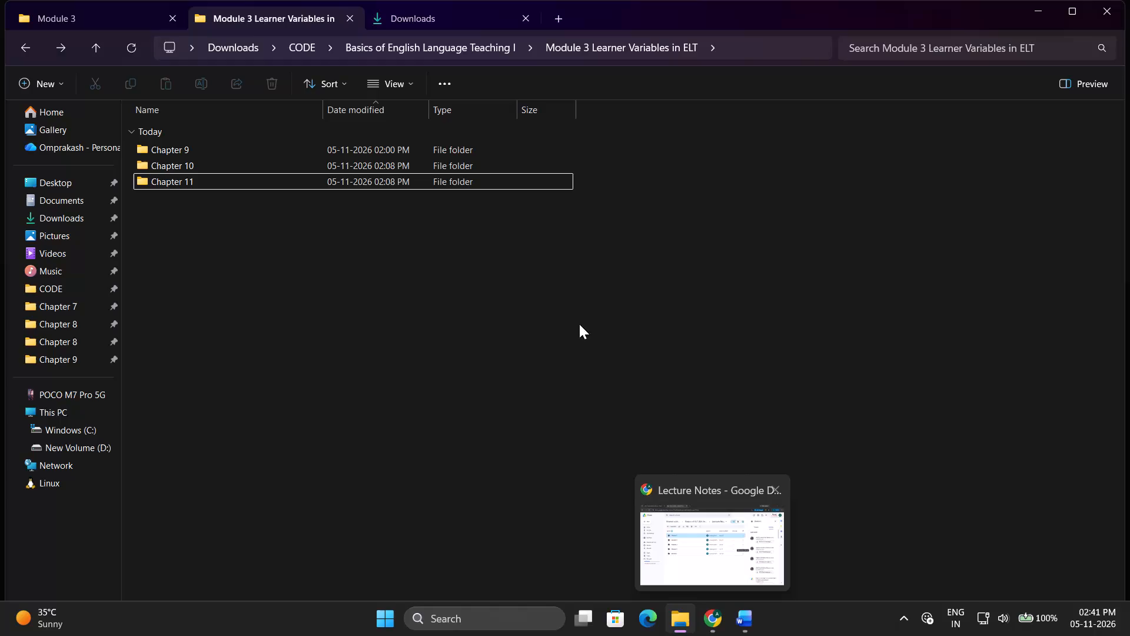
Open the Chapter 11 folder inside Module 3 Learner Variables in ELT.
left_click(261, 175)
left_click(264, 196)
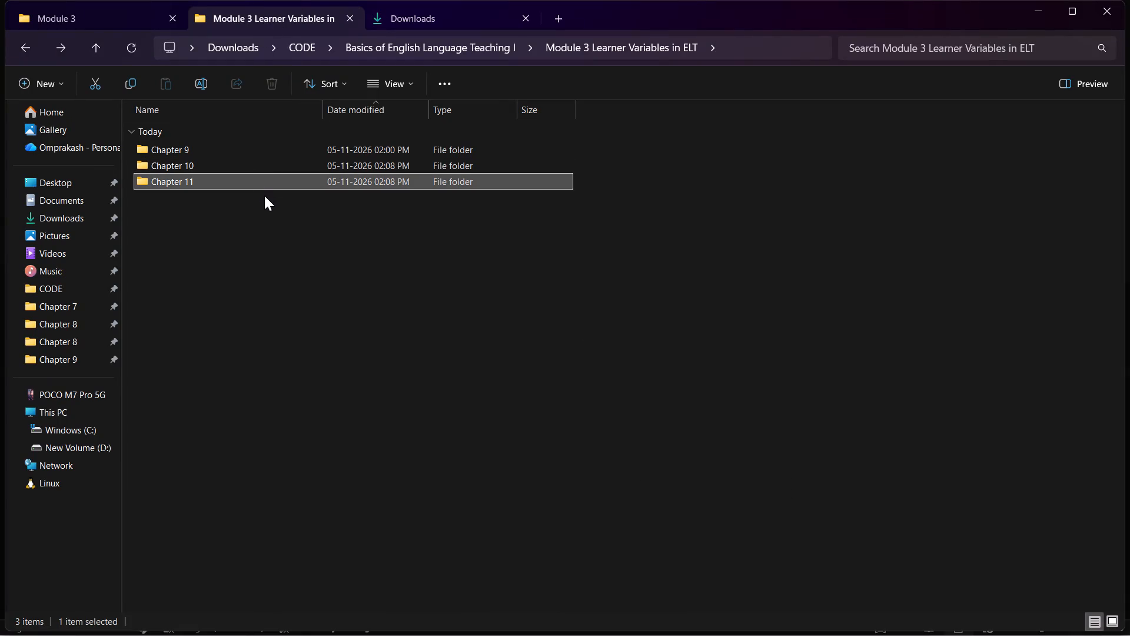
double_click(265, 184)
Open the document 11.1 Personality Factors in ELT from the Chapter 11 folder of the downloaded Module 3 source files.
left_click(431, 19)
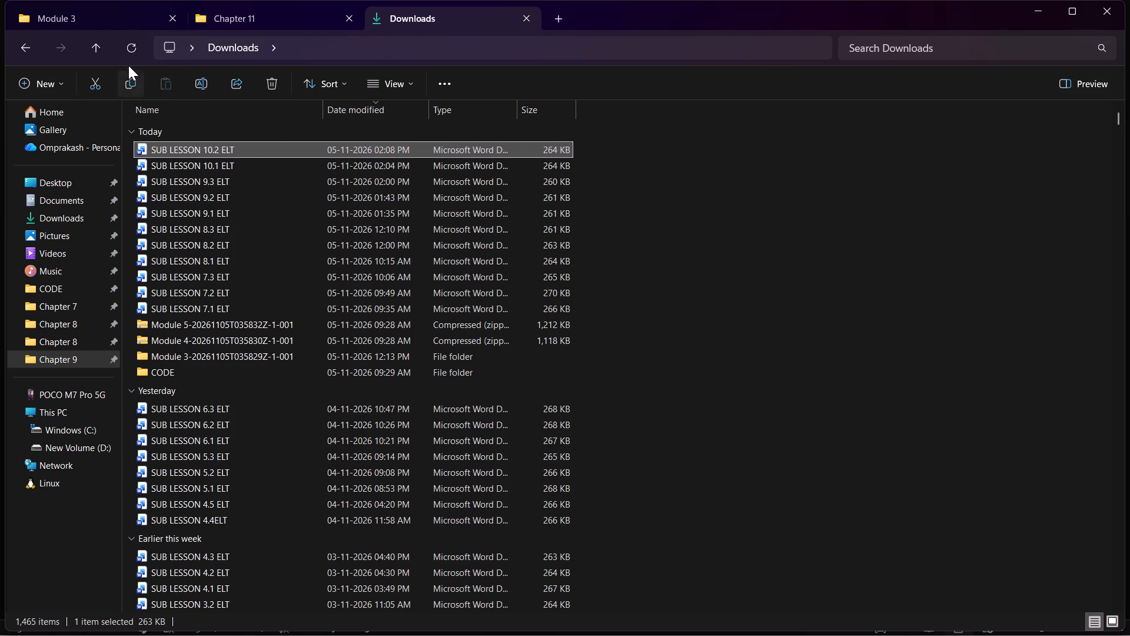
left_click(124, 50)
left_click(94, 14)
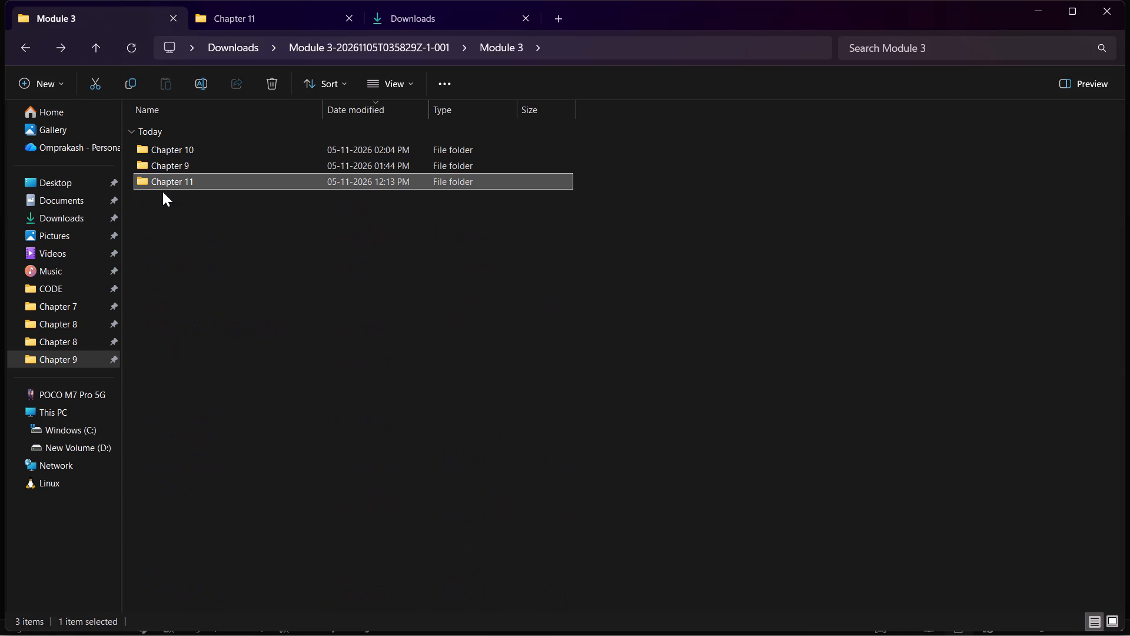
double_click(162, 189)
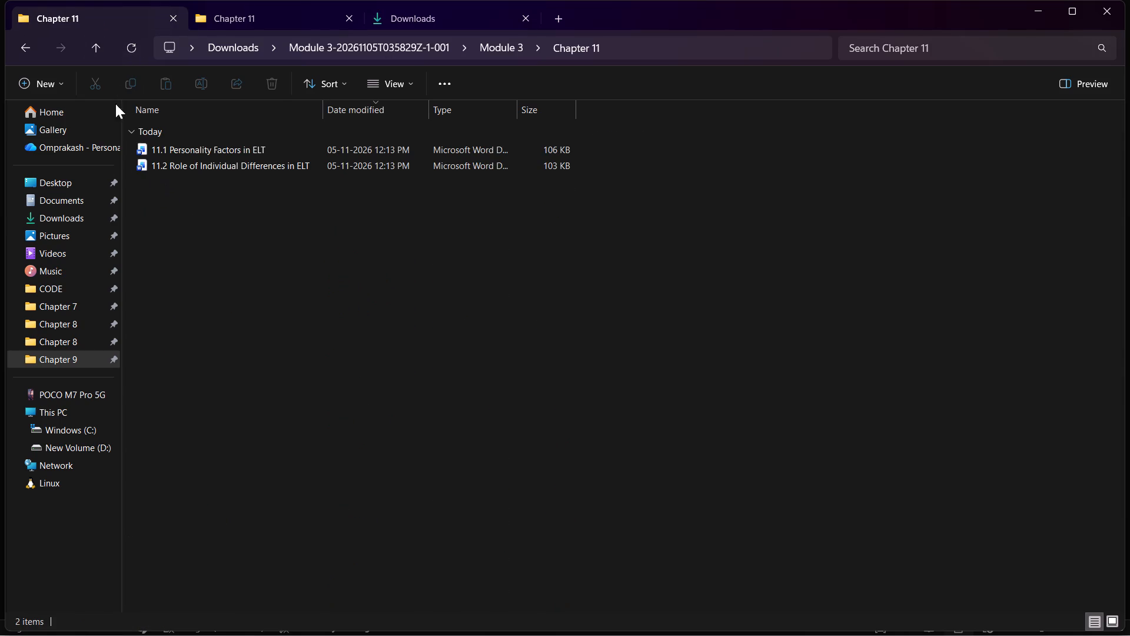
left_click(247, 24)
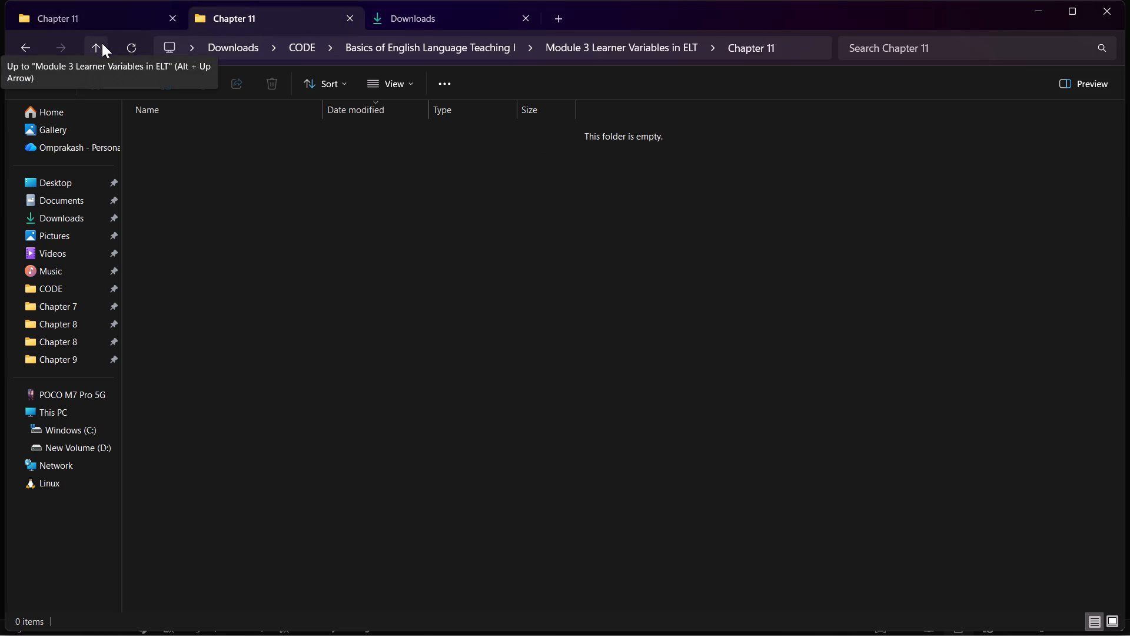
left_click(80, 9)
left_click(182, 154)
left_click(182, 154)
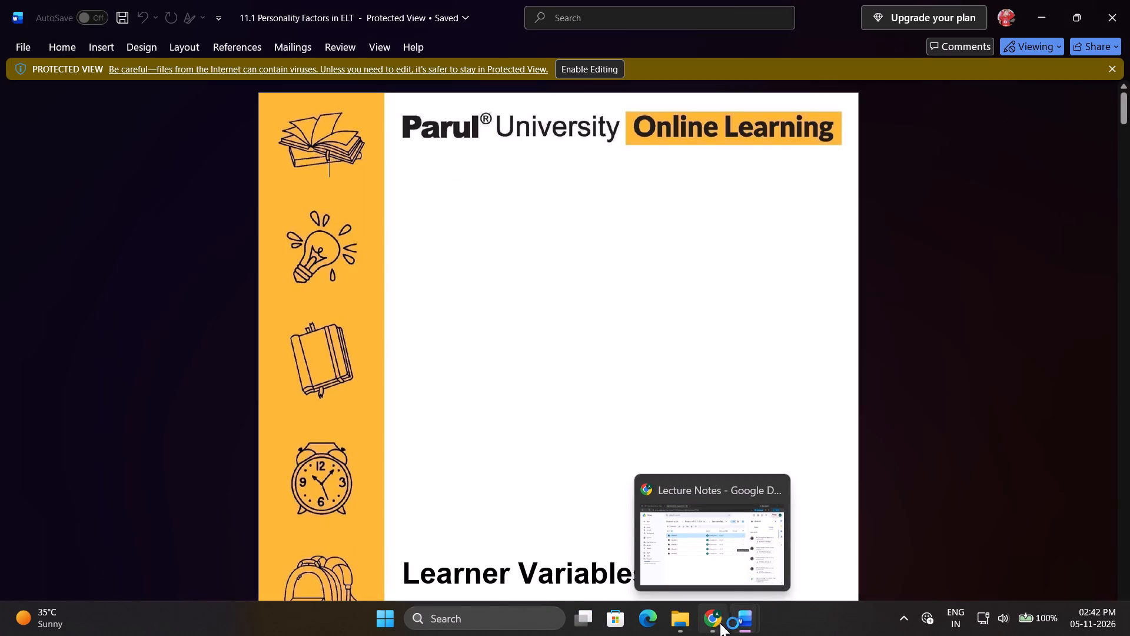
Close the document 10.2 Role of Learning Strategies in ELT.
left_click(793, 536)
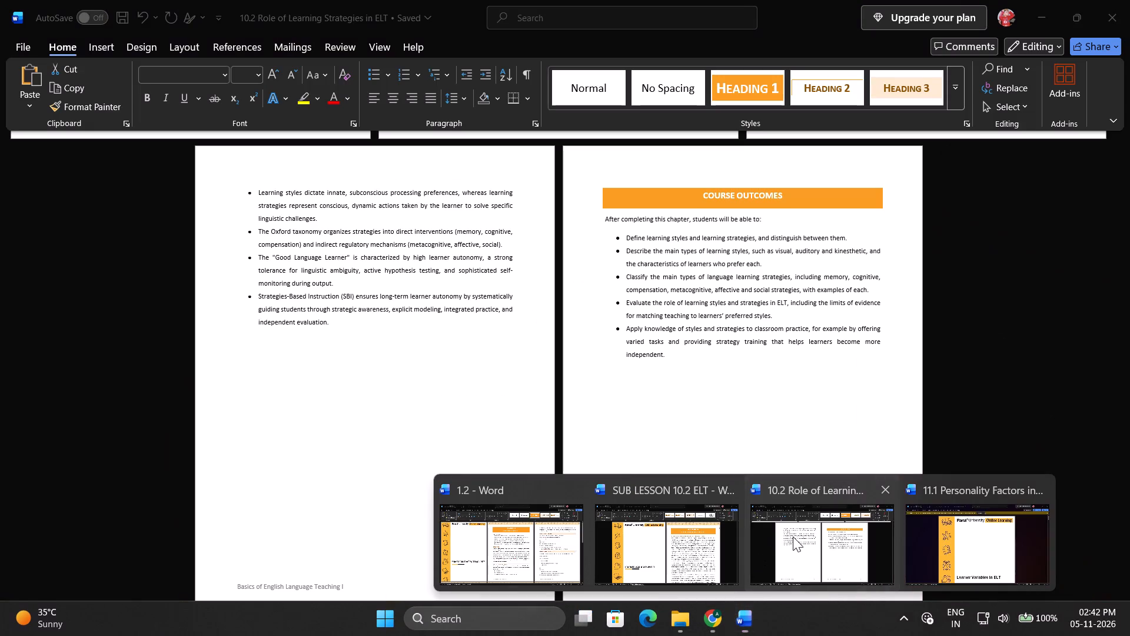
scroll(752, 261, "up", 7)
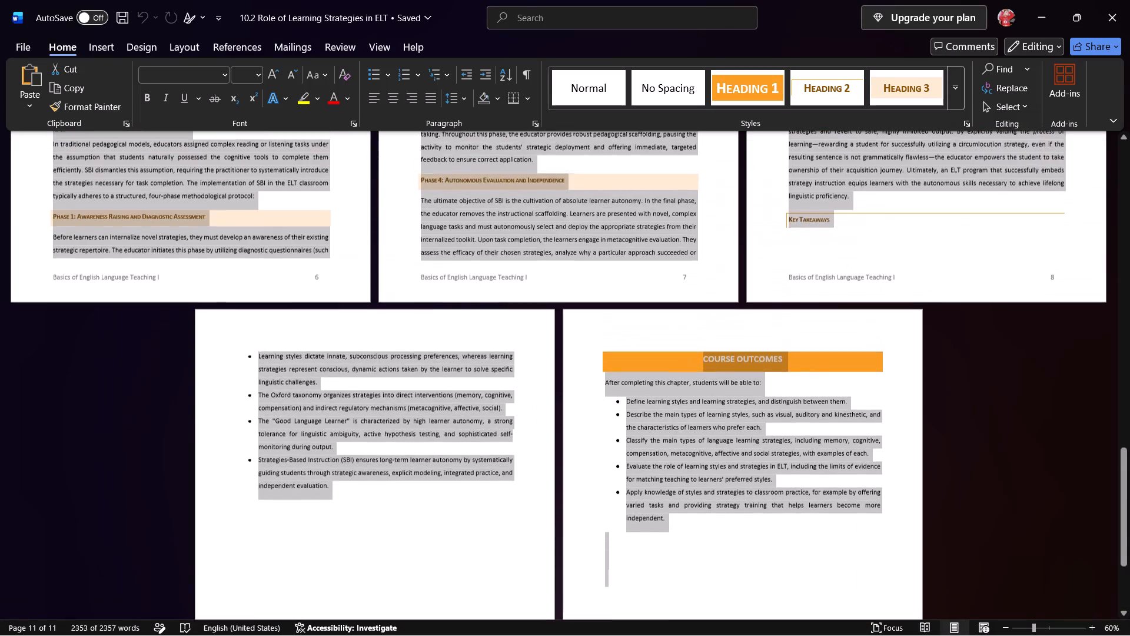
scroll(752, 261, "up", 13)
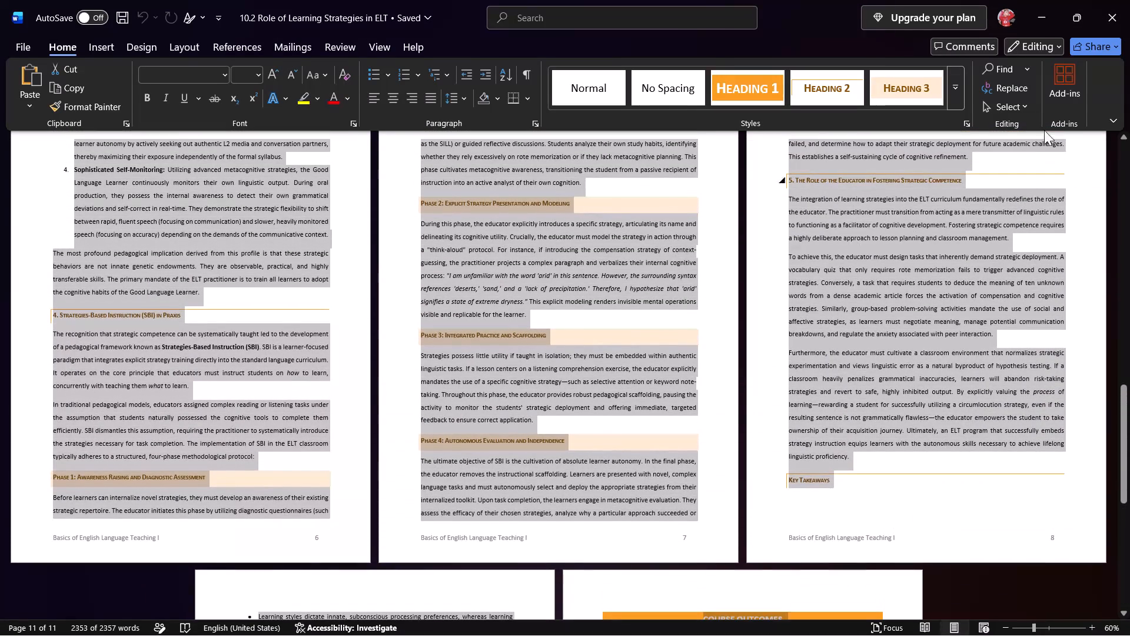
left_click(1125, 22)
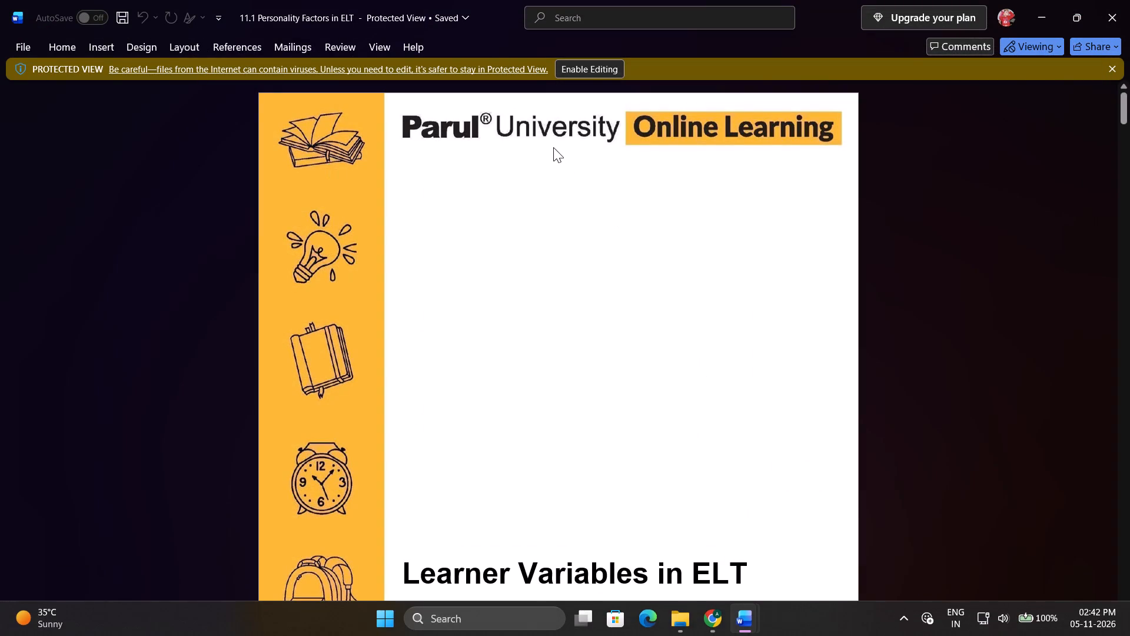
Enable editing in 11.1 Personality Factors in ELT and copy its content from the SUB LESSON 11.1 heading through the end.
left_click(581, 63)
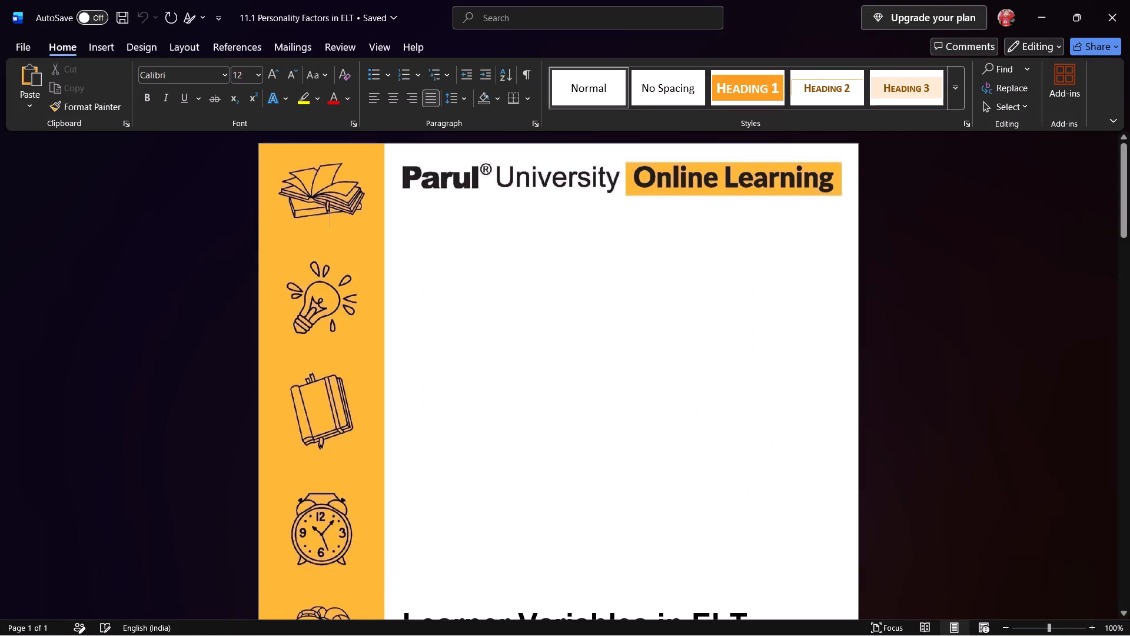
scroll(461, 595, "down", 5, "ctrl")
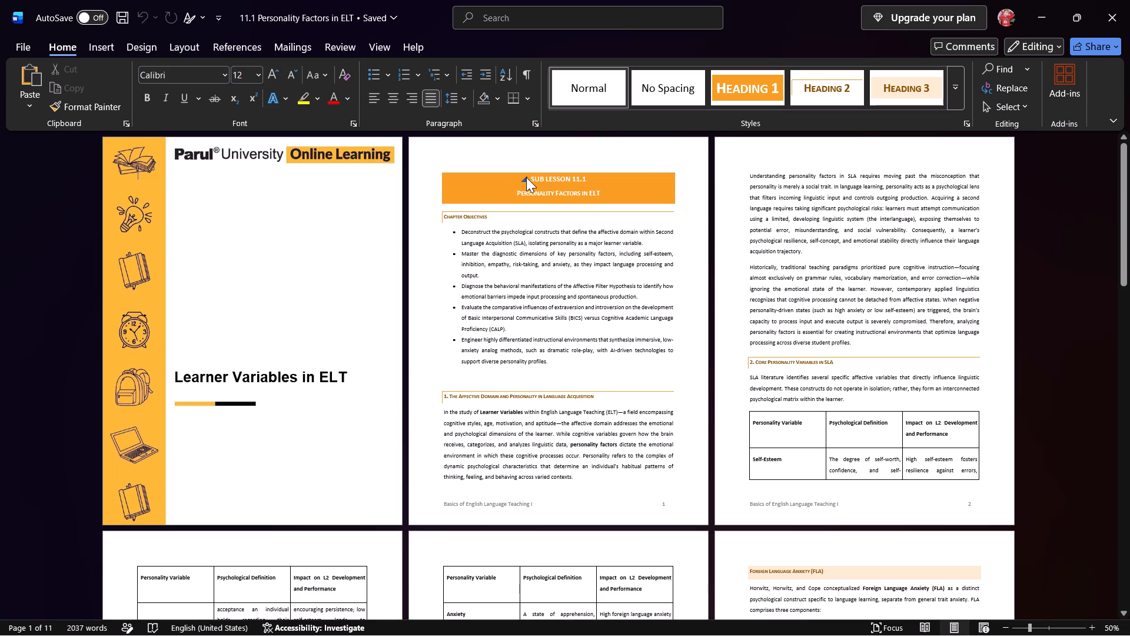
left_click_drag(530, 177, 590, 269)
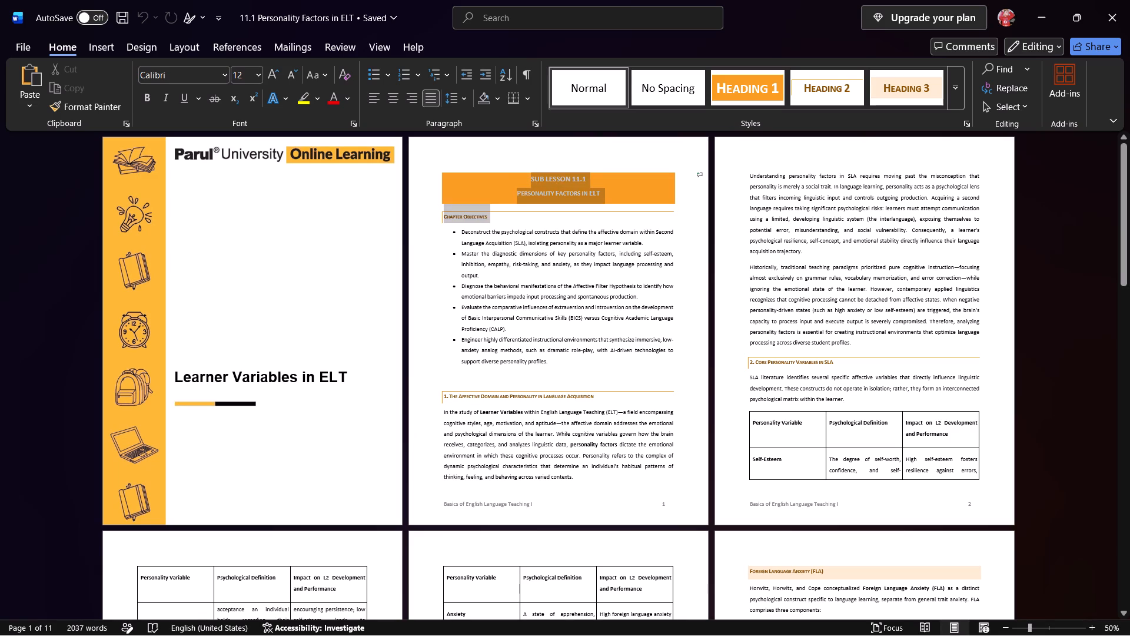
left_click_drag(590, 269, 673, 635)
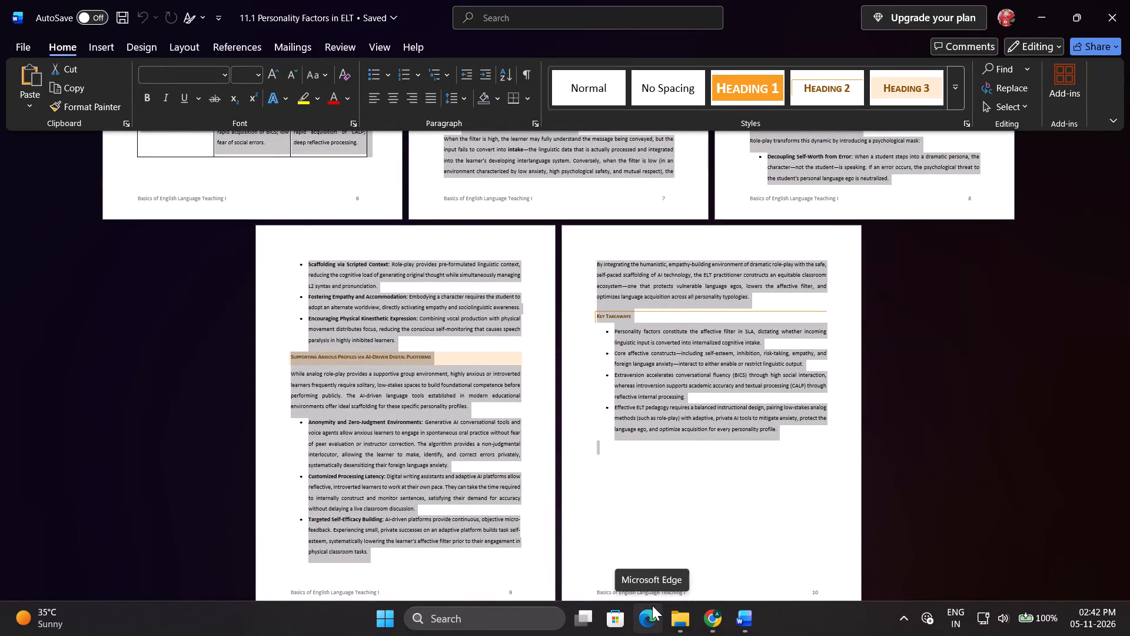
key("ctrl+c")
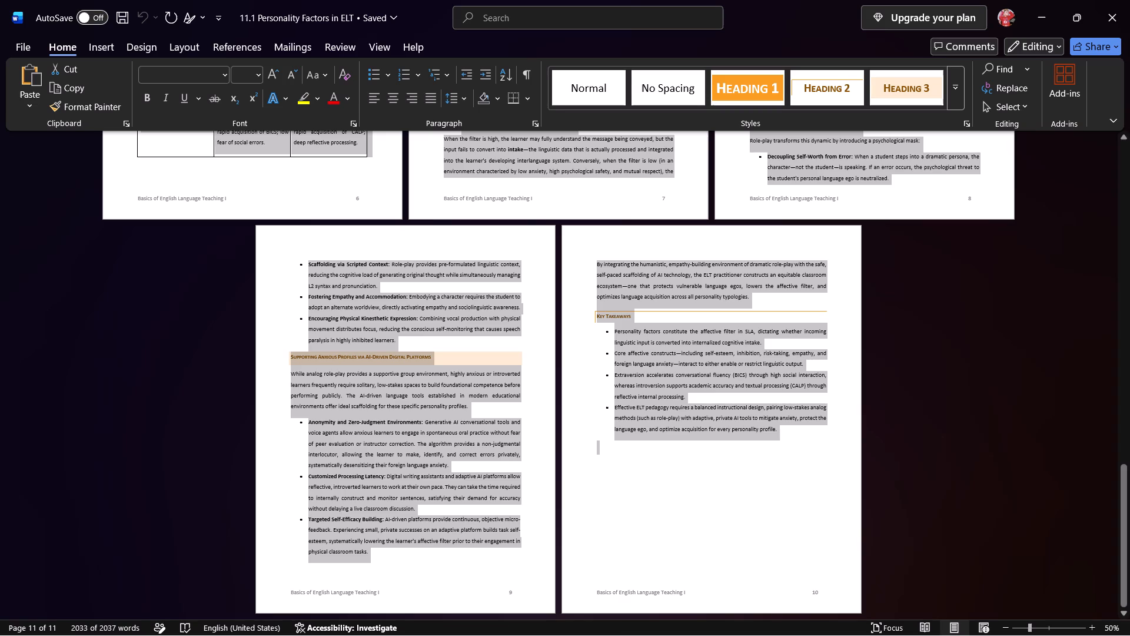
key("ctrl+c")
key("alt+Tab")
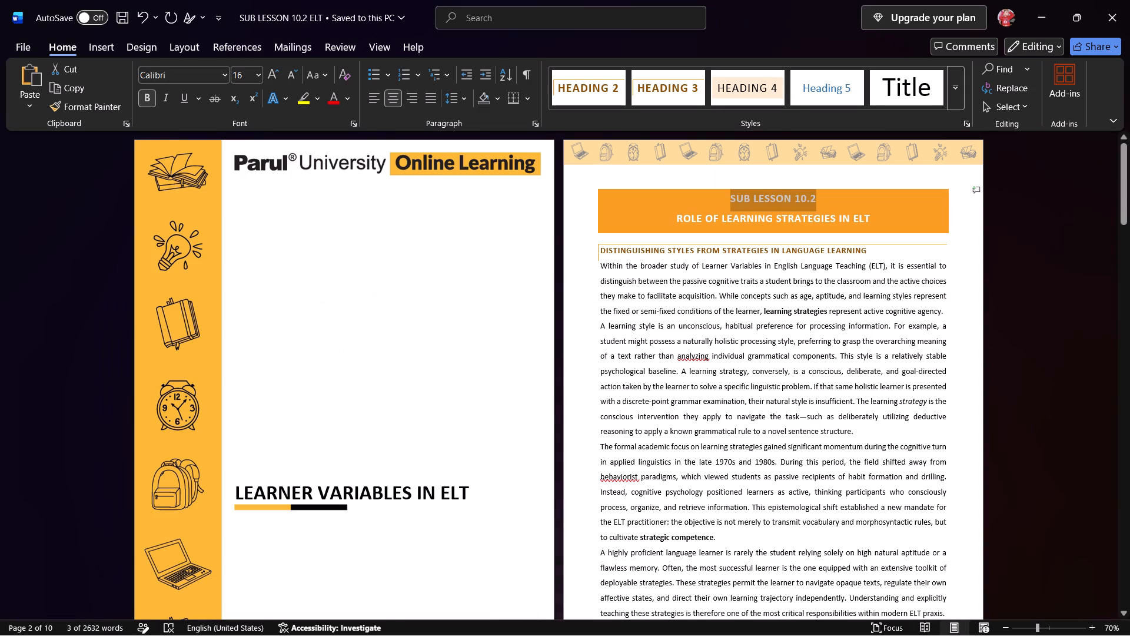
key("alt+Tab")
scroll(755, 440, "up", 9)
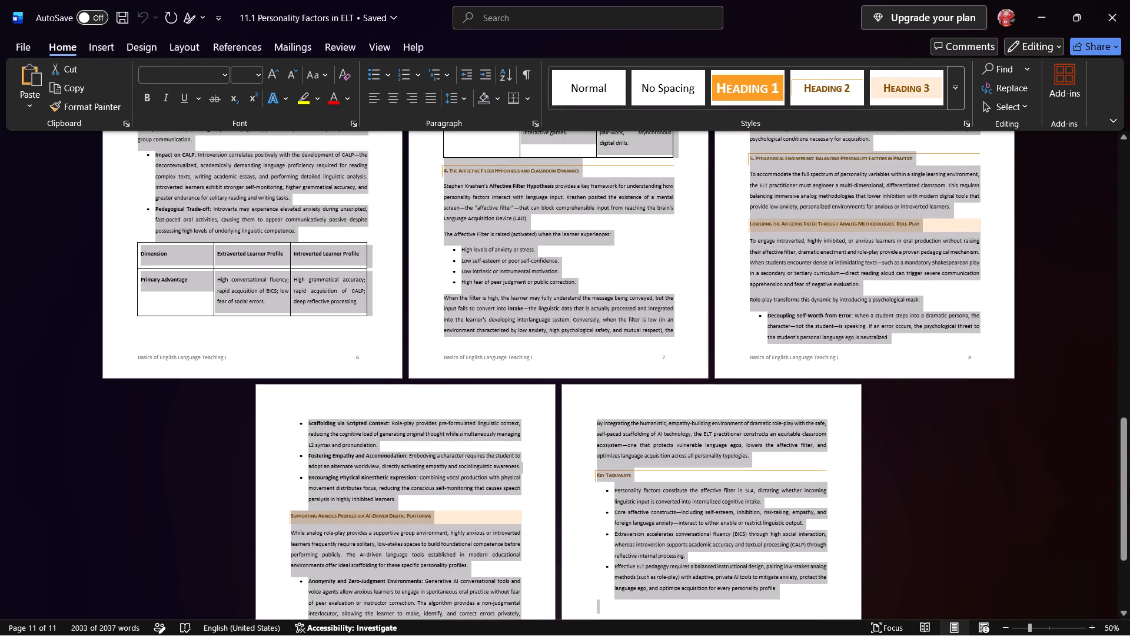
left_click_drag(1119, 486, 1097, 154)
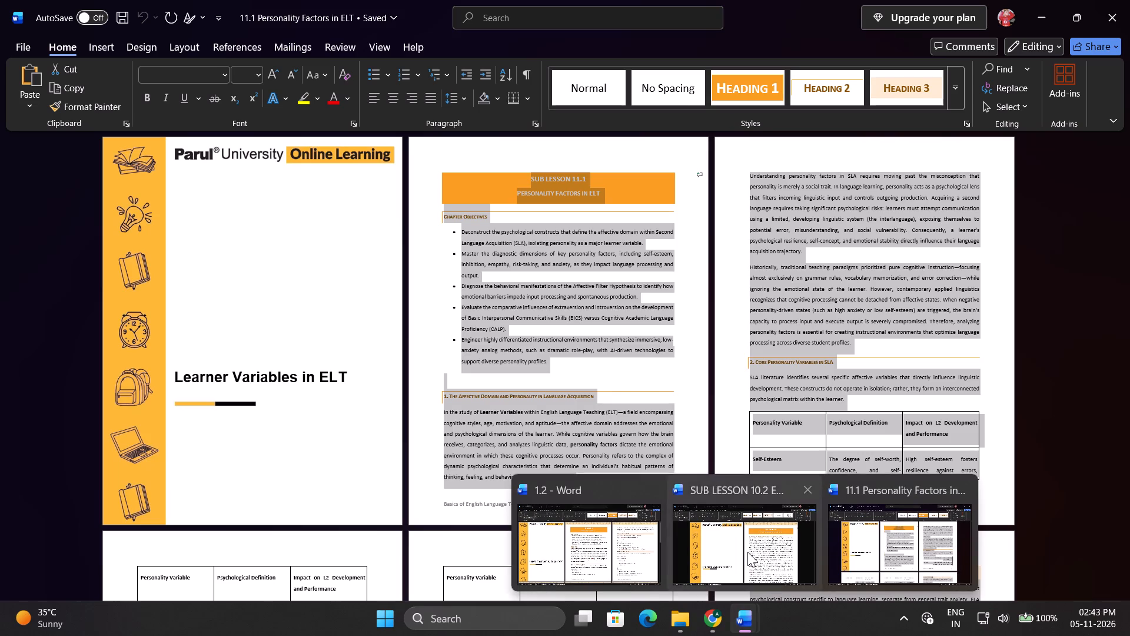
In SUB LESSON 10.2 ELT, replace everything from the SUB LESSON 10.2 heading through Course Outcomes with the copied lesson 11.1 content.
left_click(747, 552)
left_click(745, 216)
left_click_drag(731, 198, 889, 635)
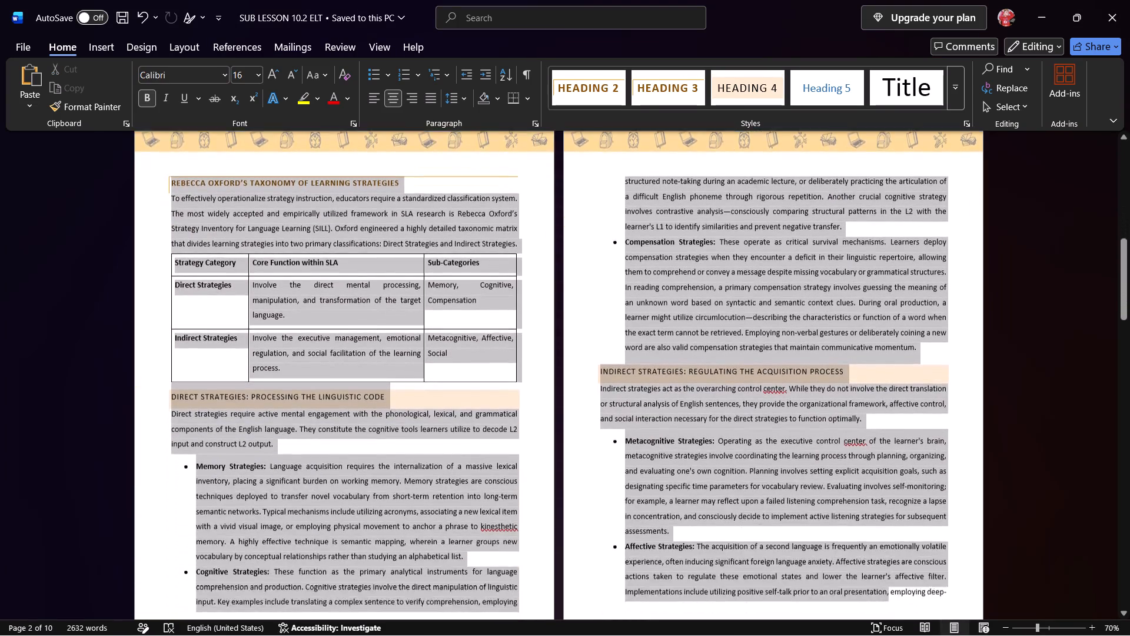
left_click_drag(889, 635, 932, 635)
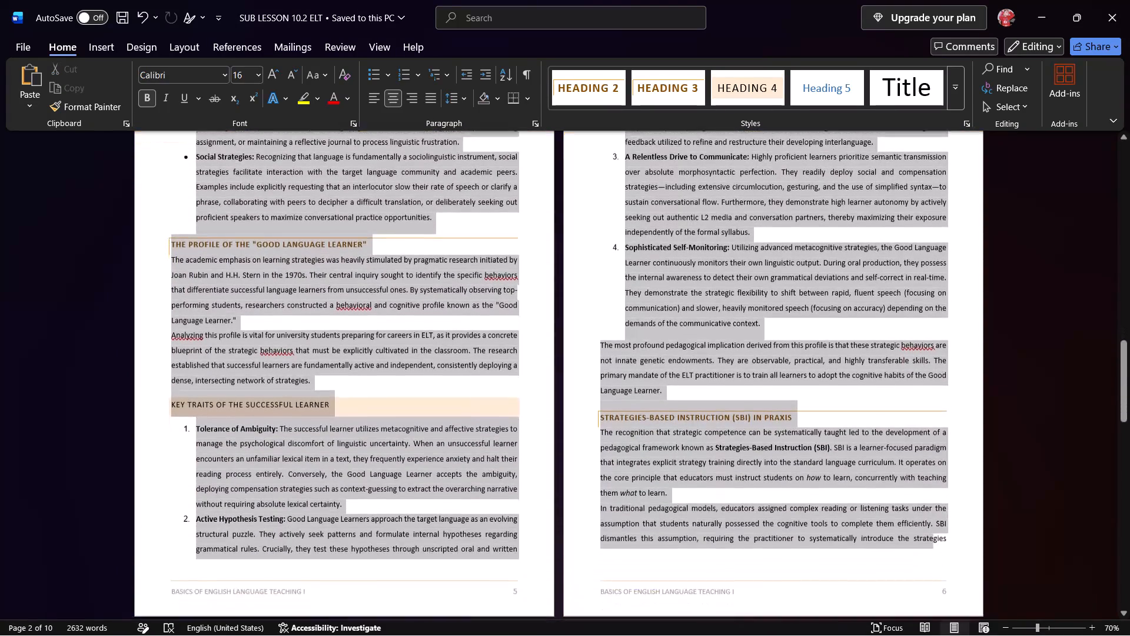
left_click_drag(932, 635, 931, 635)
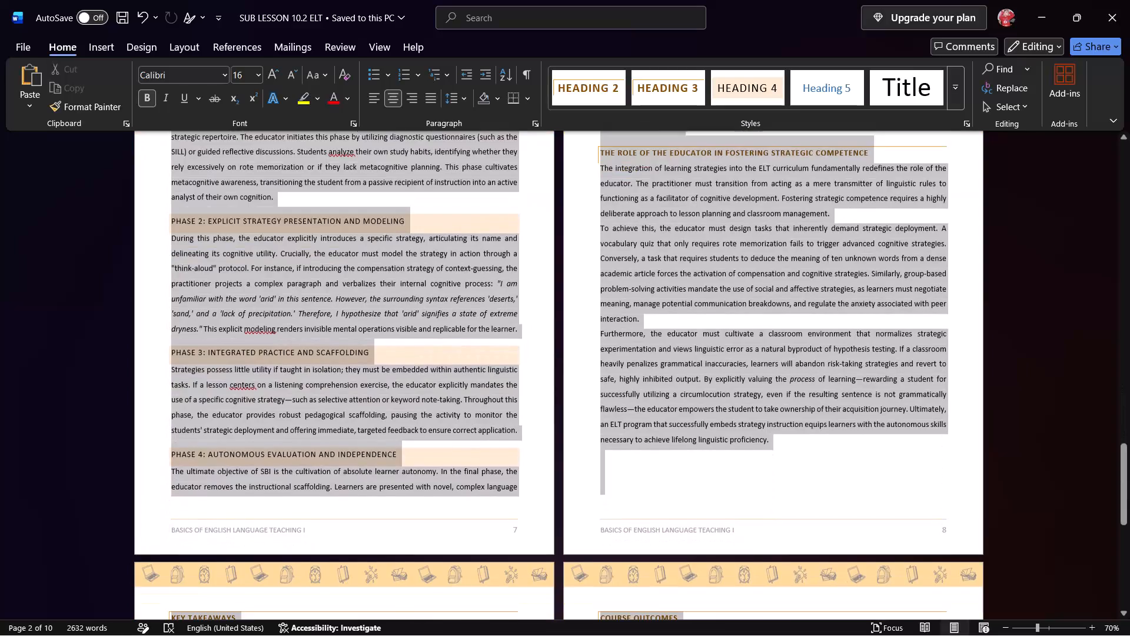
left_click_drag(931, 635, 930, 635)
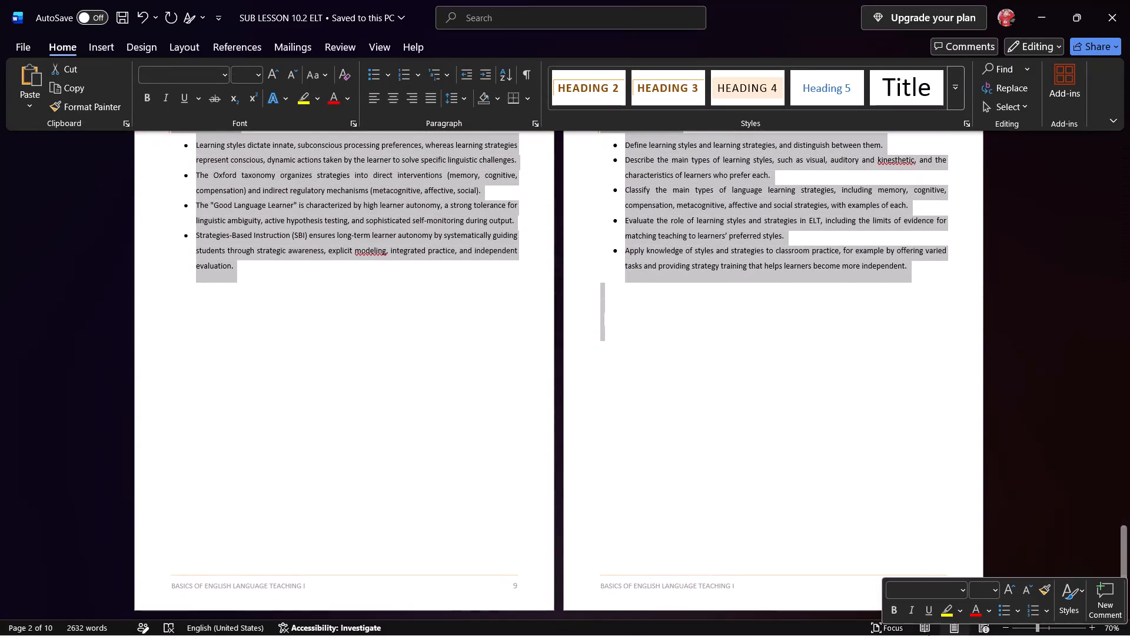
scroll(900, 481, "up", 6)
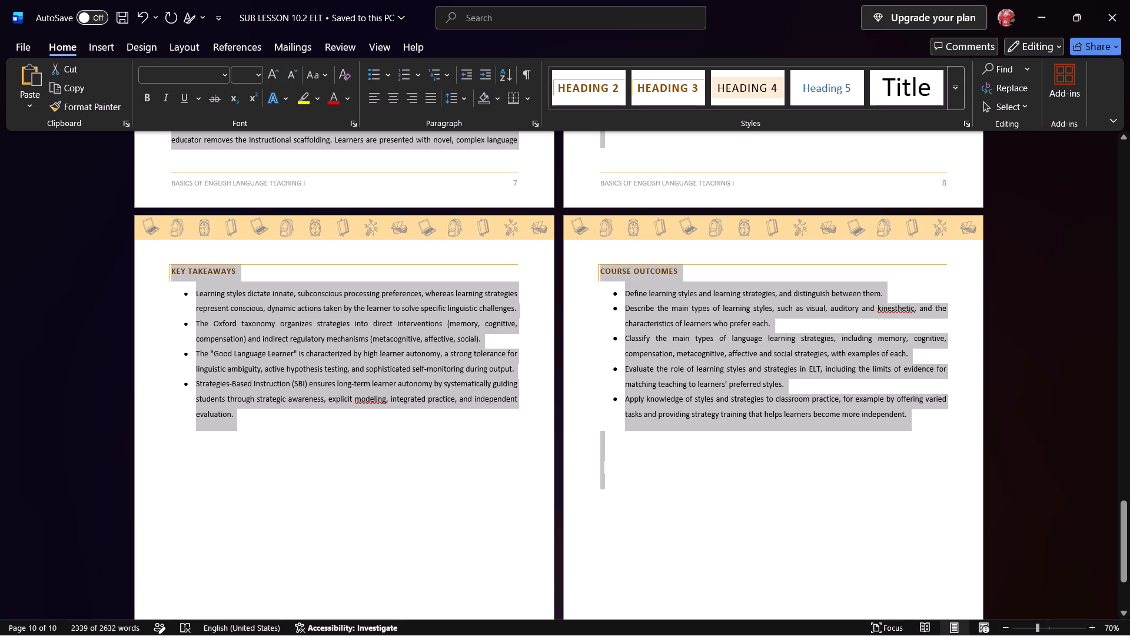
scroll(955, 535, "up", 4)
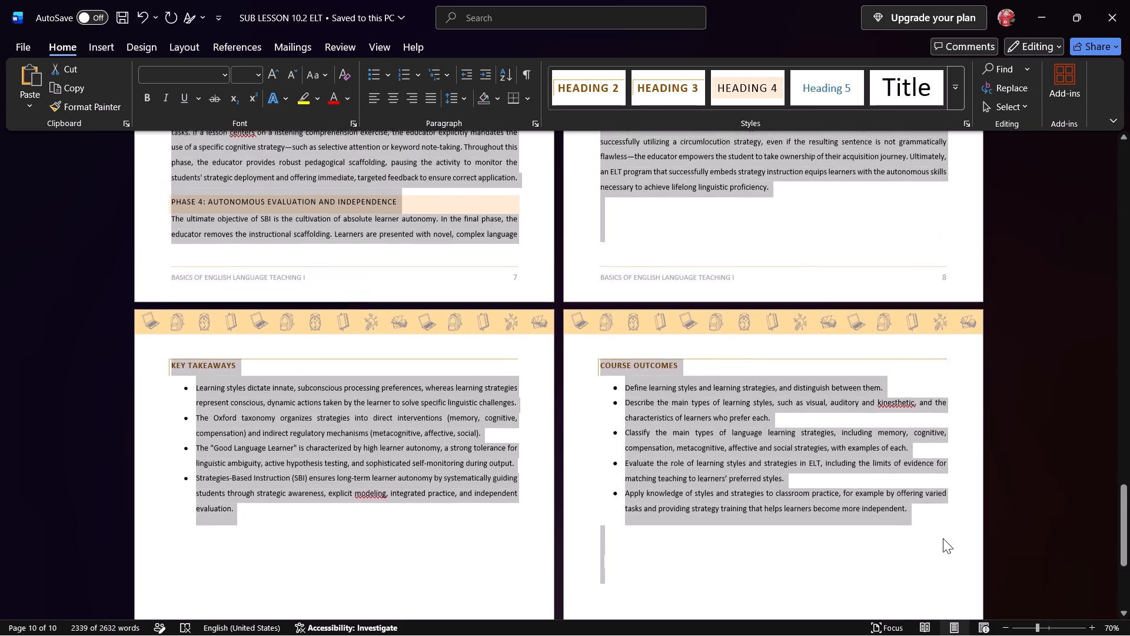
scroll(939, 538, "up", 3)
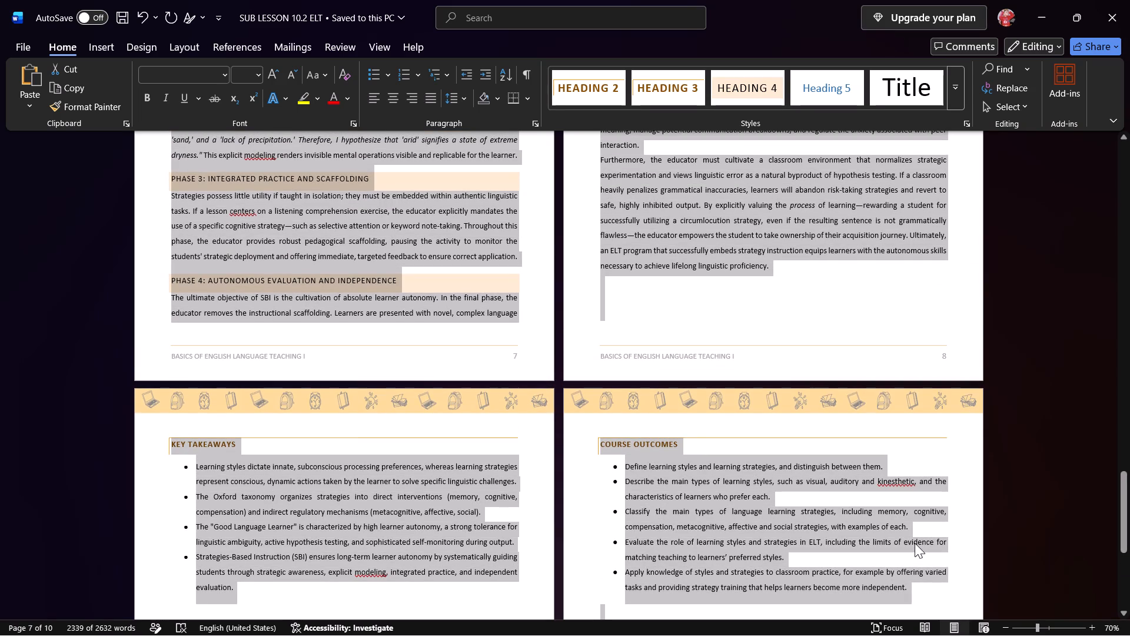
key("ctrl+v")
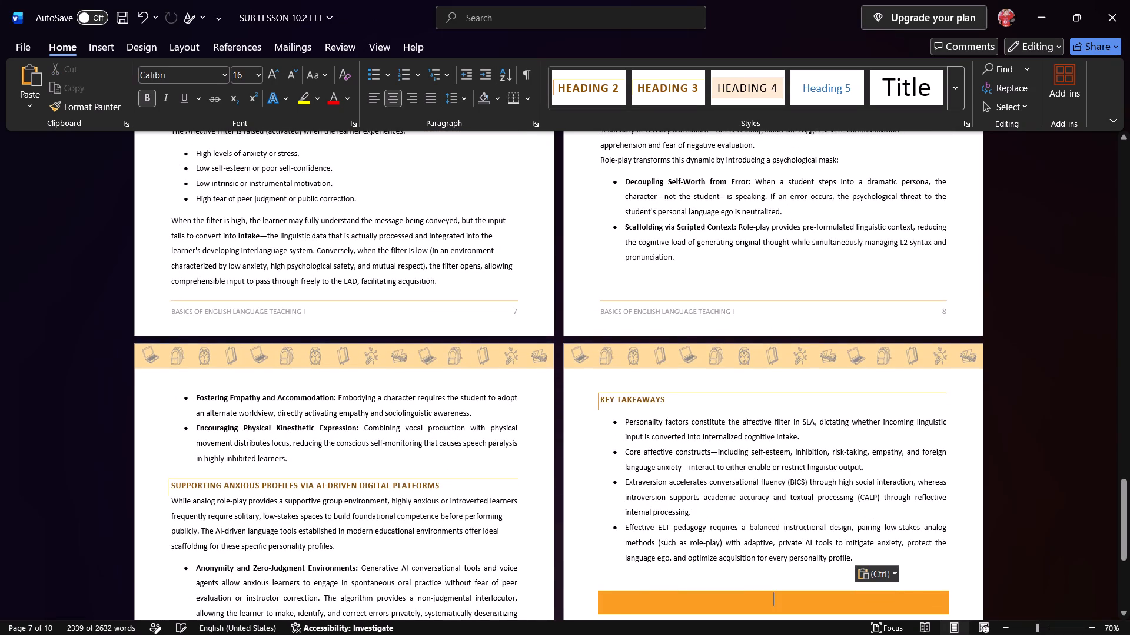
Apply the Normal style to the empty orange heading line after the Key Takeaways bullets.
scroll(691, 311, "down", 4)
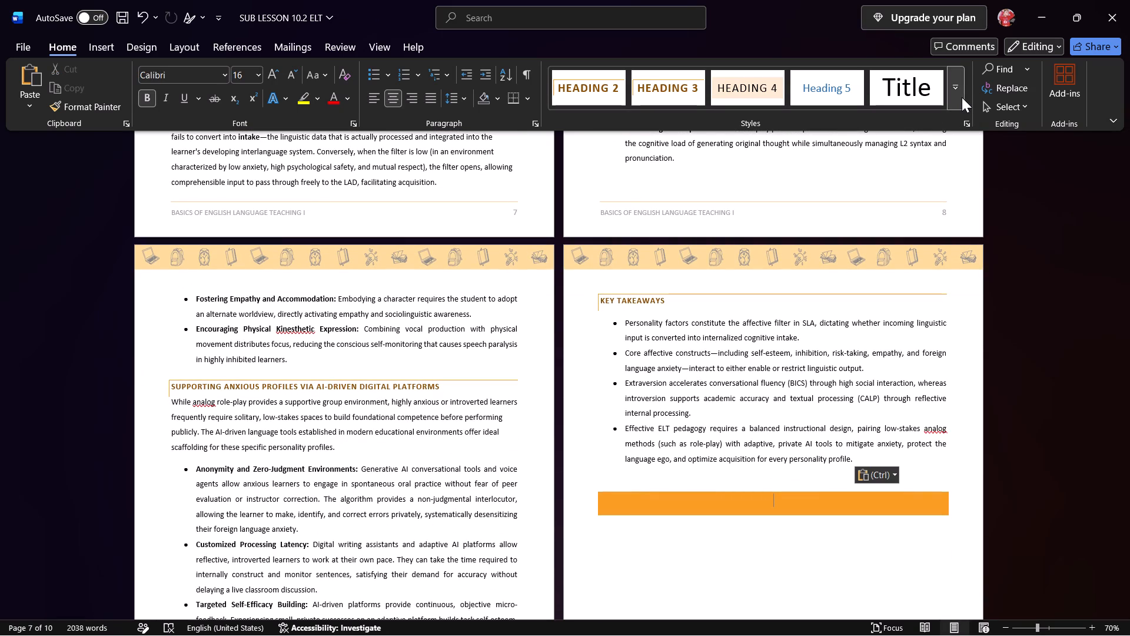
left_click(958, 97)
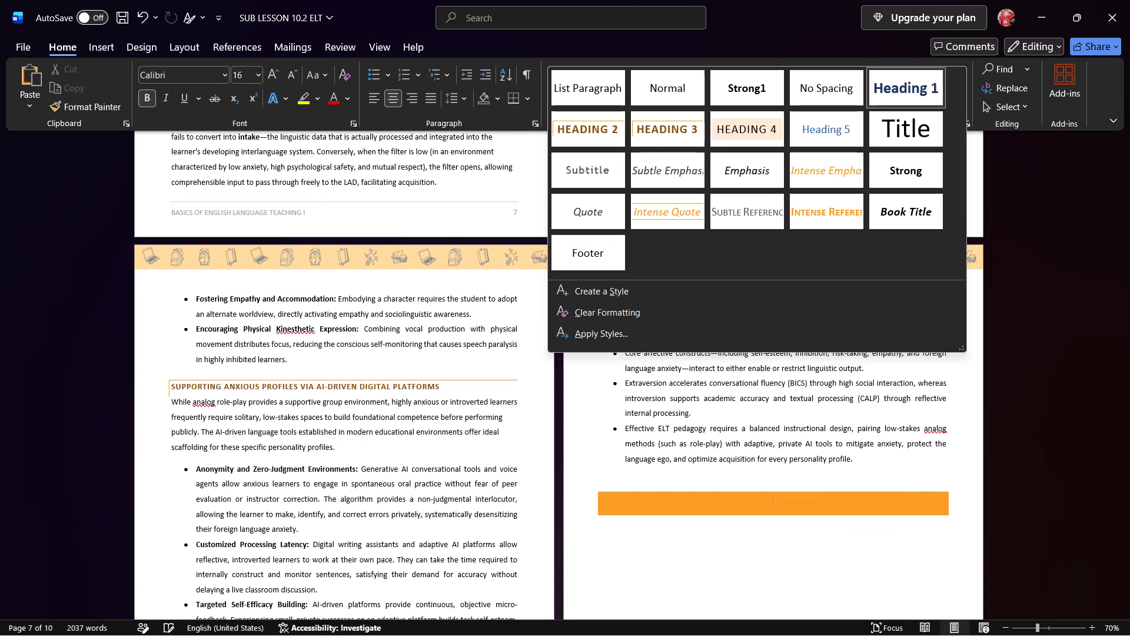
left_click(663, 88)
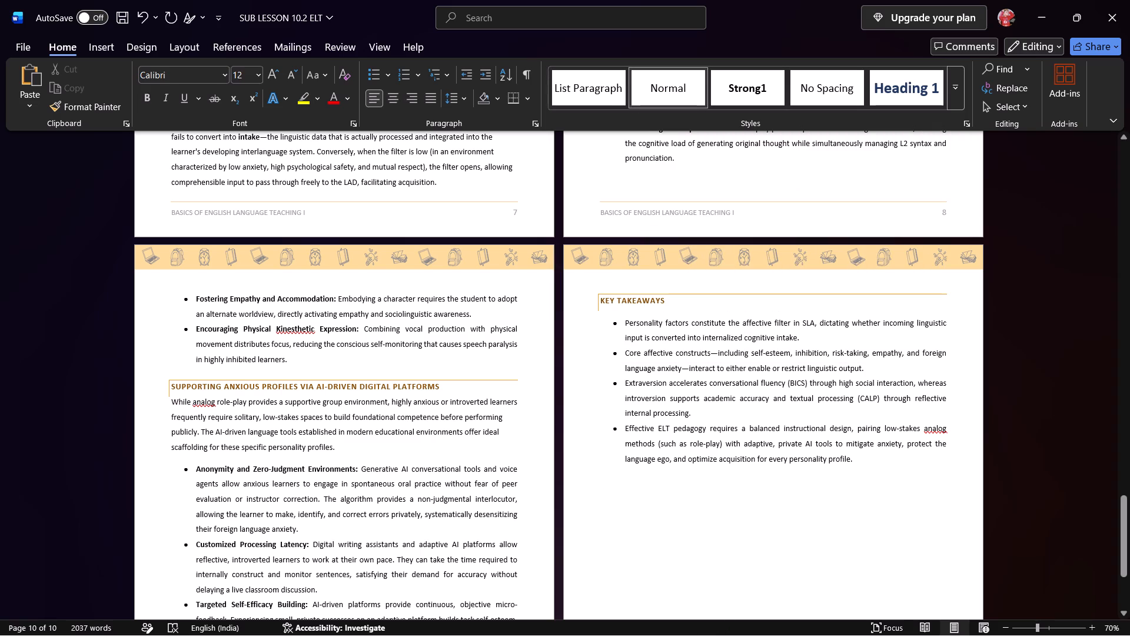
Copy the formatting of the SUB LESSON 12.1 title in document 1.2 onto the two-line SUB LESSON 11.1 Personality Factors in ELT title.
left_click_drag(1127, 571, 1128, 181)
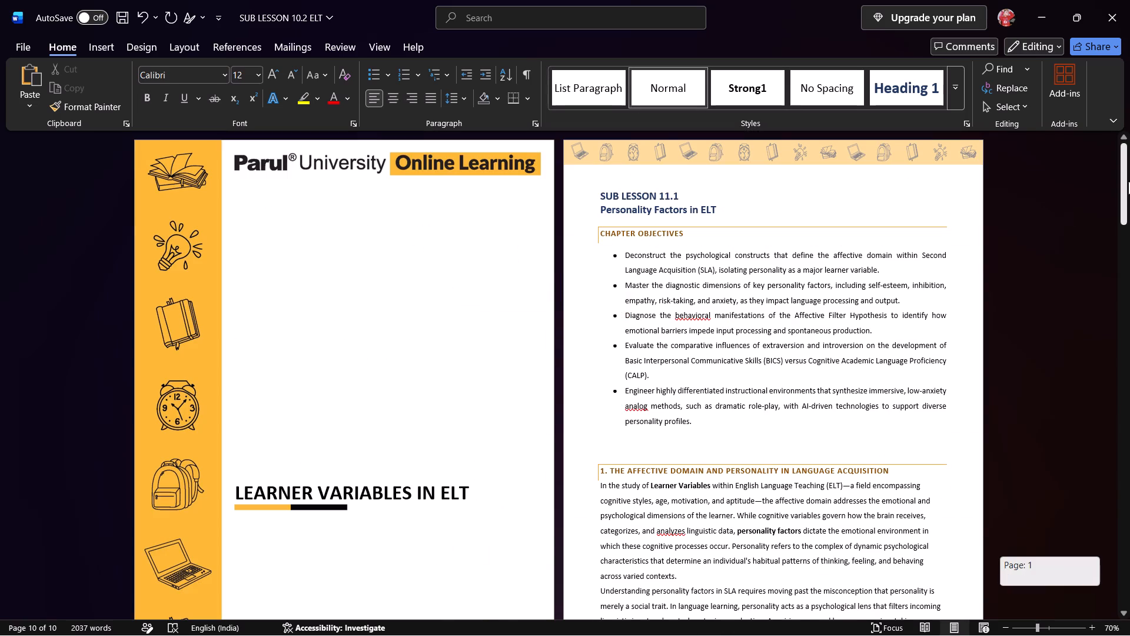
left_click_drag(1128, 181, 1128, 180)
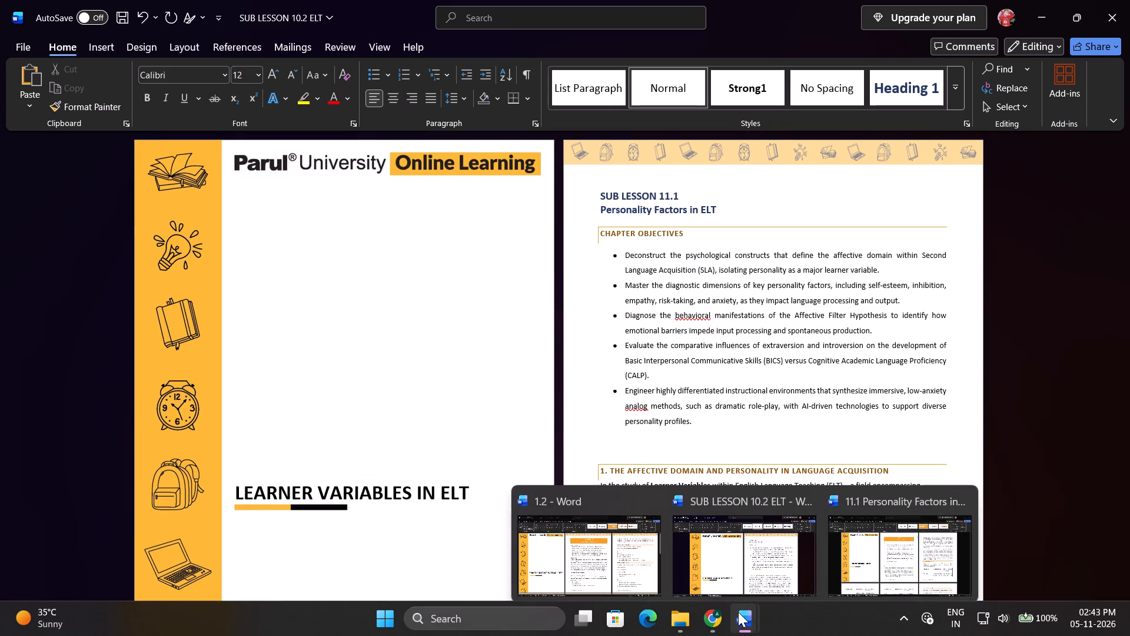
left_click(594, 541)
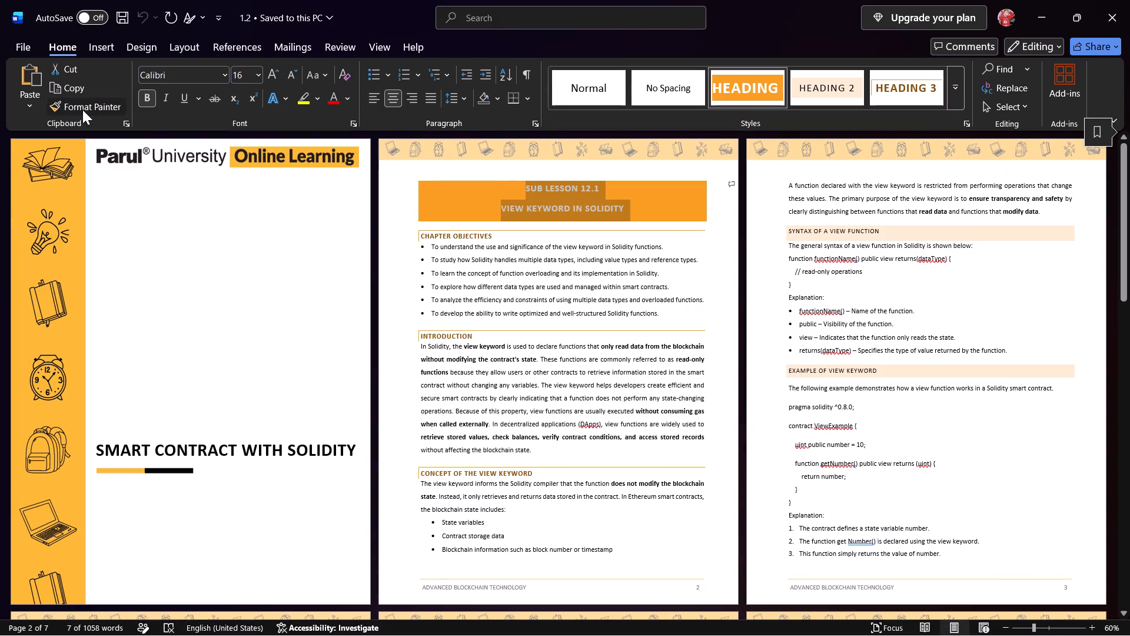
left_click(82, 110)
key("alt+Tab")
left_click_drag(767, 206, 654, 198)
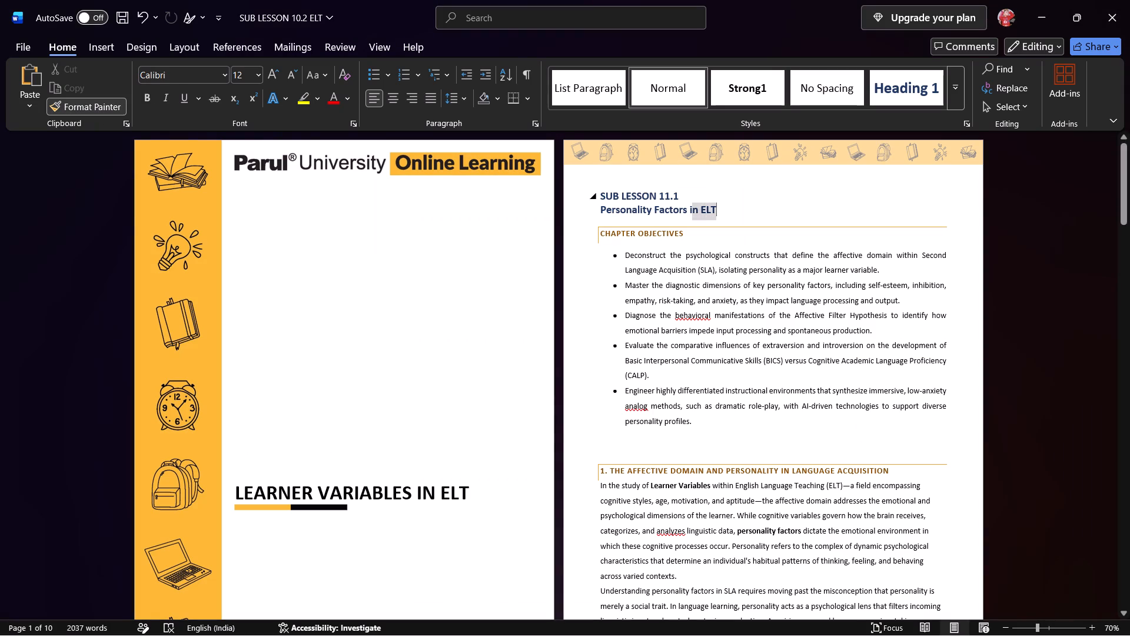
left_click_drag(654, 198, 579, 187)
Delete the empty line above the Affective Domain and Personality in Language Acquisition heading and remove the heading's "1." prefix.
left_click(636, 462)
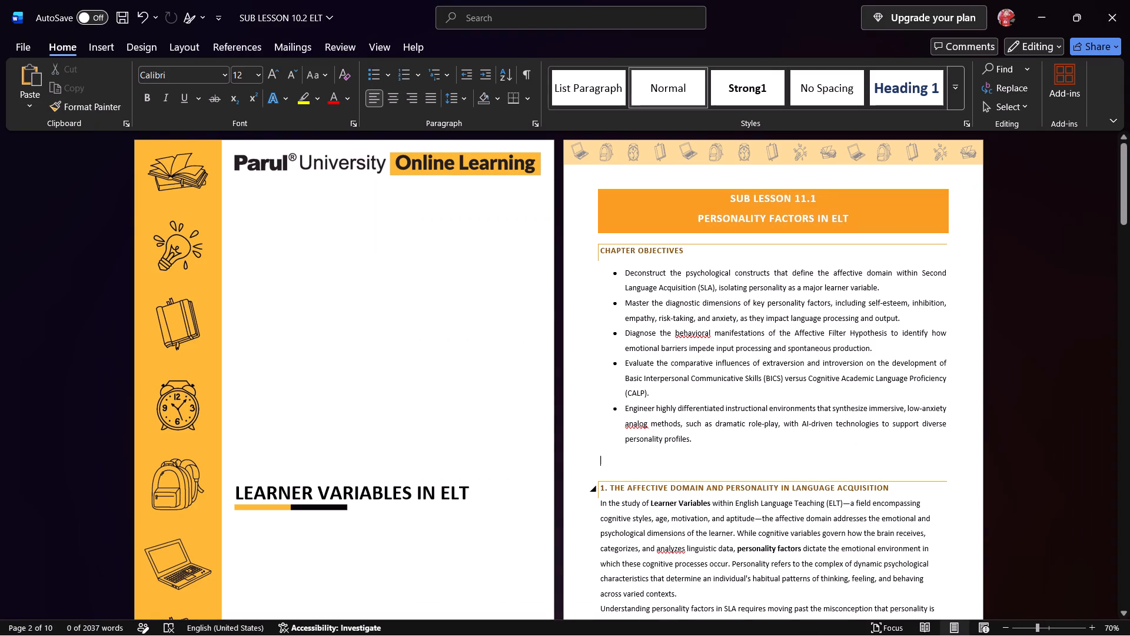
key("Delete")
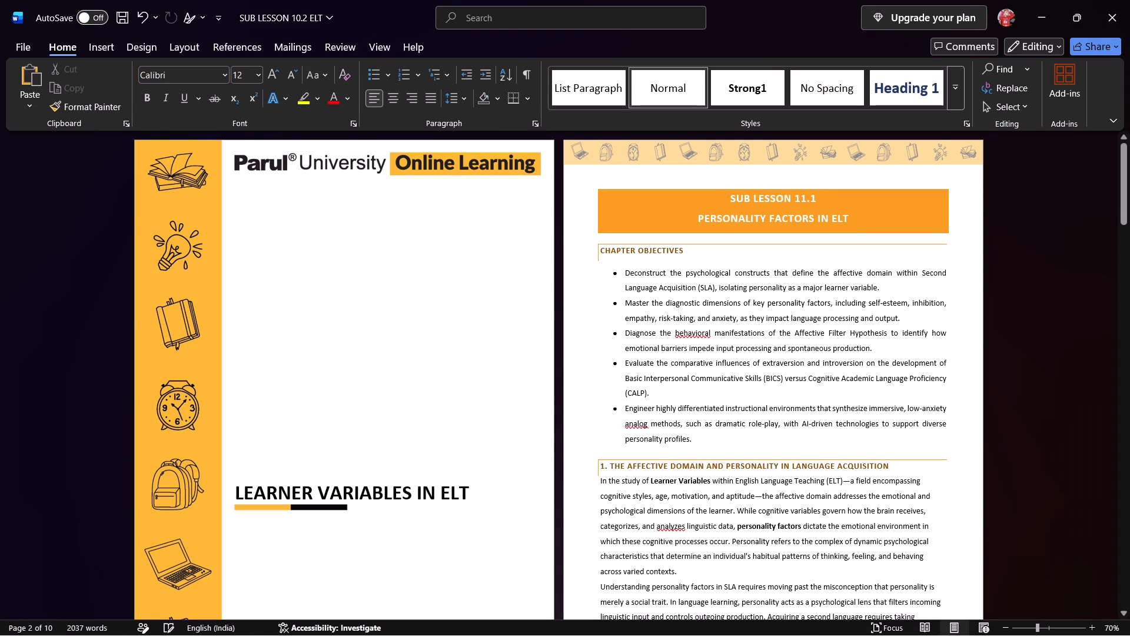
key("Delete")
key("Delete")
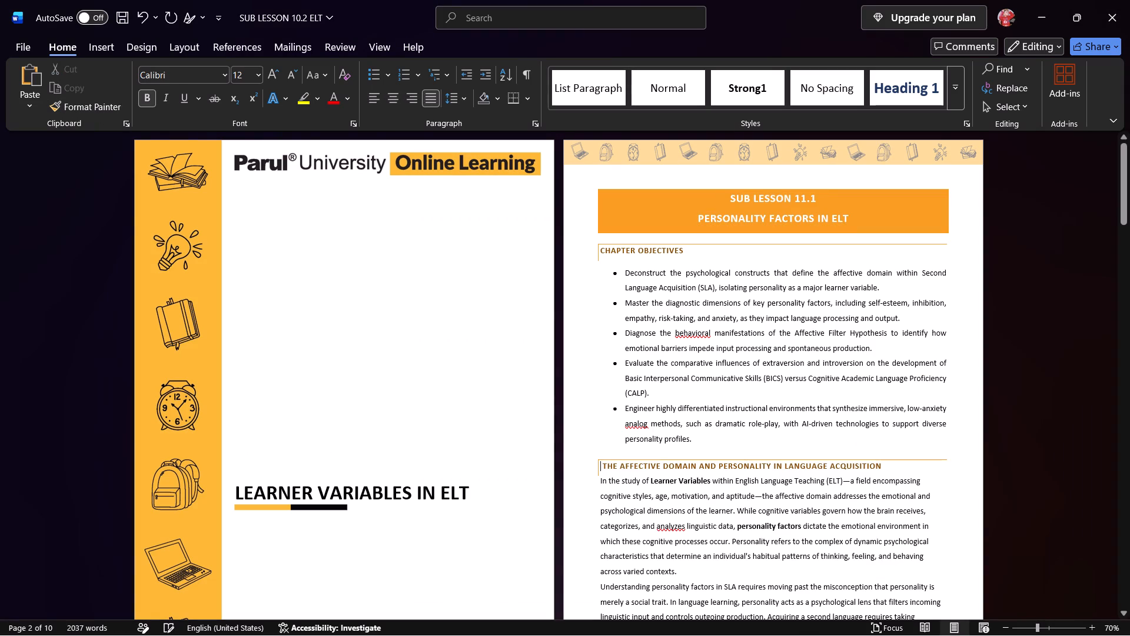
key("Delete")
Widen the last column of the Personality Variable table until its outer edge reaches slightly past the text margin.
scroll(656, 509, "down", 20)
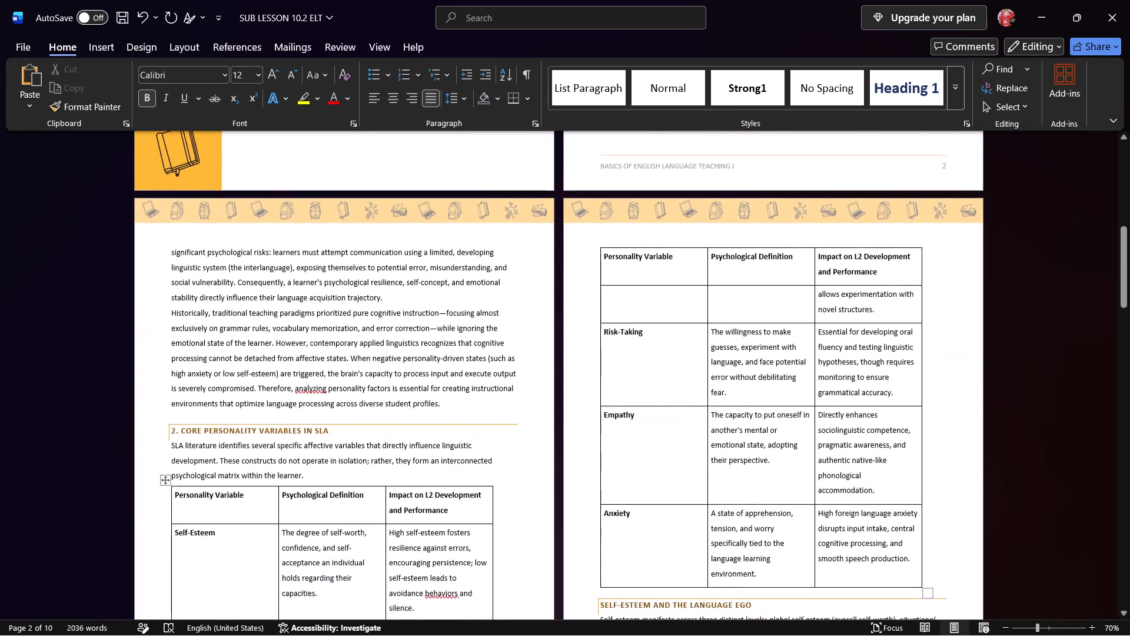
scroll(654, 510, "down", 5)
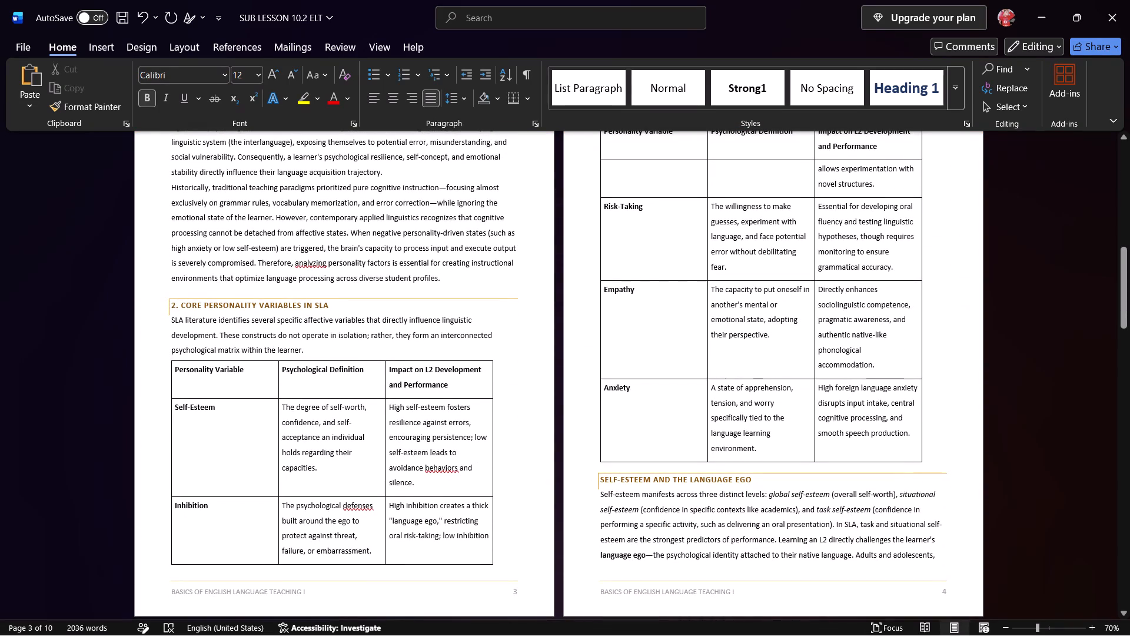
left_click_drag(921, 390, 944, 396)
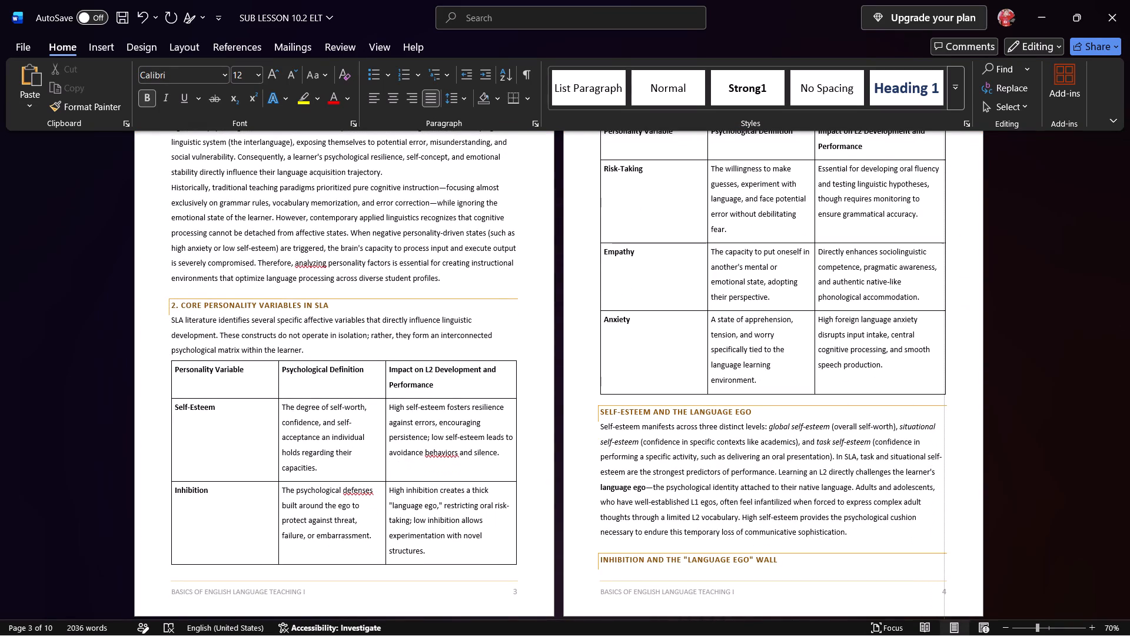
left_click_drag(944, 396, 949, 396)
Narrow the Personality Variable column so its header just fits on one line, giving the space to Psychological Definition.
scroll(242, 611, "down", 9)
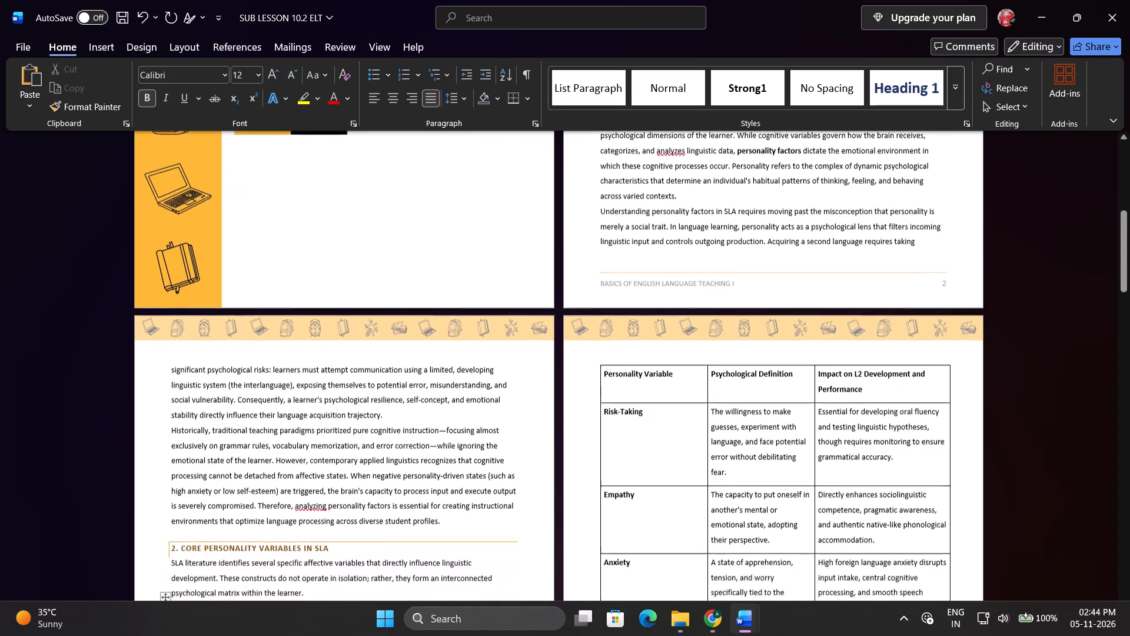
scroll(263, 584, "down", 1)
scroll(304, 516, "down", 11)
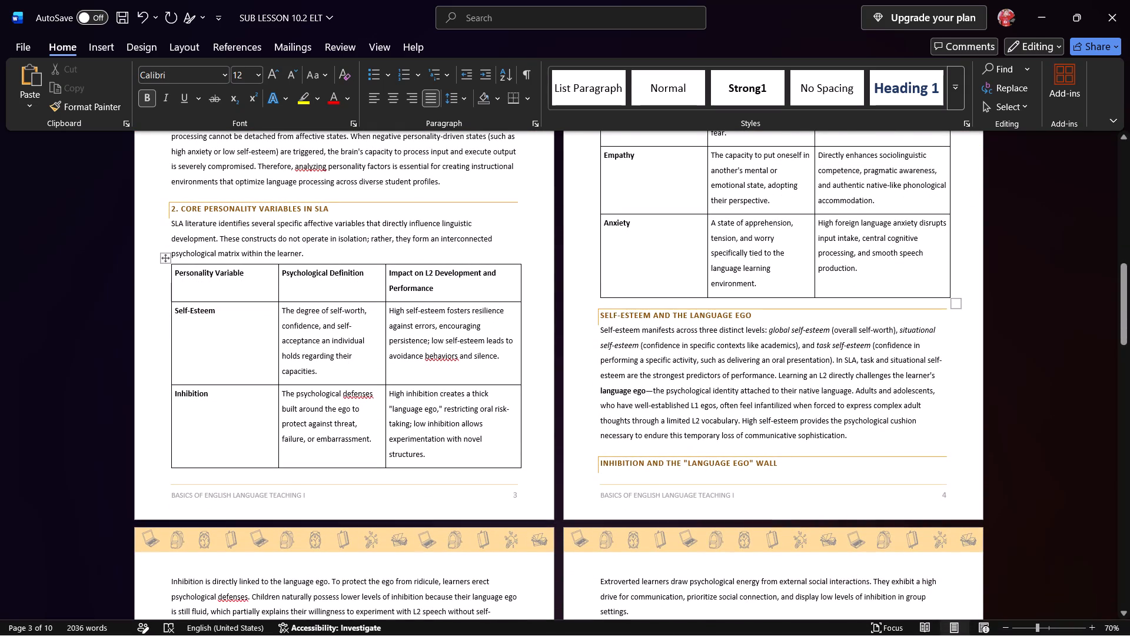
left_click_drag(277, 279, 248, 283)
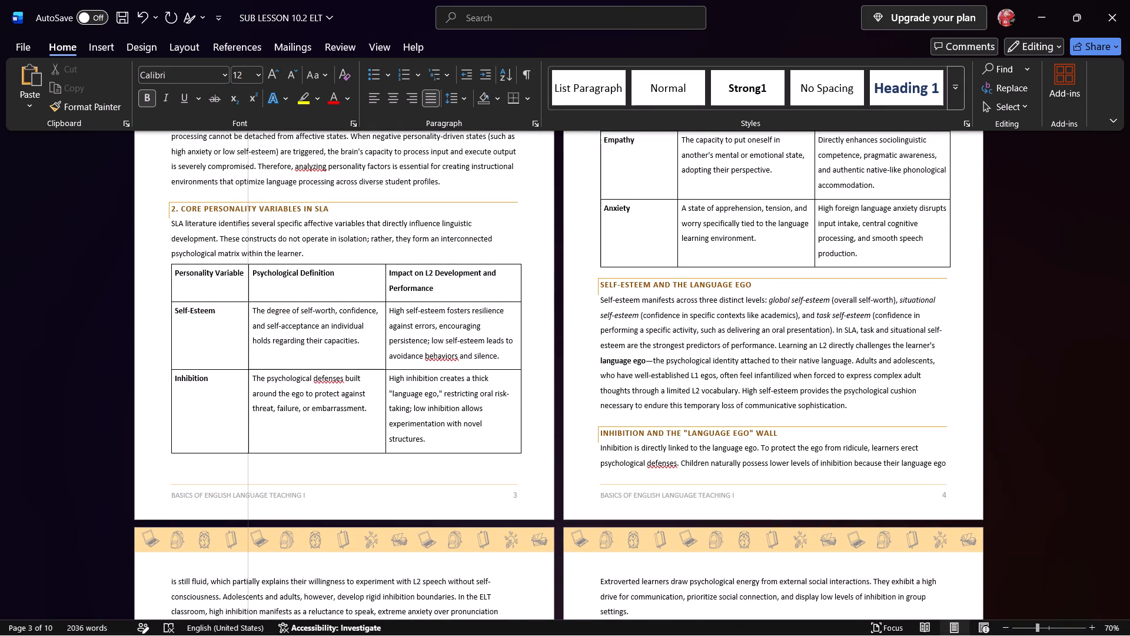
left_click_drag(248, 283, 250, 283)
Remove the "2." prefix from the Core Personality Variables in SLA heading.
scroll(369, 310, "up", 4)
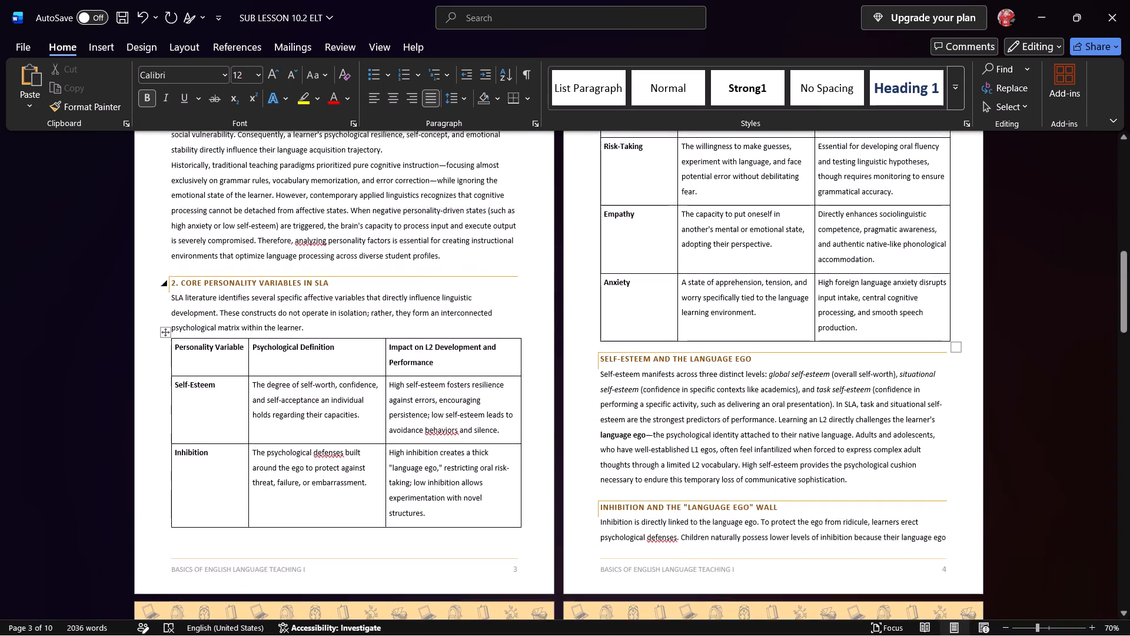
scroll(341, 310, "up", 5)
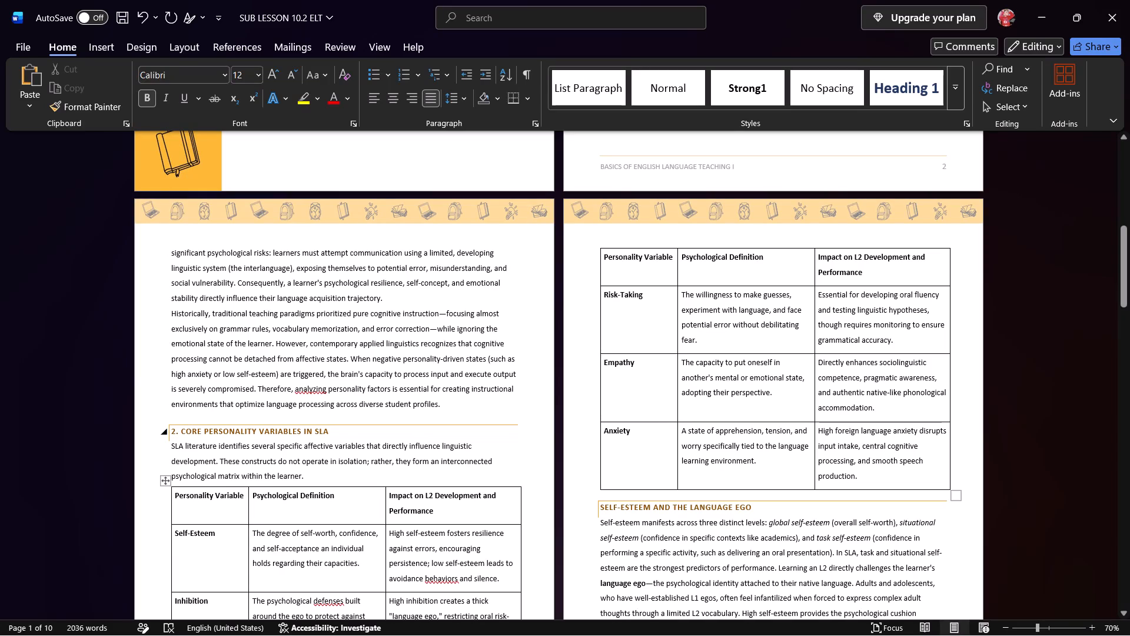
left_click(171, 432)
key("Delete")
key("Delete")
key("Delete")
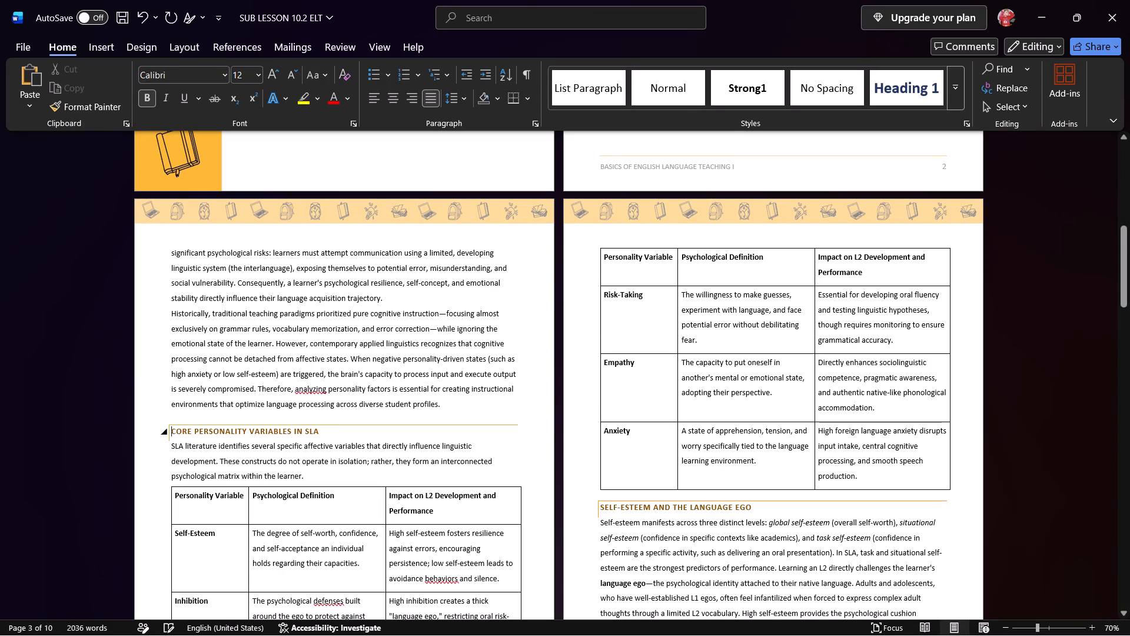
Apply the Heading 4 style to the Self-Esteem and the Language Ego and Inhibition and the "Language Ego" Wall headings.
scroll(204, 440, "down", 10)
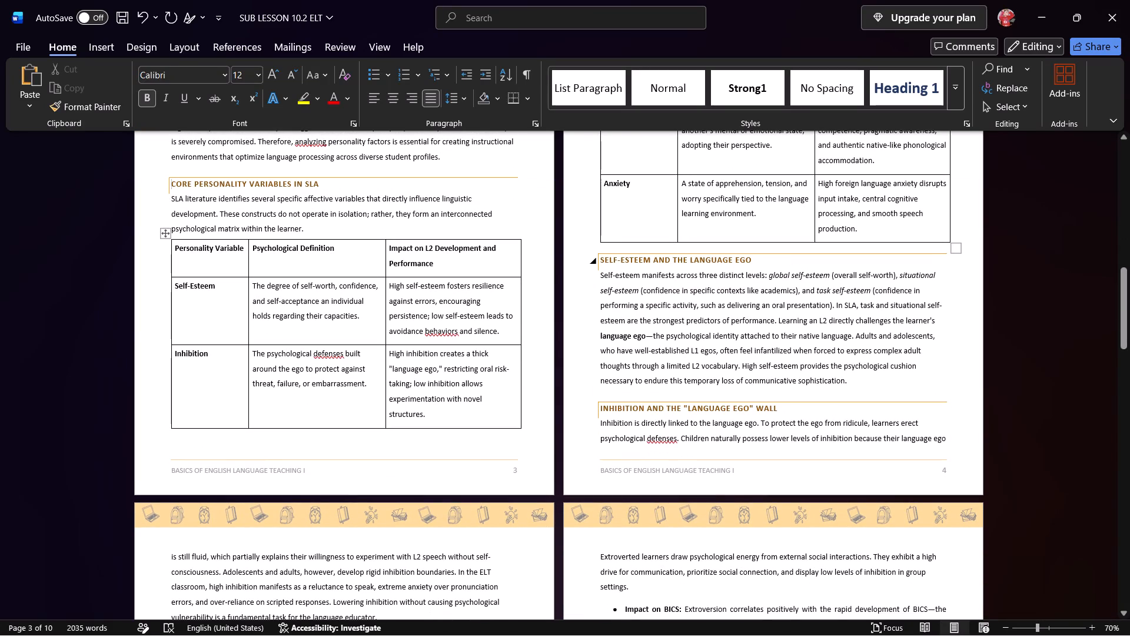
left_click(715, 266)
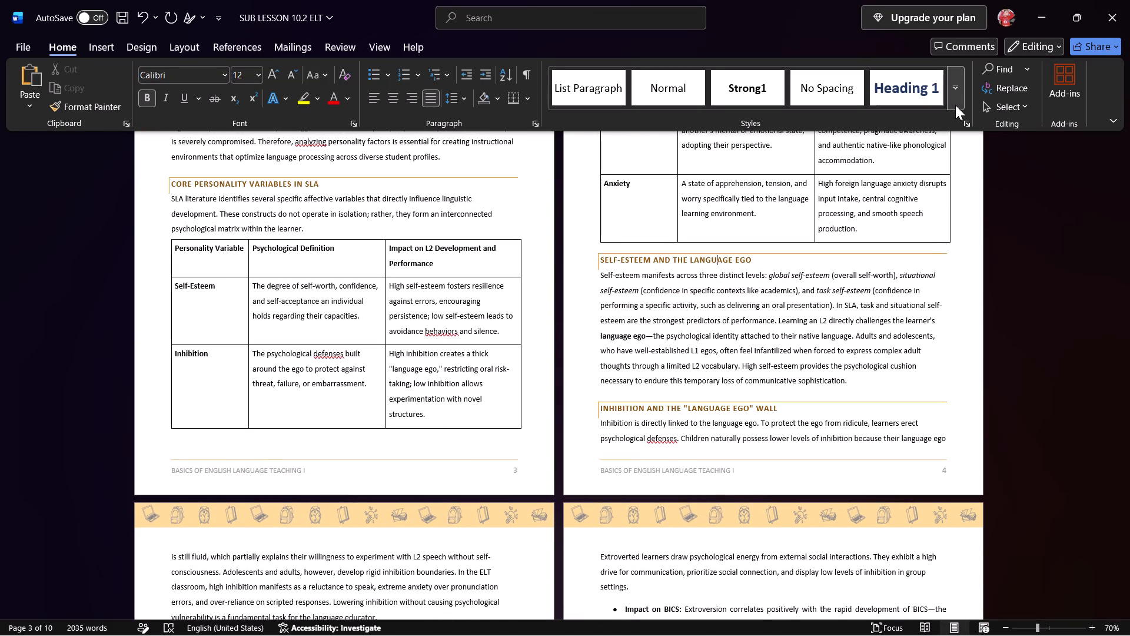
left_click(955, 105)
left_click(760, 117)
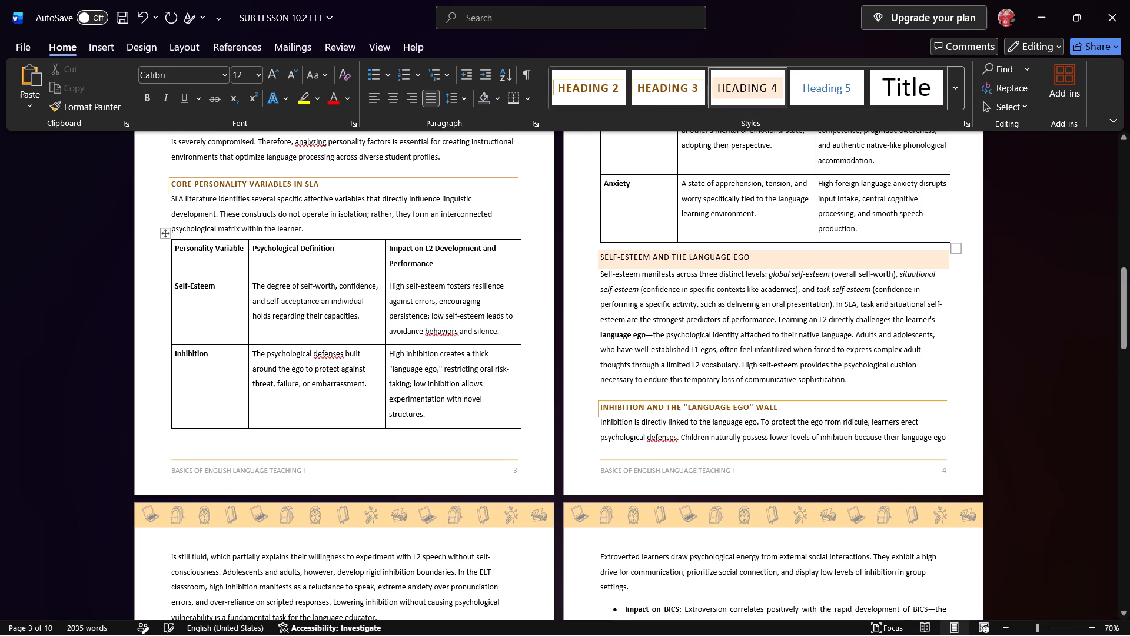
left_click(696, 410)
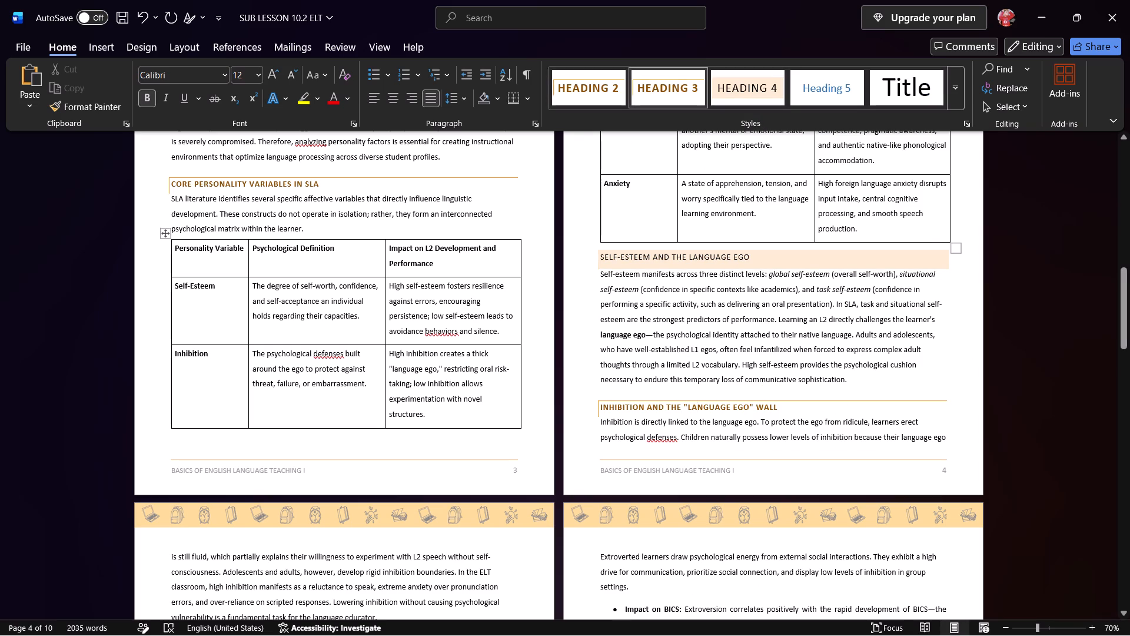
left_click(732, 92)
Apply the Heading 4 style to the Foreign Language Anxiety (FLA), Introversion and CALP, and Extraversion and BICS headings.
scroll(653, 276, "down", 2)
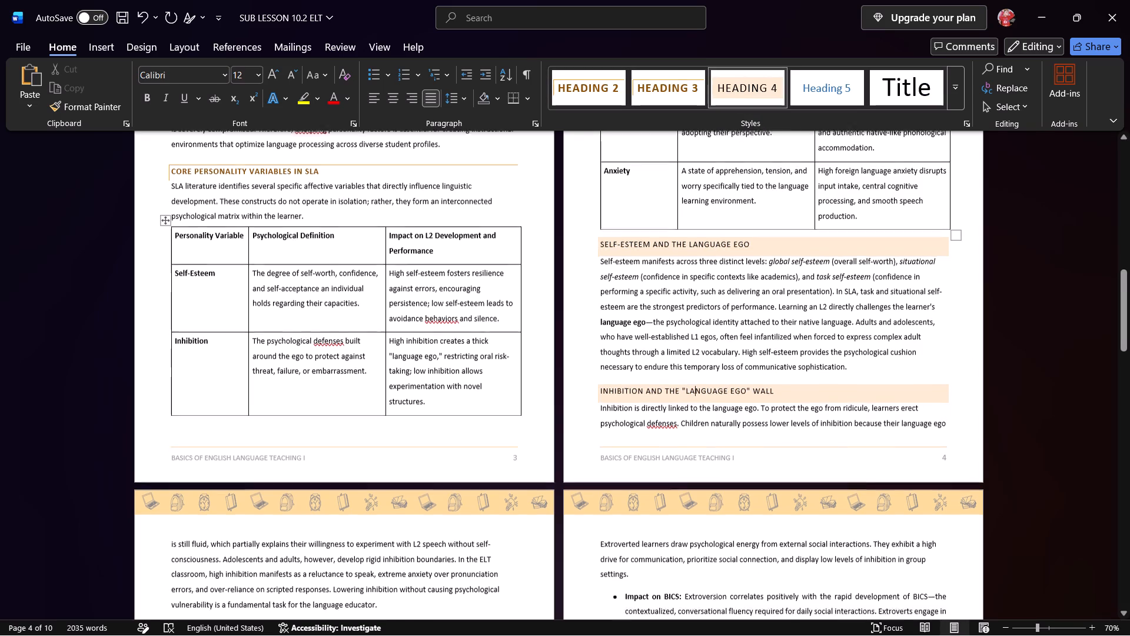
scroll(653, 276, "down", 2)
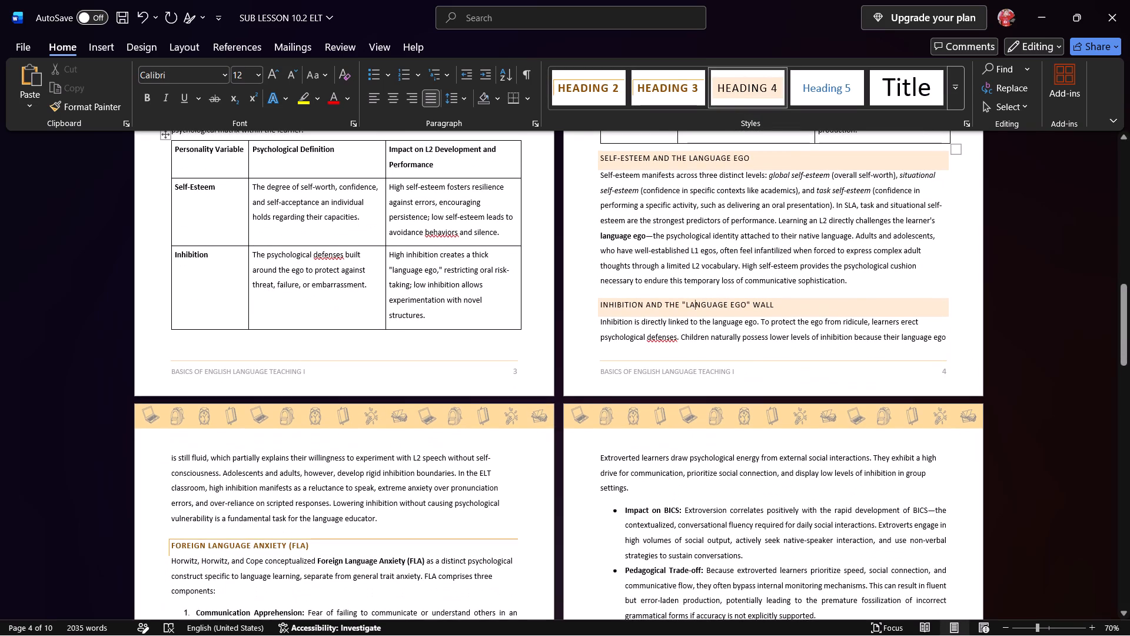
scroll(653, 276, "down", 9)
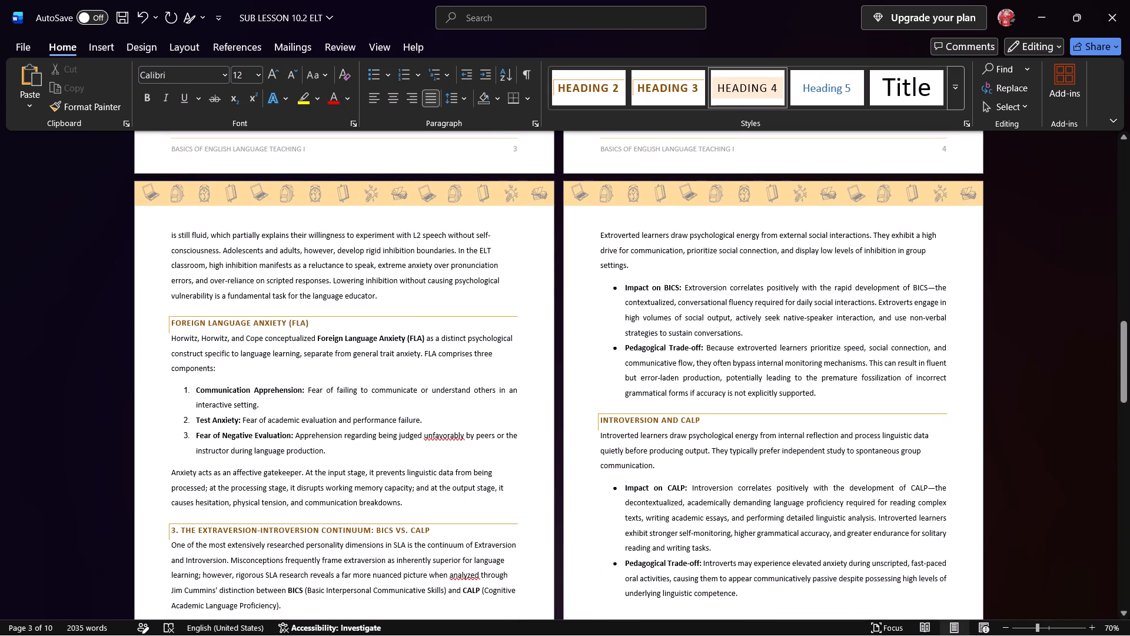
left_click(265, 321)
left_click(735, 77)
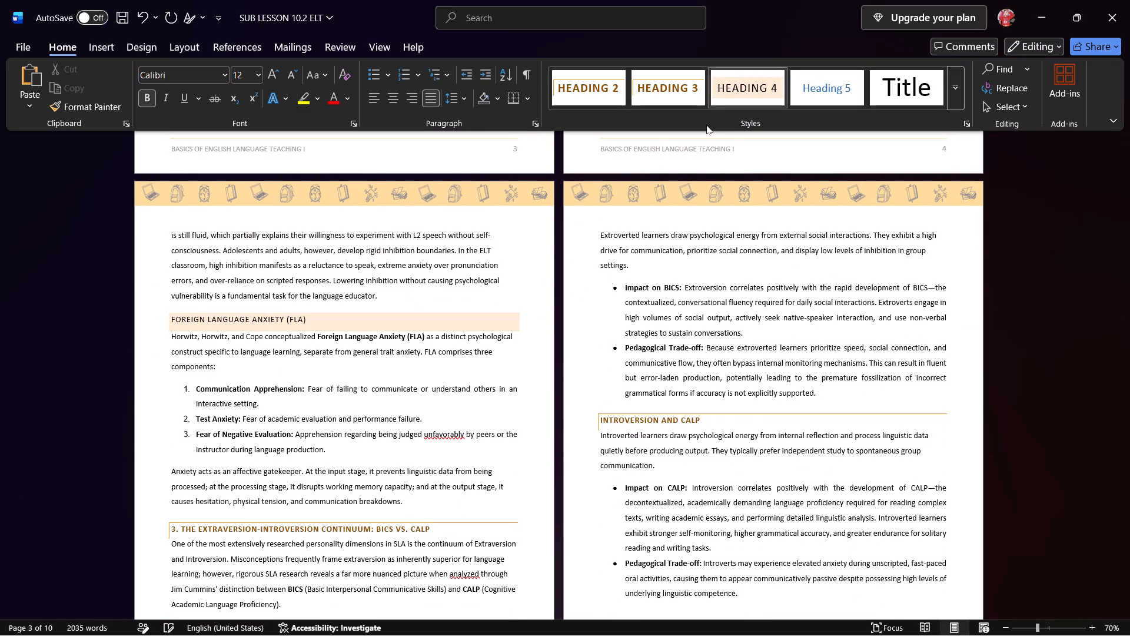
left_click(620, 423)
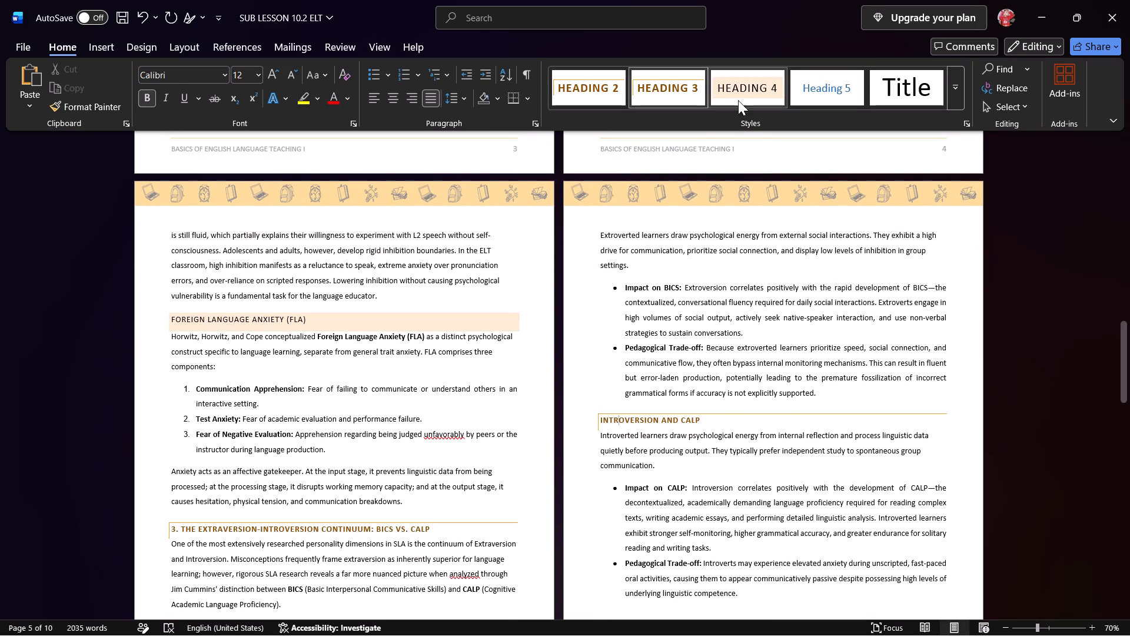
left_click(738, 97)
scroll(553, 319, "down", 5)
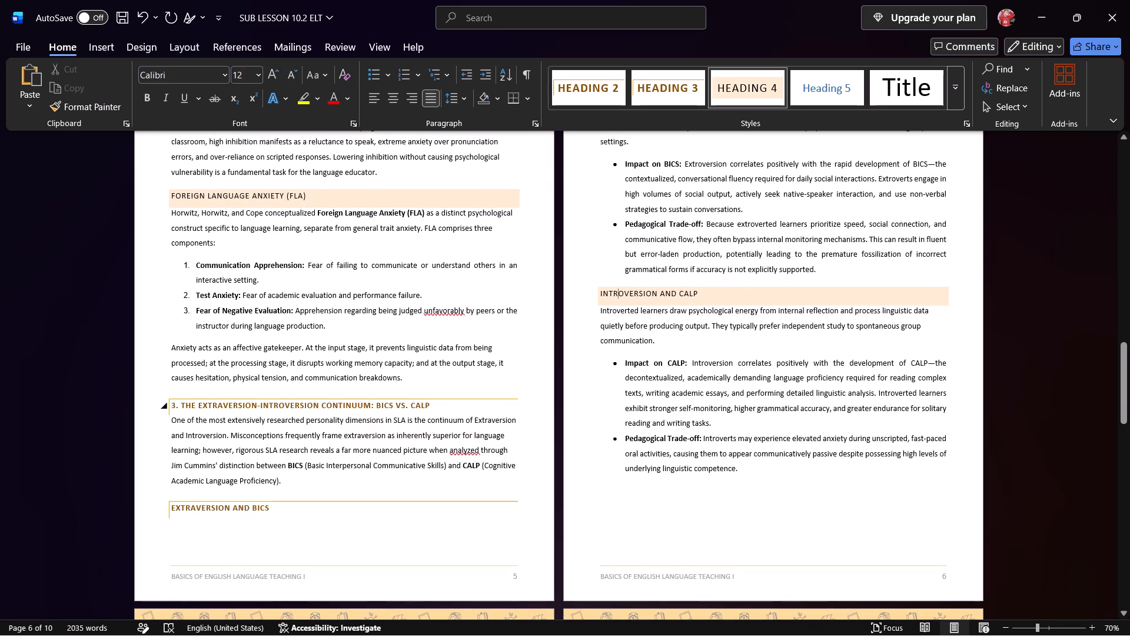
left_click(205, 506)
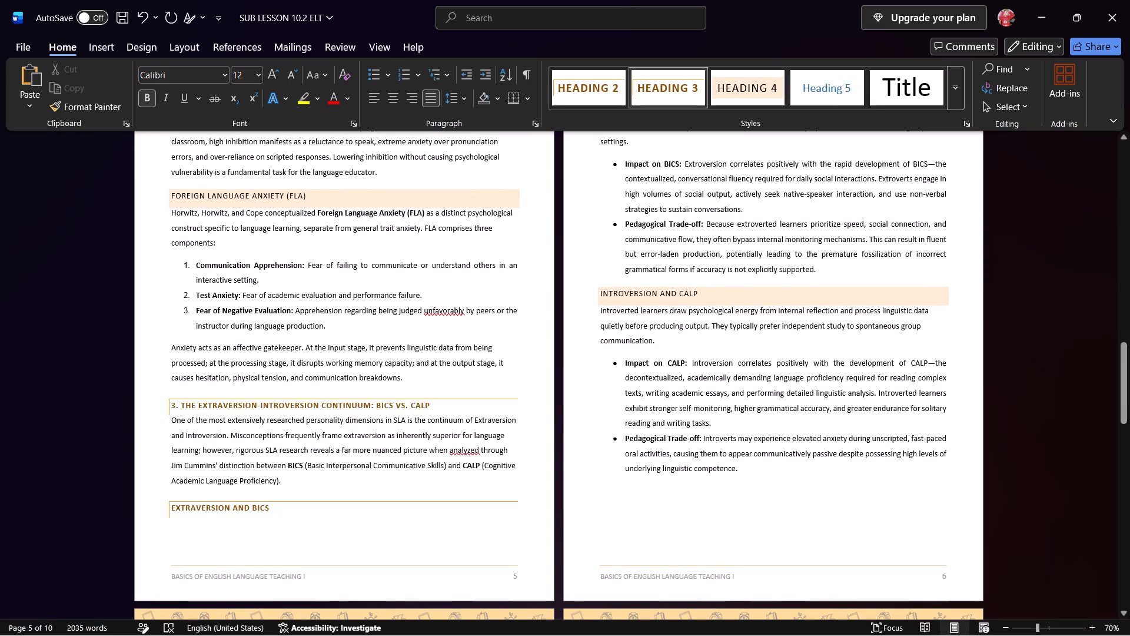
left_click(770, 77)
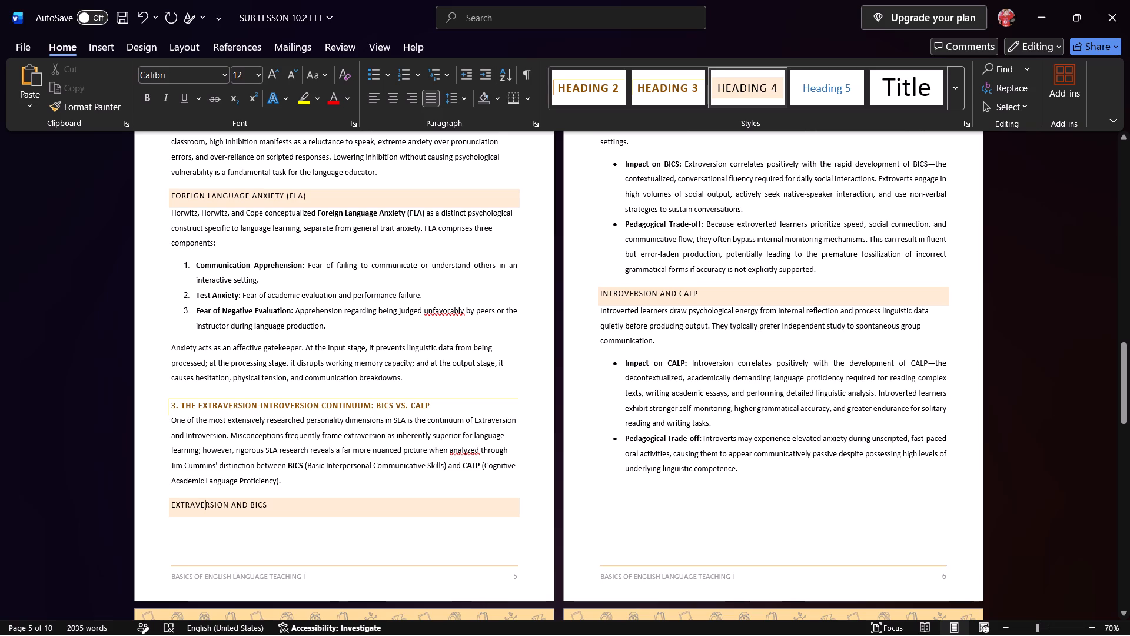
Remove the "3." prefix from the Extraversion-Introversion Continuum: BICS vs. CALP heading.
left_click(172, 408)
key("Delete")
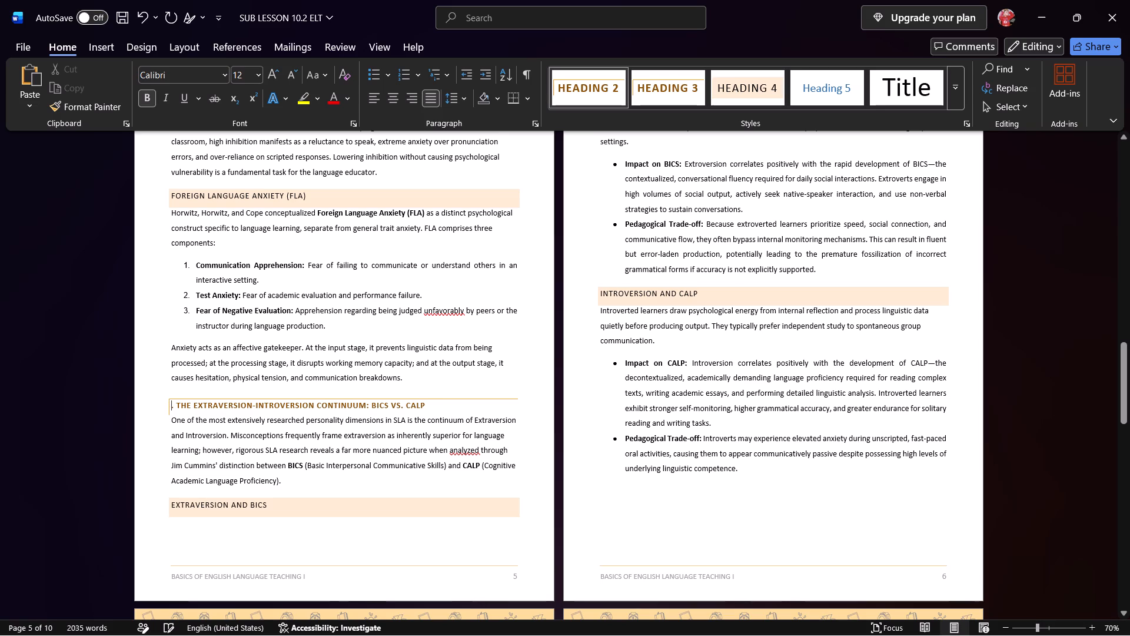
key("Delete")
key("Delete")
Slightly widen the Introverted Learner Profile column of the Dimension table by moving its outer edge toward the page margin.
scroll(338, 468, "down", 12)
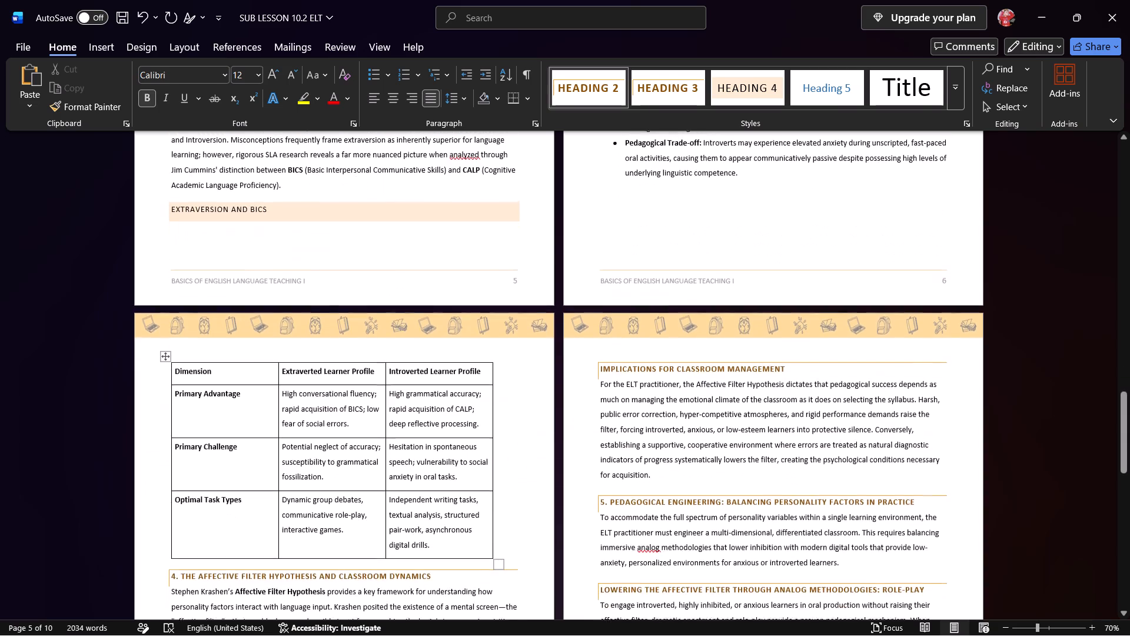
scroll(341, 469, "down", 5)
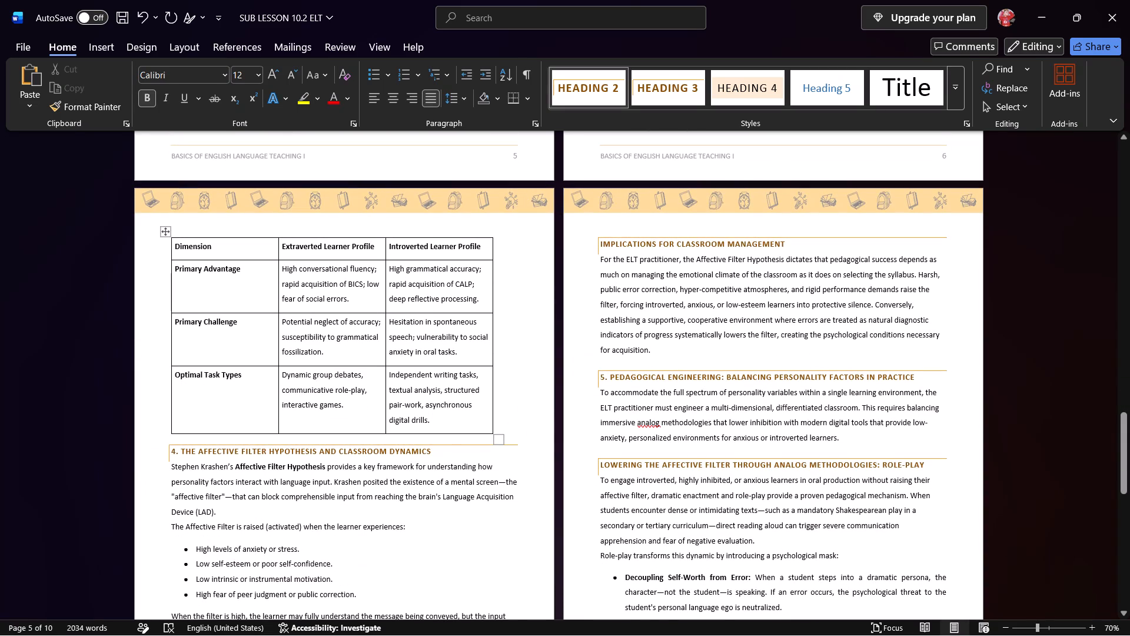
left_click_drag(493, 371, 500, 379)
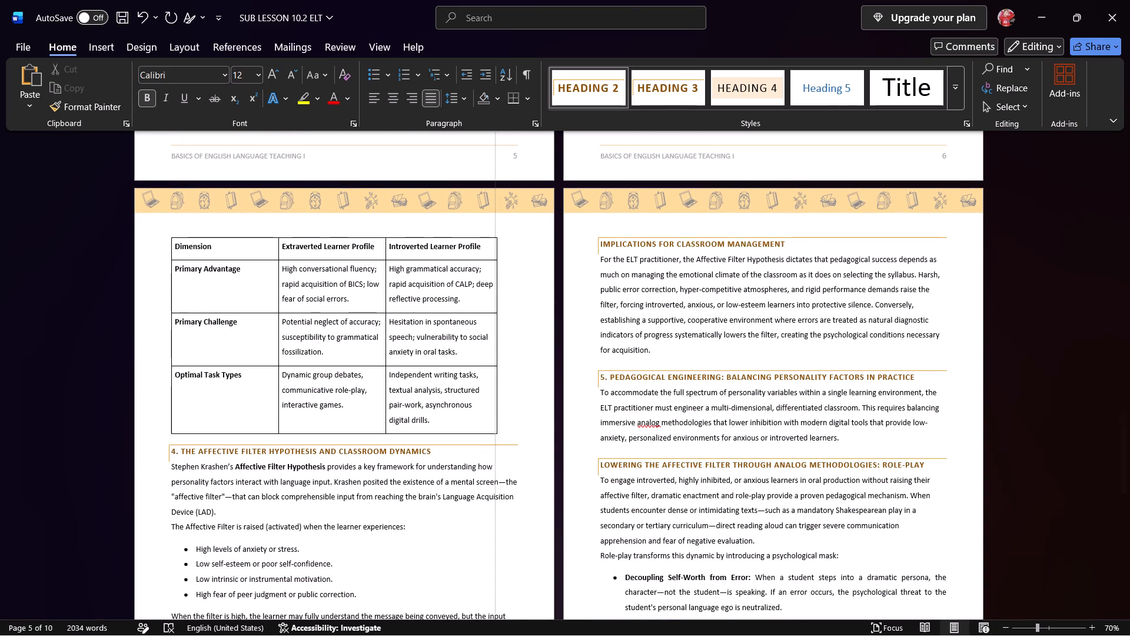
left_click_drag(500, 379, 501, 385)
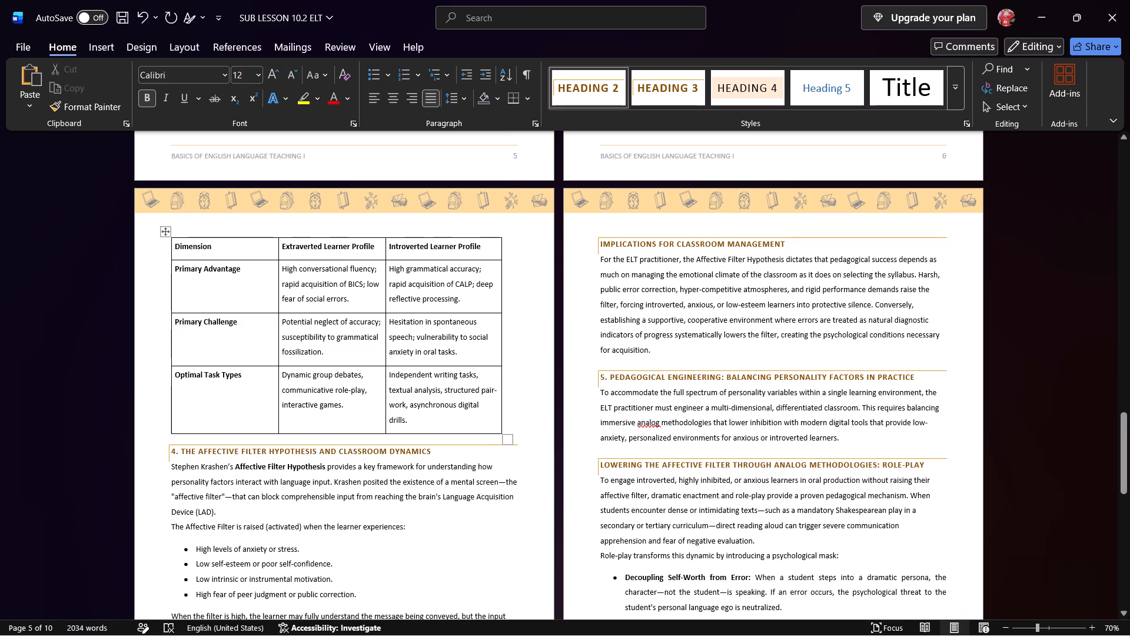
Remove the "4." prefix from the Affective Filter Hypothesis and Classroom Dynamics heading.
scroll(224, 440, "up", 5)
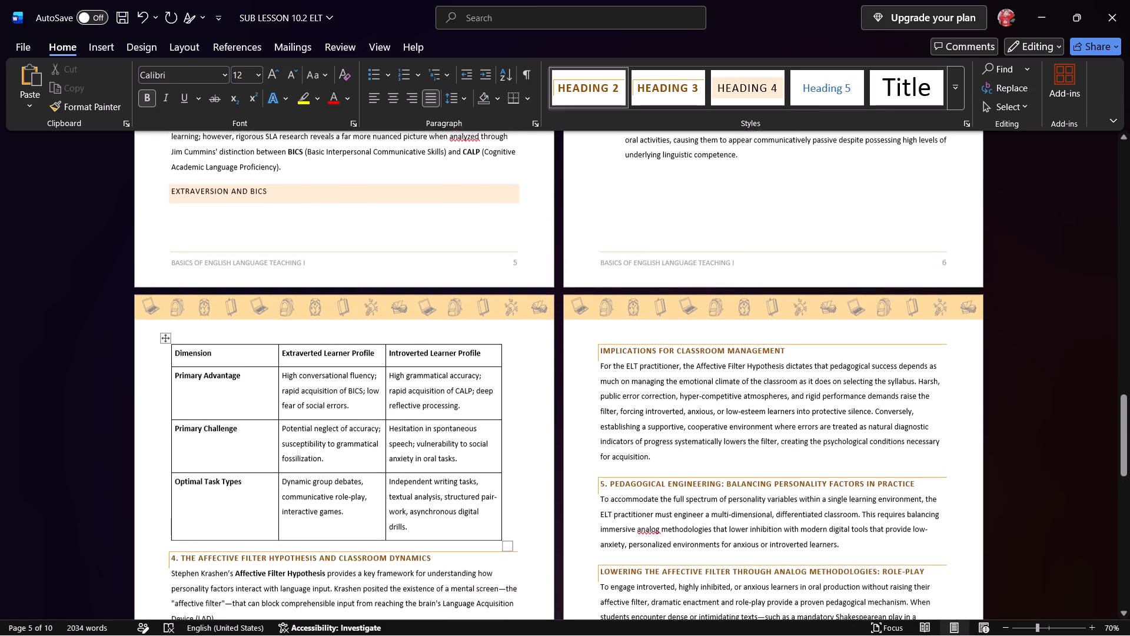
scroll(224, 440, "up", 13)
scroll(224, 441, "down", 5)
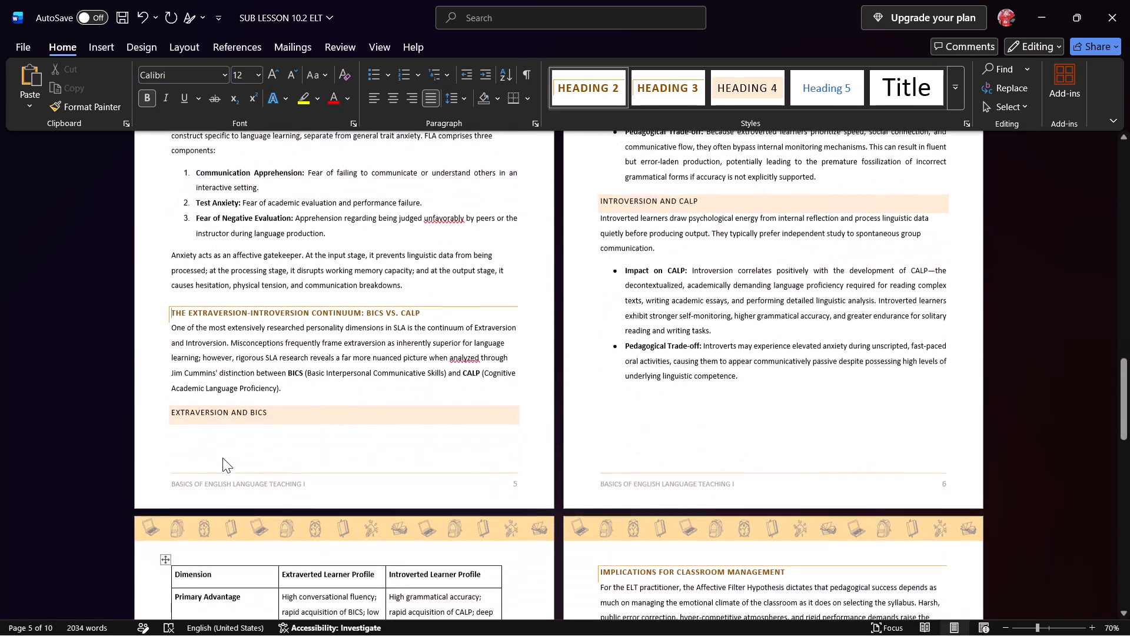
scroll(222, 458, "down", 18)
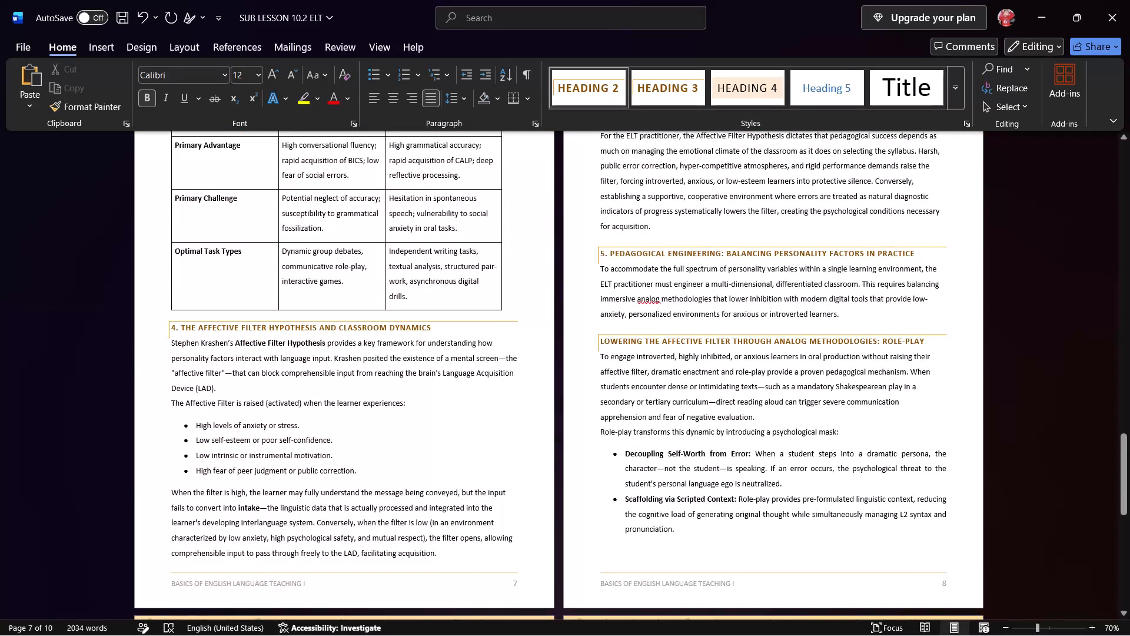
left_click(172, 327)
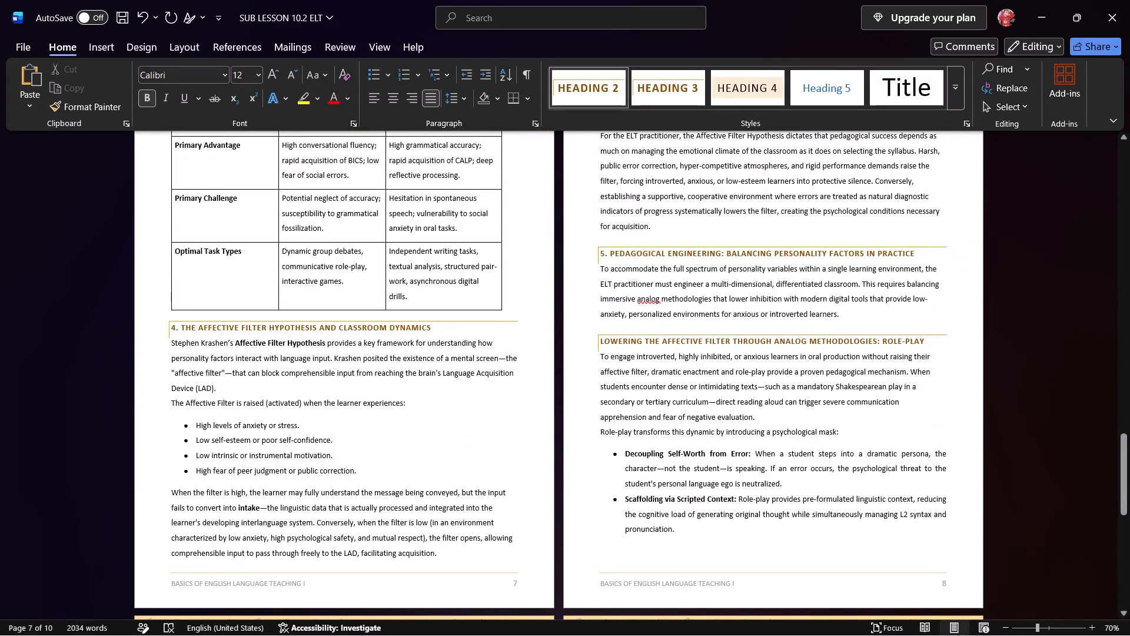
key("Delete")
key("Delete")
key("Delete")
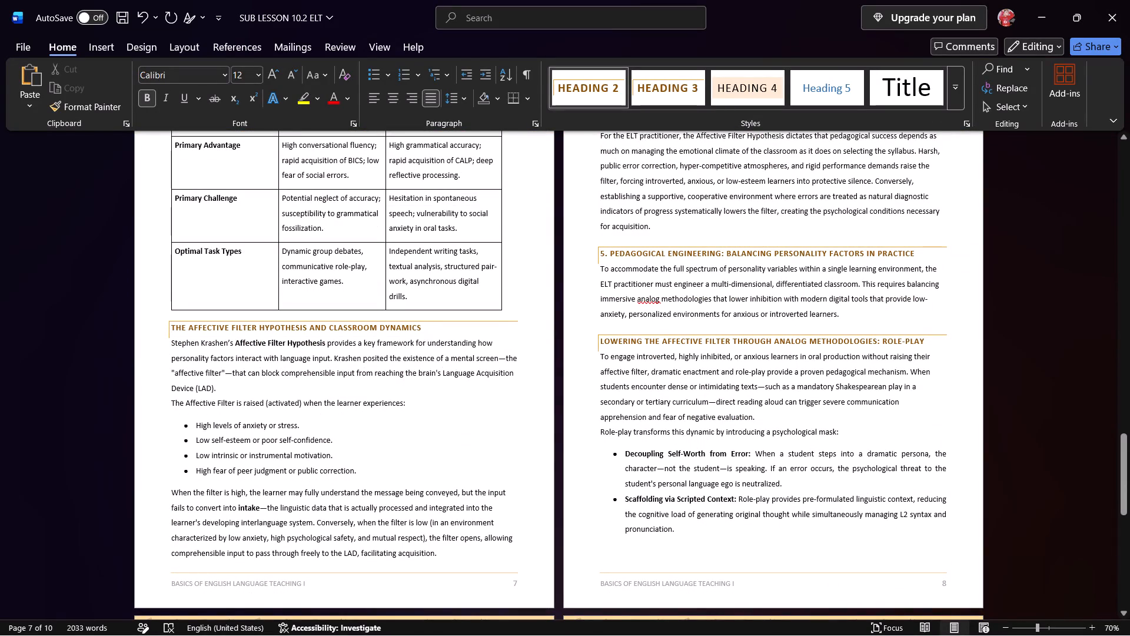
Apply the Heading 4 style to the Lowering the Affective Filter Through Analog Methodologies: Role-Play and Implications for Classroom Management headings.
left_click(606, 336)
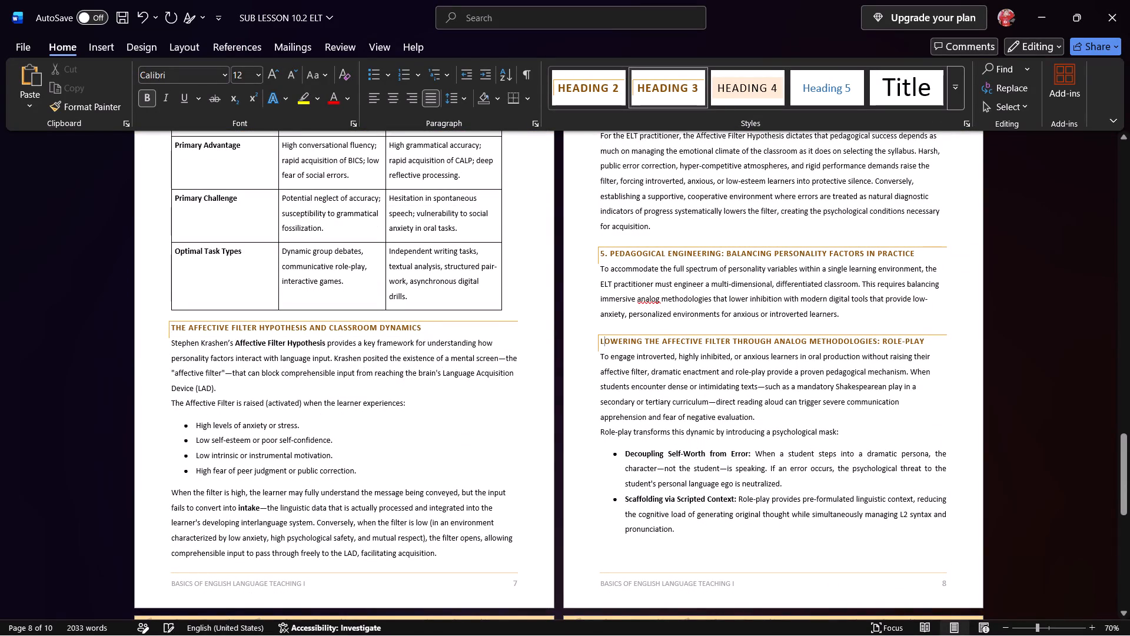
left_click(717, 90)
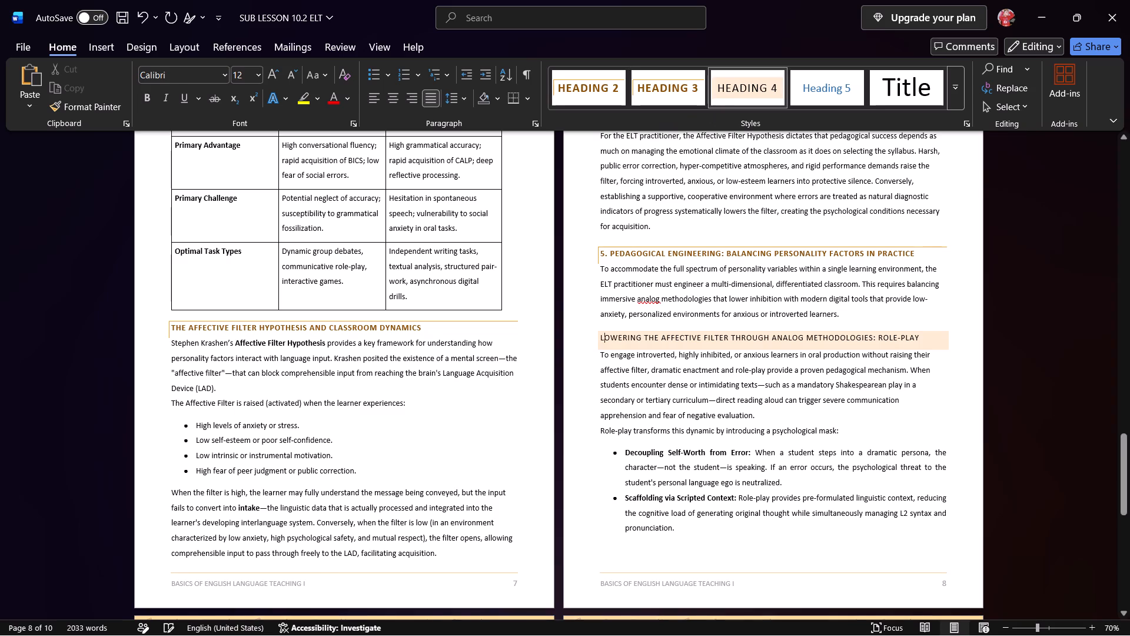
scroll(696, 283, "up", 4)
left_click(695, 216)
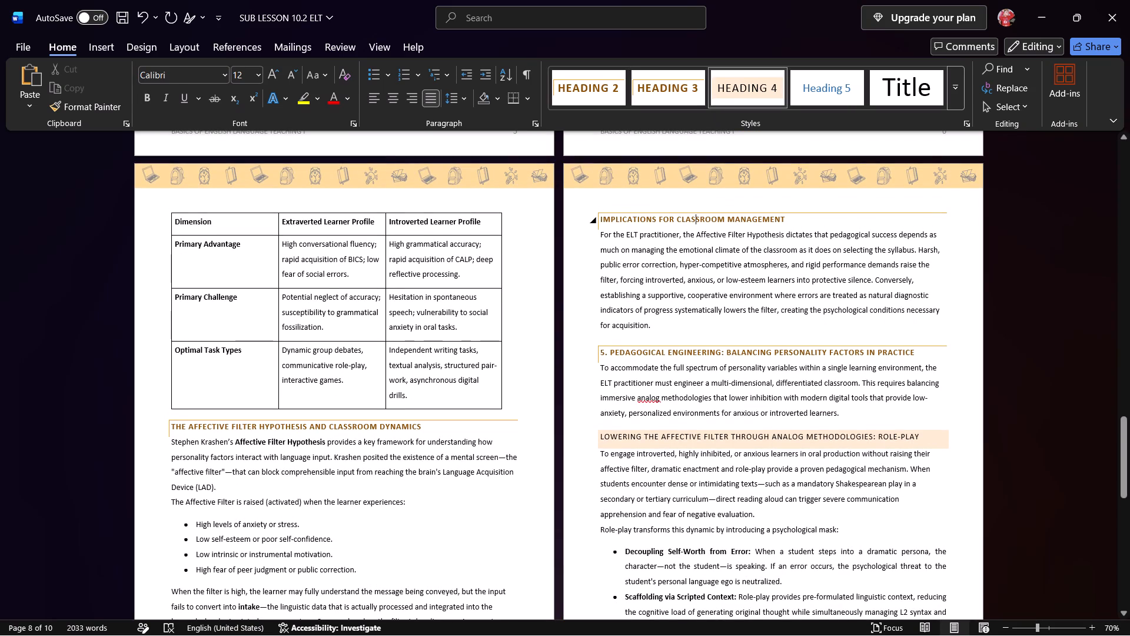
left_click(743, 100)
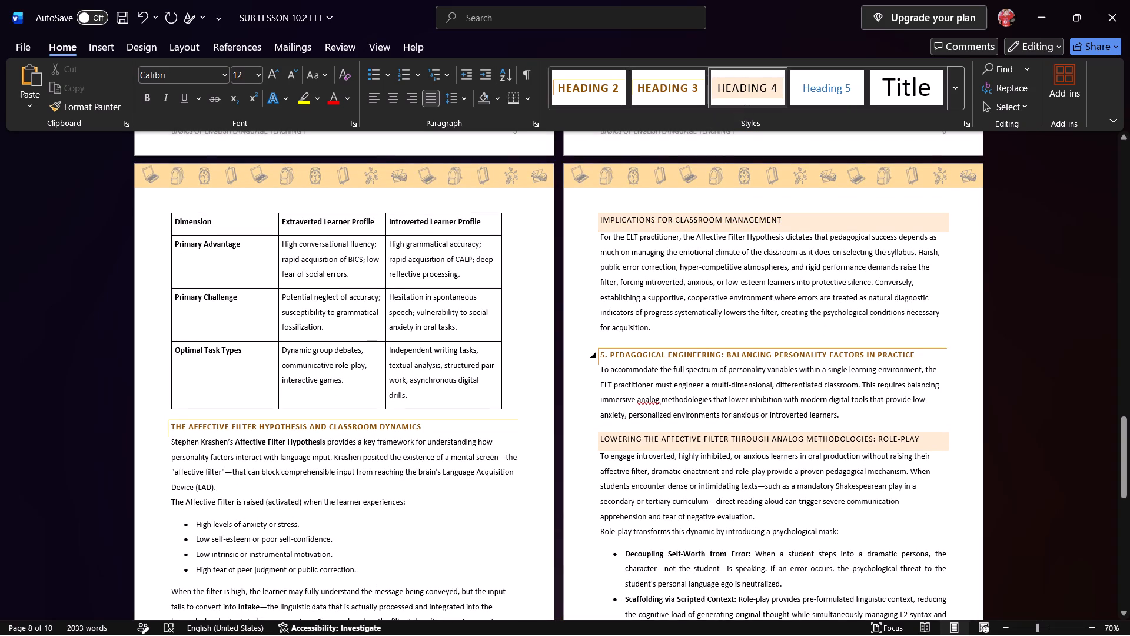
Remove the "5." prefix from the Pedagogical Engineering: Balancing Personality Factors in Practice heading.
left_click(601, 352)
key("Delete")
key("Delete")
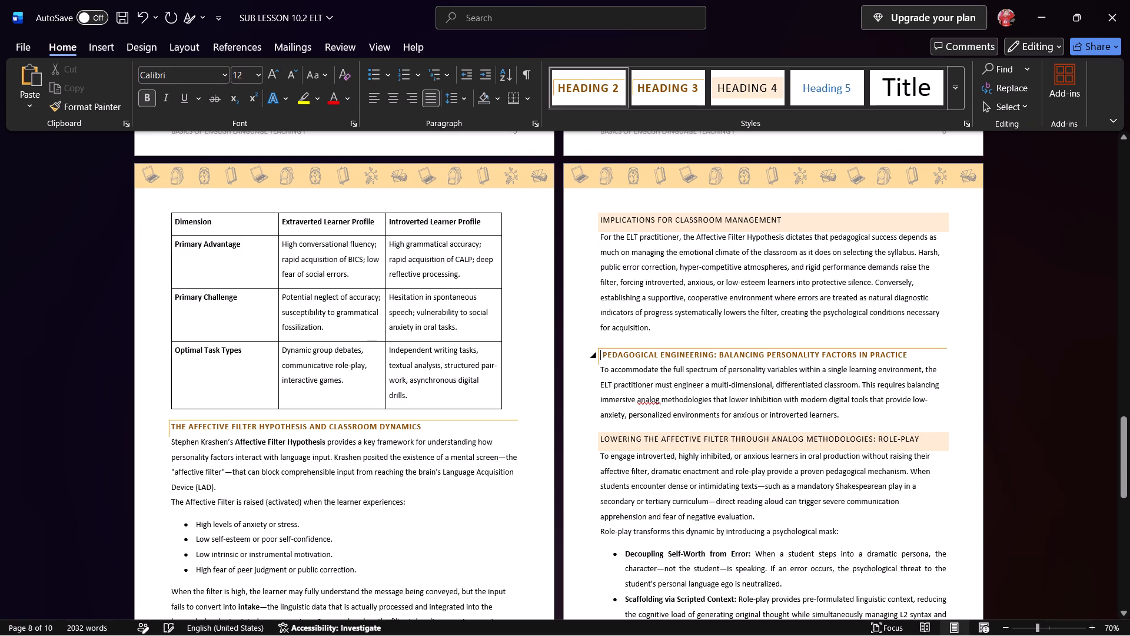
key("Delete")
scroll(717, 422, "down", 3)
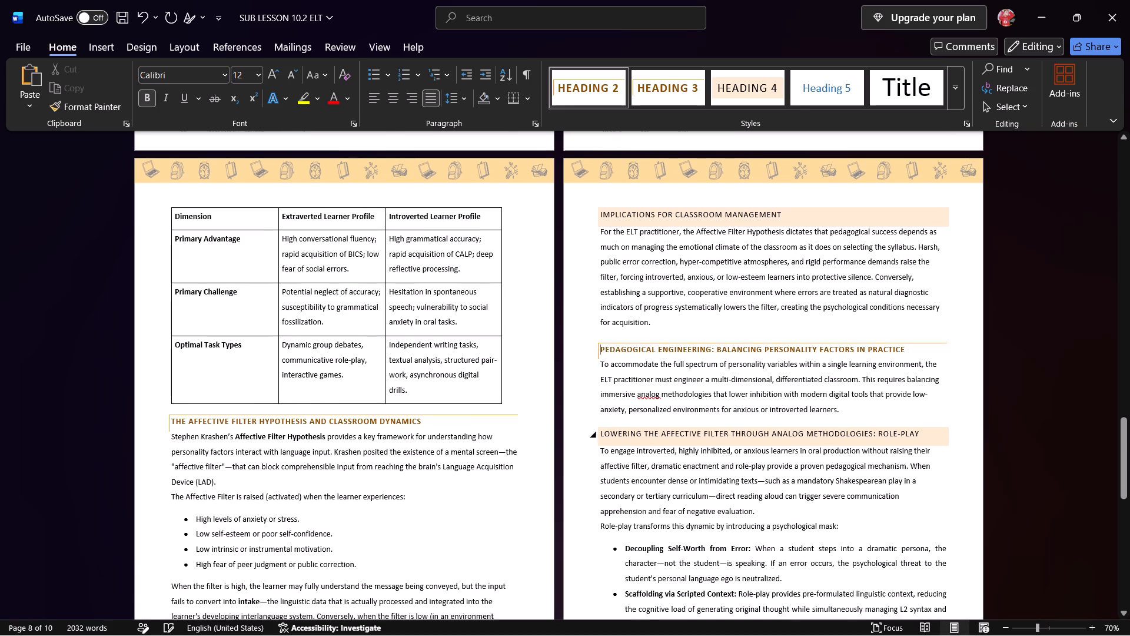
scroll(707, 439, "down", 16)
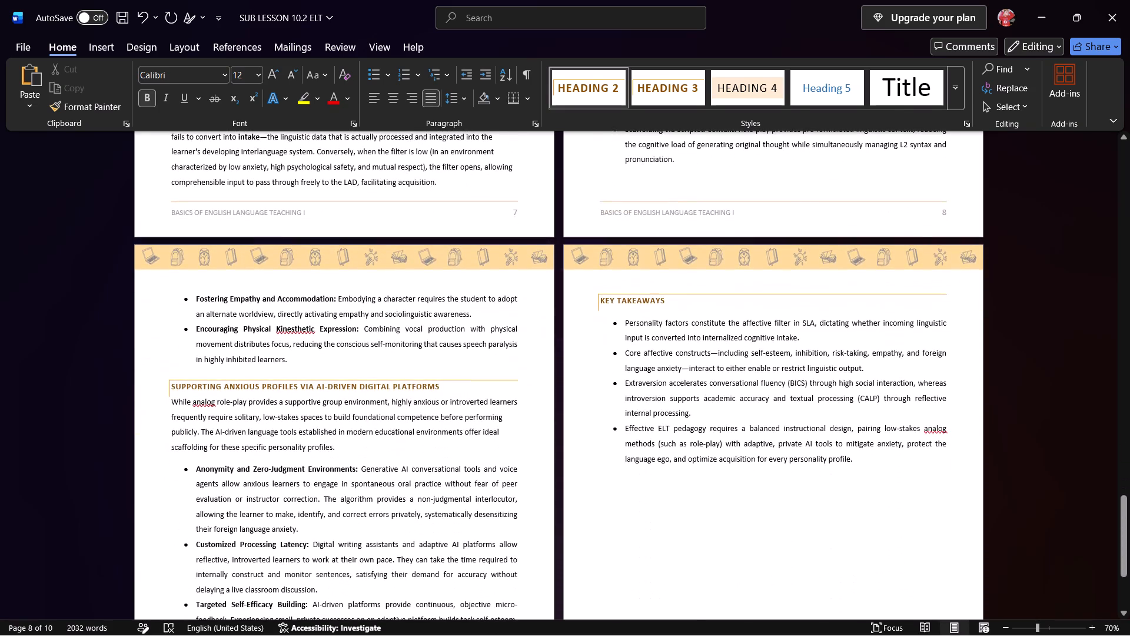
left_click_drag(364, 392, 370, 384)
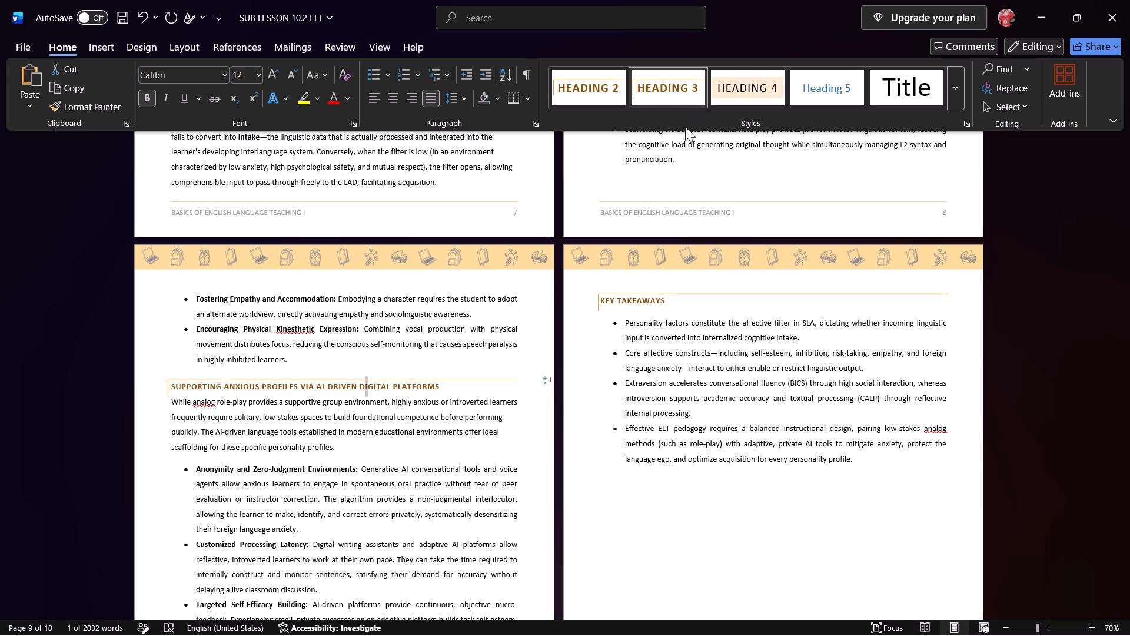
Justify the text of the entire document and apply one uniform line spacing to it.
key("ctrl+a")
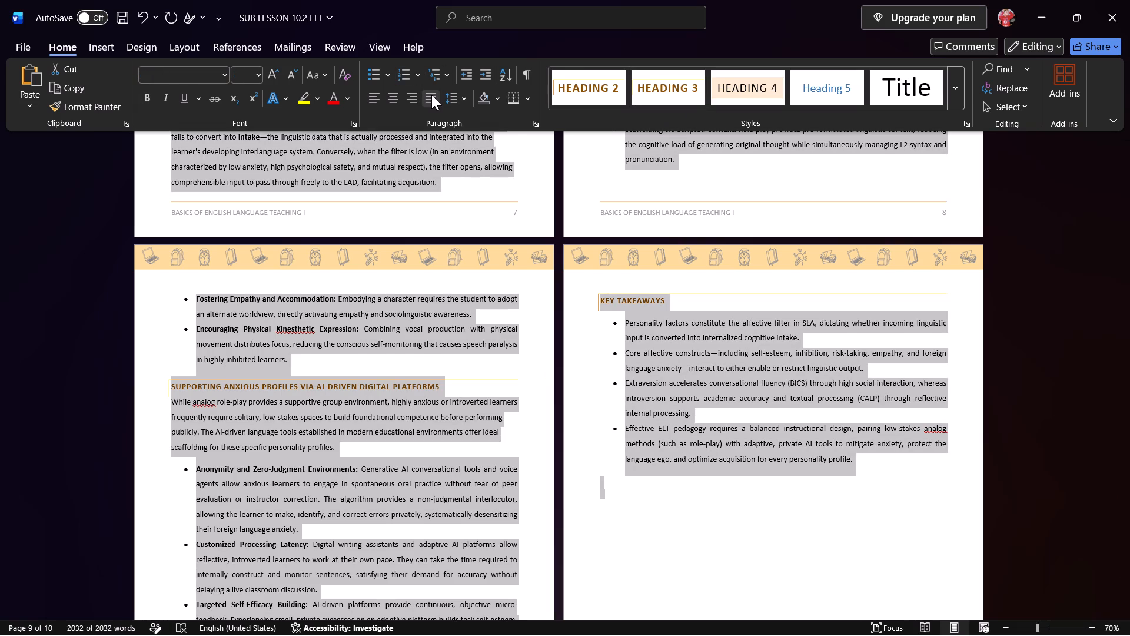
left_click(431, 95)
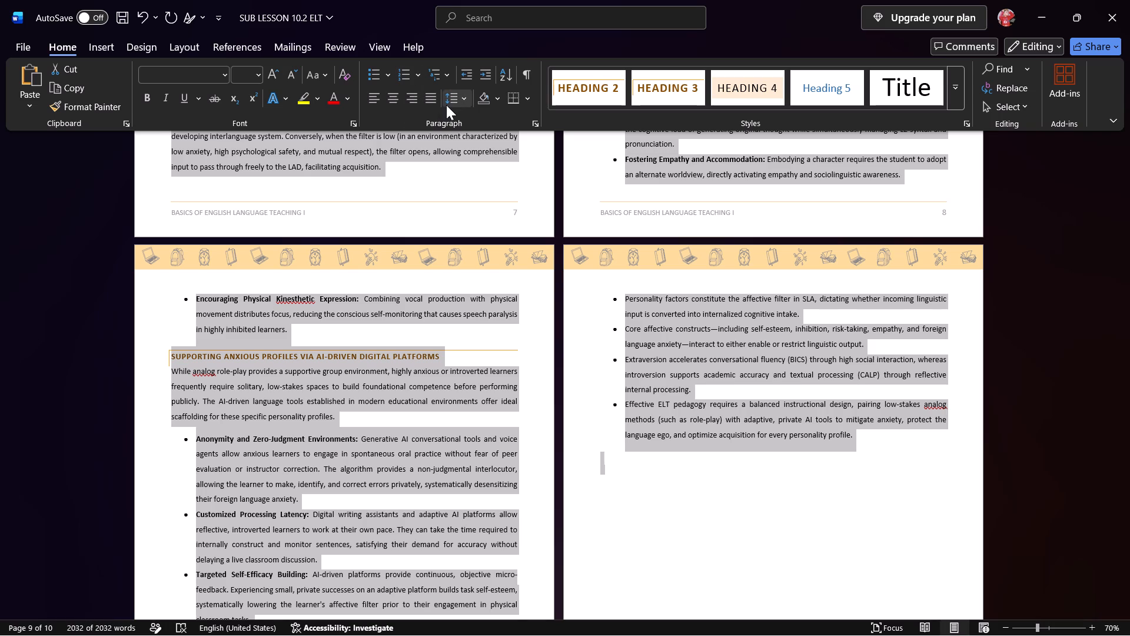
left_click(449, 105)
left_click(477, 154)
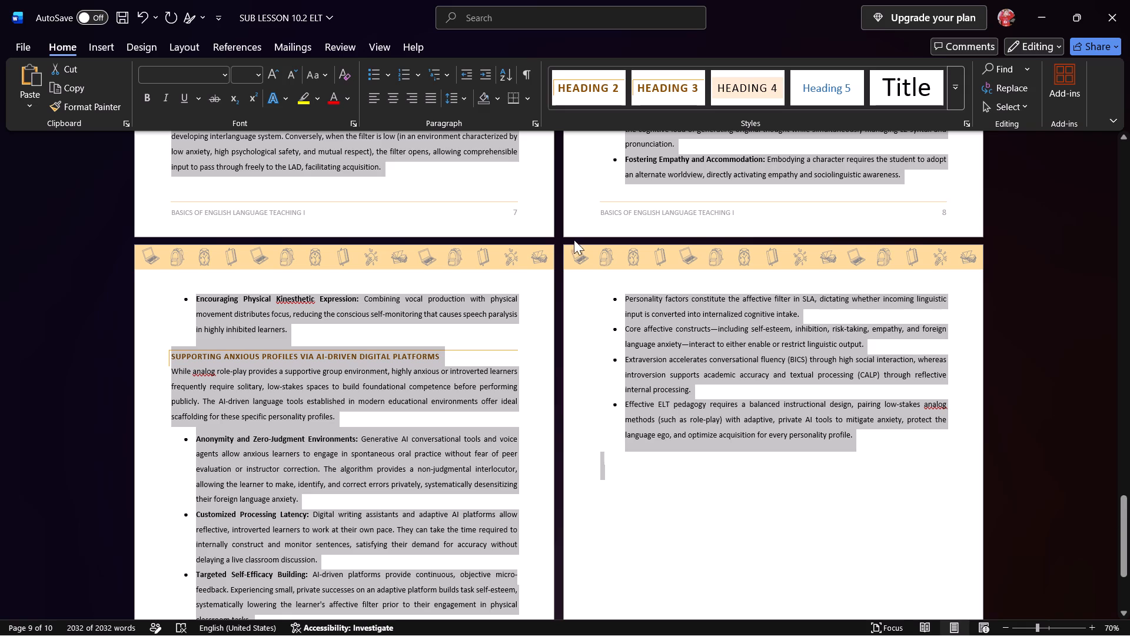
Insert two blank paragraphs after the paragraph ending "across all personality typologies" to move the Key Takeaways heading onto page 10 with its bullets.
scroll(521, 211, "down", 6)
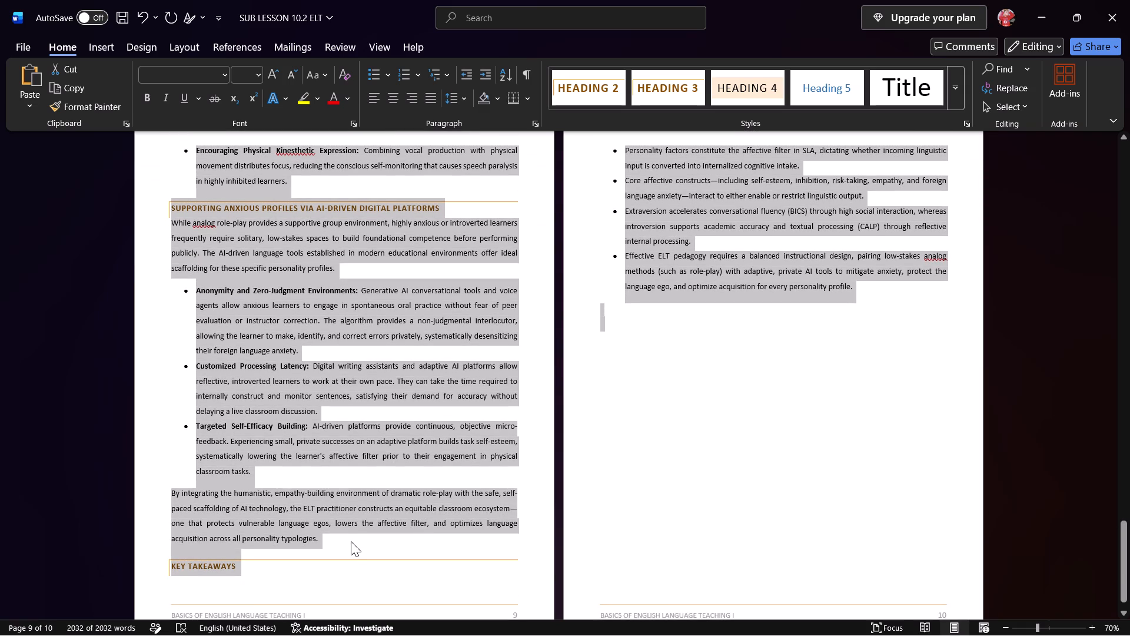
left_click(351, 542)
key("Return")
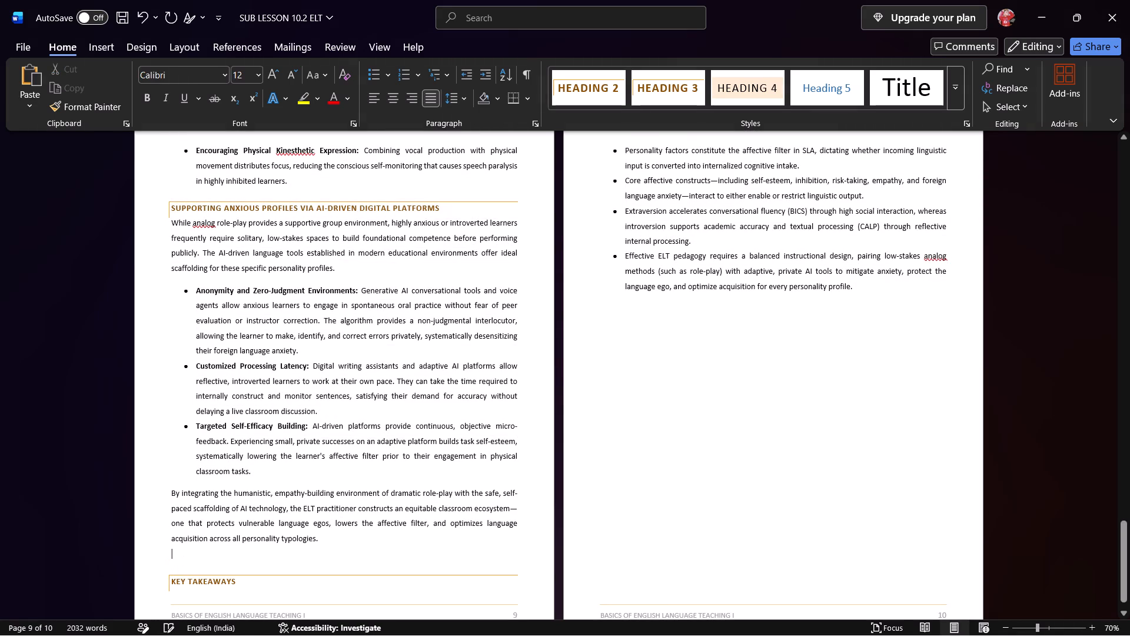
key("Return")
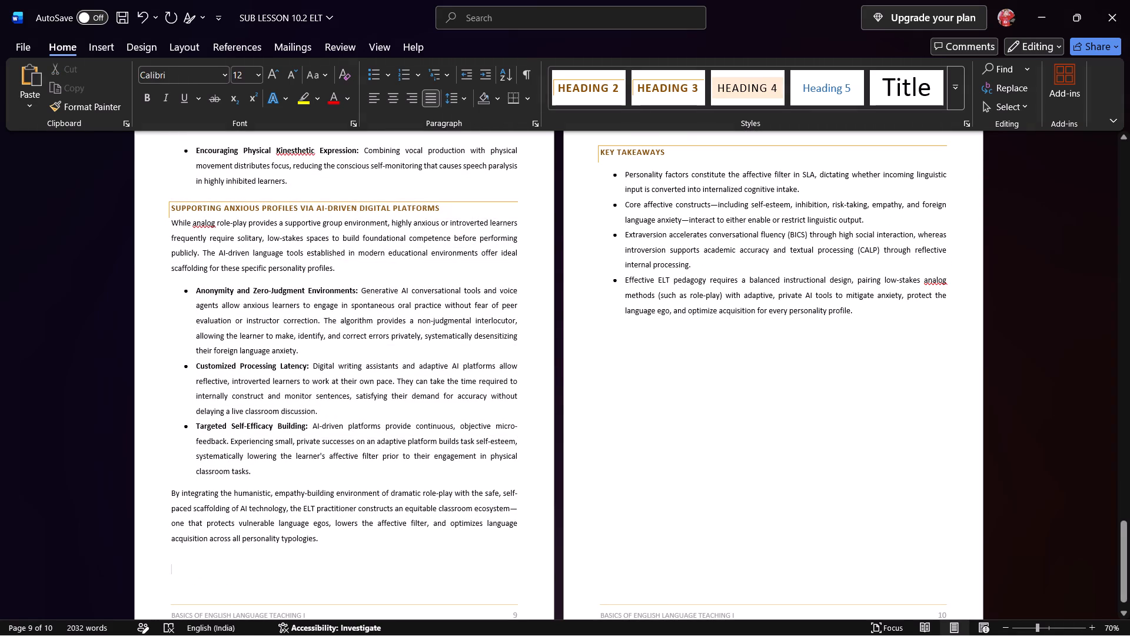
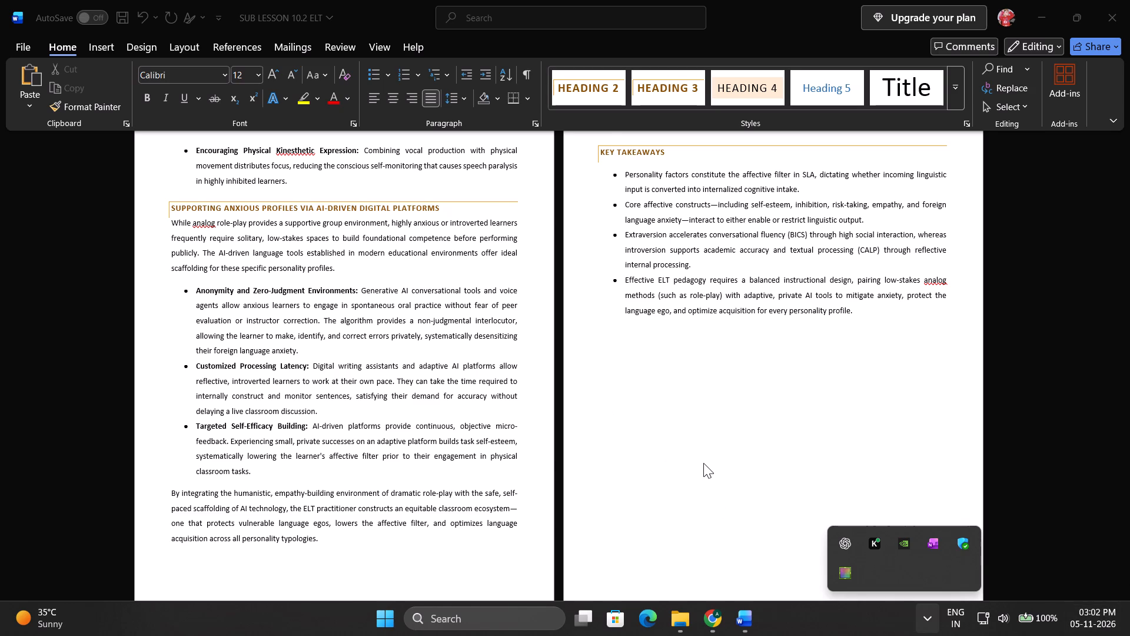
Center the two-line SUB LESSON 11.1 Personality Factors in ELT title banner on page 2.
scroll(708, 452, "up", 20)
scroll(708, 452, "up", 14)
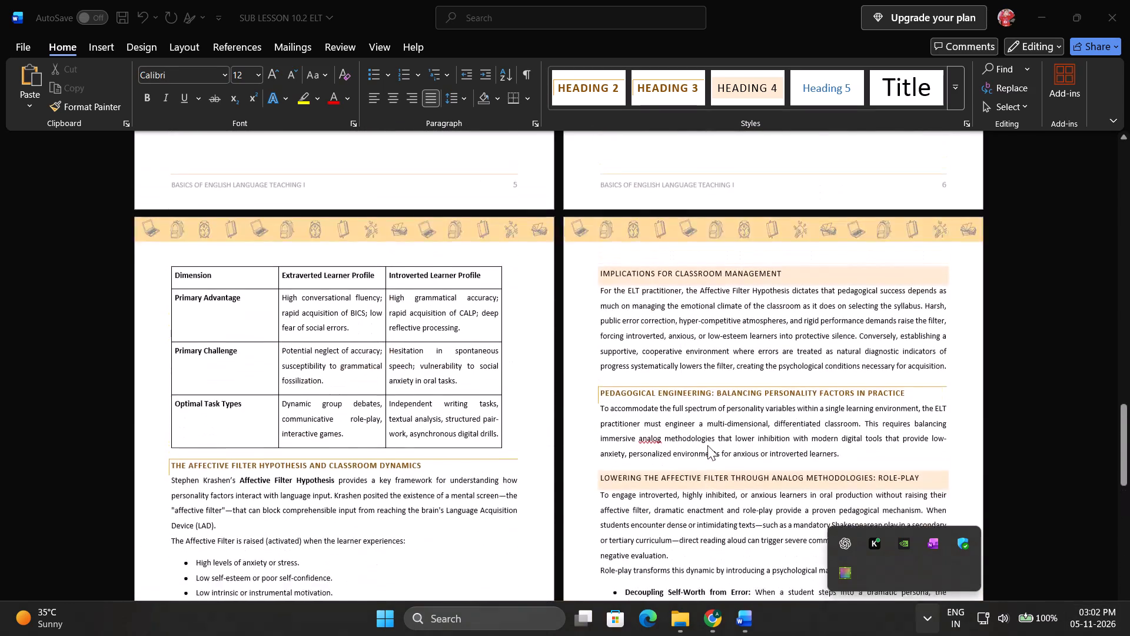
scroll(707, 445, "up", 20)
scroll(707, 445, "up", 17)
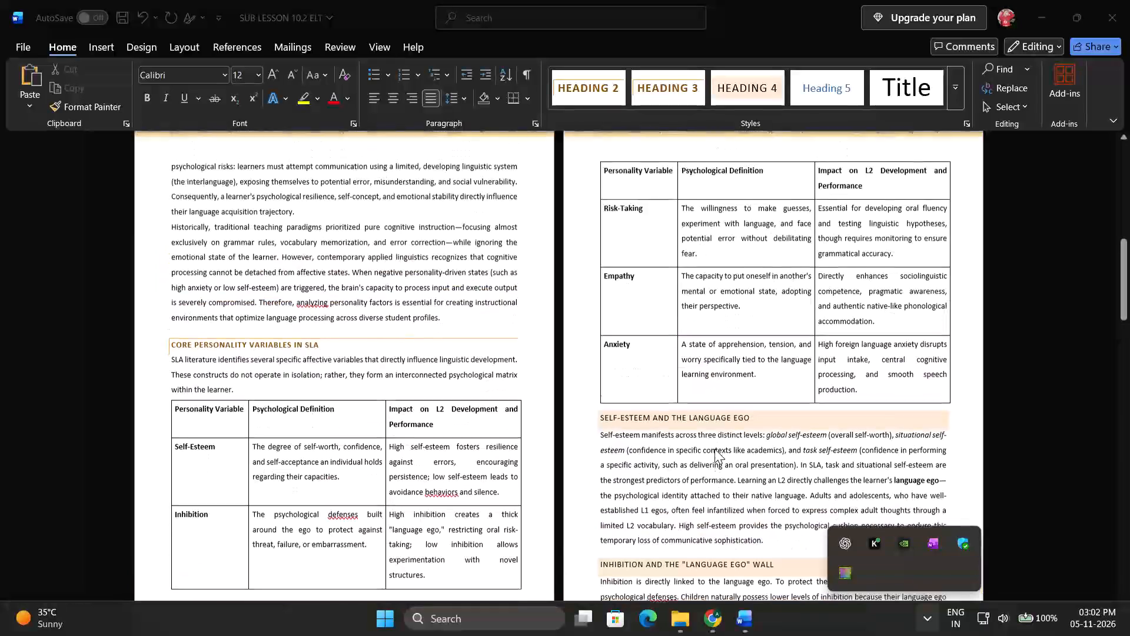
scroll(714, 449, "up", 3)
scroll(716, 449, "up", 20)
scroll(716, 449, "up", 1)
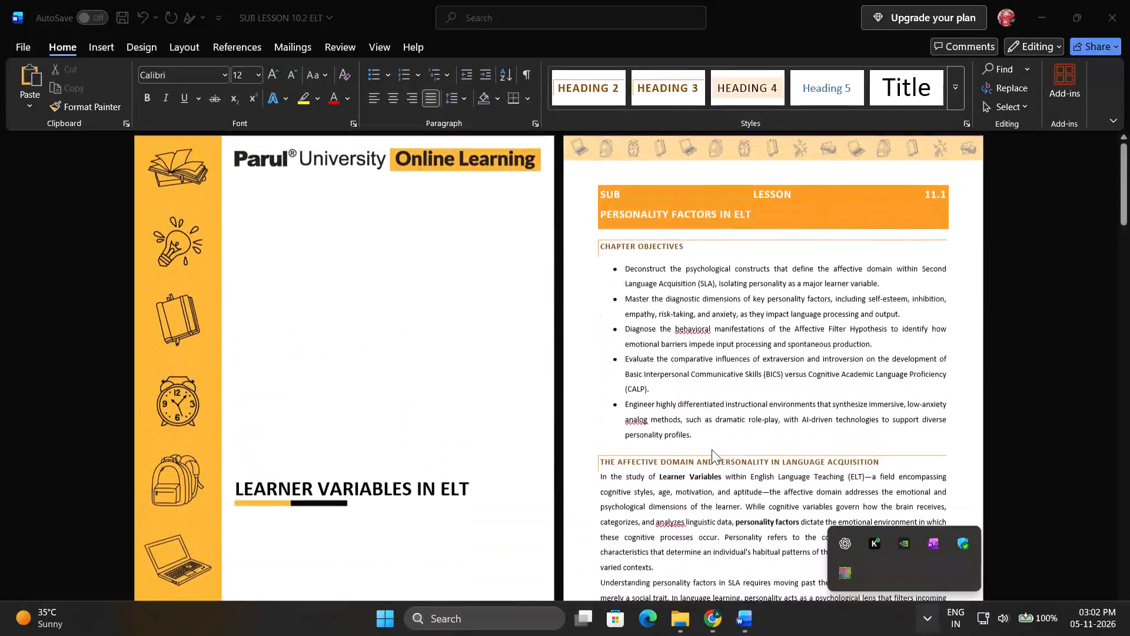
left_click(765, 214)
left_click_drag(757, 214, 678, 203)
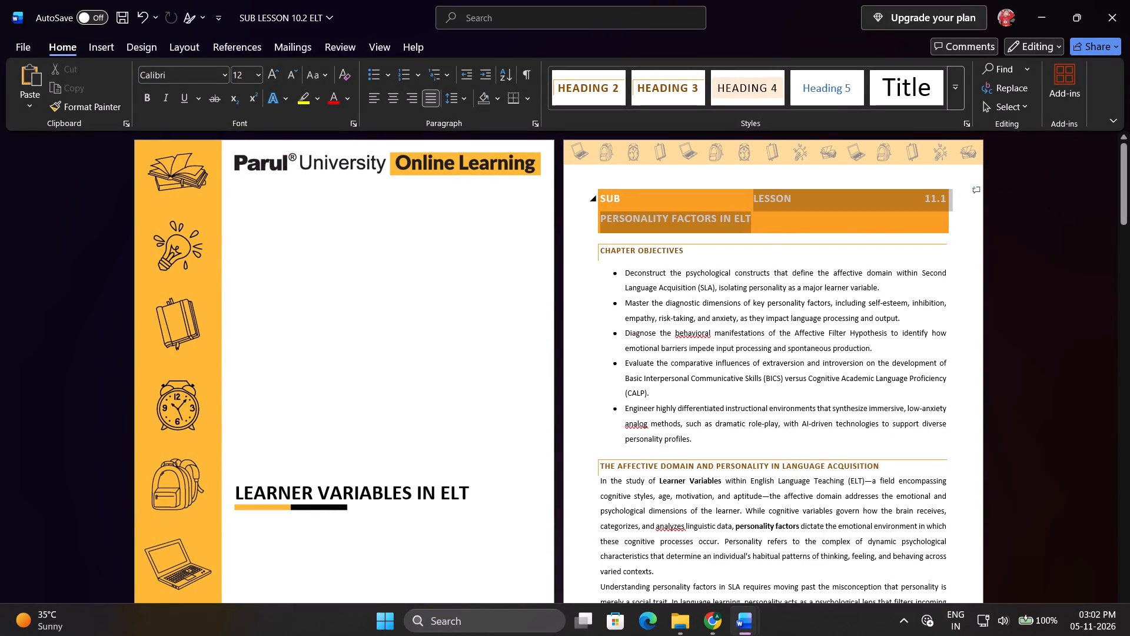
left_click_drag(678, 203, 587, 191)
left_click(390, 105)
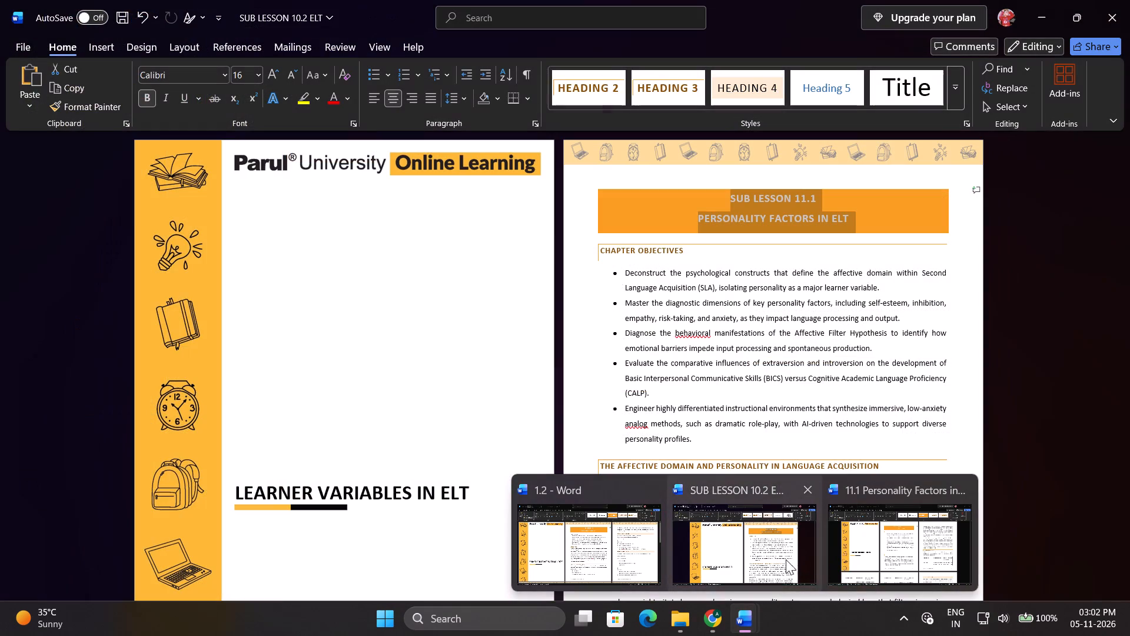
Review the SUB LESSON document from the title page through Key Takeaways, examining headings, tables, text alignment and page breaks.
left_click(734, 563)
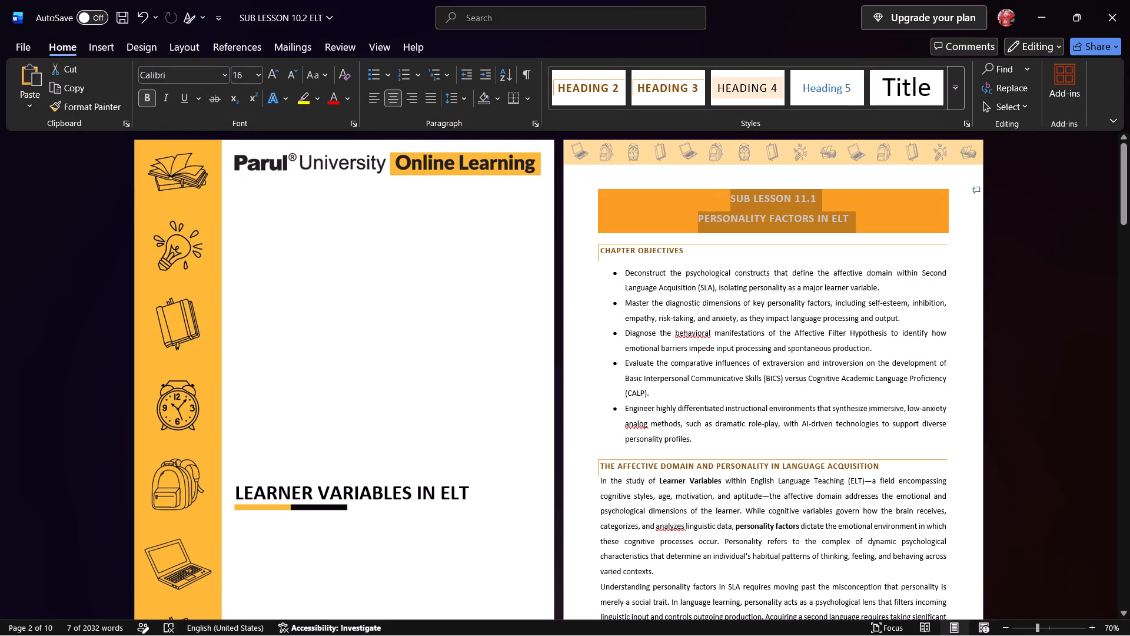
scroll(772, 525, "down", 5)
scroll(723, 483, "down", 5)
scroll(723, 483, "up", 6)
scroll(723, 483, "down", 20)
scroll(714, 483, "down", 5)
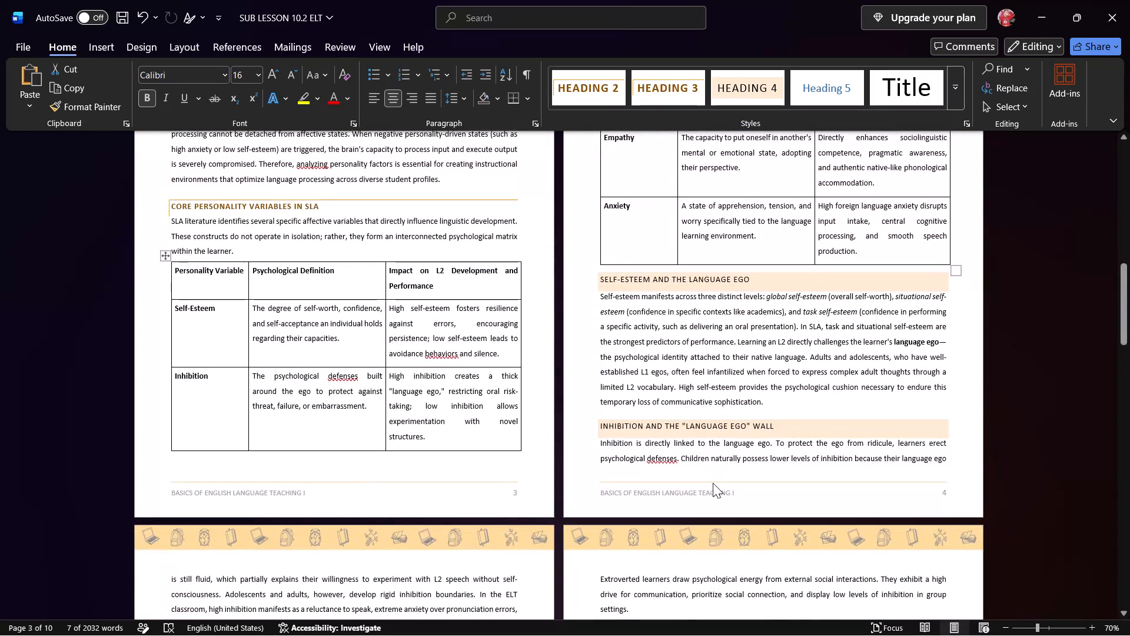
scroll(713, 483, "down", 3)
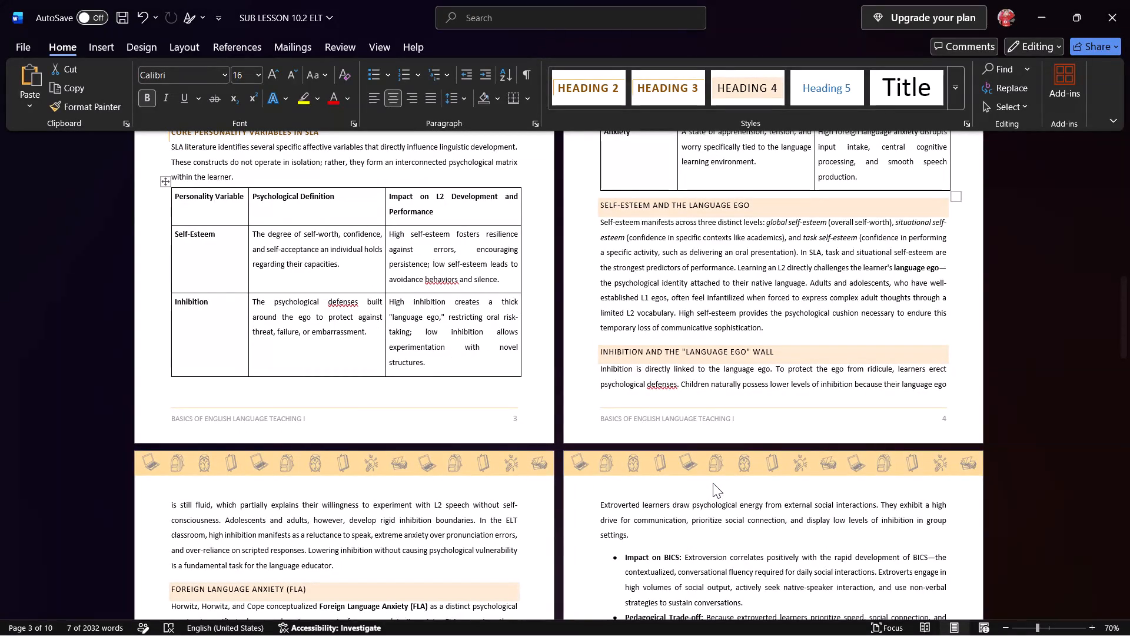
scroll(600, 450, "down", 5)
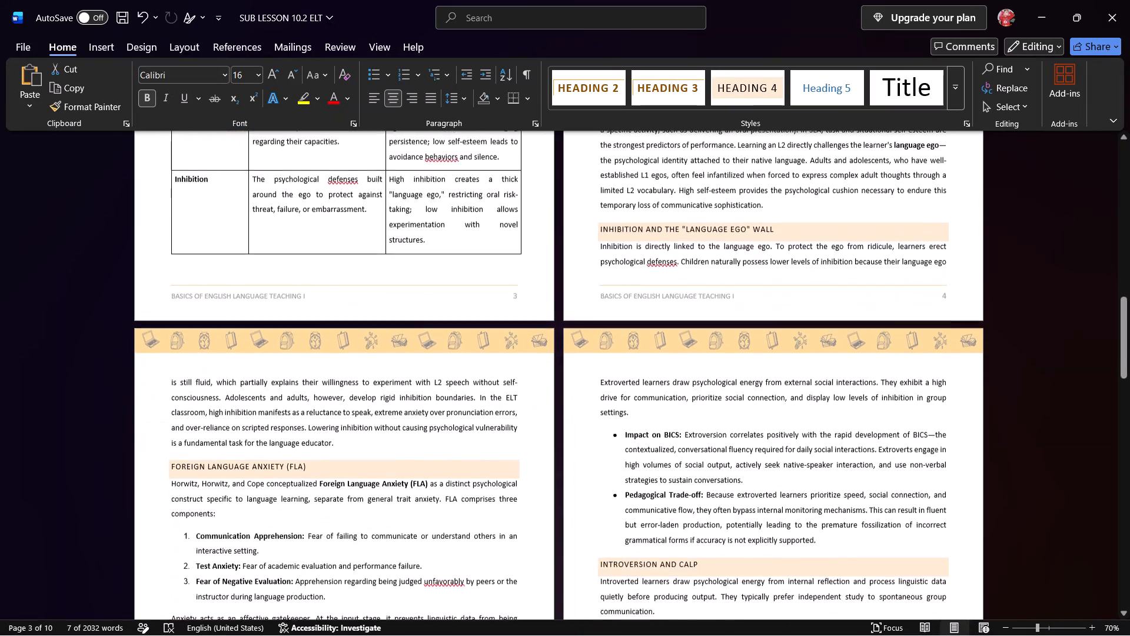
scroll(598, 449, "down", 5)
scroll(593, 450, "up", 3)
scroll(593, 450, "down", 11)
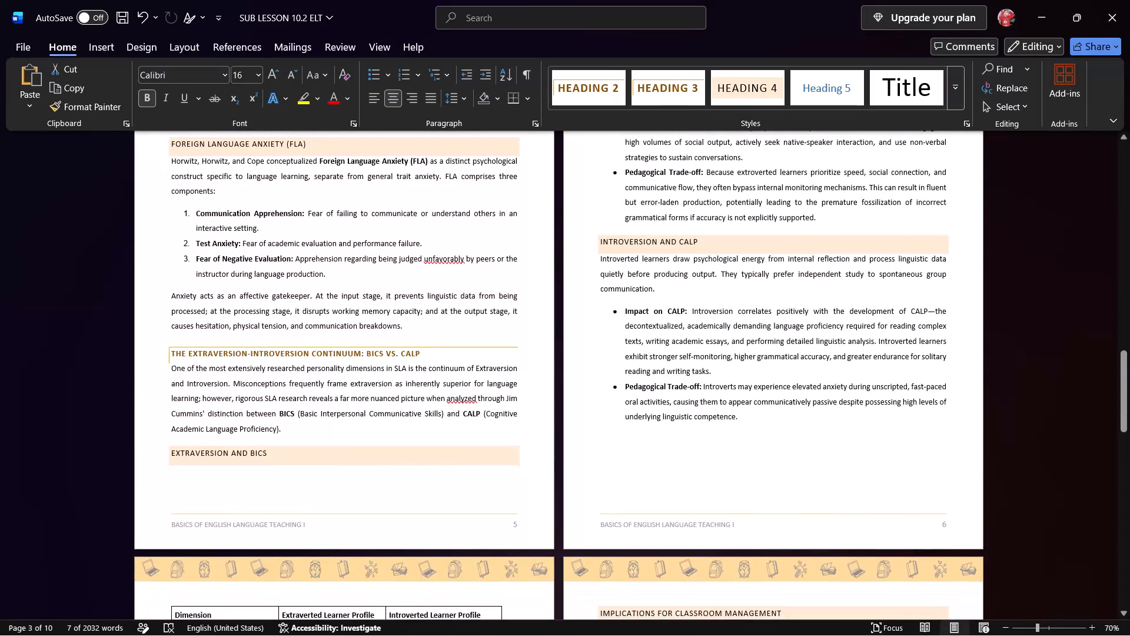
scroll(593, 450, "down", 4)
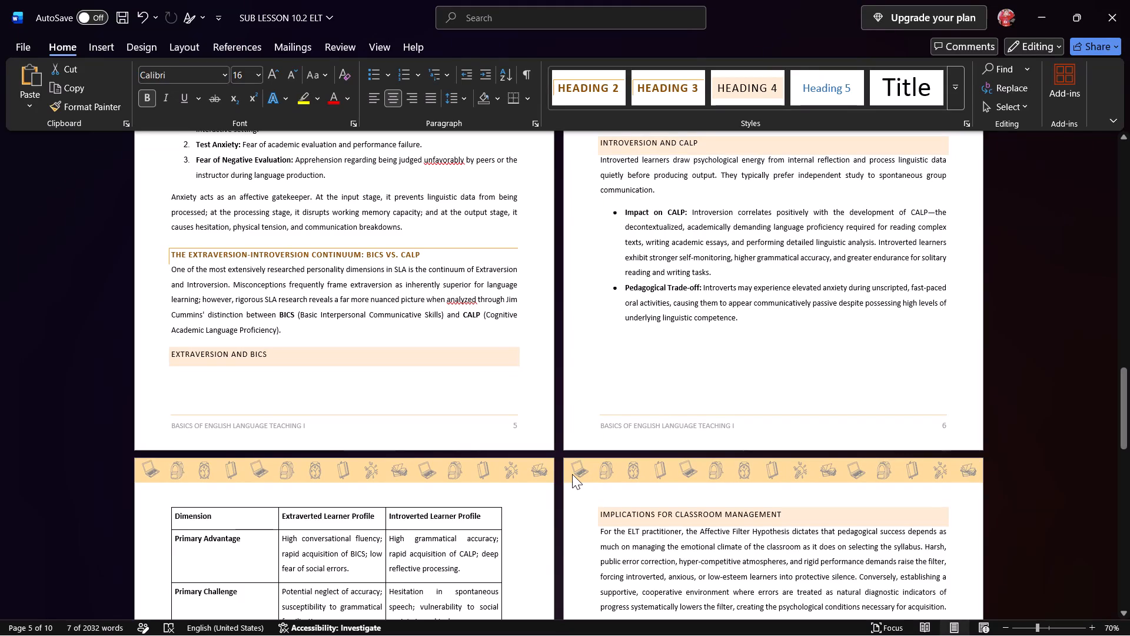
scroll(526, 375, "down", 13)
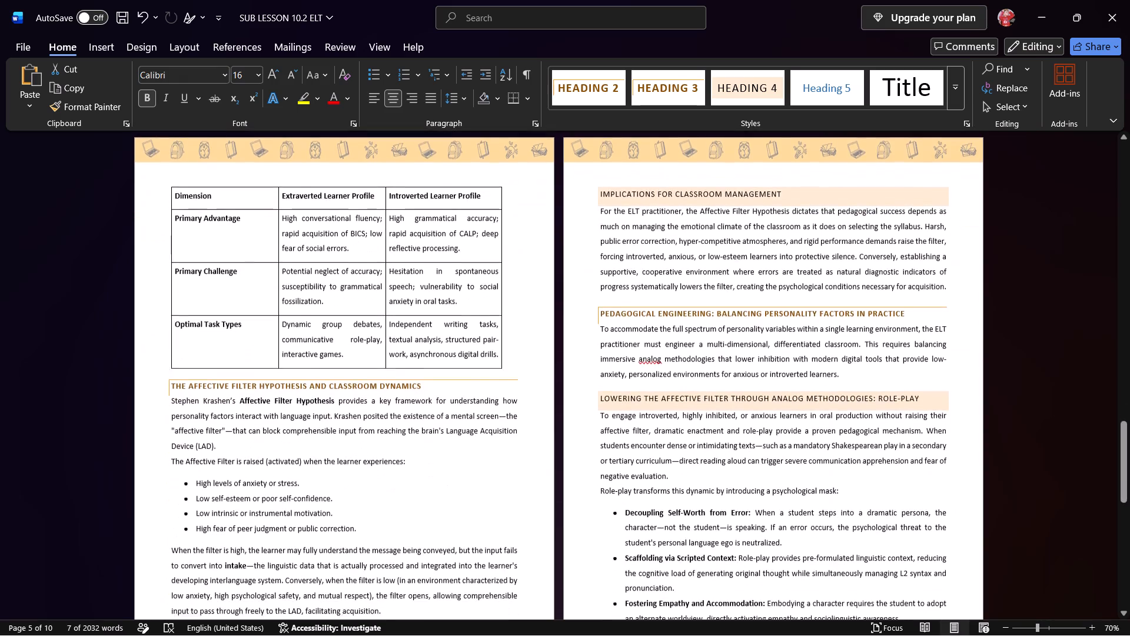
scroll(504, 422, "down", 12)
scroll(504, 422, "up", 4)
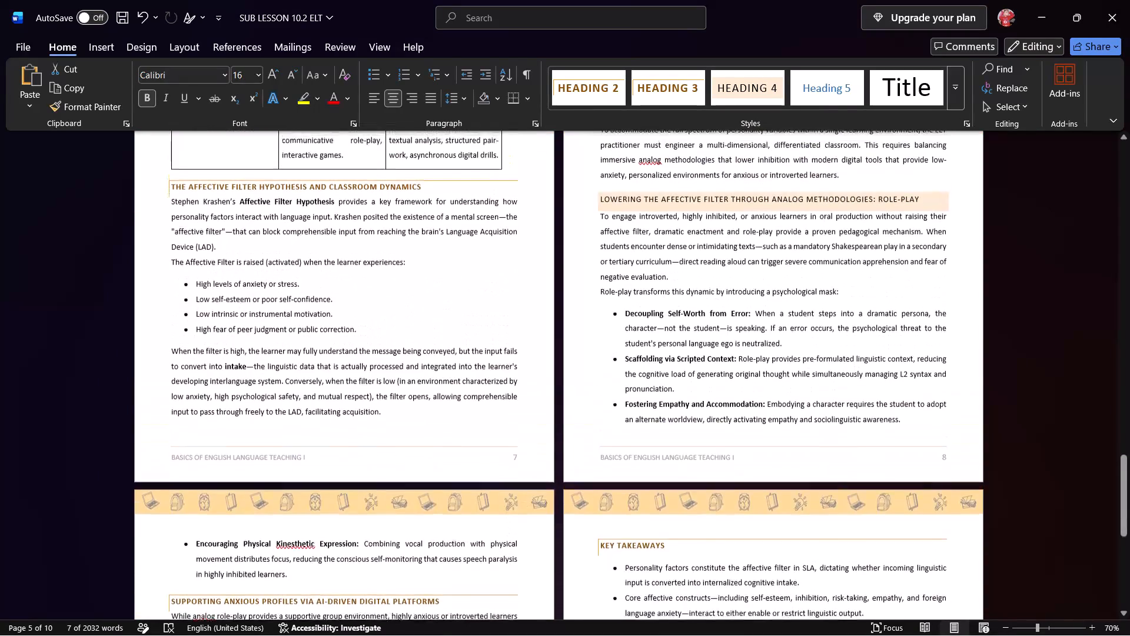
scroll(504, 422, "down", 15)
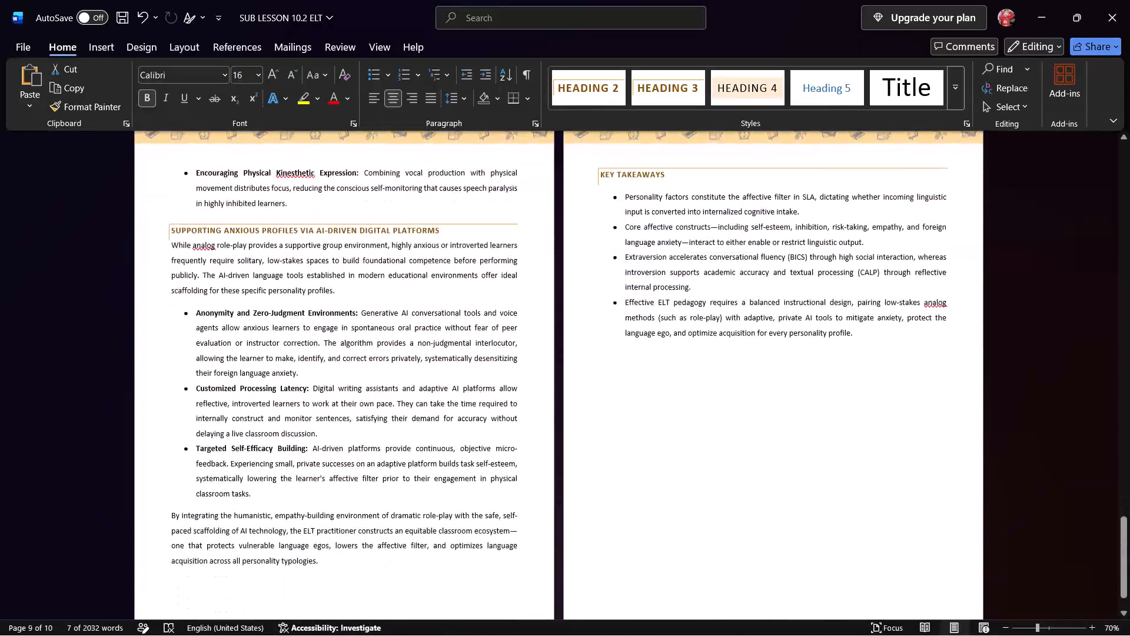
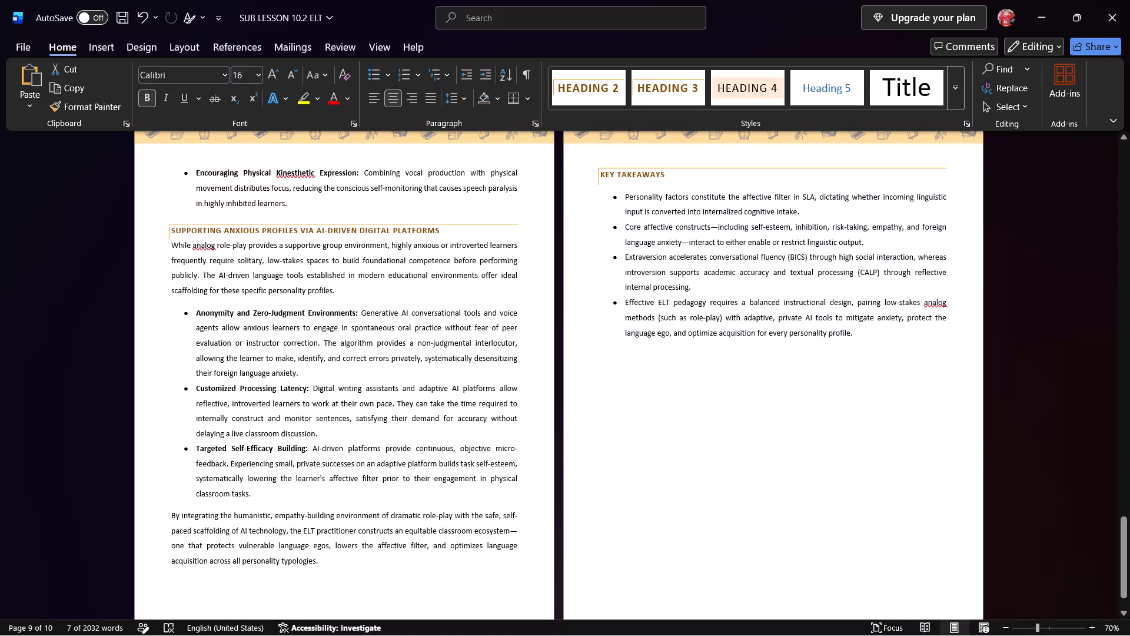
Widen the extraverted versus introverted learner profile table on page 7 to the text margin and narrow its Dimension column.
scroll(298, 510, "up", 4)
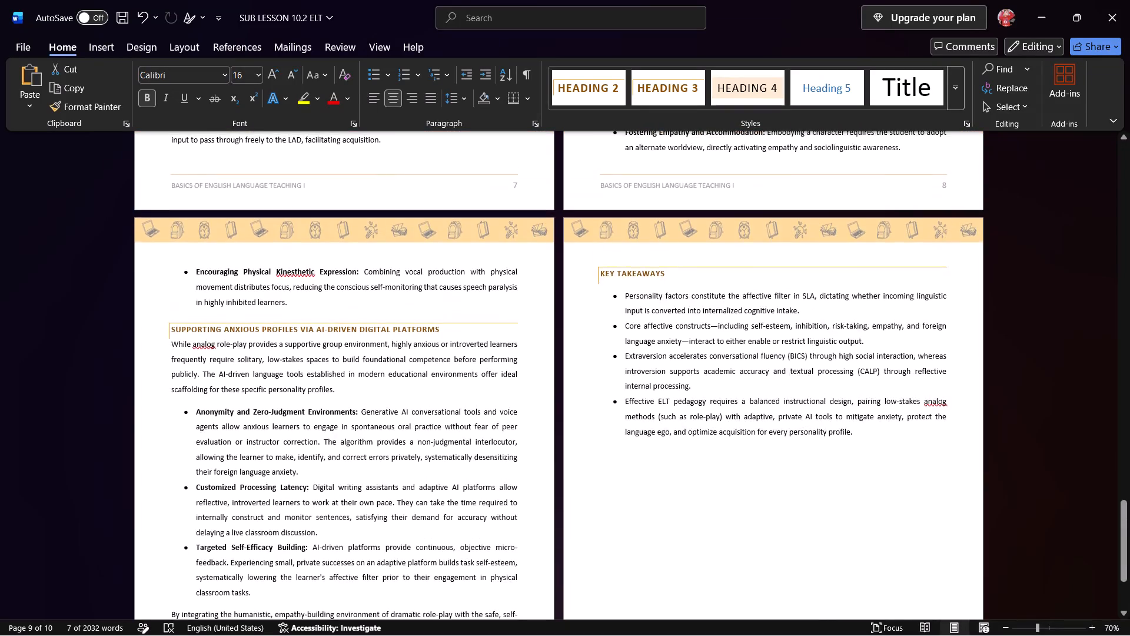
scroll(298, 510, "up", 17)
scroll(298, 510, "up", 5)
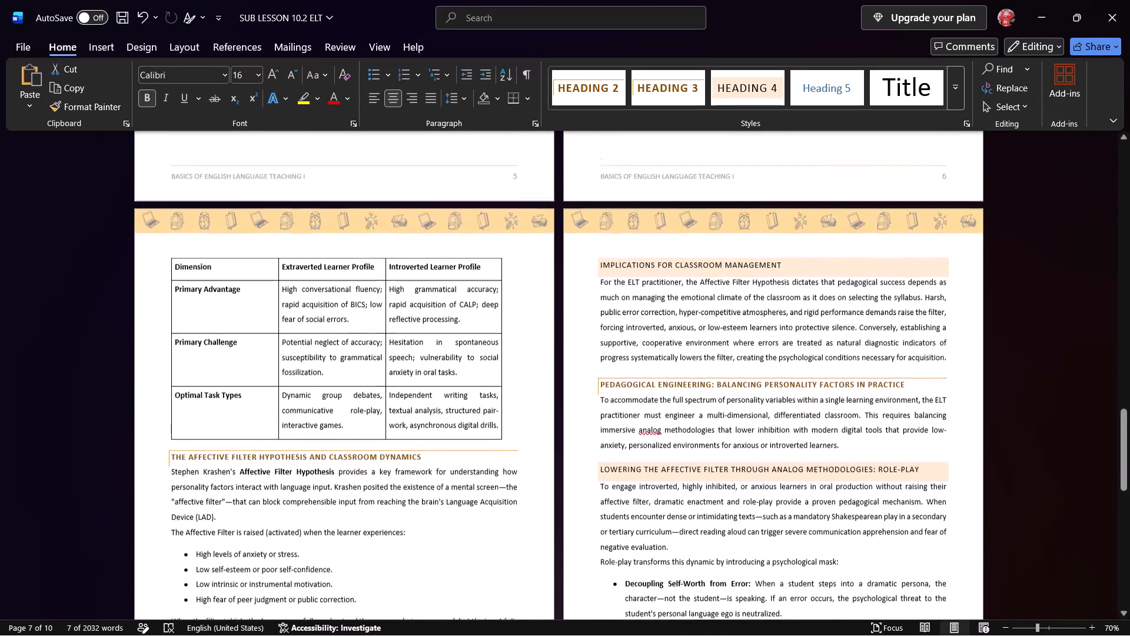
scroll(298, 510, "up", 3)
scroll(298, 510, "down", 2)
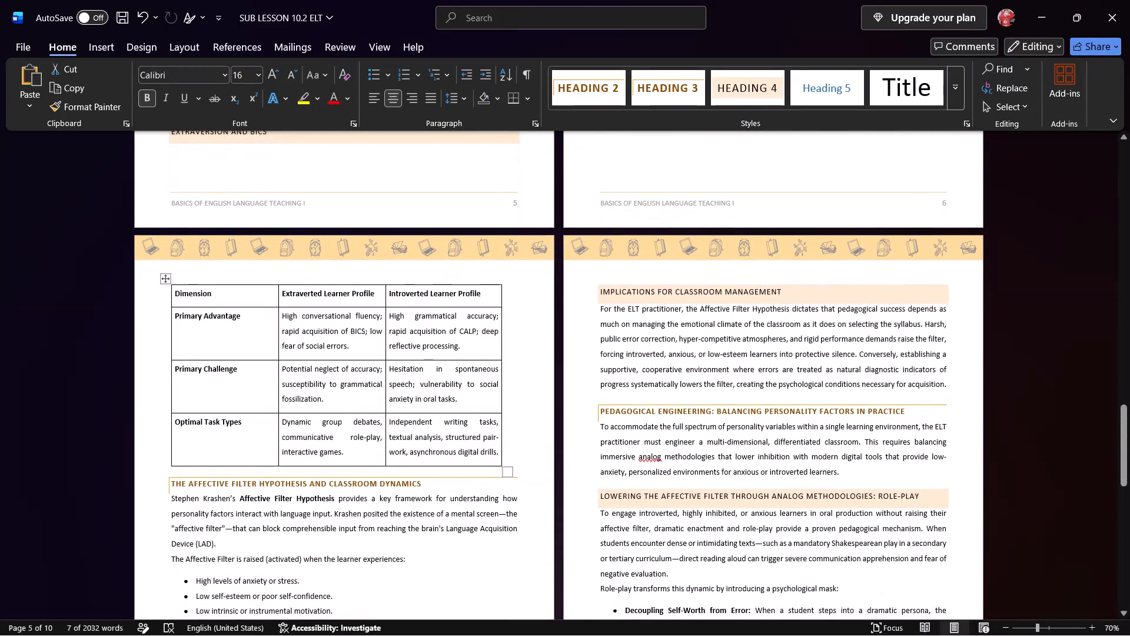
left_click_drag(501, 403, 507, 403)
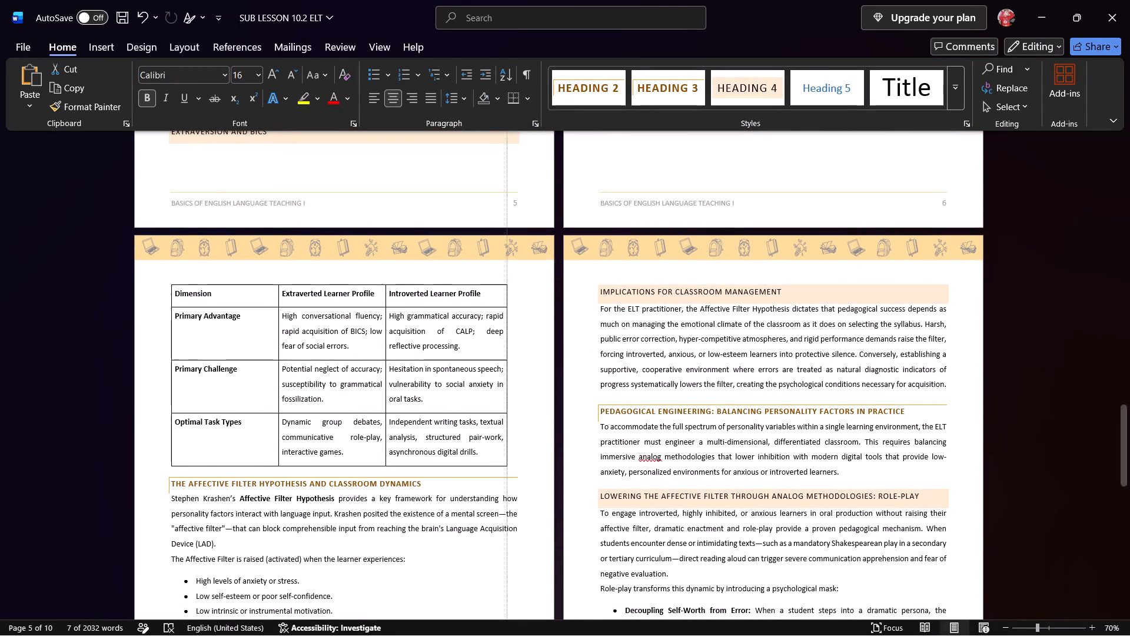
left_click_drag(507, 403, 519, 407)
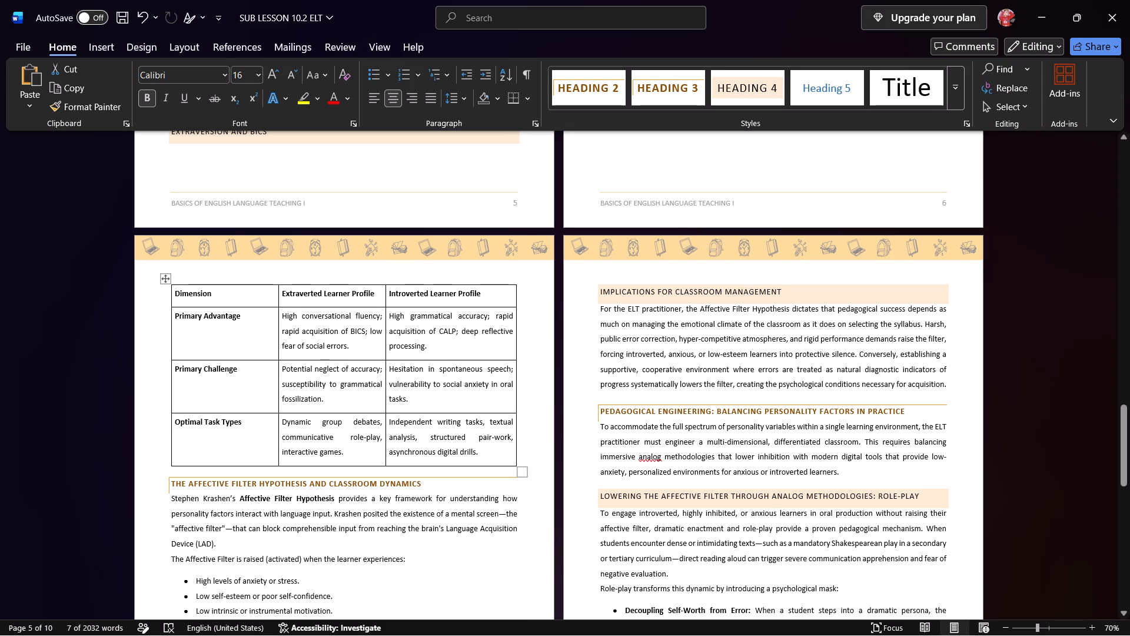
left_click_drag(278, 339, 248, 347)
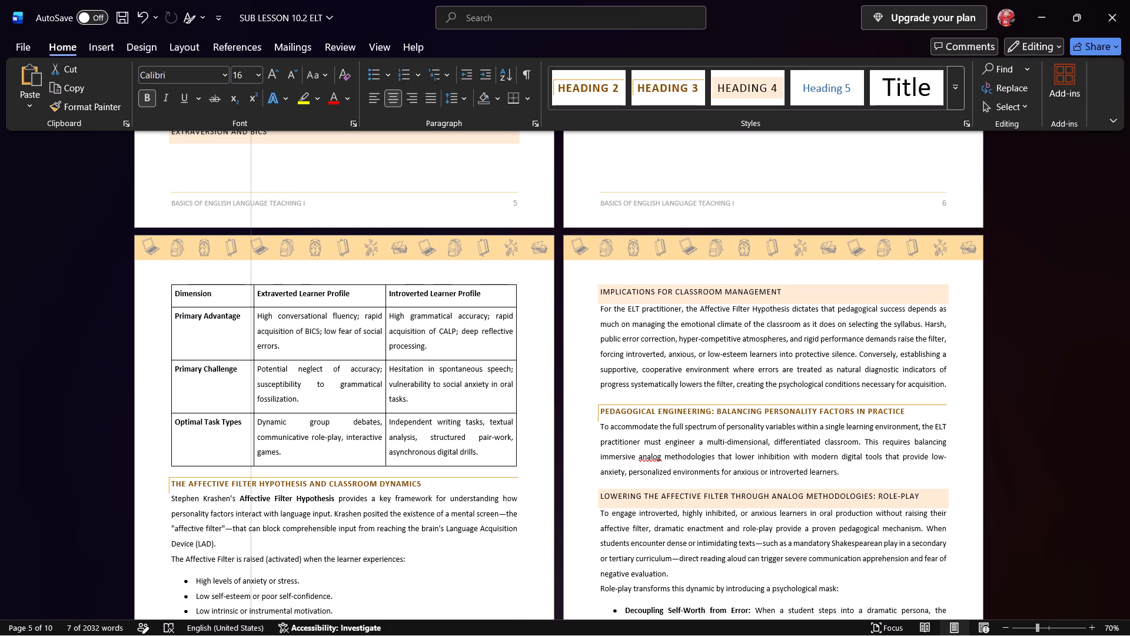
left_click_drag(248, 347, 250, 347)
Save the document as a new Word file named SUB LESSON 11.1 ELT in the Downloads folder.
scroll(440, 443, "up", 18)
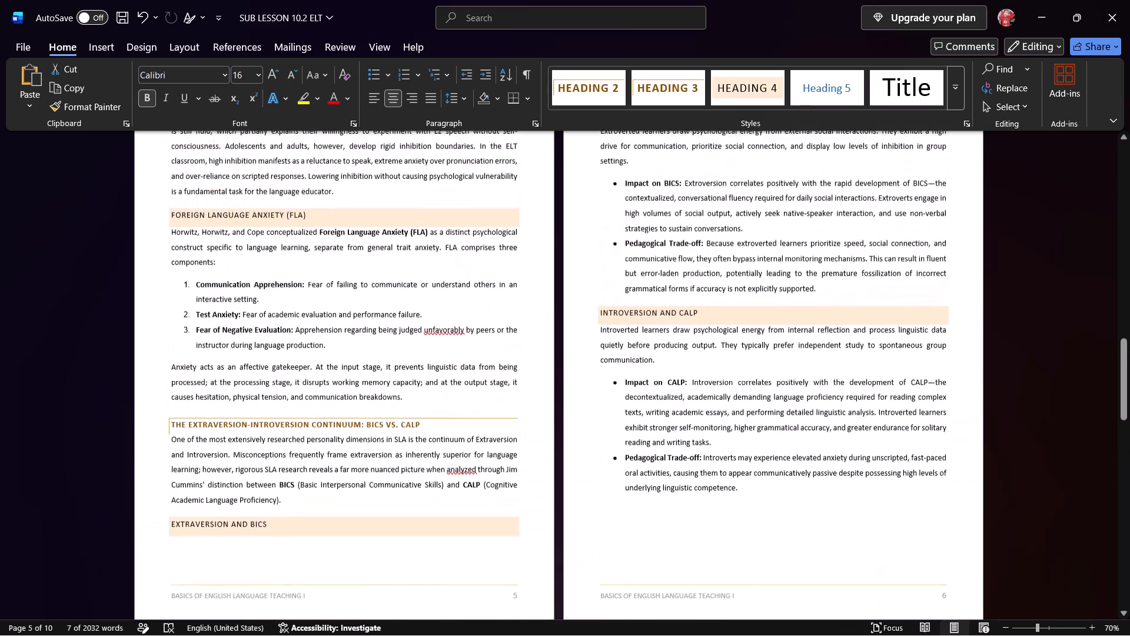
scroll(431, 447, "up", 19)
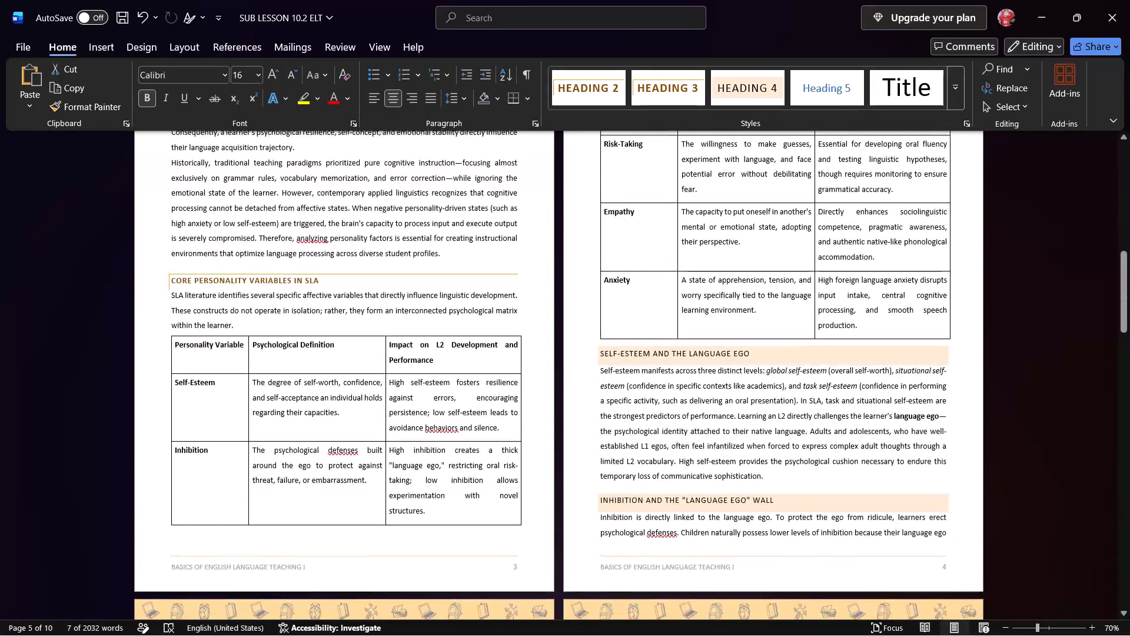
scroll(513, 421, "up", 19)
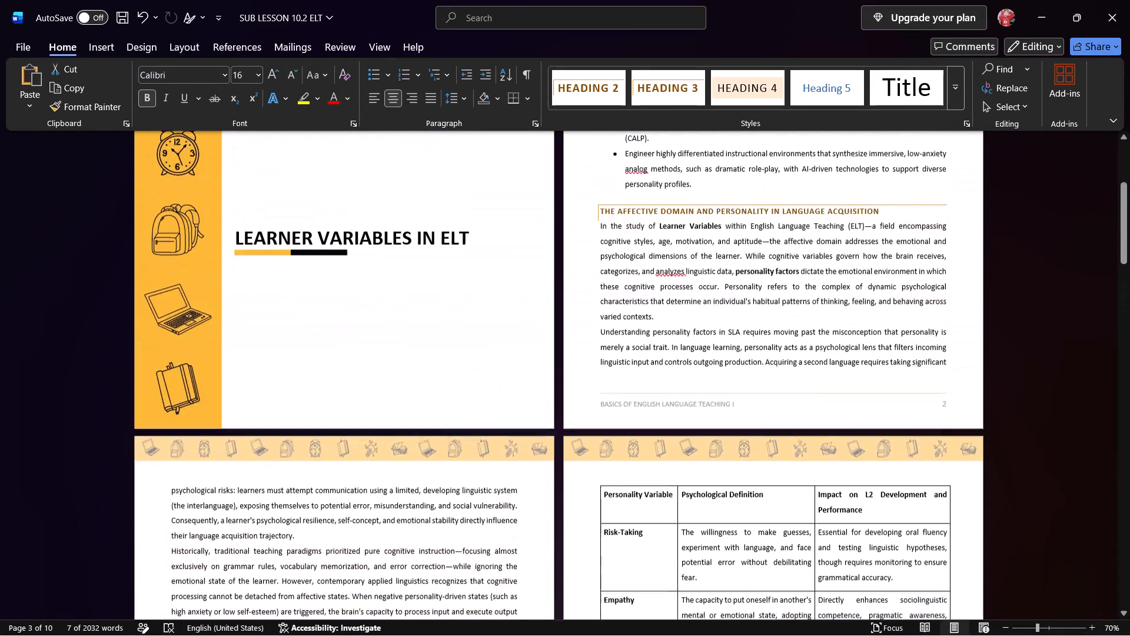
scroll(513, 420, "up", 8)
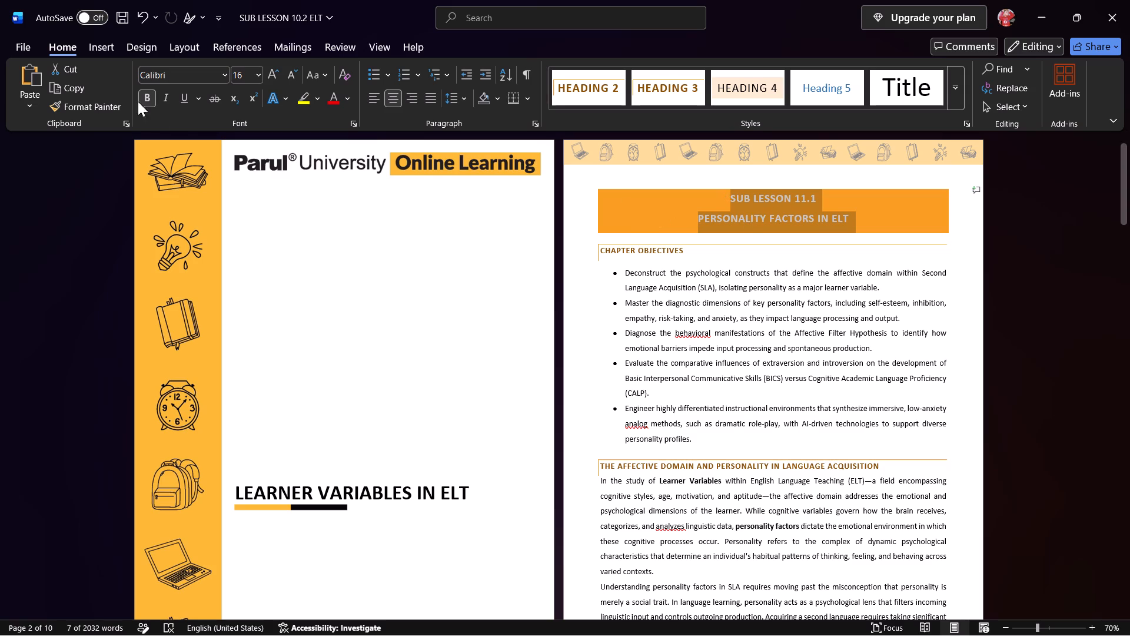
left_click(20, 52)
left_click(54, 268)
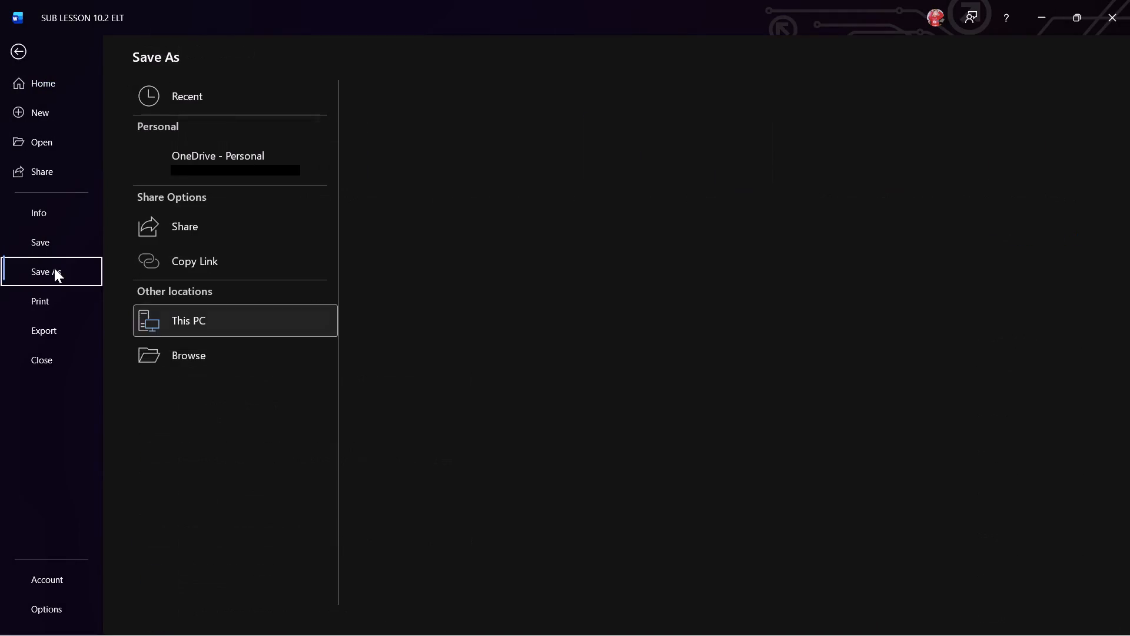
left_click(426, 212)
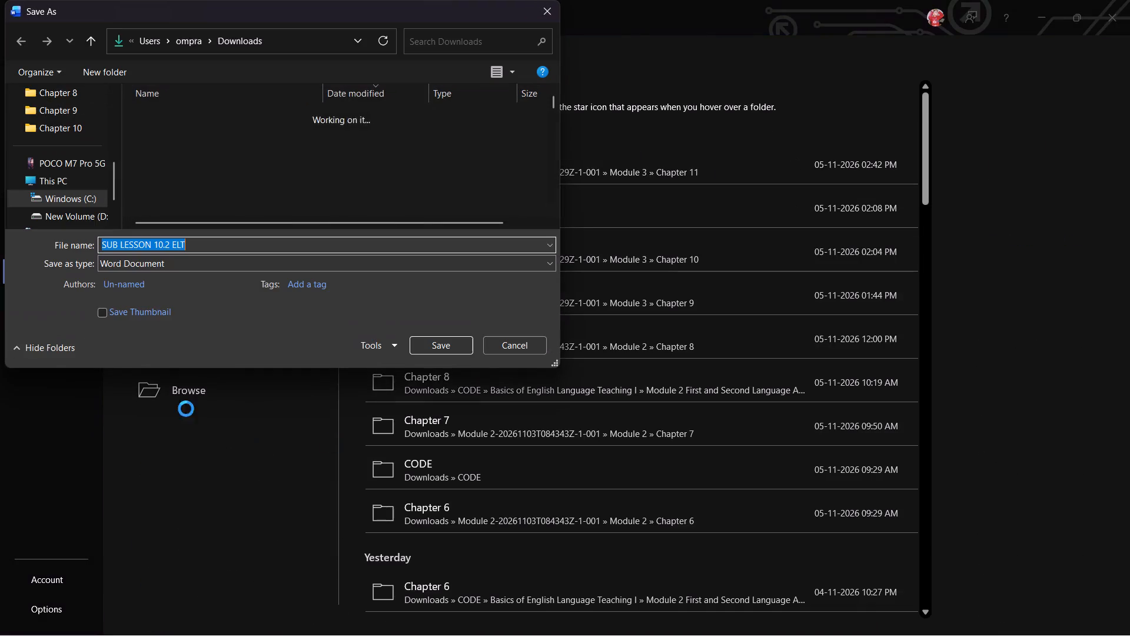
left_click(167, 244)
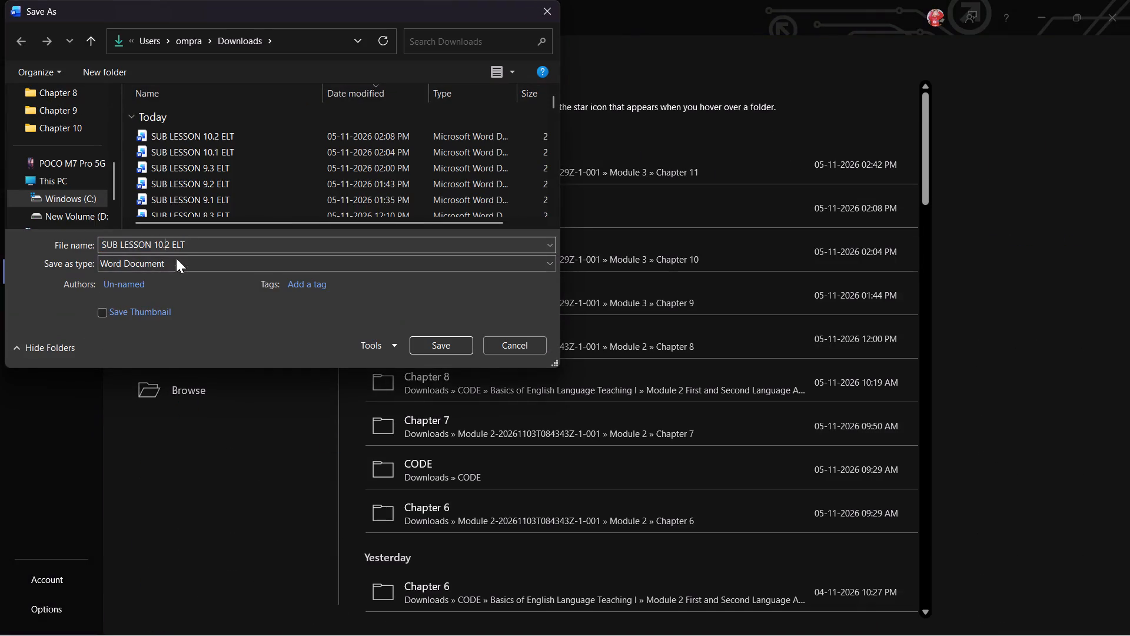
left_click(169, 247)
key("BackSpace")
key("BackSpace")
key("BackSpace")
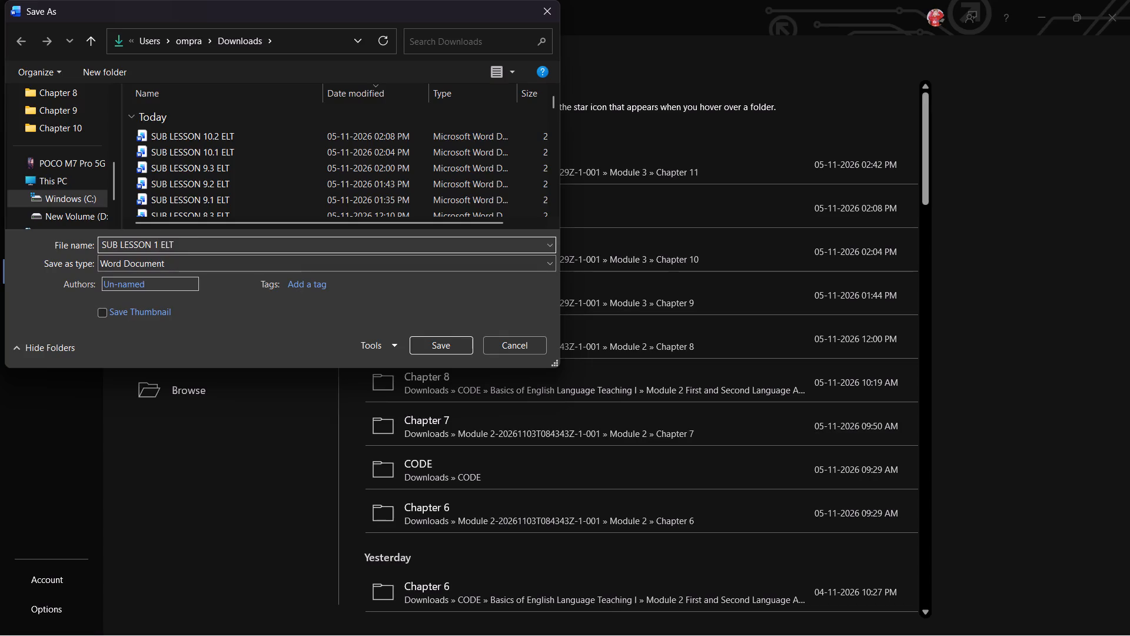
type("1.1")
key("Return")
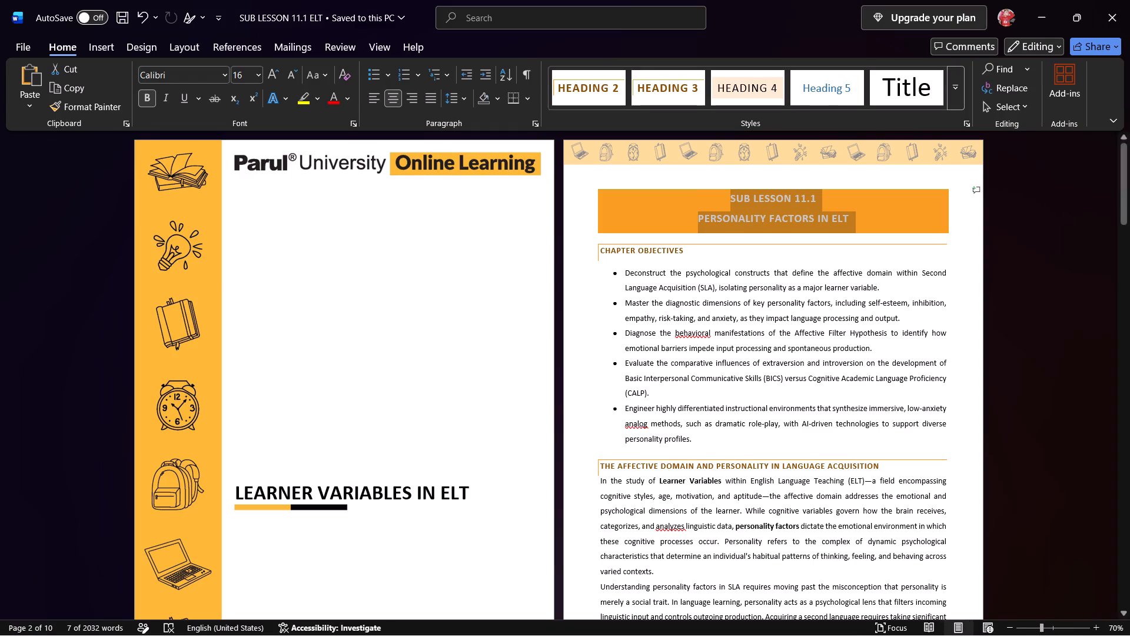
In File Explorer, copy SUB LESSON 11.1 ELT from Downloads into the Chapter 11 folder of Module 3 Learner Variables in ELT.
left_click(686, 617)
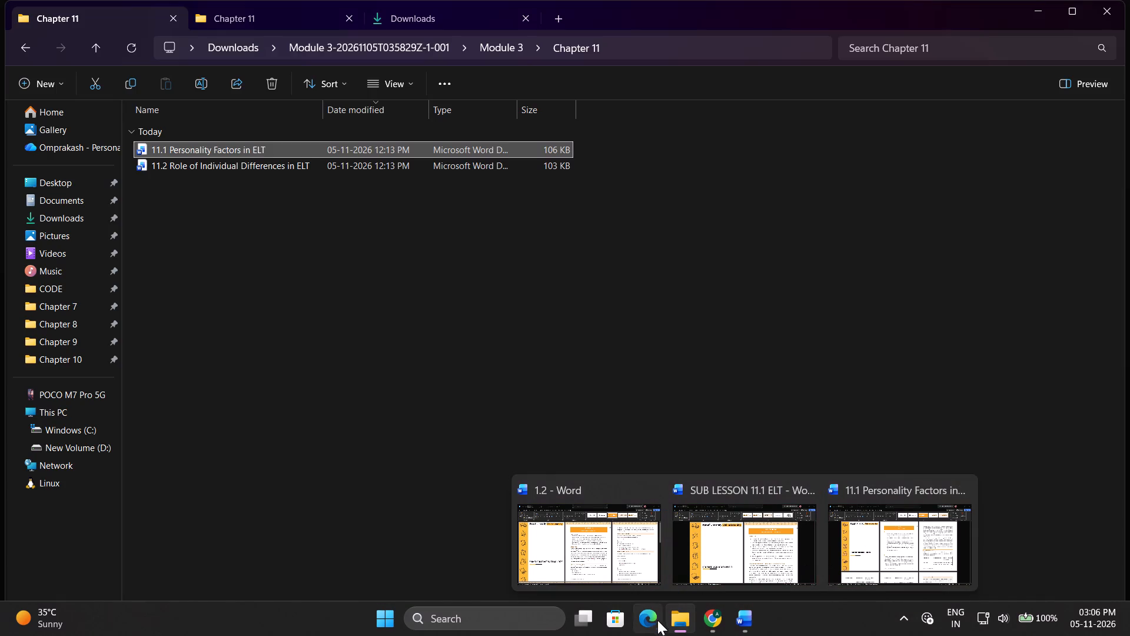
left_click(683, 617)
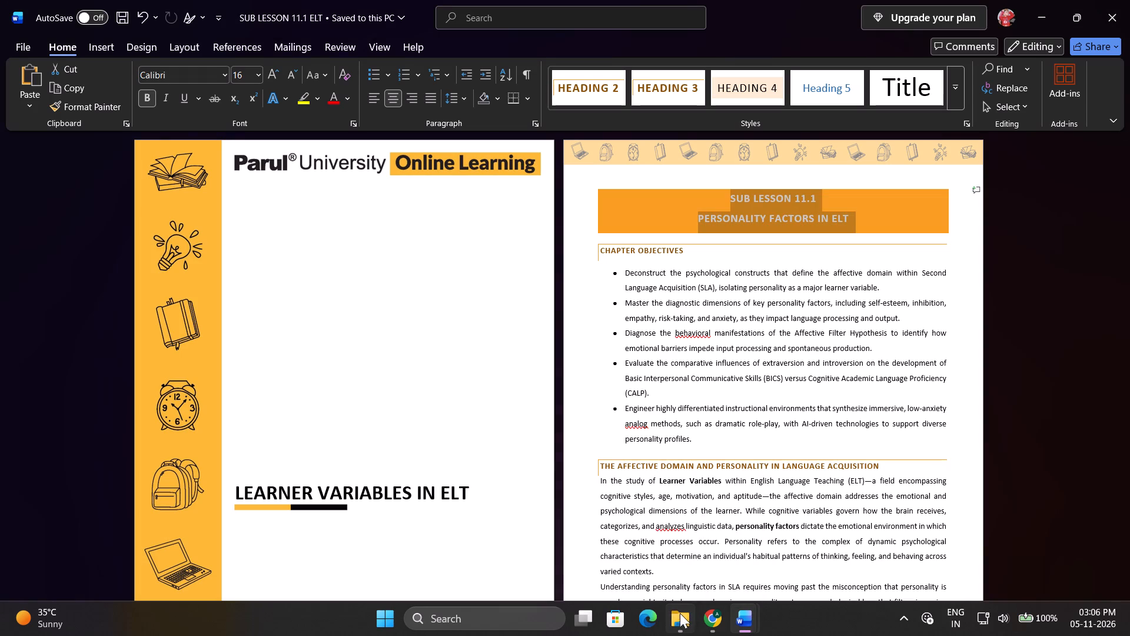
left_click(680, 614)
left_click(222, 18)
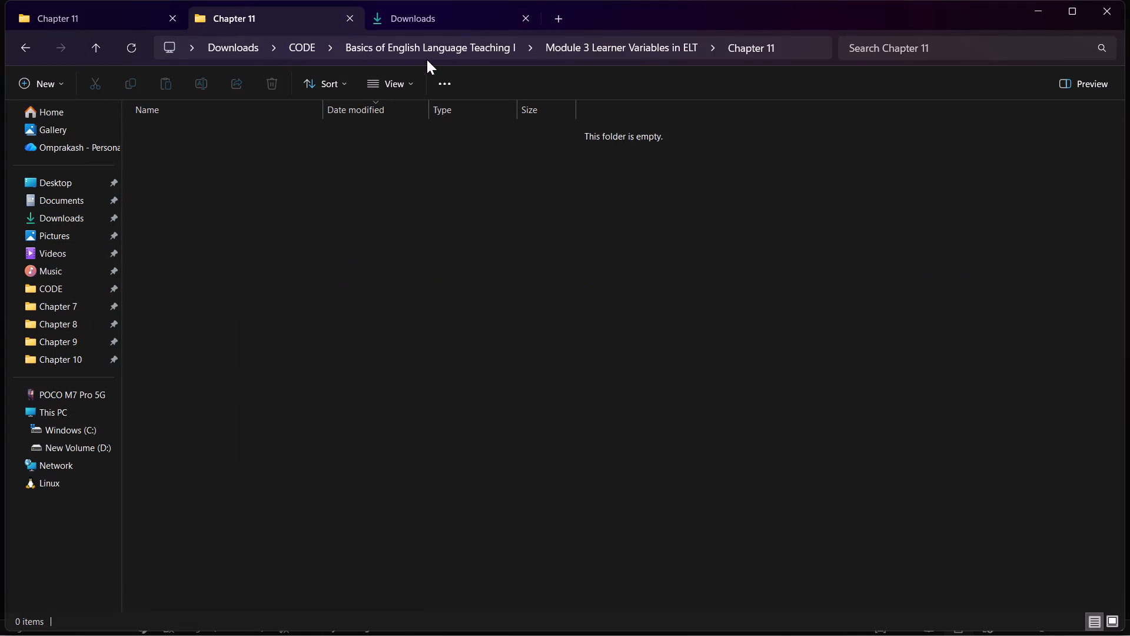
left_click(439, 14)
left_click(130, 45)
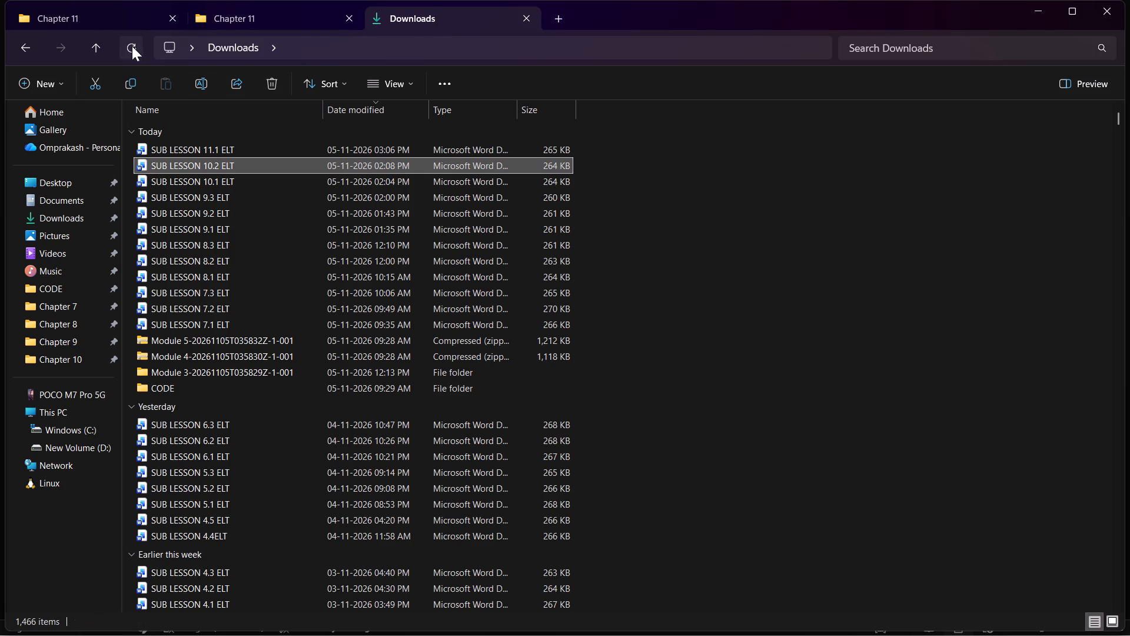
left_click(174, 160)
left_click(174, 148)
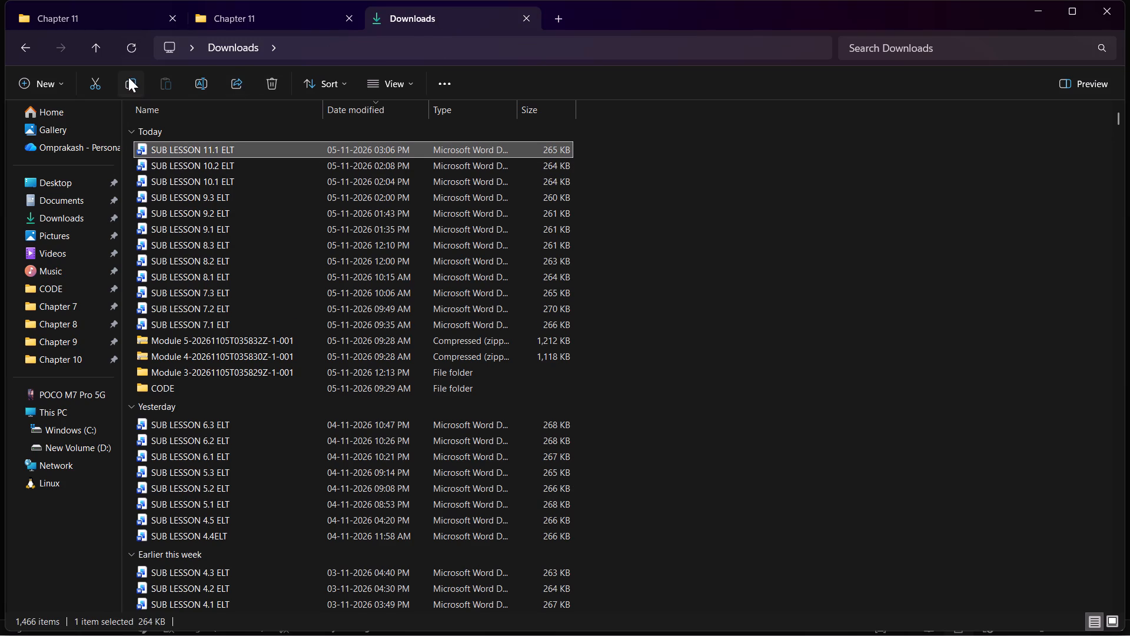
left_click(128, 77)
left_click(270, 14)
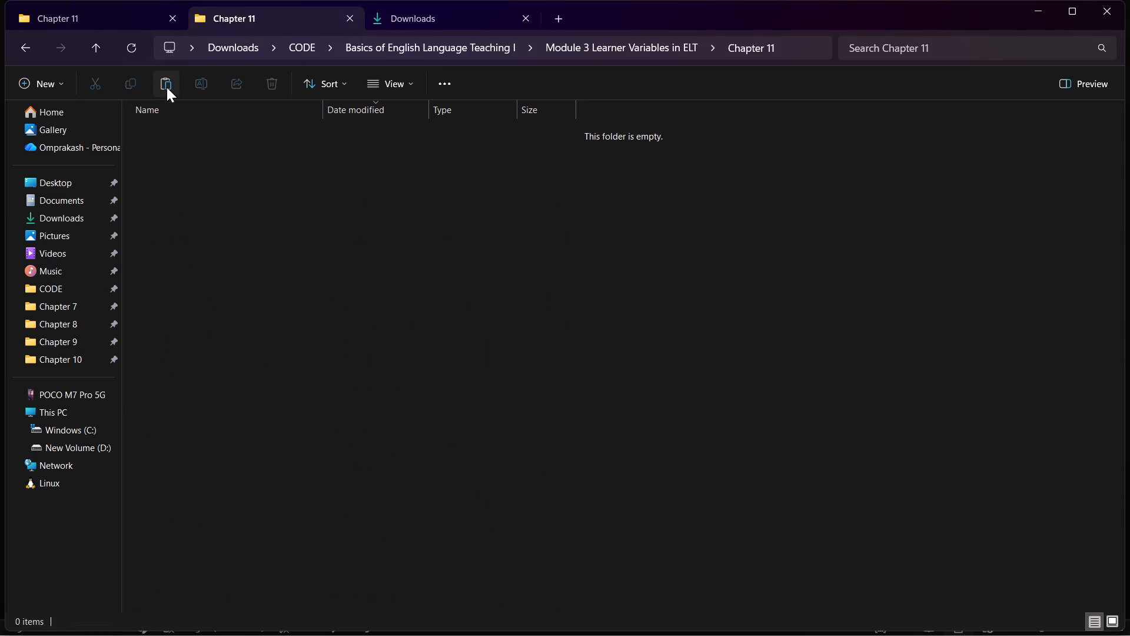
left_click(167, 87)
Switch to the source document 11.1 Personality Factors in ELT in Word and close it.
left_click(104, 15)
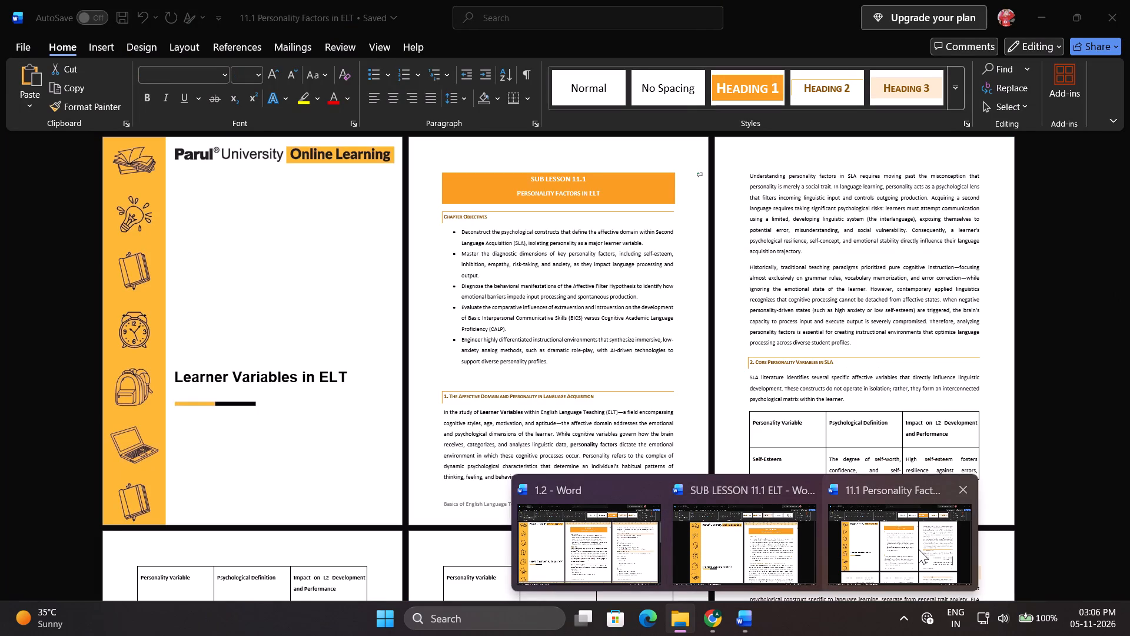
left_click(918, 549)
left_click(1125, 19)
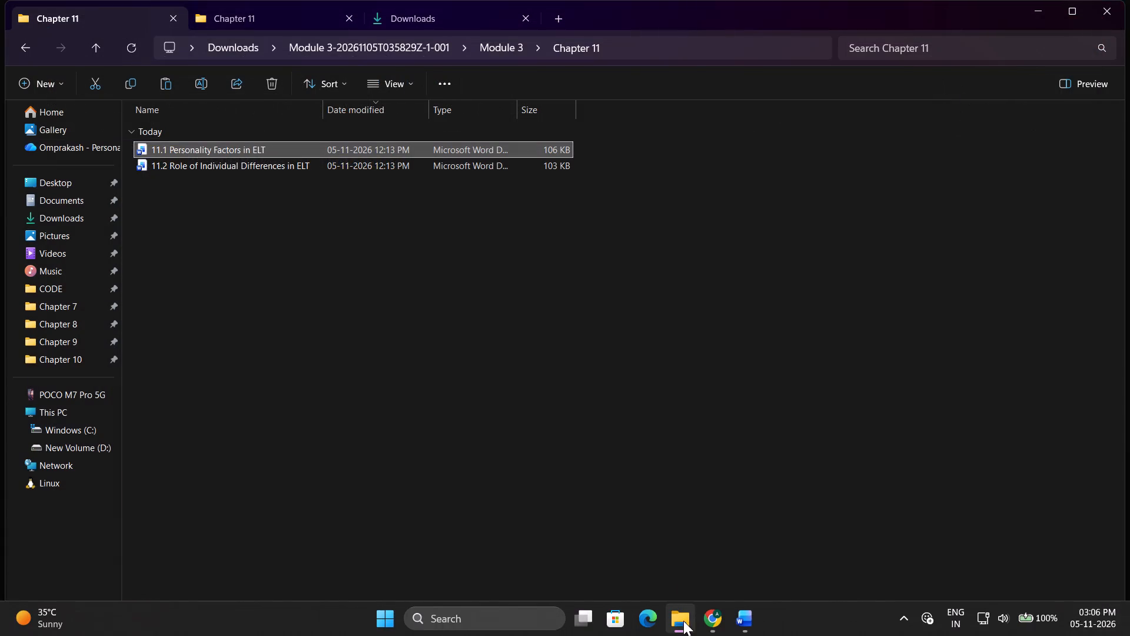
Open 11.2 Role of Individual Differences in ELT from the source Chapter 11 folder and enable editing.
double_click(178, 165)
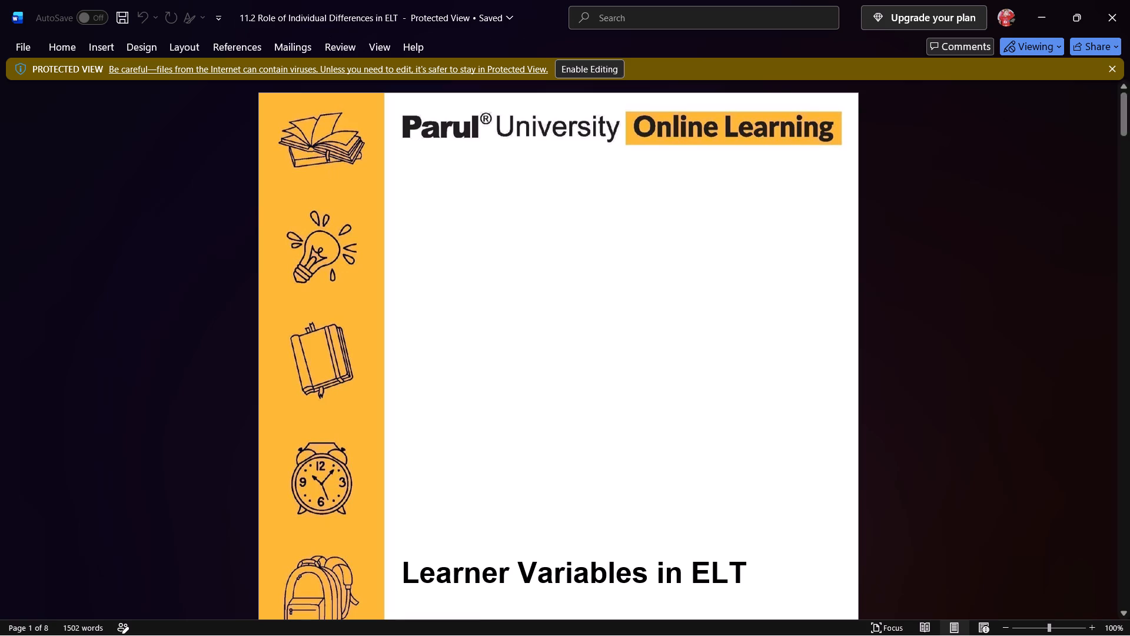
left_click(571, 73)
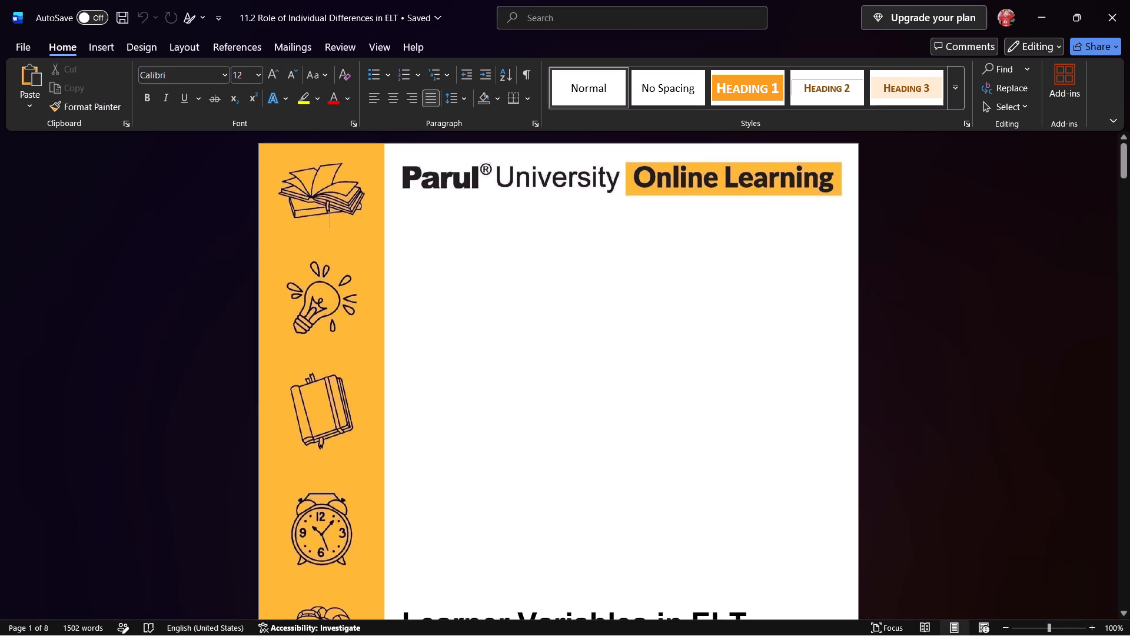
Select all lesson content from the SUB LESSON 11.2 title banner through the end of Course Outcomes.
scroll(511, 378, "down", 2)
scroll(508, 397, "down", 20)
scroll(508, 397, "down", 1)
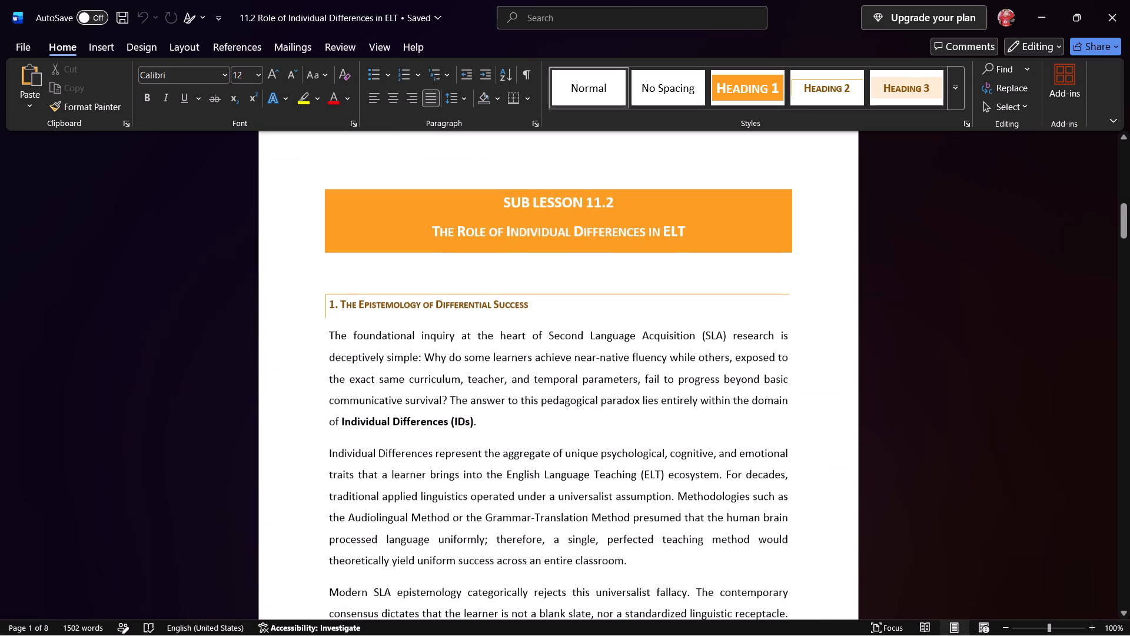
scroll(712, 390, "down", 3)
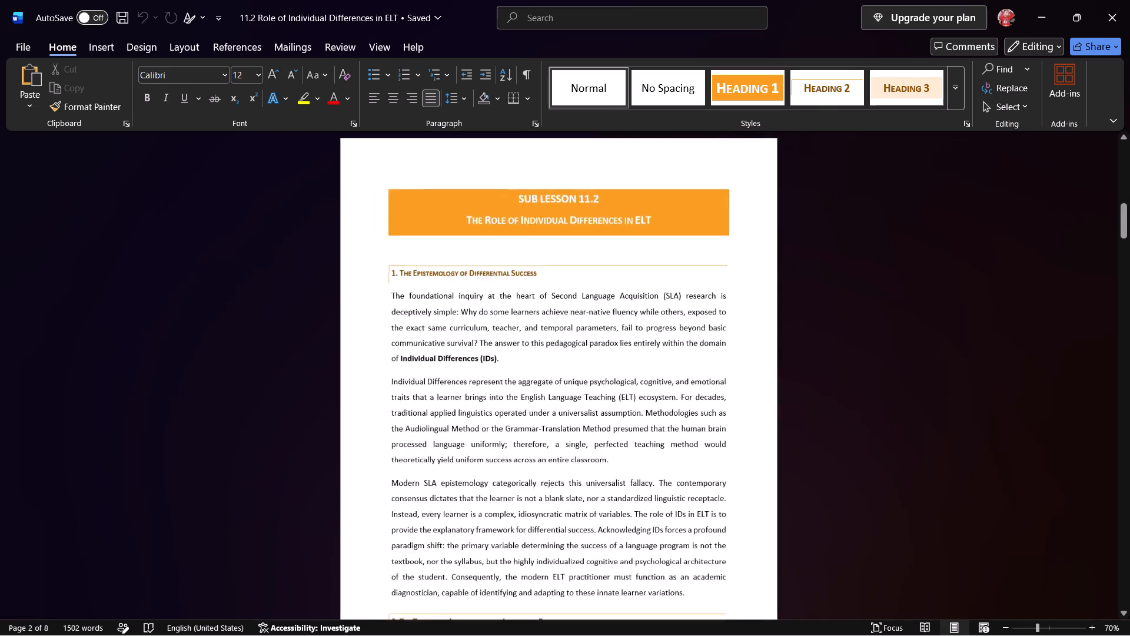
scroll(712, 390, "down", 1)
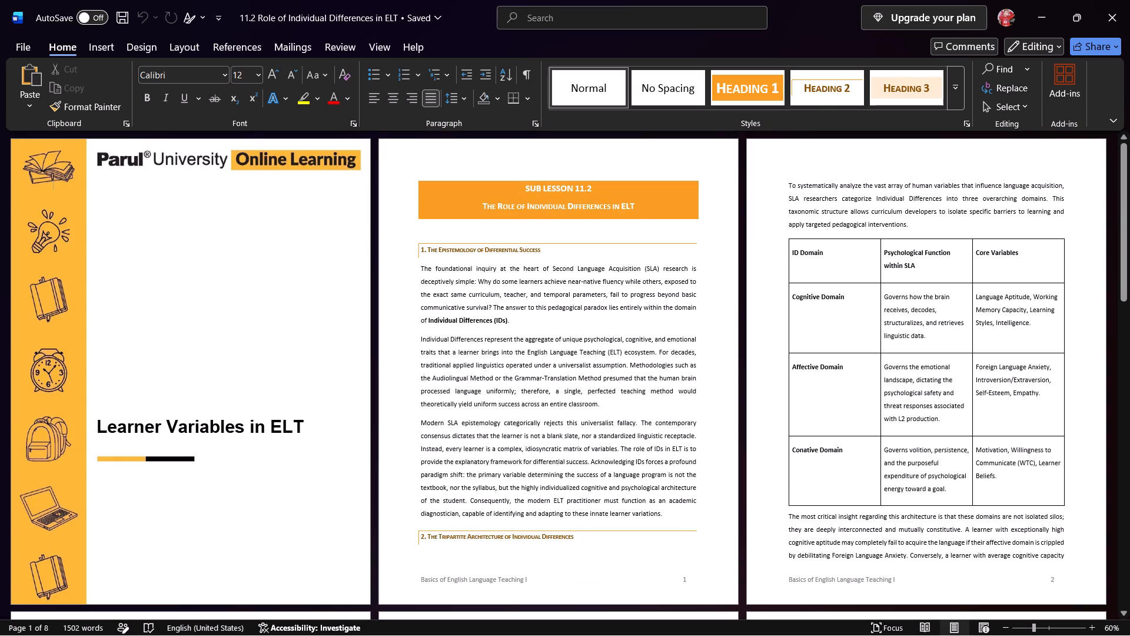
left_click_drag(526, 188, 931, 635)
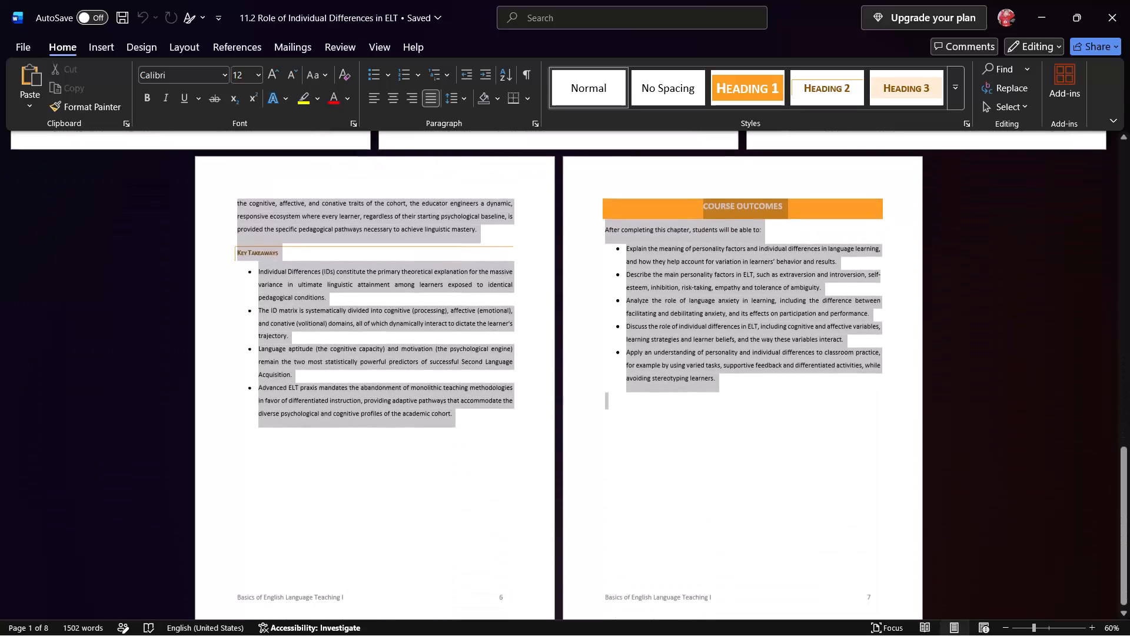
left_click_drag(931, 635, 935, 635)
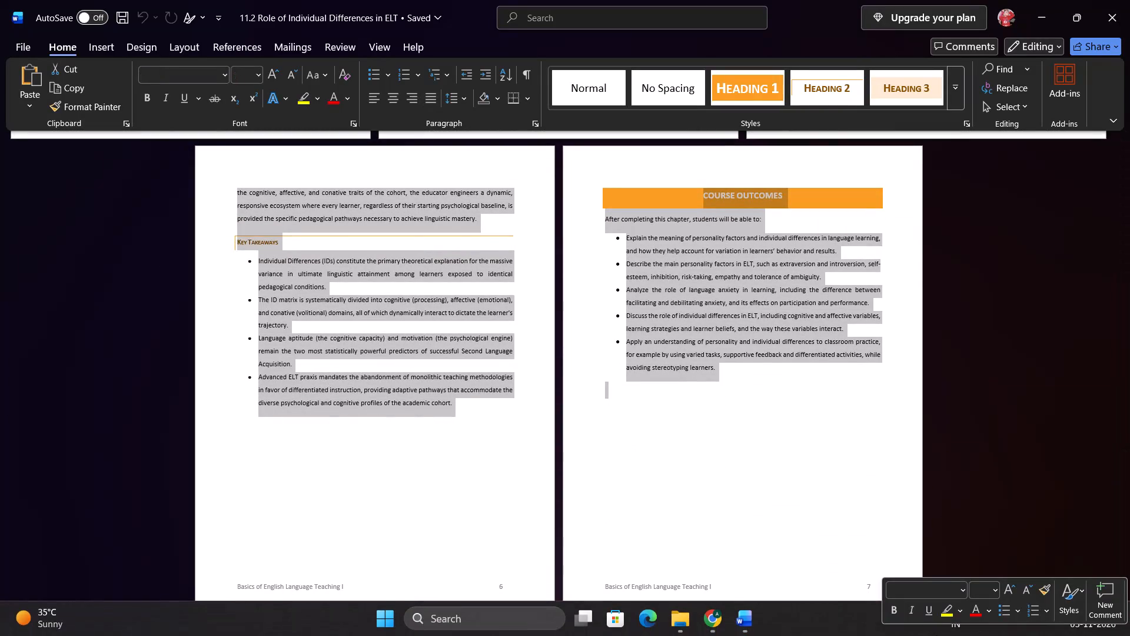
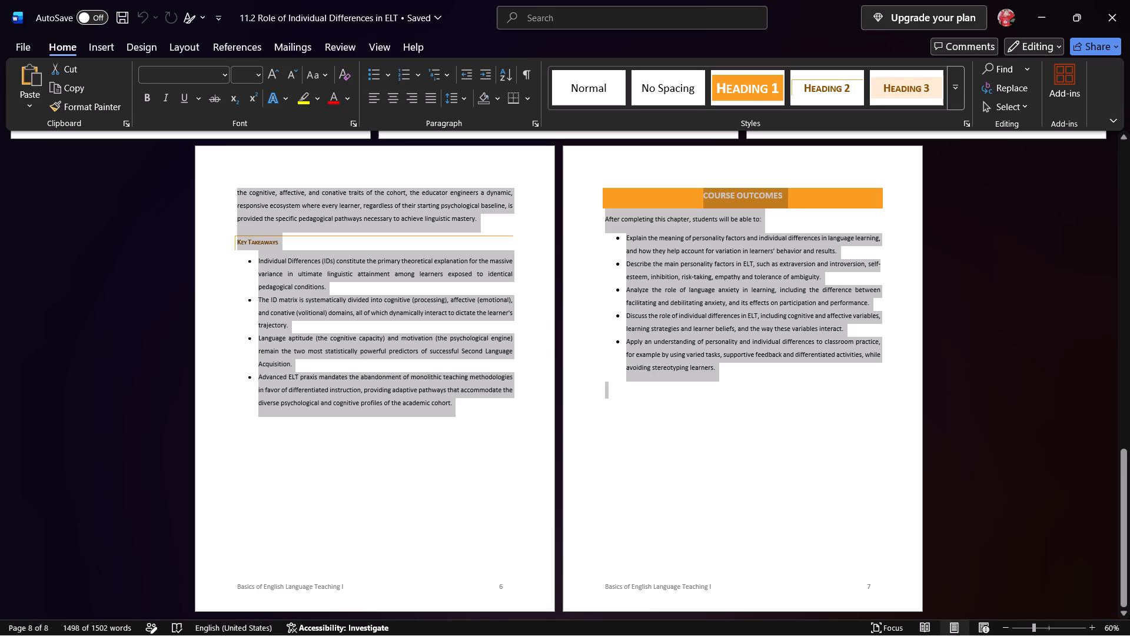
Copy the selected 11.2 content and paste it over the whole lesson body in SUB LESSON 11.1 ELT, from title banner through Key Takeaways.
key("ctrl+c")
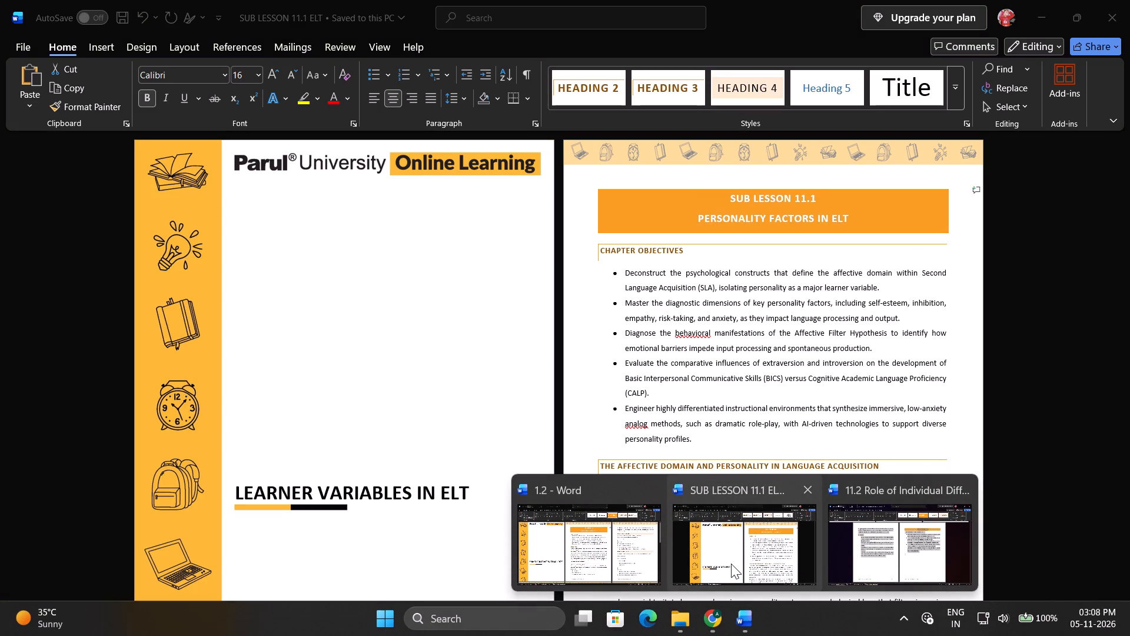
left_click(731, 564)
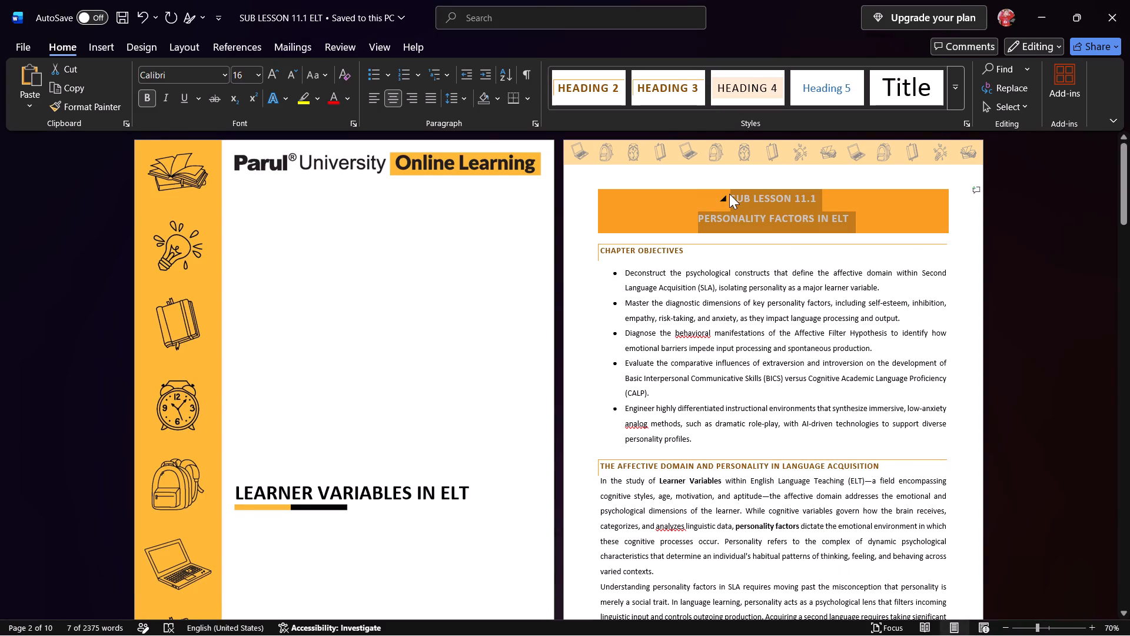
left_click(736, 201)
left_click_drag(729, 199, 930, 635)
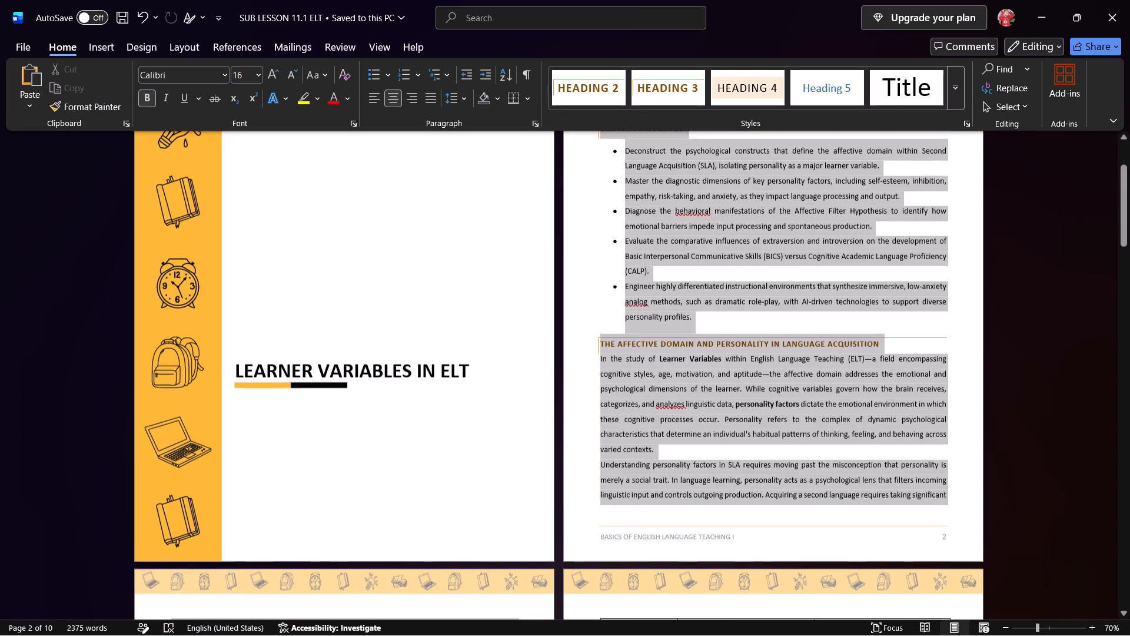
left_click_drag(930, 635, 949, 635)
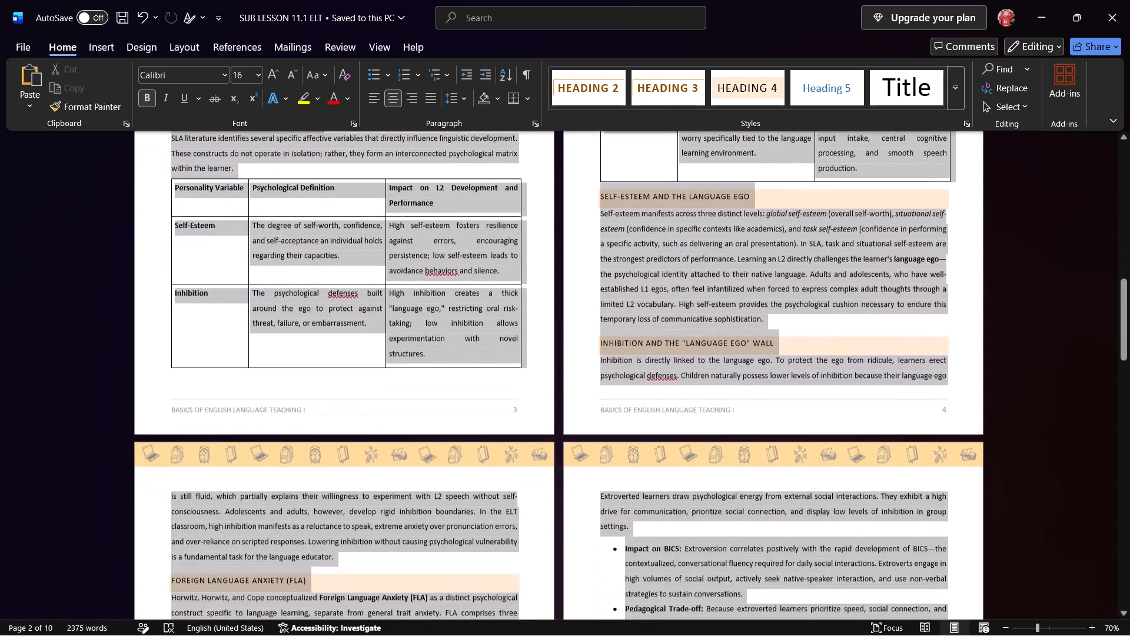
left_click_drag(949, 635, 982, 635)
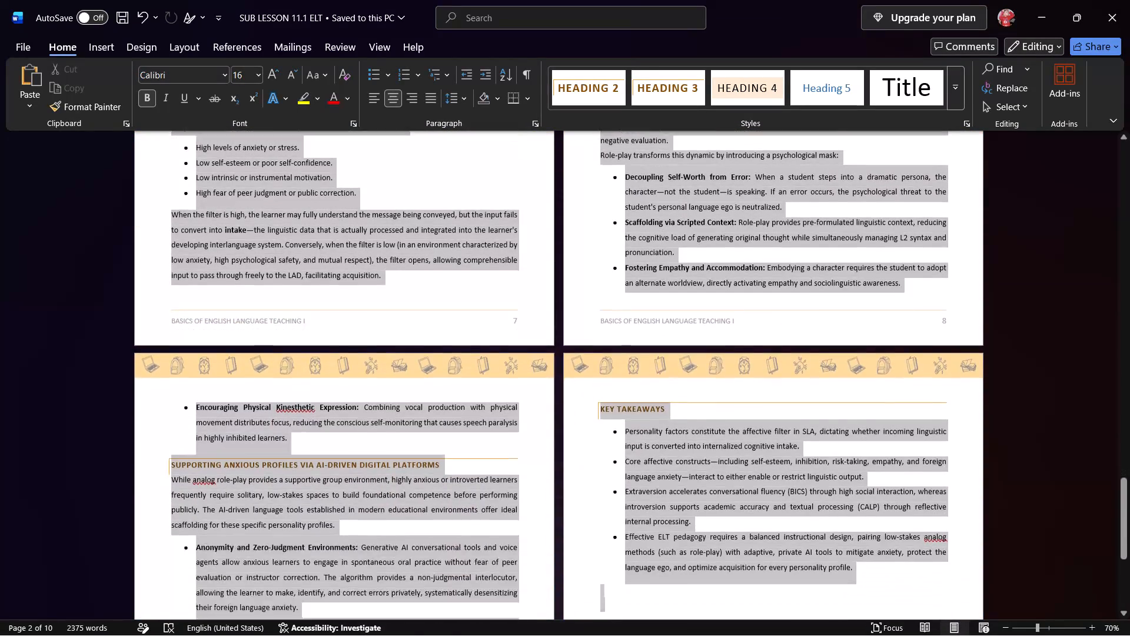
left_click_drag(982, 635, 982, 635)
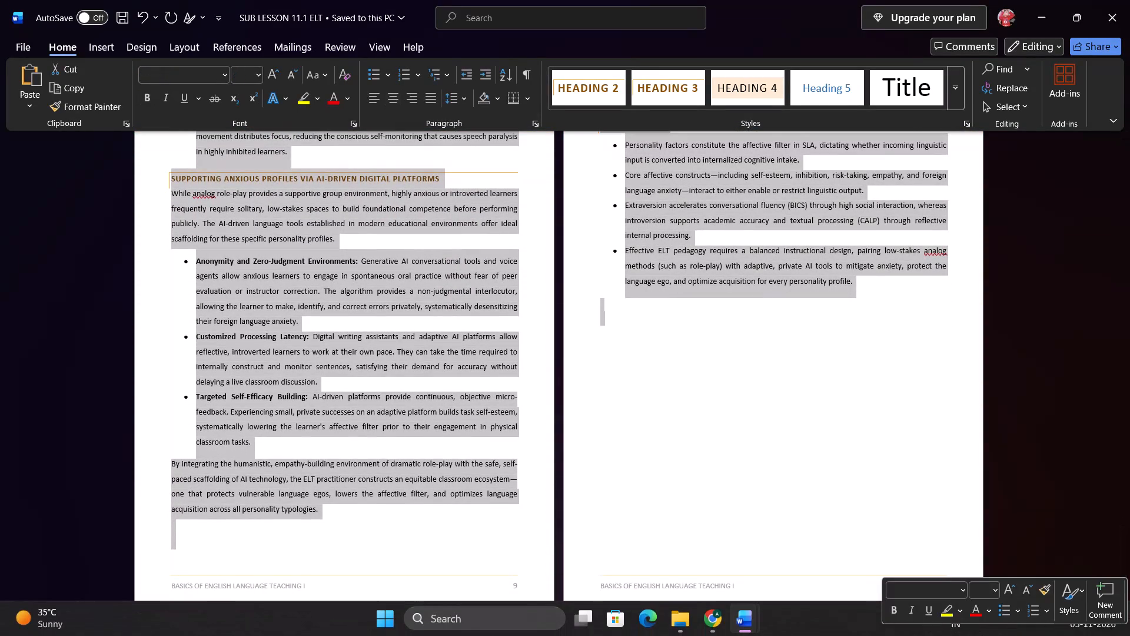
key("ctrl+v")
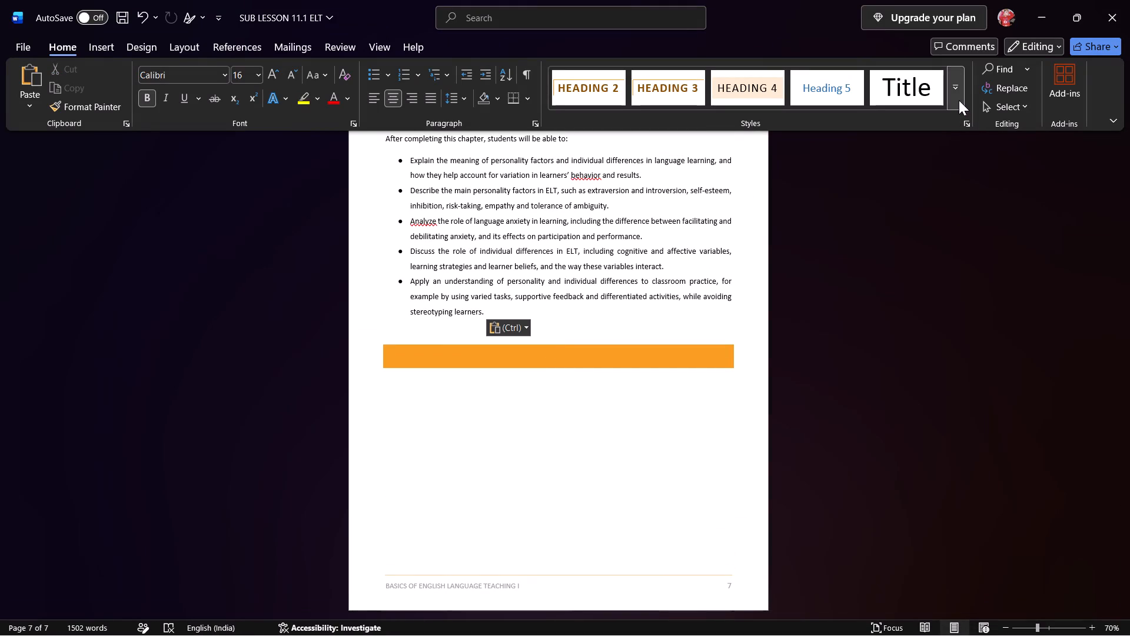
Apply the Normal style to the empty orange banner paragraph after the Course Outcomes list.
left_click(959, 100)
left_click(676, 90)
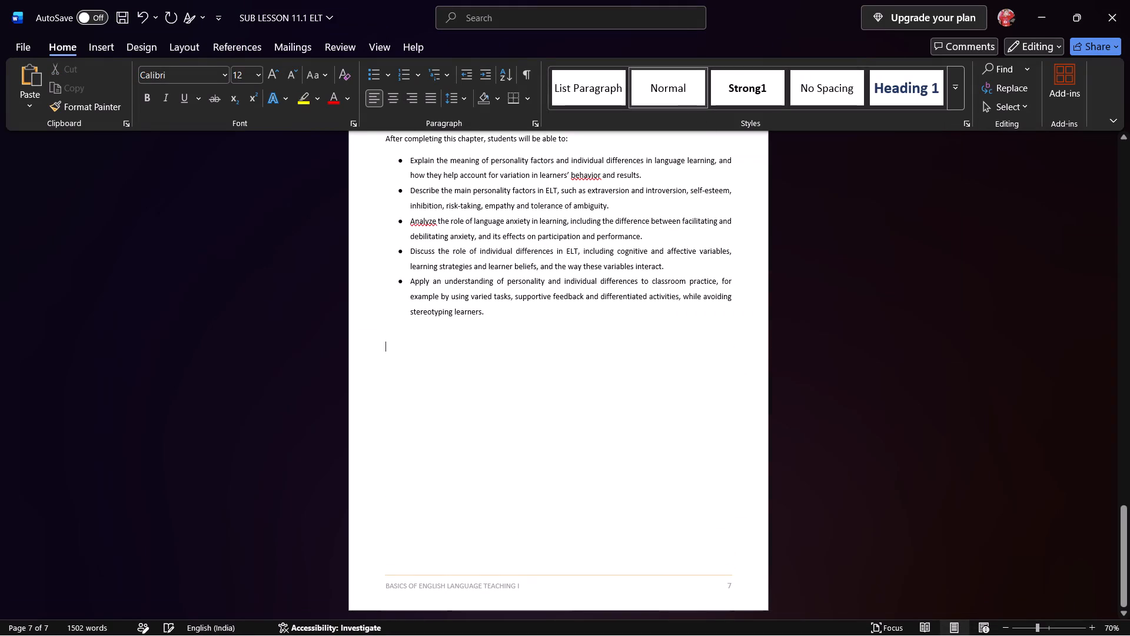
Delete the blank line between the SUB LESSON 11.2 title and the Epistemology of Differential Success heading.
left_click_drag(1121, 535, 1107, 114)
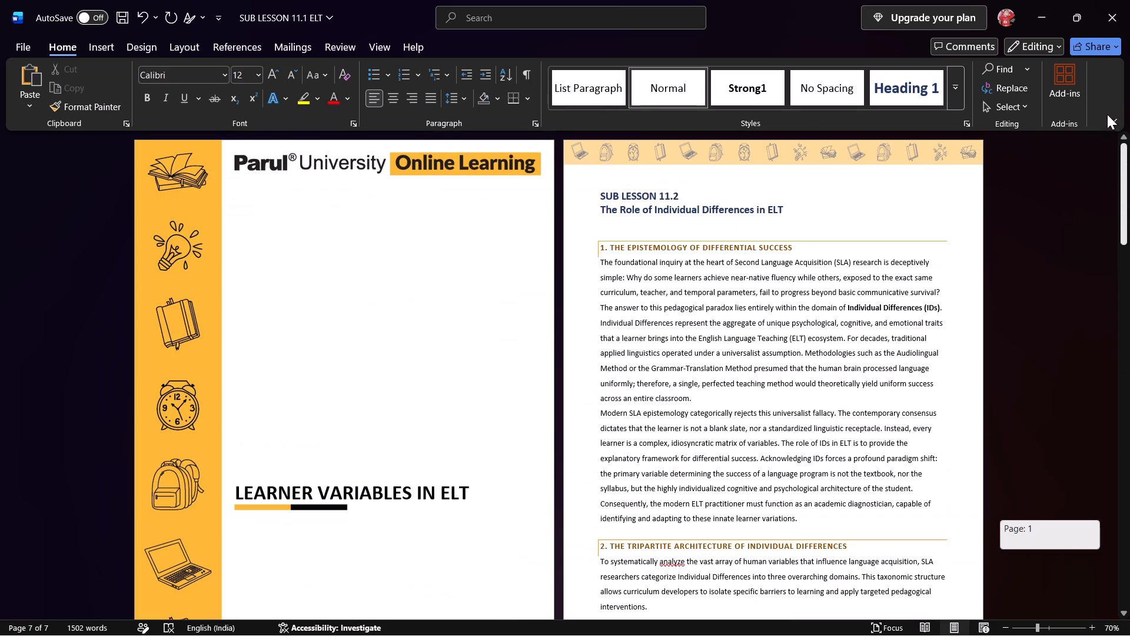
left_click_drag(1107, 114, 1106, 114)
left_click(678, 230)
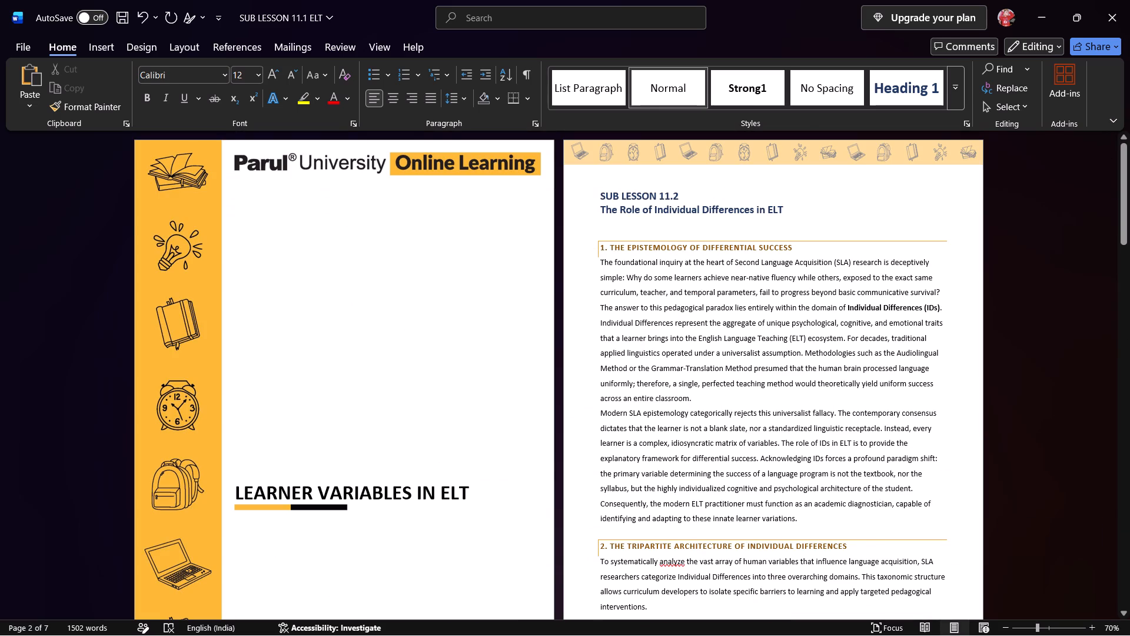
key("Delete")
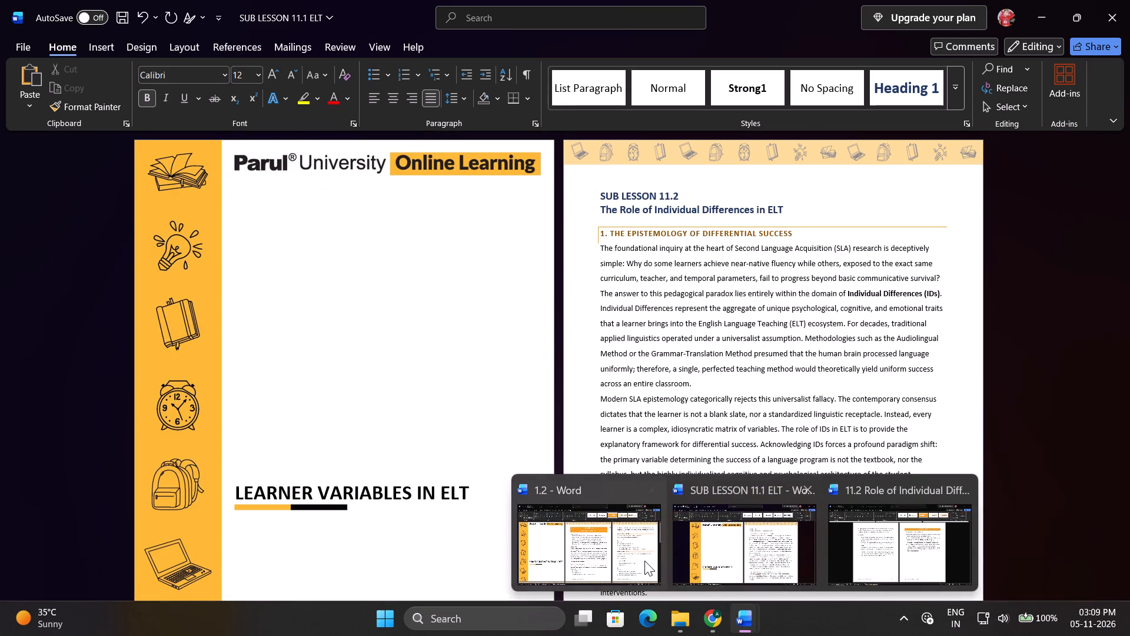
Copy the title banner formatting from document 1.2 with Format Painter onto the two-line SUB LESSON 11.2 title.
left_click(603, 552)
left_click(91, 104)
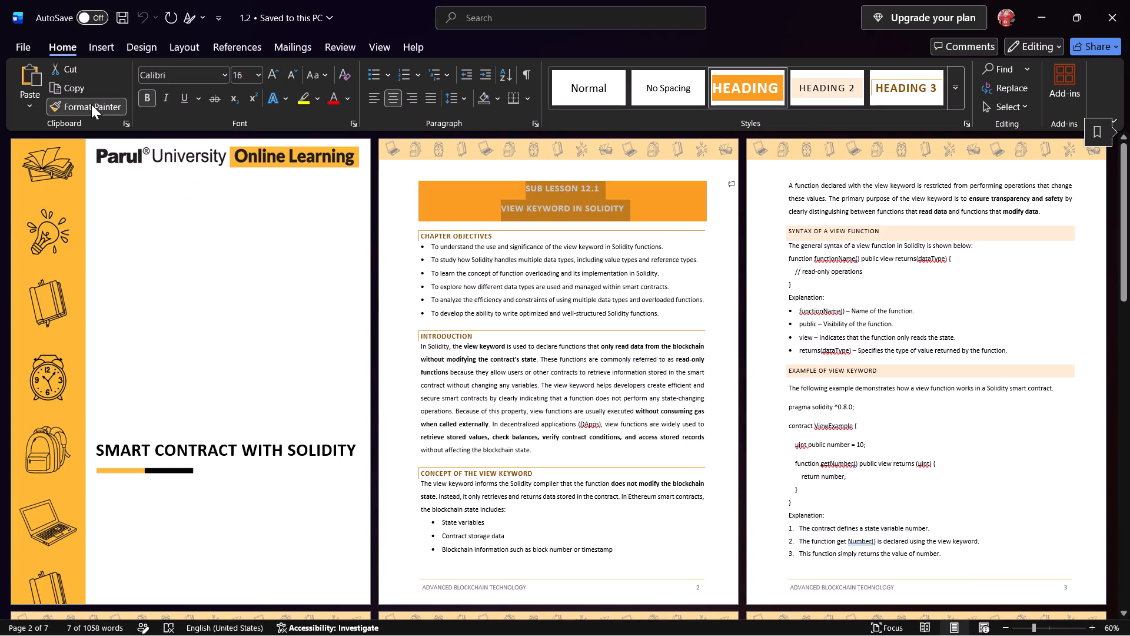
key("alt+Tab")
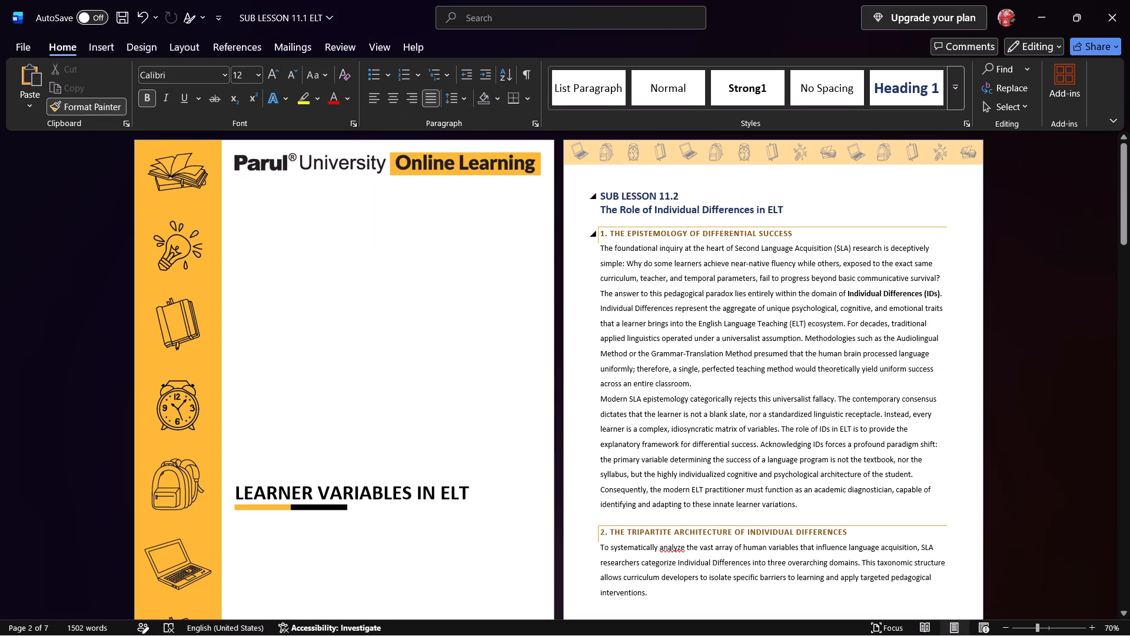
left_click_drag(801, 210, 583, 174)
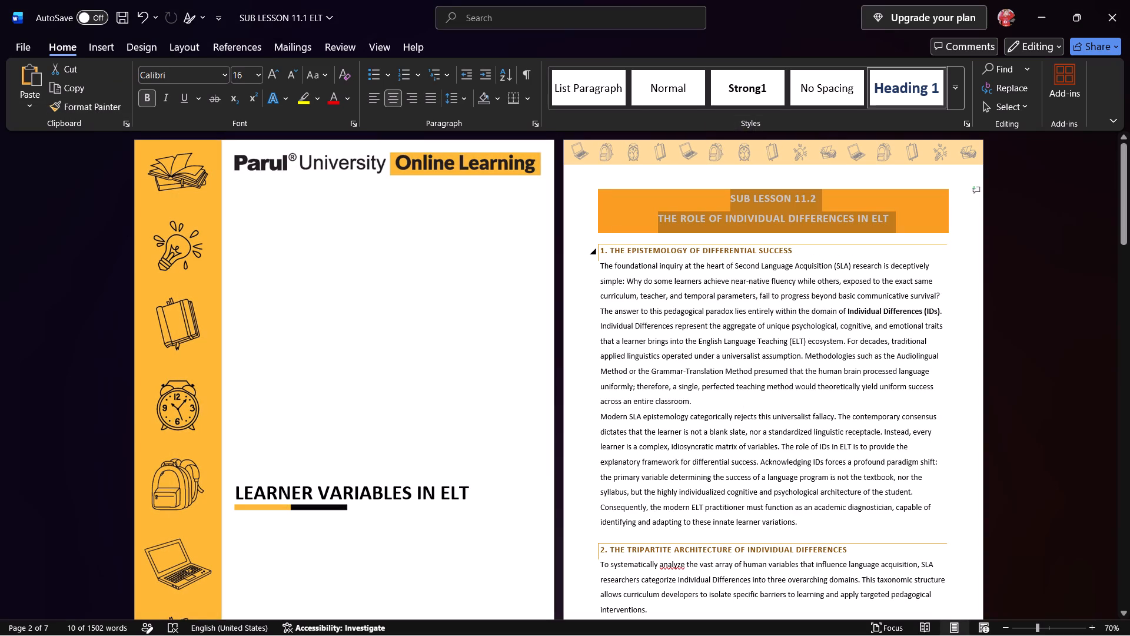
Remove the numbers 1. and 2. from the Epistemology of Differential Success and Tripartite Architecture of Individual Differences headings.
left_click(610, 251)
key("BackSpace")
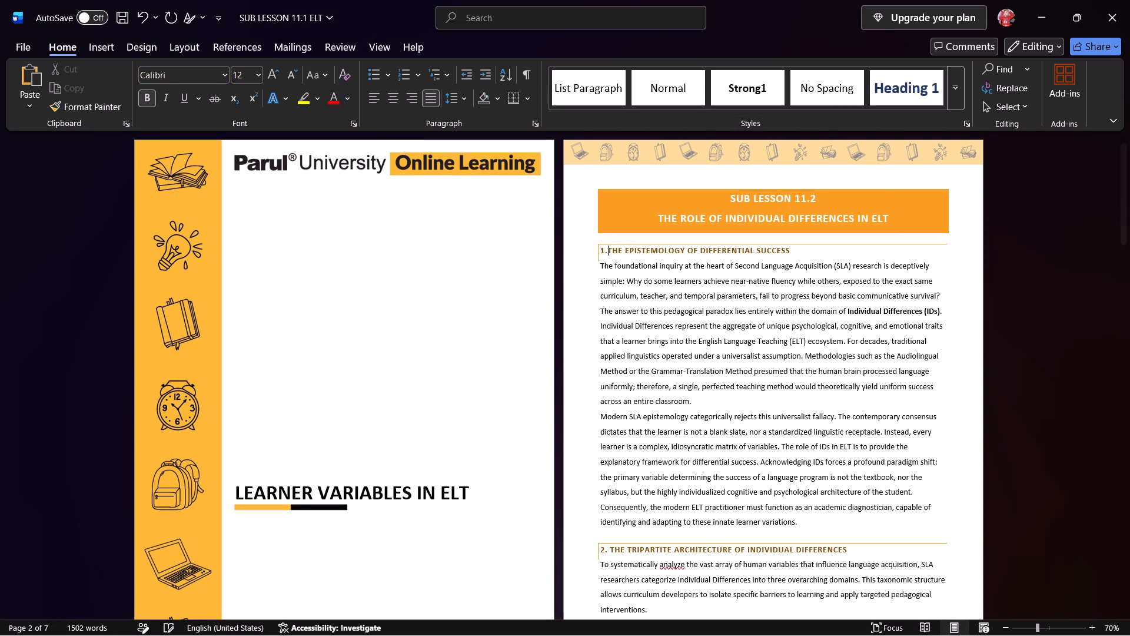
key("BackSpace")
key("BackSpace")
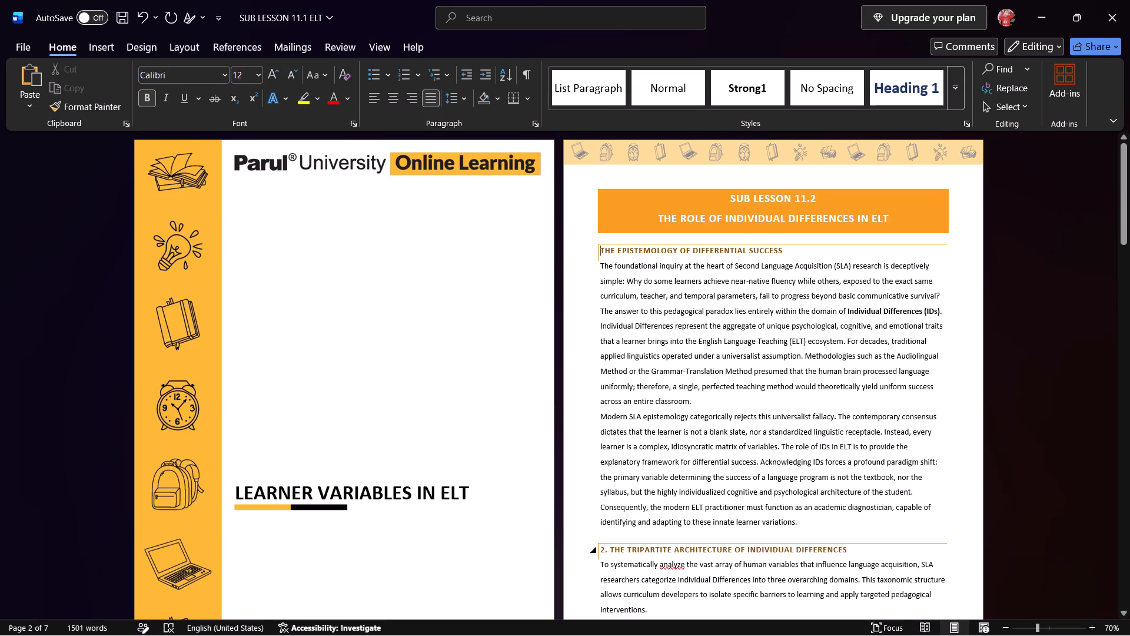
left_click(609, 551)
key("BackSpace")
key("BackSpace")
key("BackSpace")
Widen the last column of the ID Domain table so the table reaches the text margin.
scroll(690, 545, "down", 11)
scroll(627, 506, "down", 5)
scroll(560, 511, "down", 4)
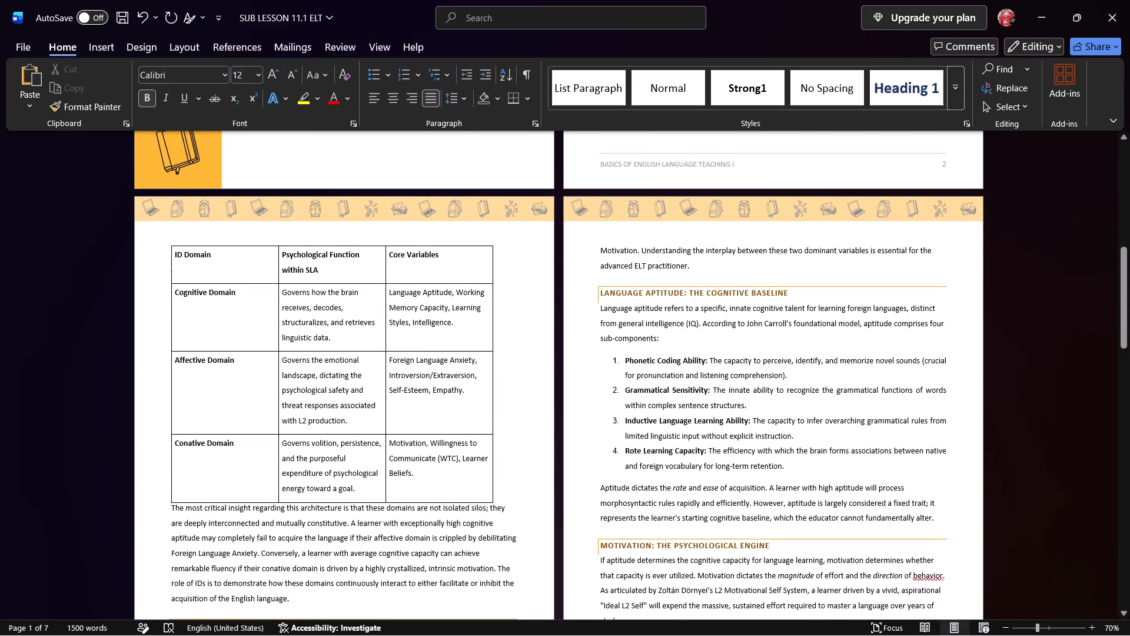
left_click_drag(492, 478, 499, 476)
scroll(507, 473, "down", 3)
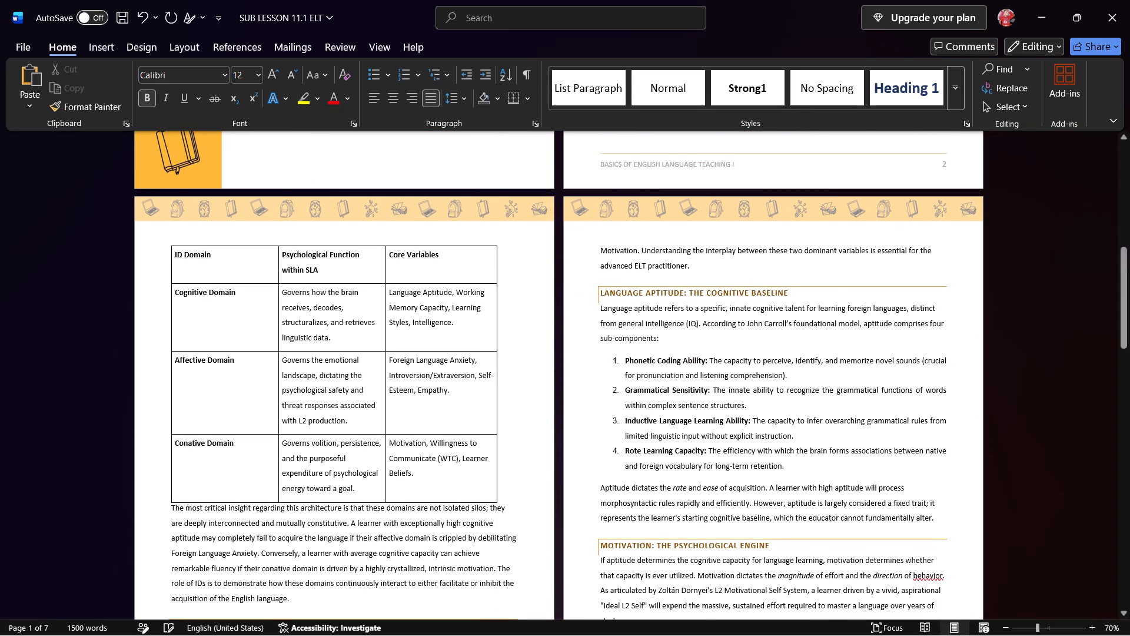
scroll(507, 473, "down", 2)
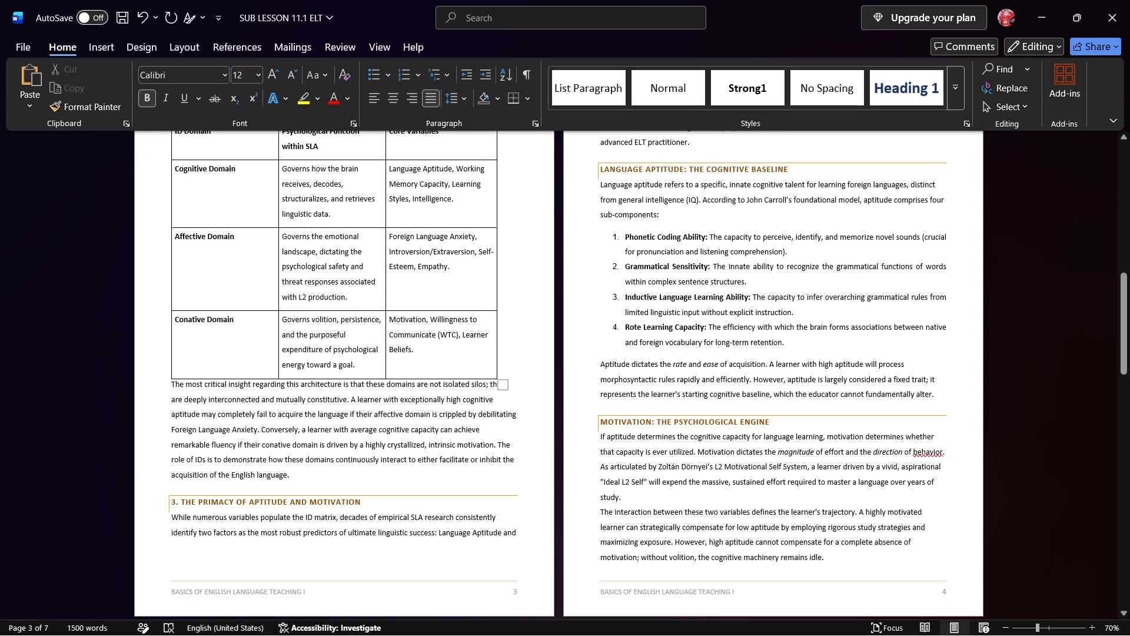
left_click_drag(497, 353, 517, 355)
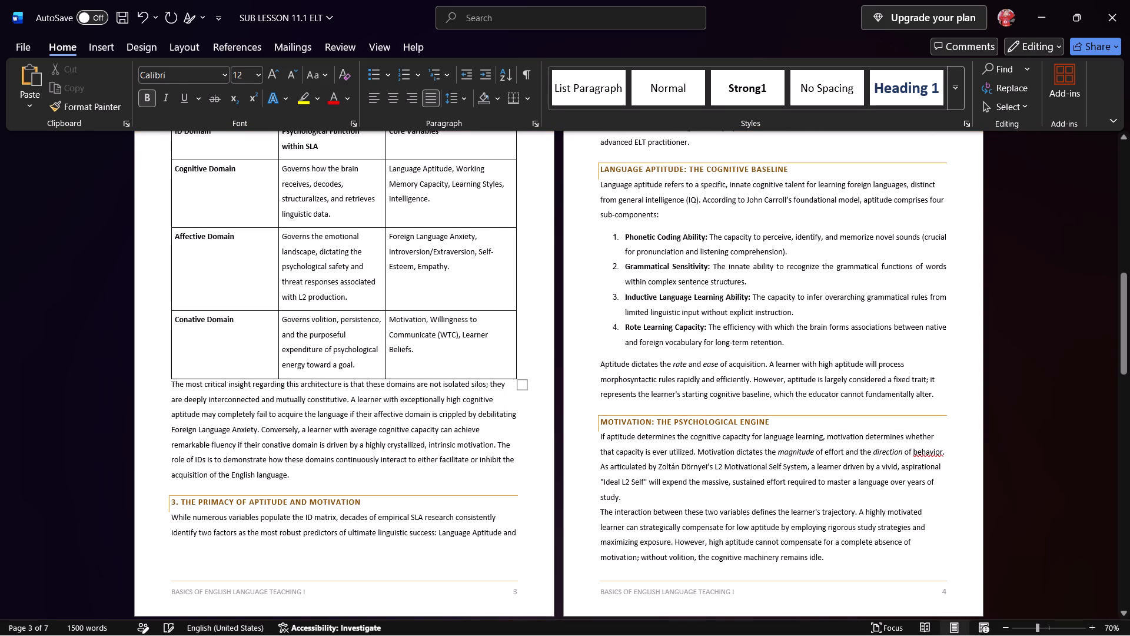
scroll(624, 377, "up", 1)
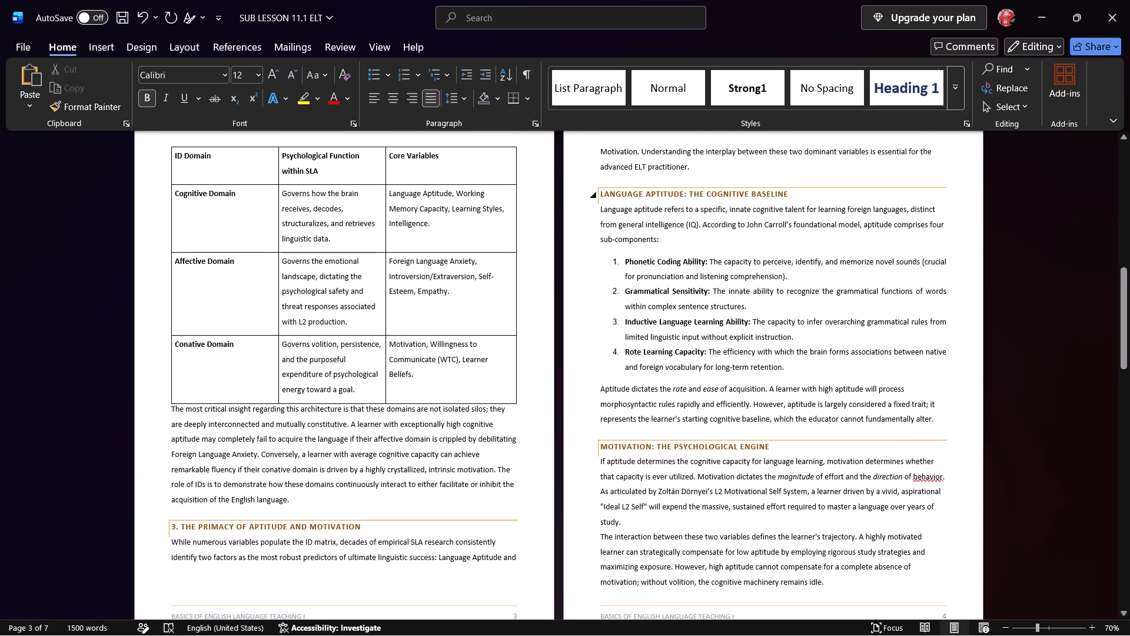
Apply the Heading 4 style to the Language Aptitude: The Cognitive Baseline and Motivation: The Psychological Engine headings.
left_click(657, 197)
left_click(955, 82)
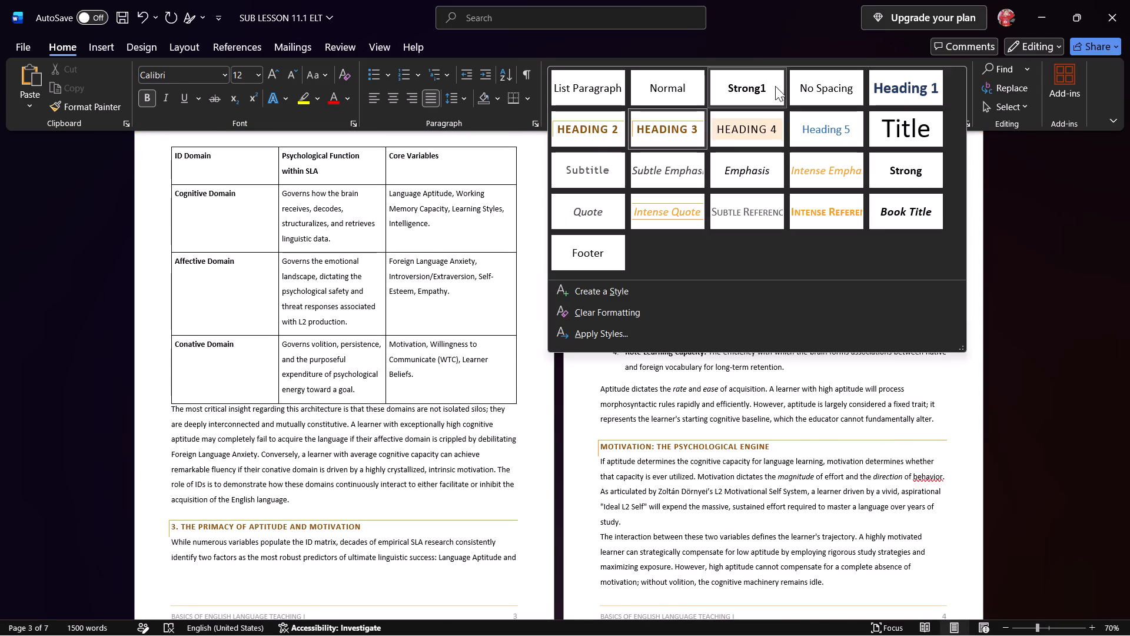
left_click(738, 123)
left_click(679, 449)
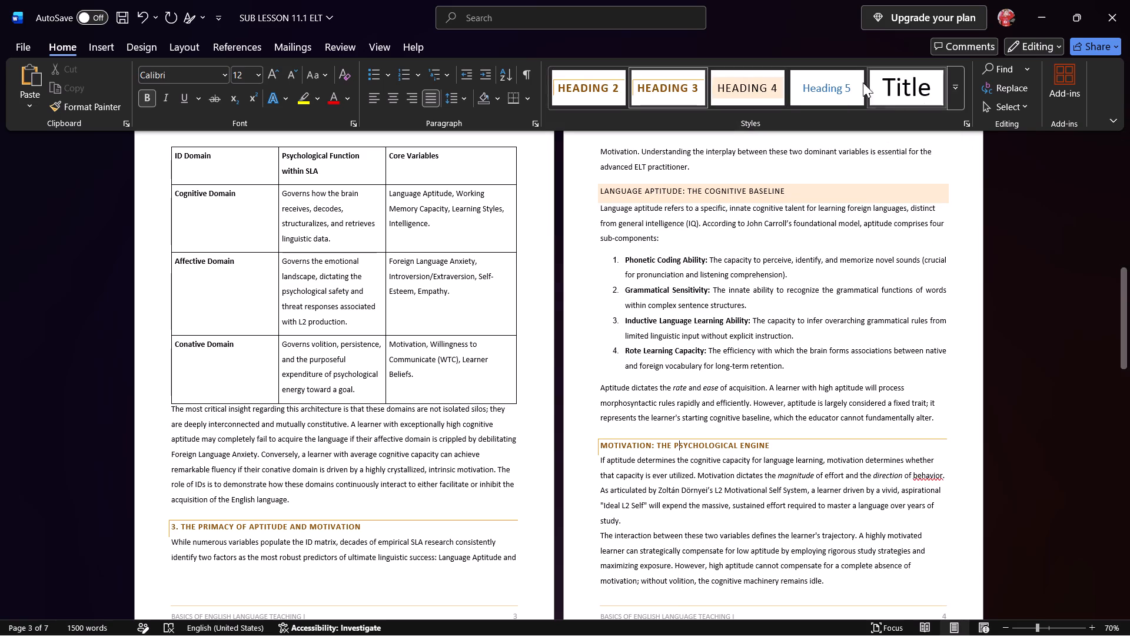
left_click(755, 82)
Remove the numbers 3. and 4. from the Primacy of Aptitude and Motivation and Deconstructing the Myth of the Universal Learner headings.
scroll(674, 410, "down", 5)
scroll(642, 376, "down", 7)
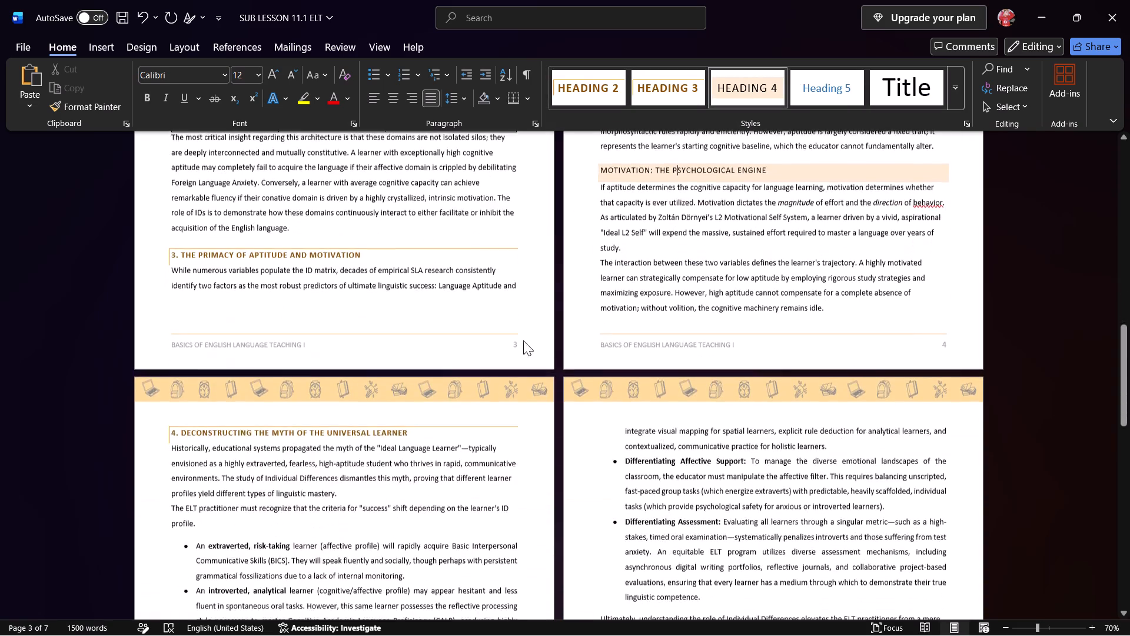
scroll(523, 340, "down", 3)
scroll(248, 316, "up", 2)
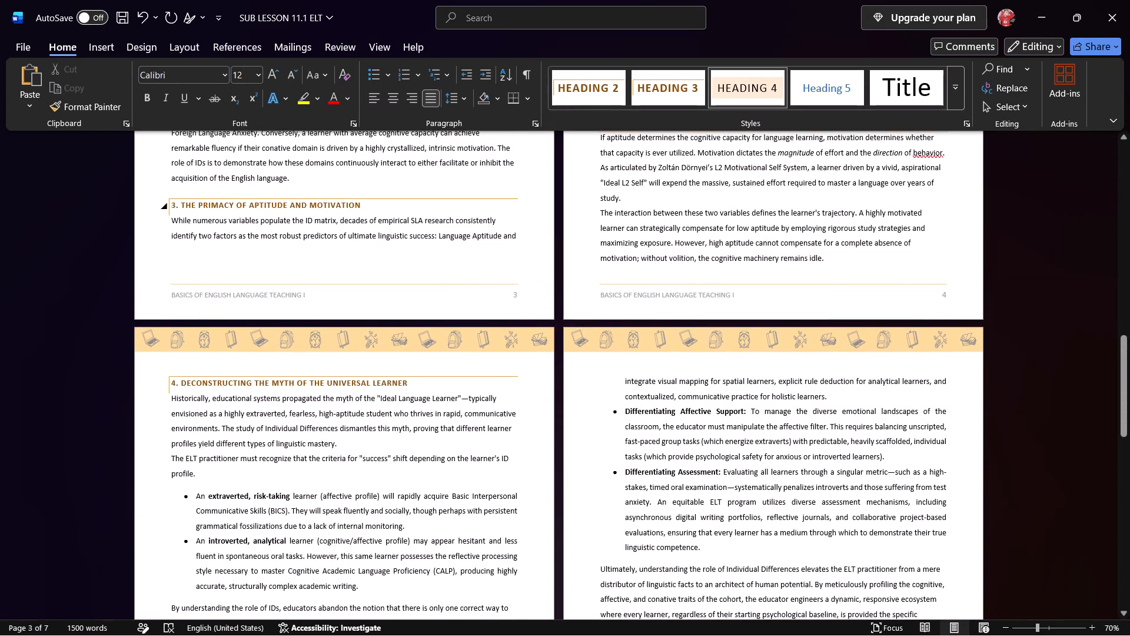
left_click(180, 203)
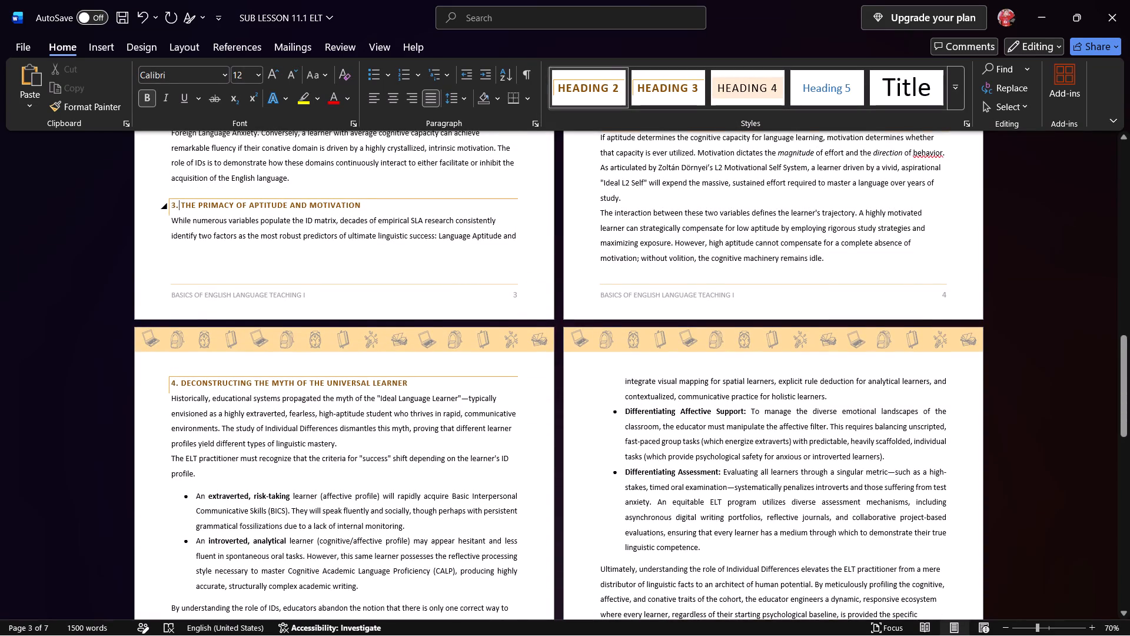
key("Delete")
key("BackSpace")
key("BackSpace")
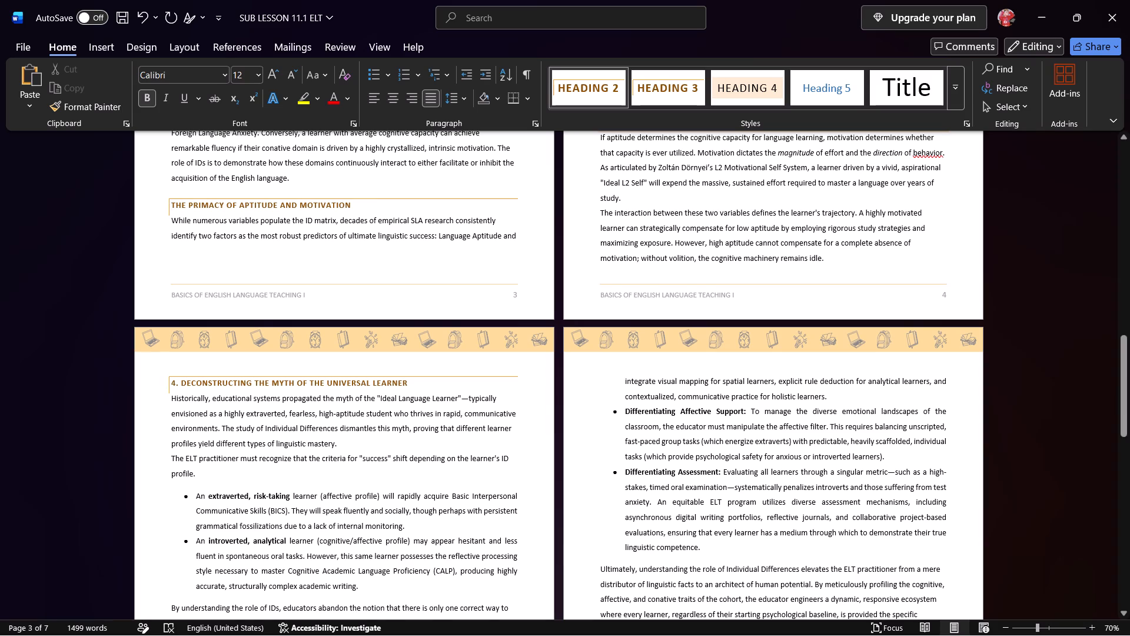
left_click(181, 379)
key("BackSpace")
key("BackSpace")
key("BackSpace")
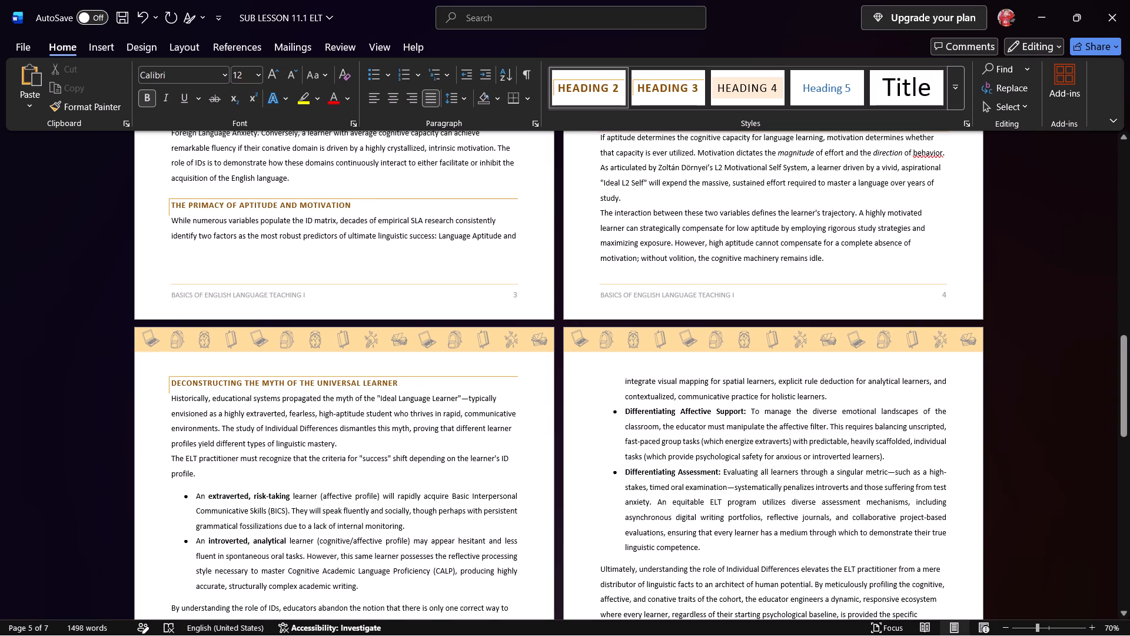
Remove the number 5. from the Pedagogical Engineering: Applied Differentiated Instruction heading.
scroll(534, 409, "down", 10)
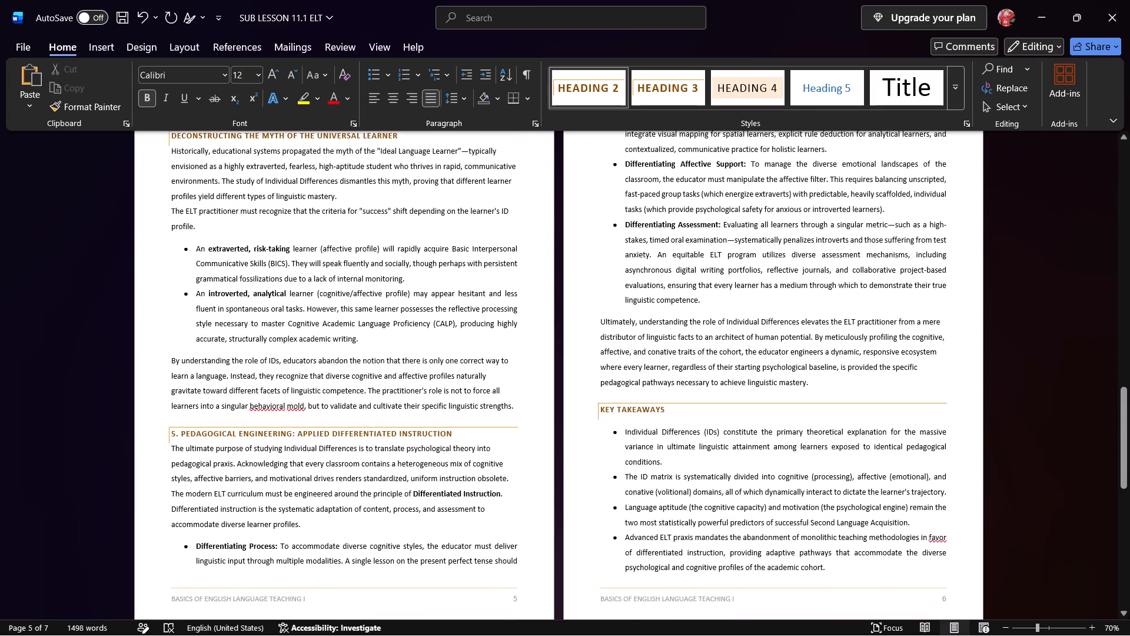
left_click(181, 434)
key("BackSpace")
key("BackSpace")
key("BackSpace")
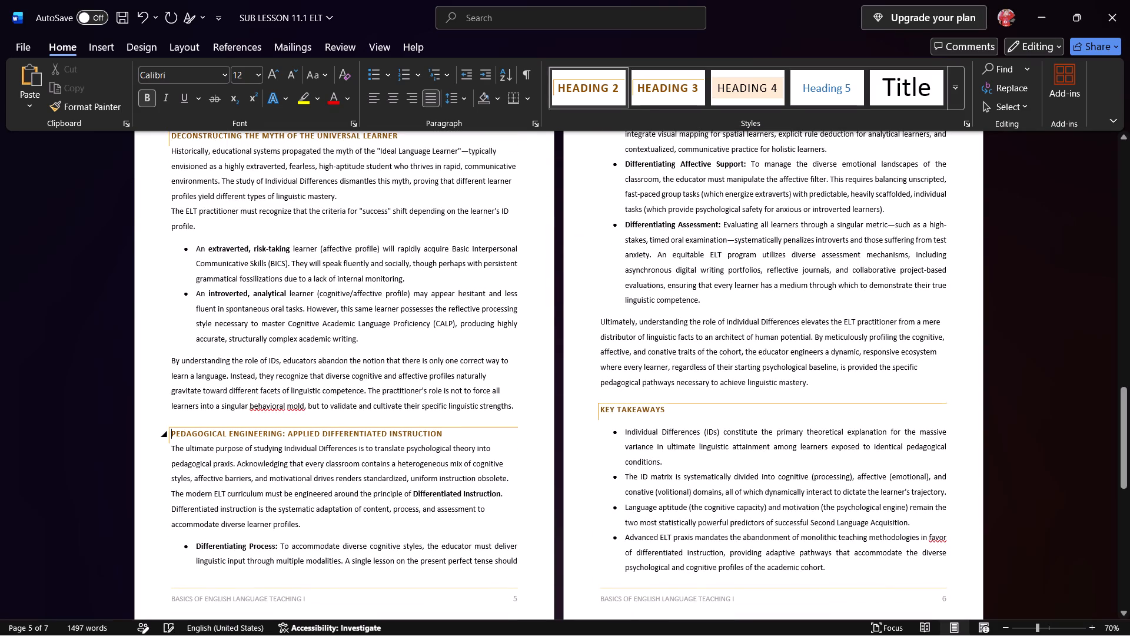
Apply the Heading 3 style to the Course Outcomes heading and delete the sentence "After completing this chapter, students will be able to:".
scroll(443, 450, "down", 12)
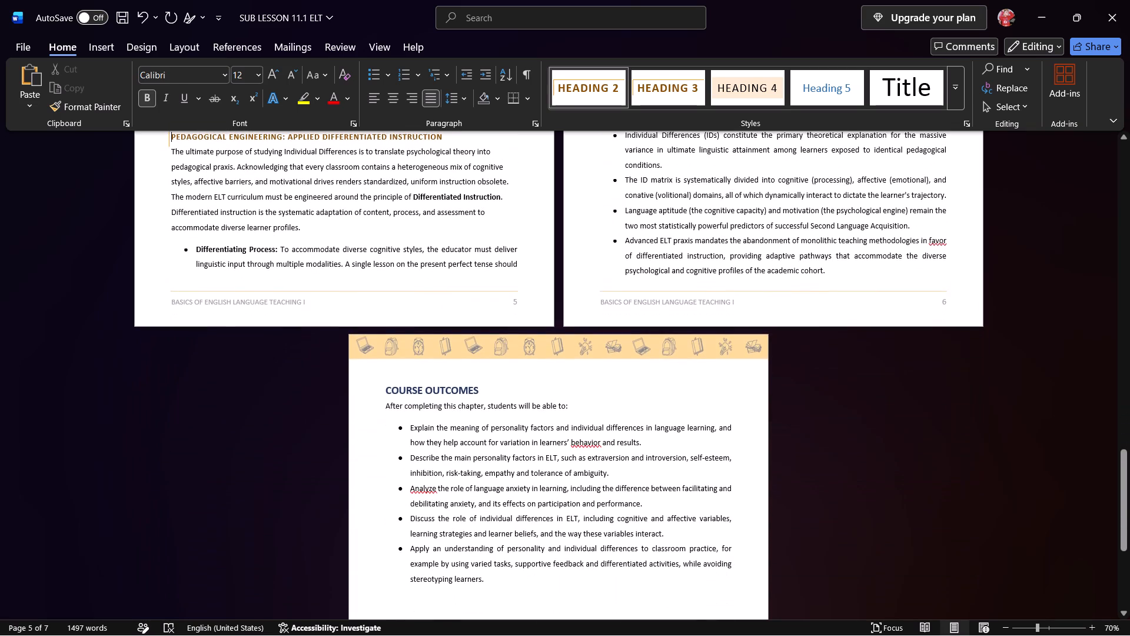
left_click(443, 389)
left_click(669, 84)
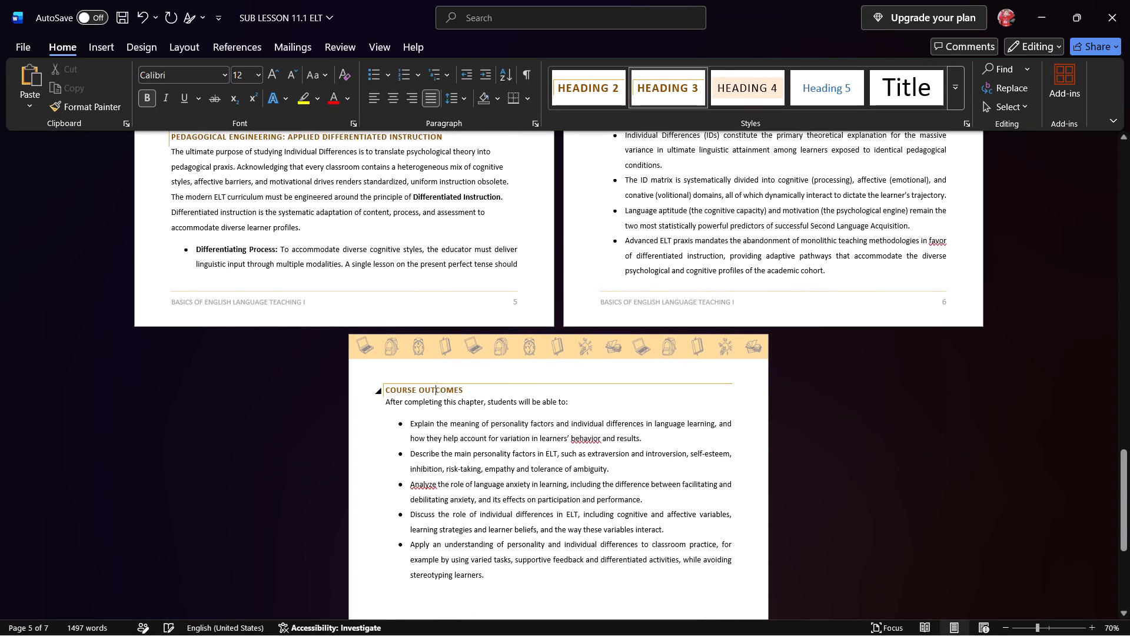
triple_click(490, 402)
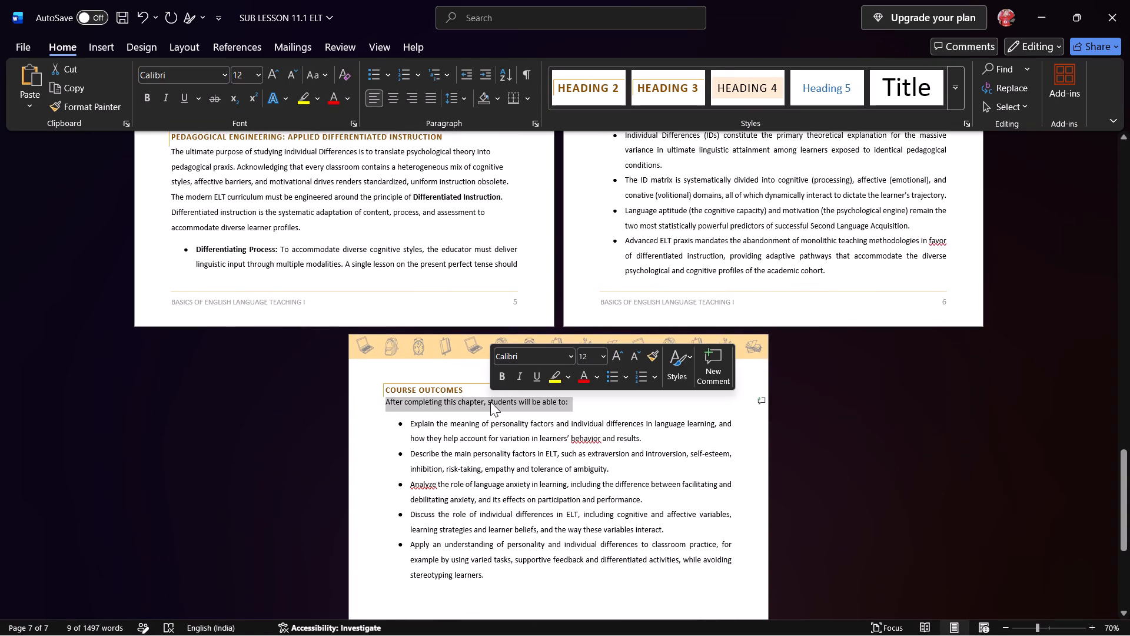
key("BackSpace")
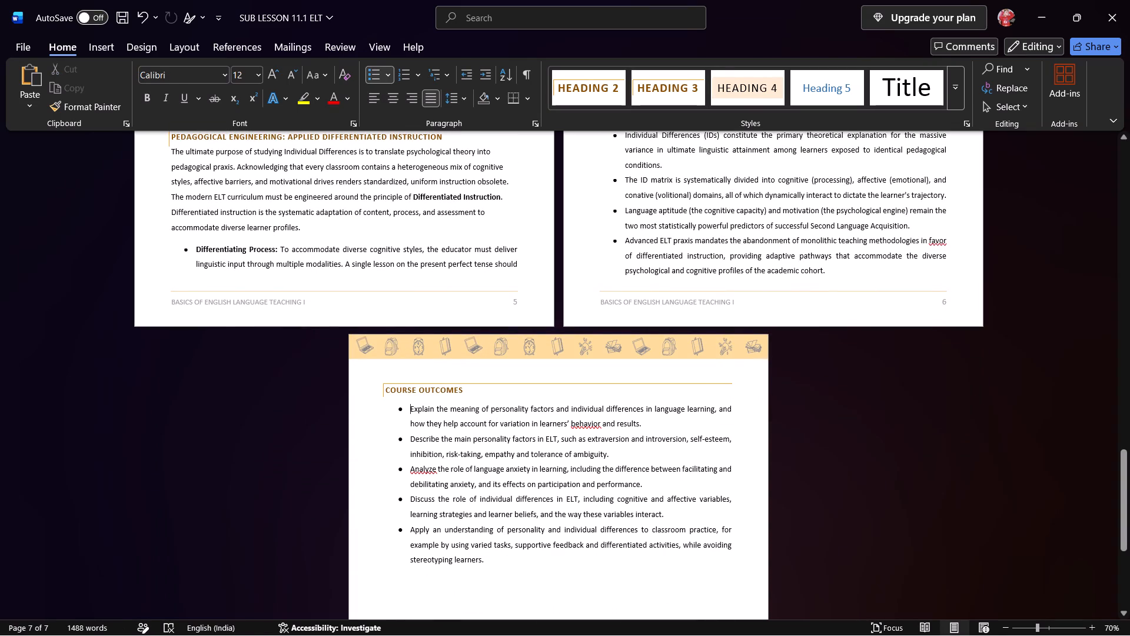
Select the whole document, justify its text and apply one uniform line spacing.
key("ctrl+a")
left_click(431, 101)
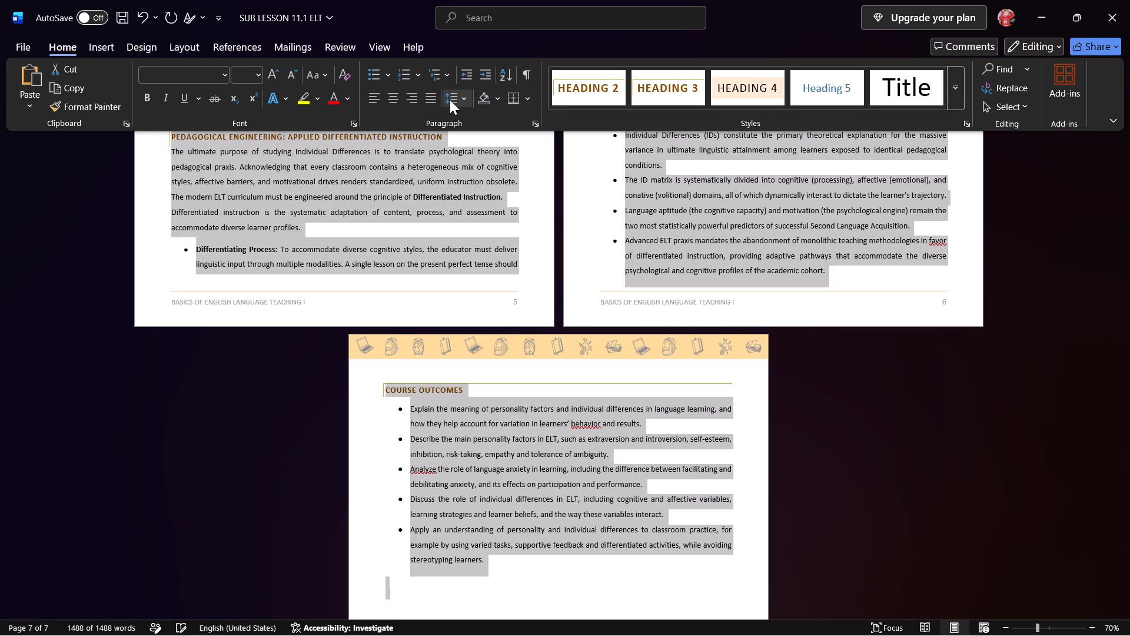
left_click(454, 98)
left_click(463, 153)
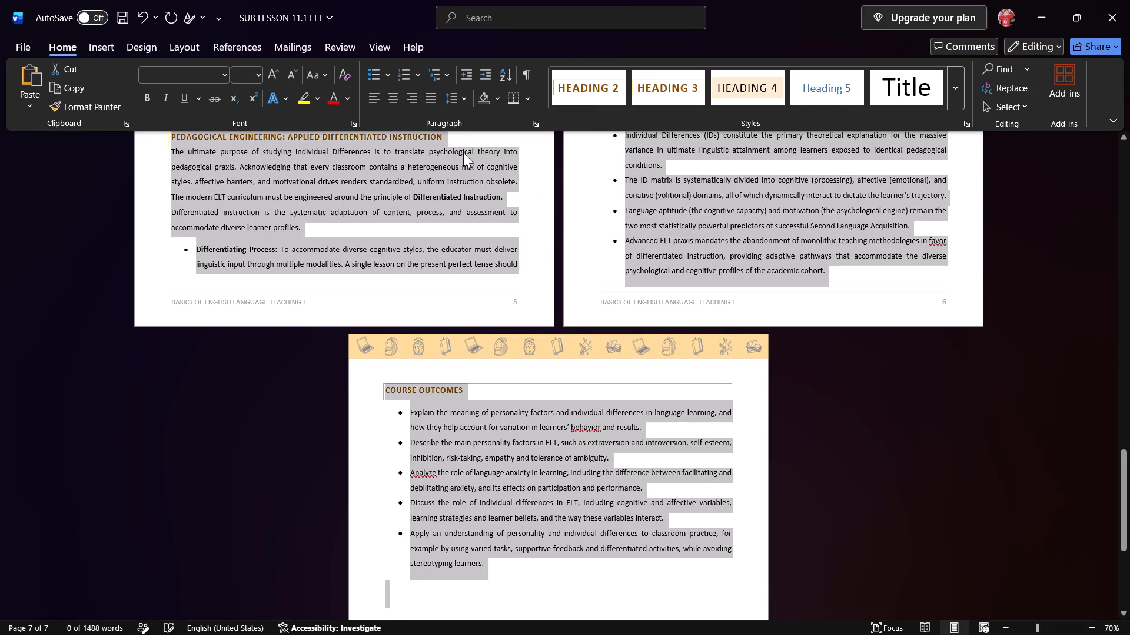
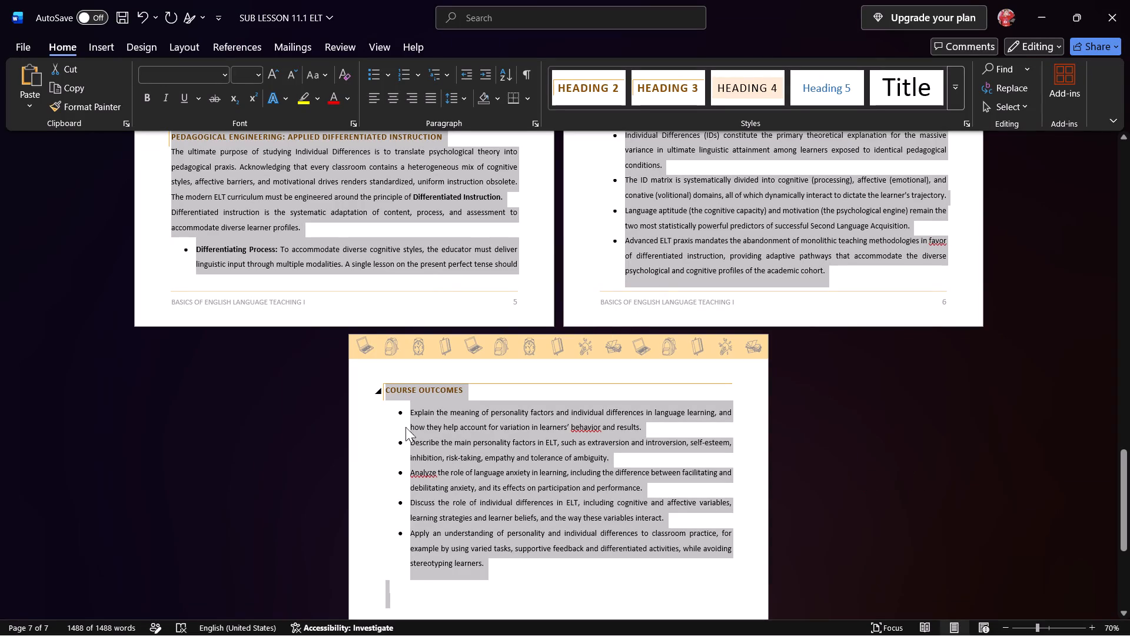
Centre the two-line title block SUB LESSON 11.2 THE ROLE OF INDIVIDUAL DIFFERENCES IN ELT on the second page.
left_click(440, 441)
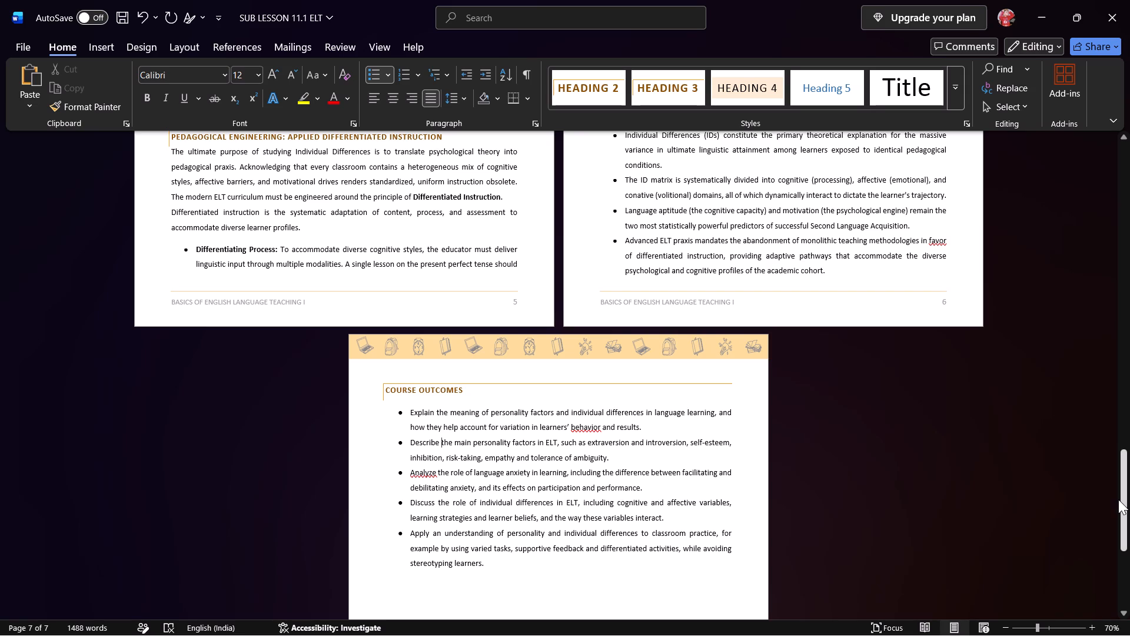
left_click_drag(1125, 495, 1109, 386)
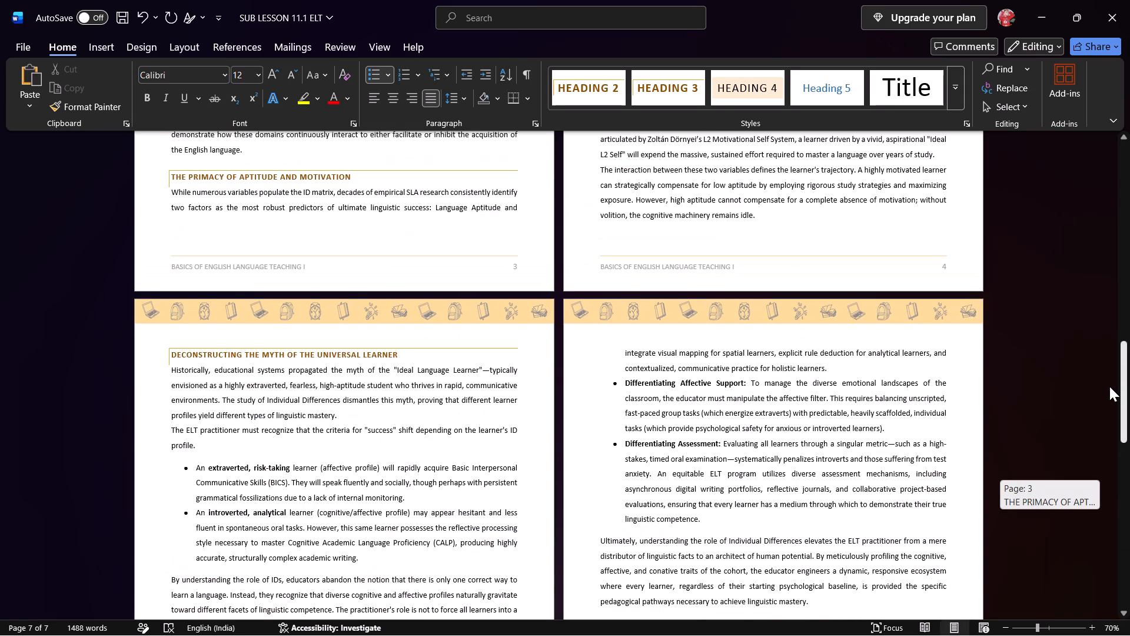
left_click_drag(1109, 386, 1094, 178)
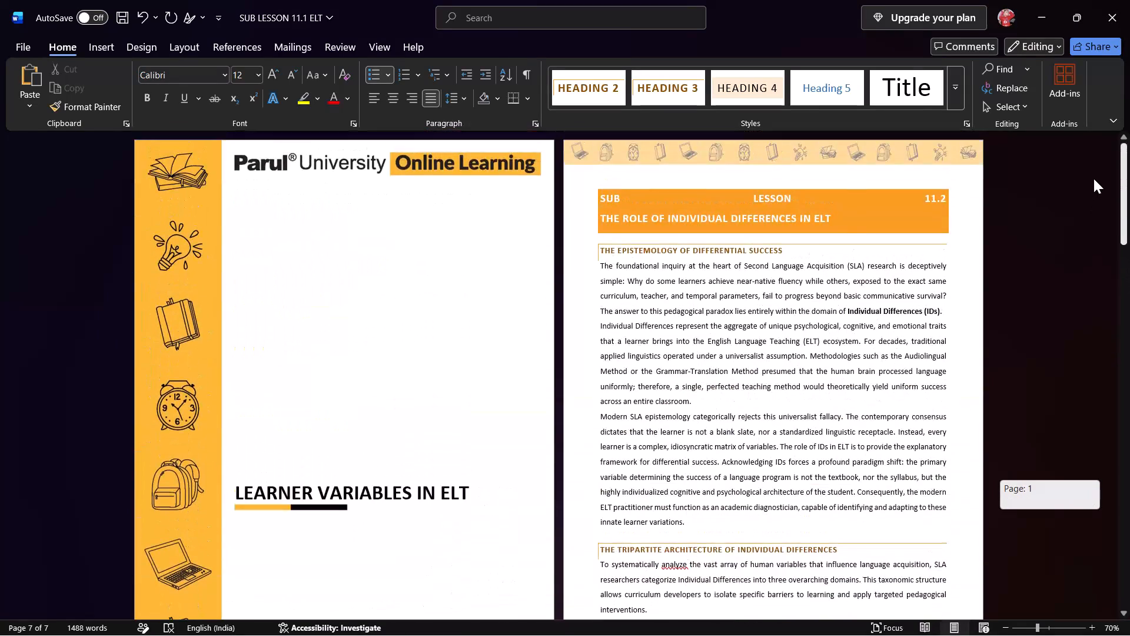
left_click_drag(1094, 178, 1094, 168)
left_click_drag(861, 224, 600, 197)
left_click(387, 91)
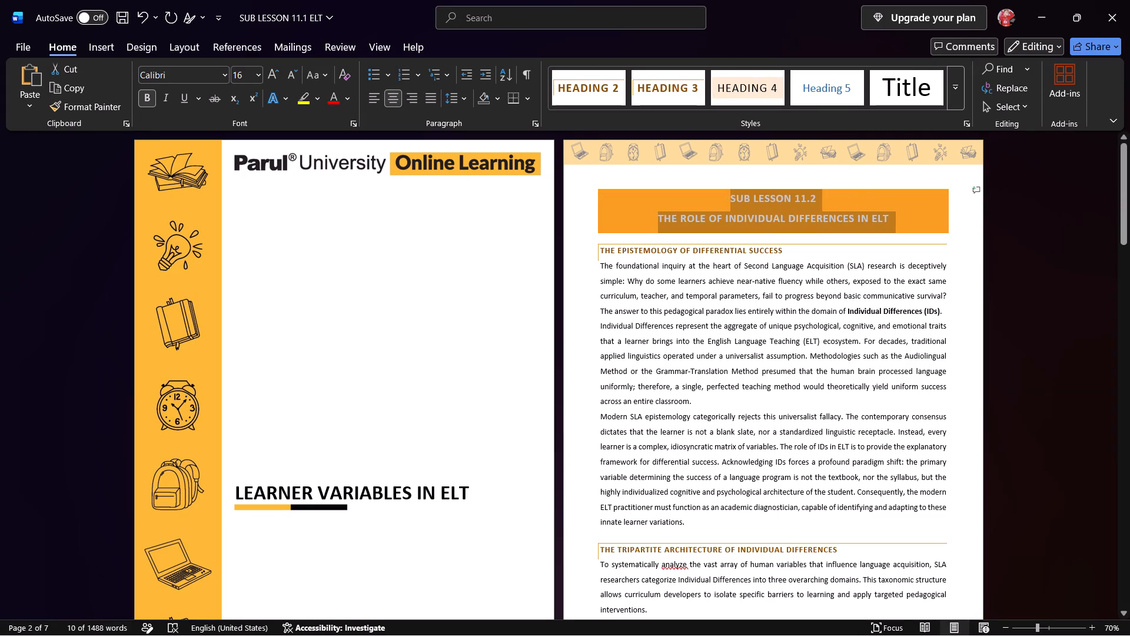
Save the document as a new Word file named SUB LESSON 11.2 ELT in the Downloads folder.
left_click(22, 52)
left_click(58, 274)
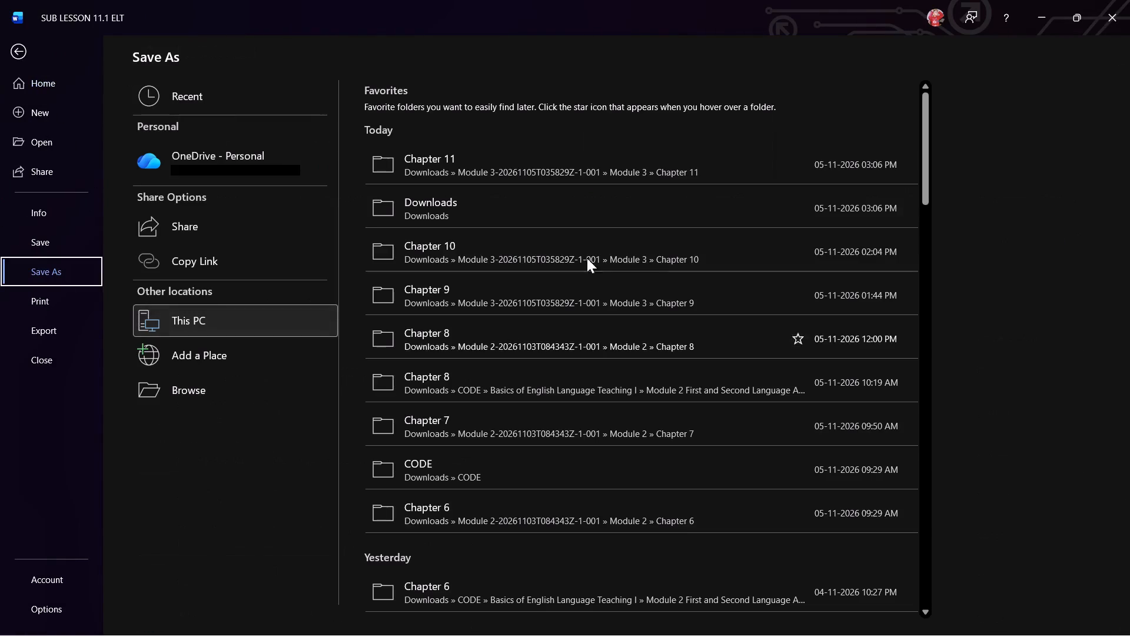
left_click(493, 202)
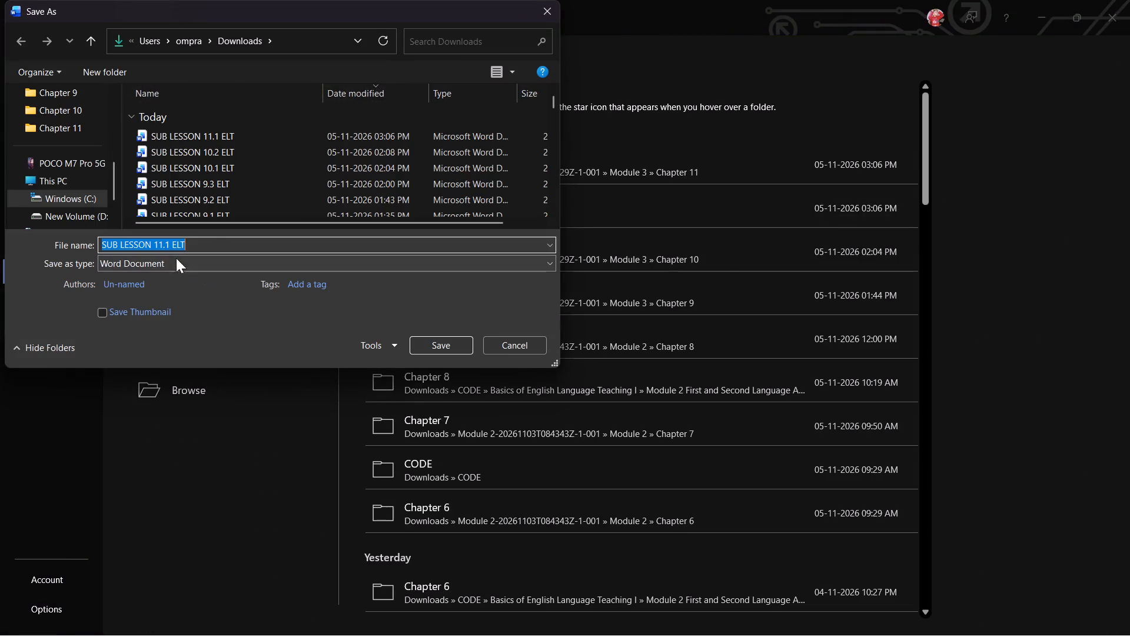
left_click(168, 247)
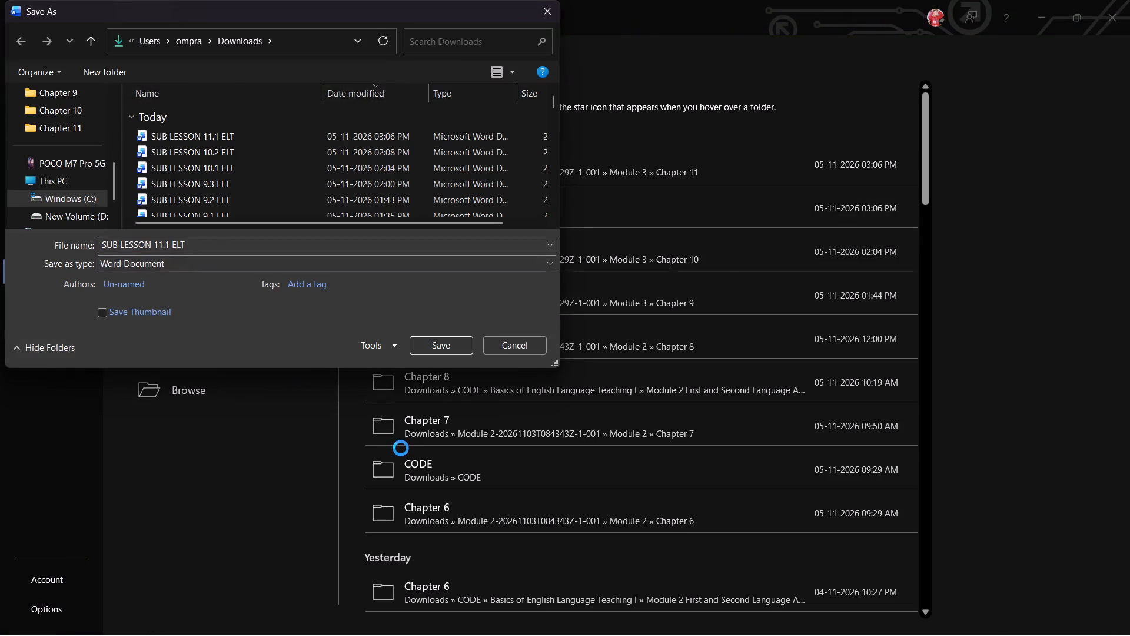
key("BackSpace")
key("2")
key("Return")
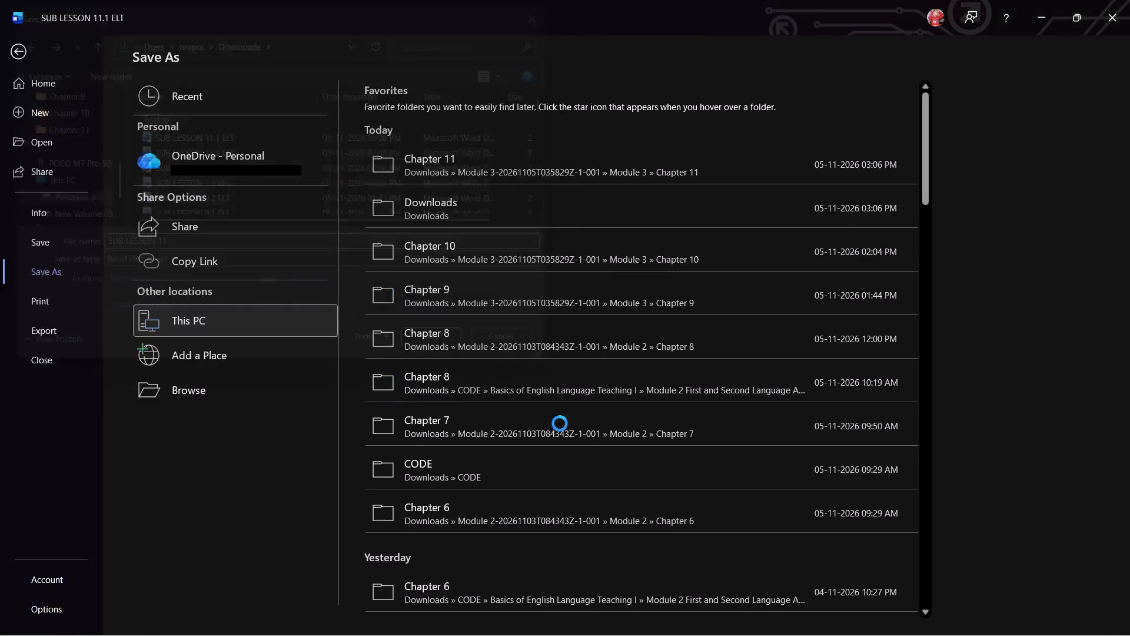
In File Explorer, copy SUB LESSON 11.2 ELT from Downloads into the Chapter 11 folder of Module 3 Learner Variables in ELT.
left_click(679, 624)
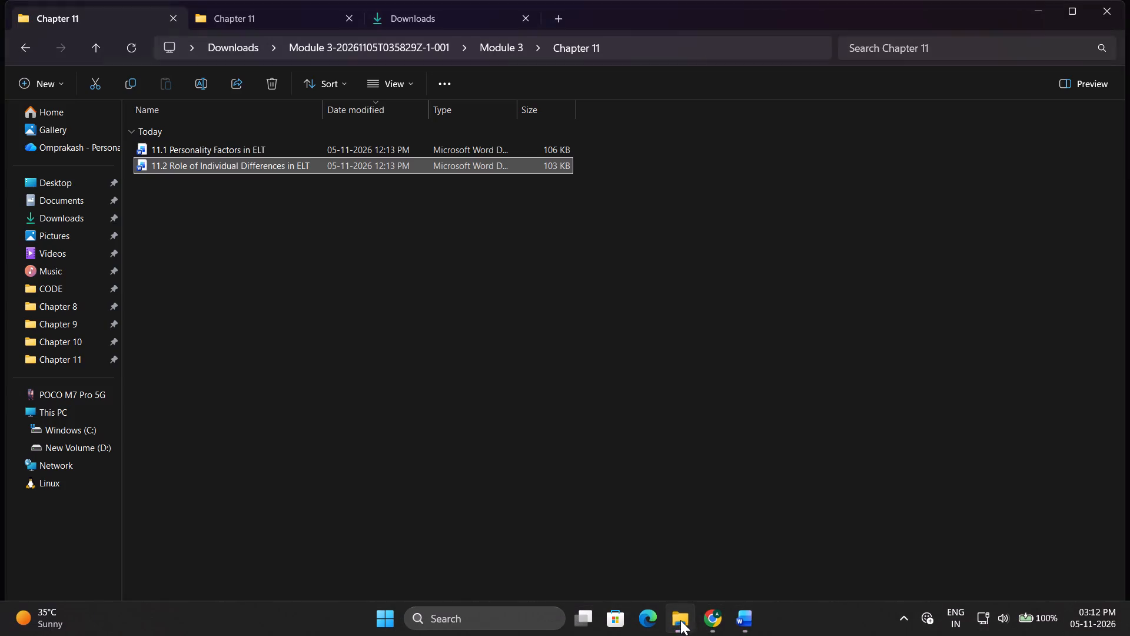
left_click(415, 17)
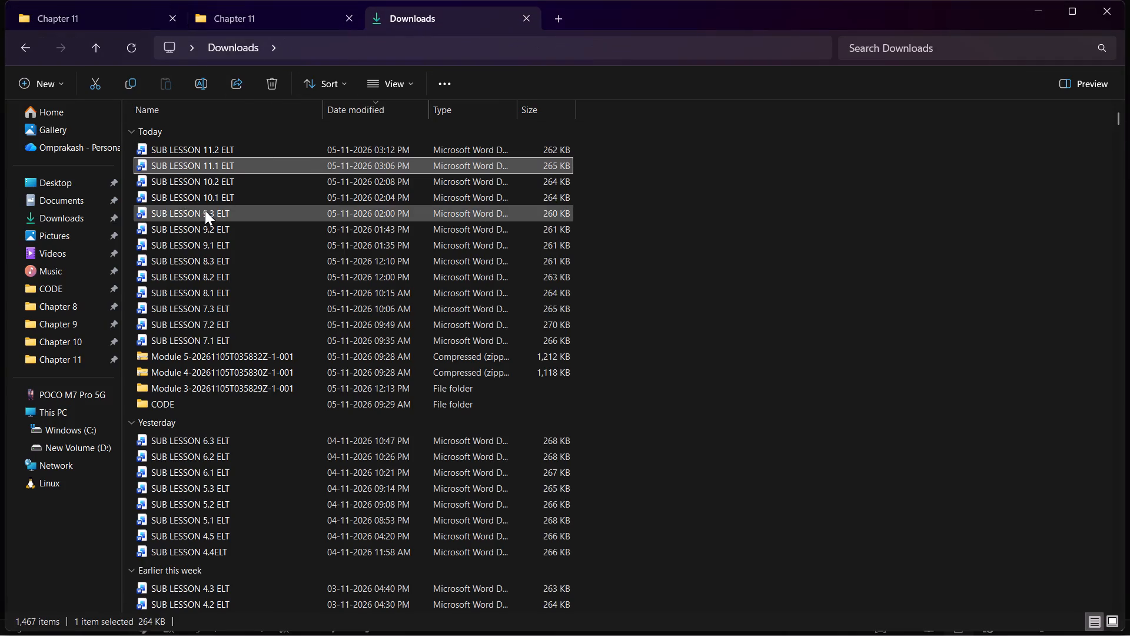
left_click(157, 147)
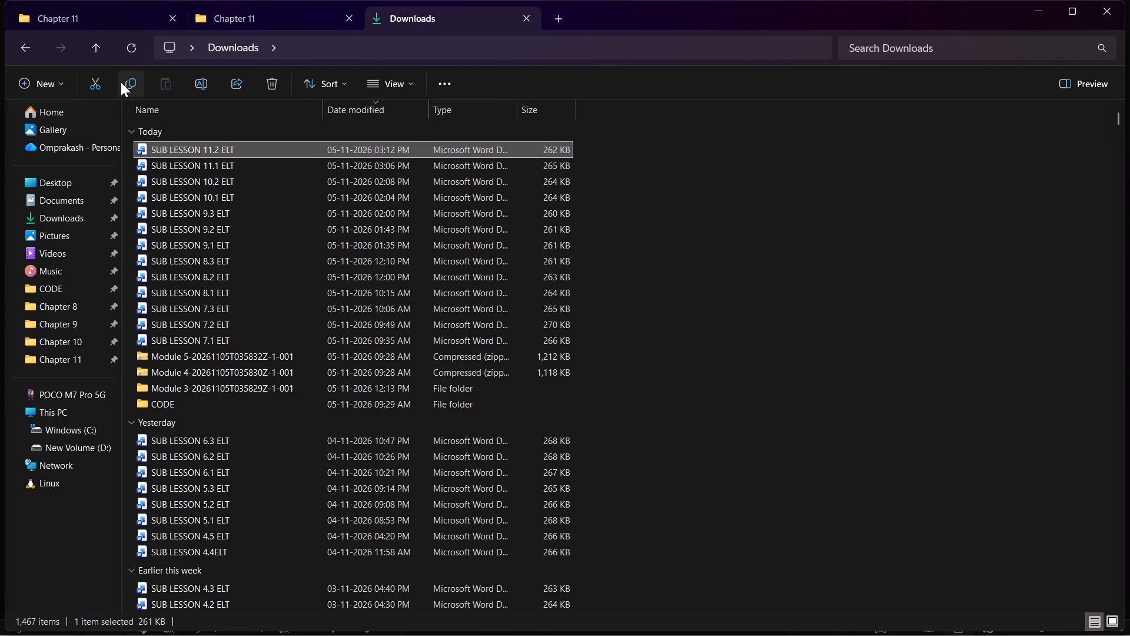
left_click(121, 82)
left_click(252, 22)
left_click(163, 82)
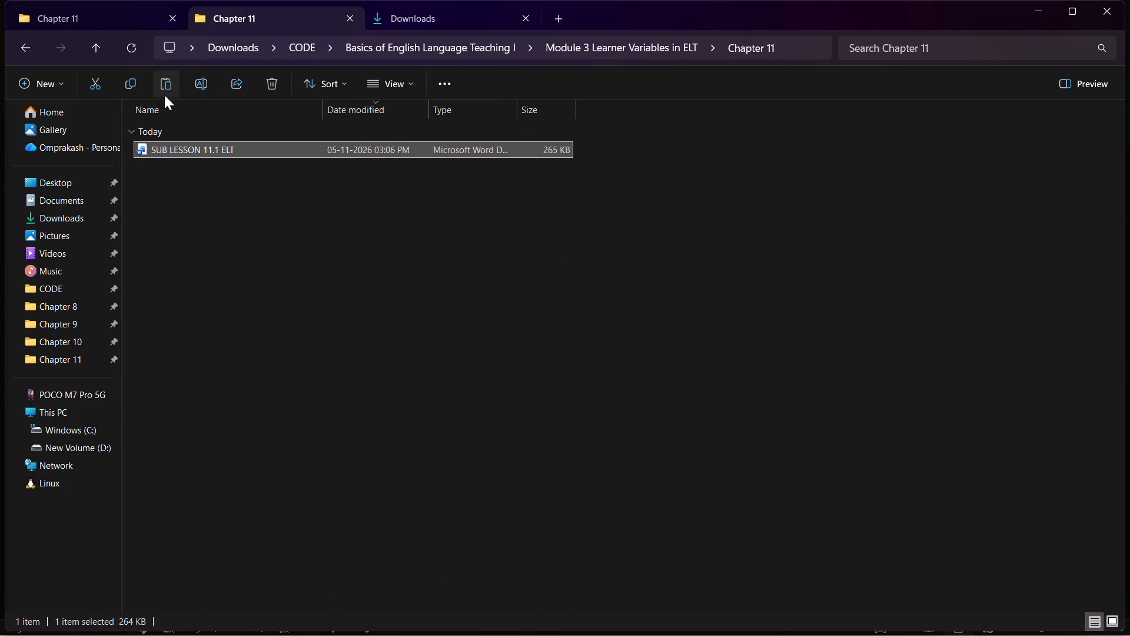
Look through the downloaded Module 3 folders and the Module 3 and Module 4 folders of Basics of English Language Teaching I.
left_click(68, 12)
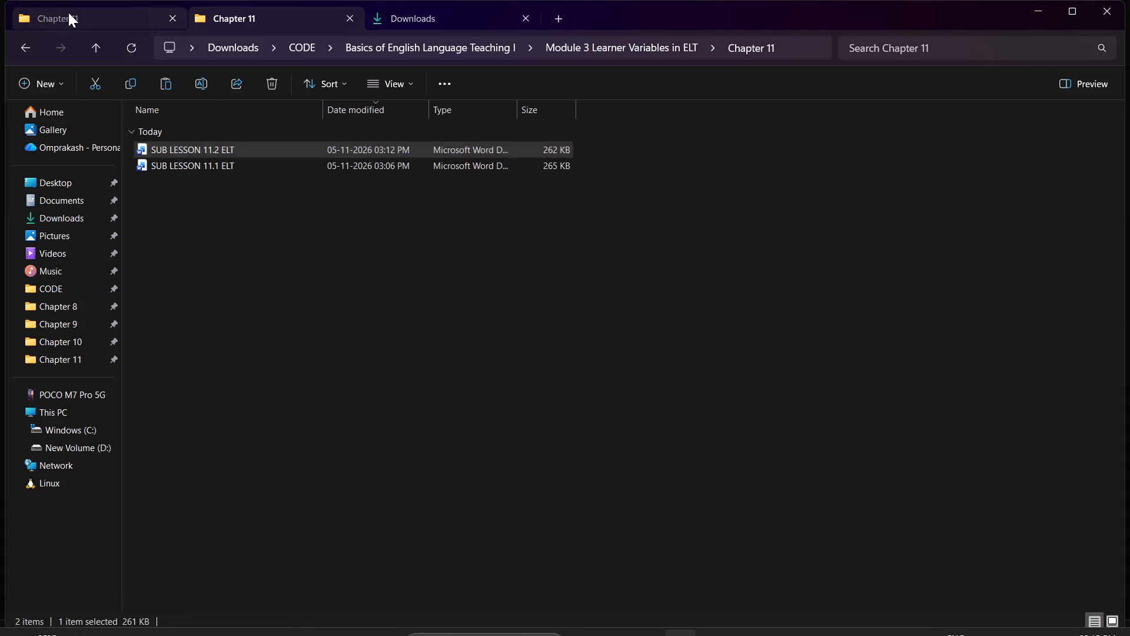
left_click(20, 45)
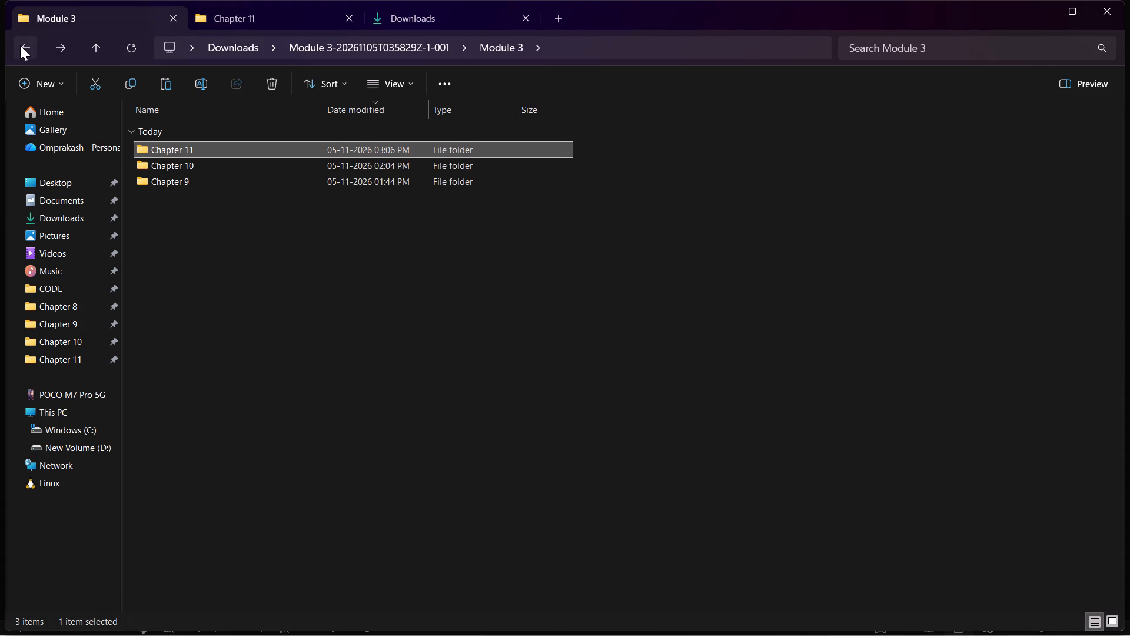
left_click(20, 45)
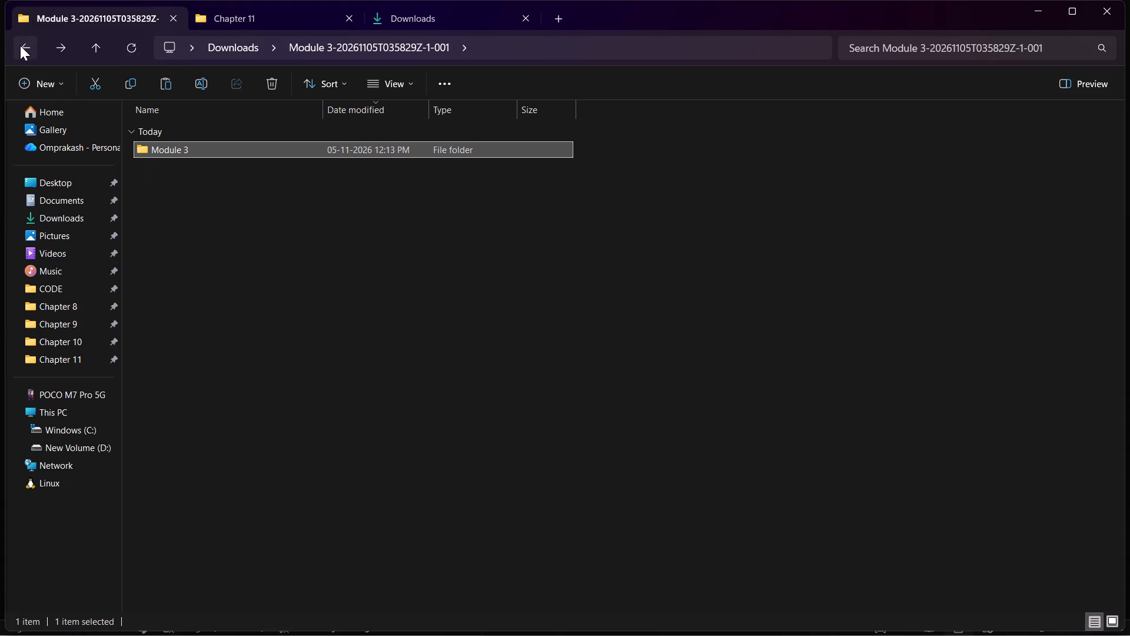
left_click(20, 45)
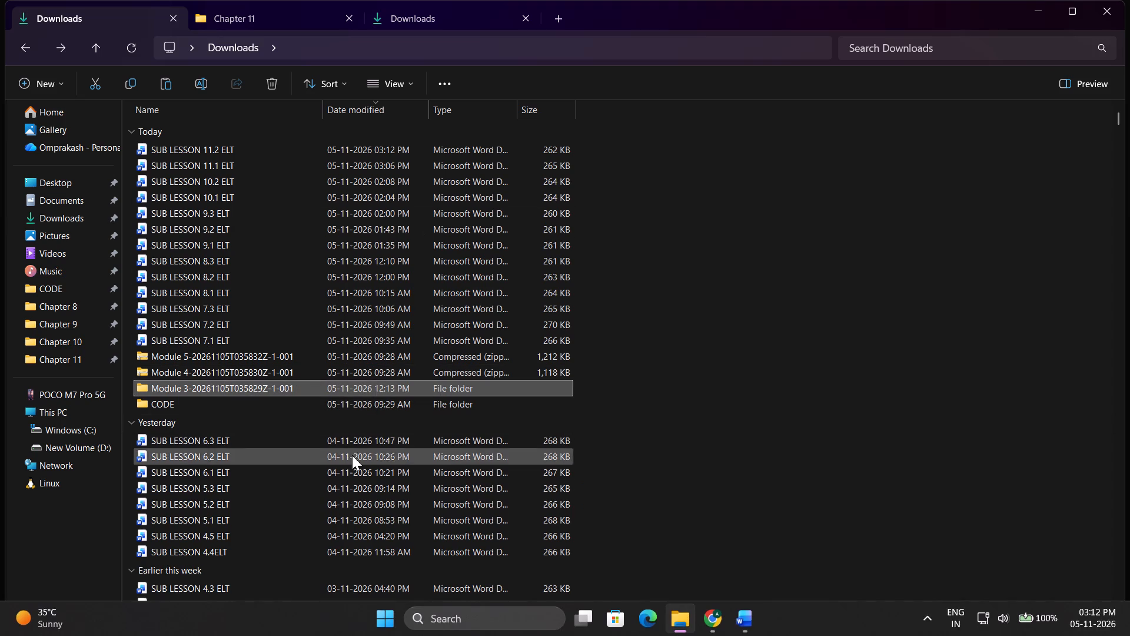
left_click(287, 18)
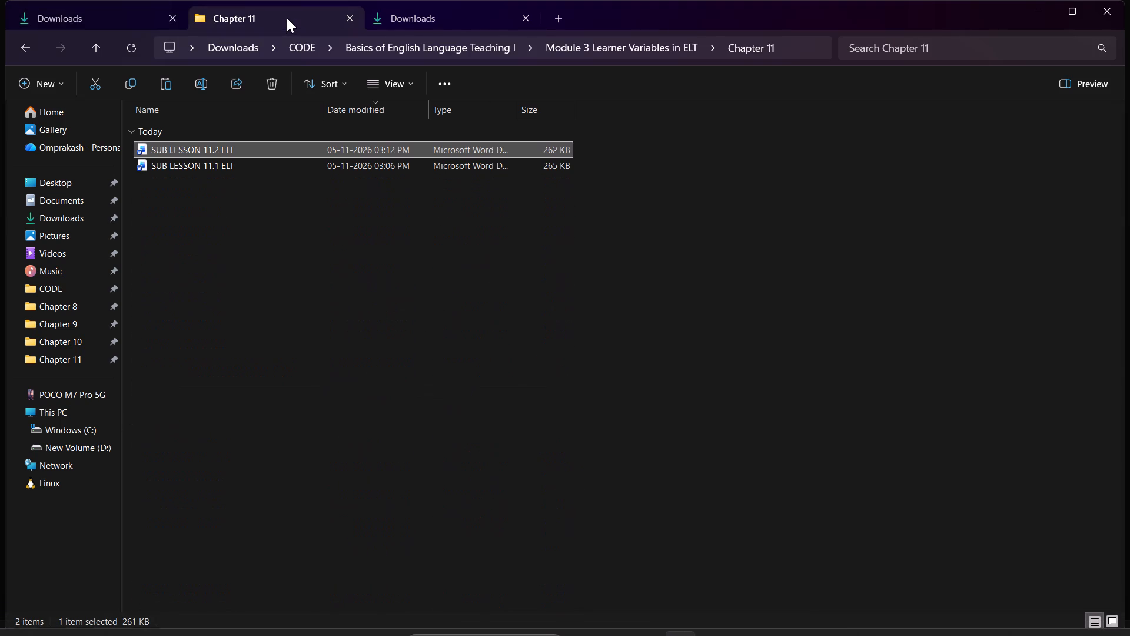
left_click(47, 24)
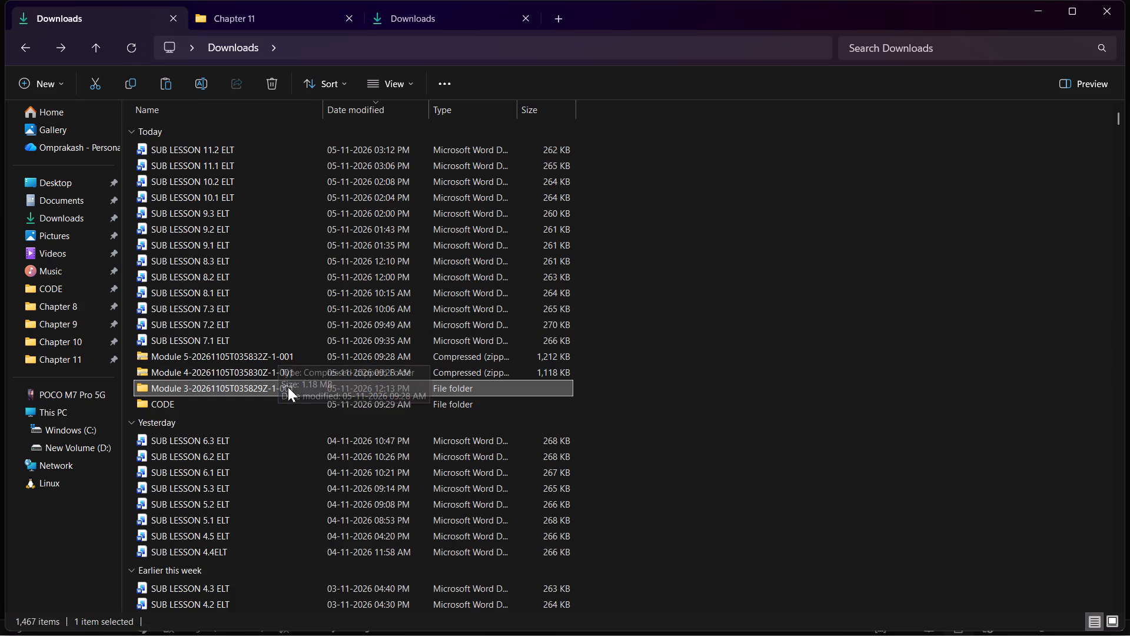
double_click(290, 386)
double_click(208, 153)
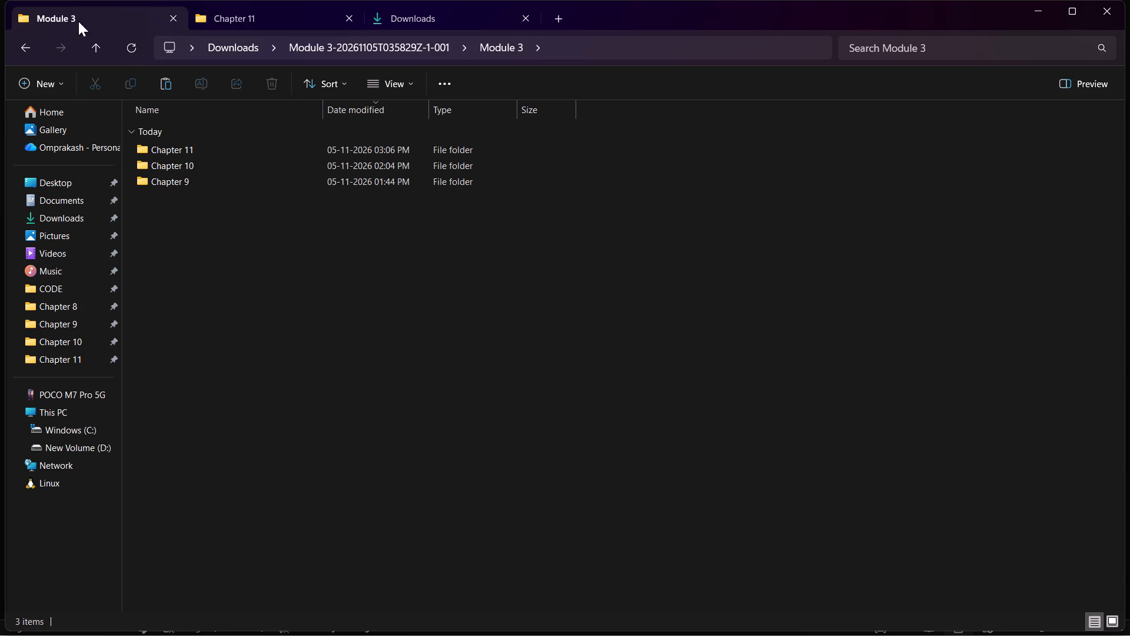
left_click(278, 14)
left_click(14, 48)
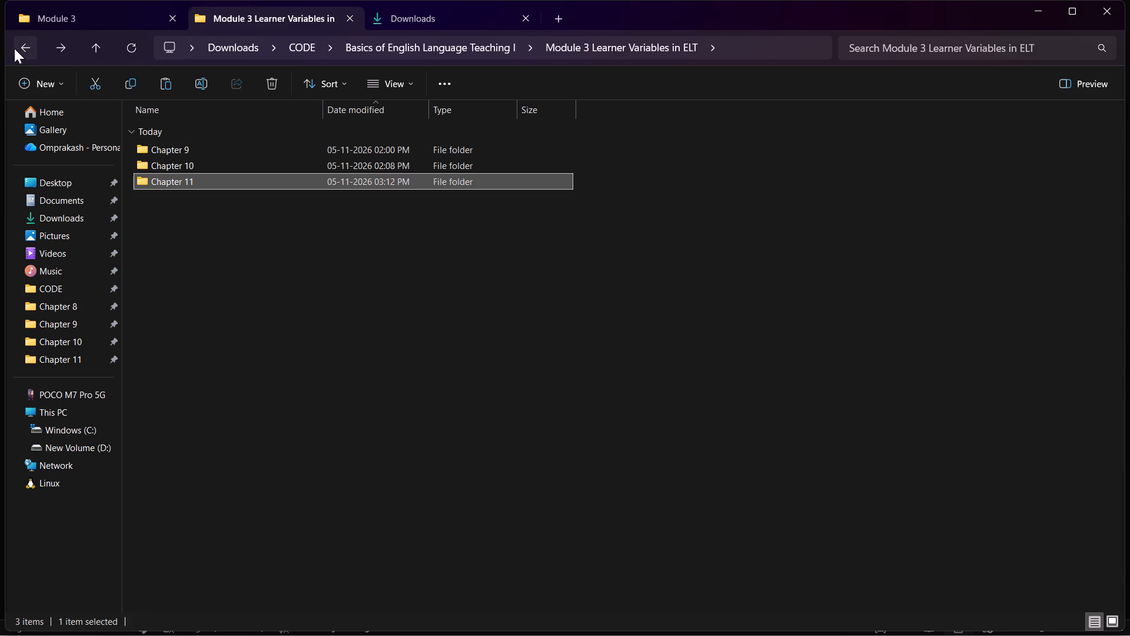
left_click(14, 48)
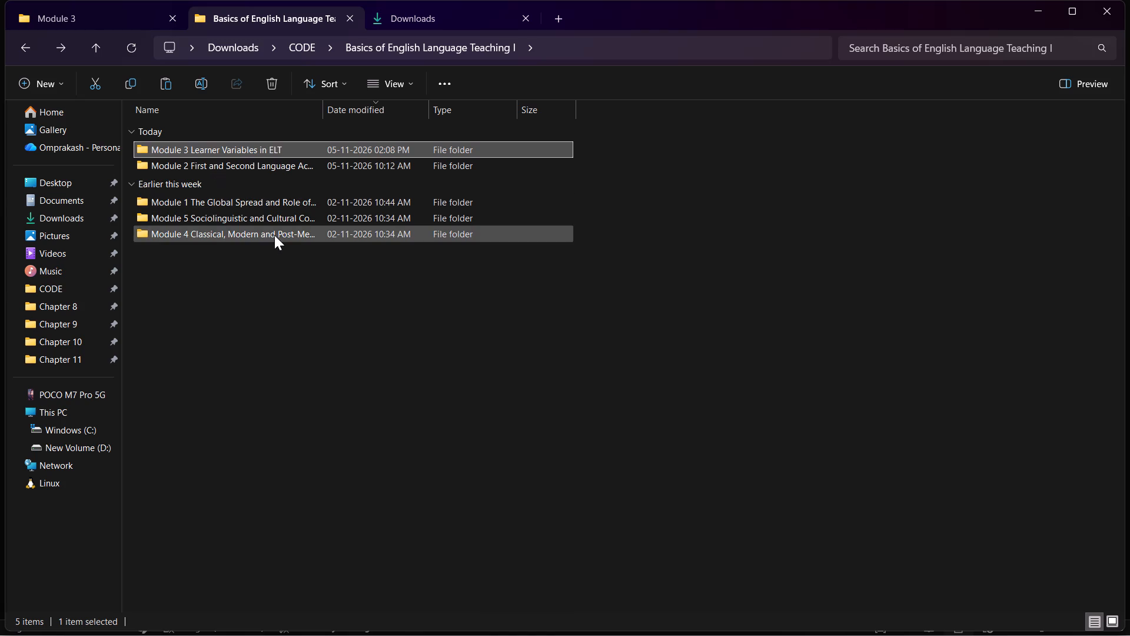
double_click(264, 229)
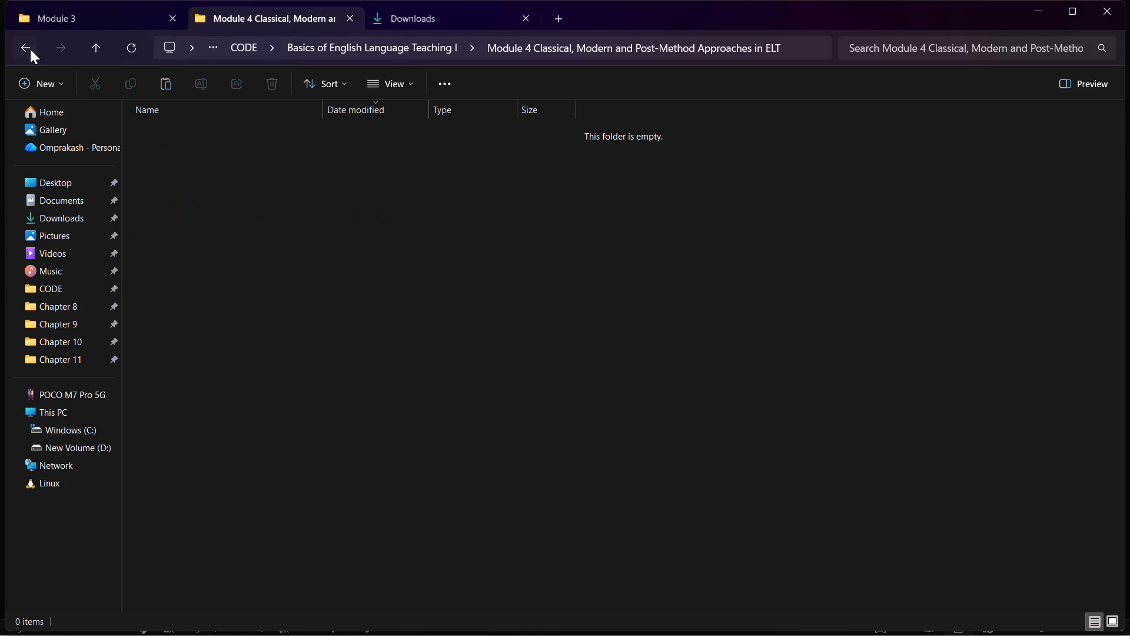
left_click(30, 49)
Create a folder named Chapter 12 in Module 4 Classical, Modern and Post-Method Approaches in ELT, reusing the copied Chapter 11 folder name.
double_click(238, 149)
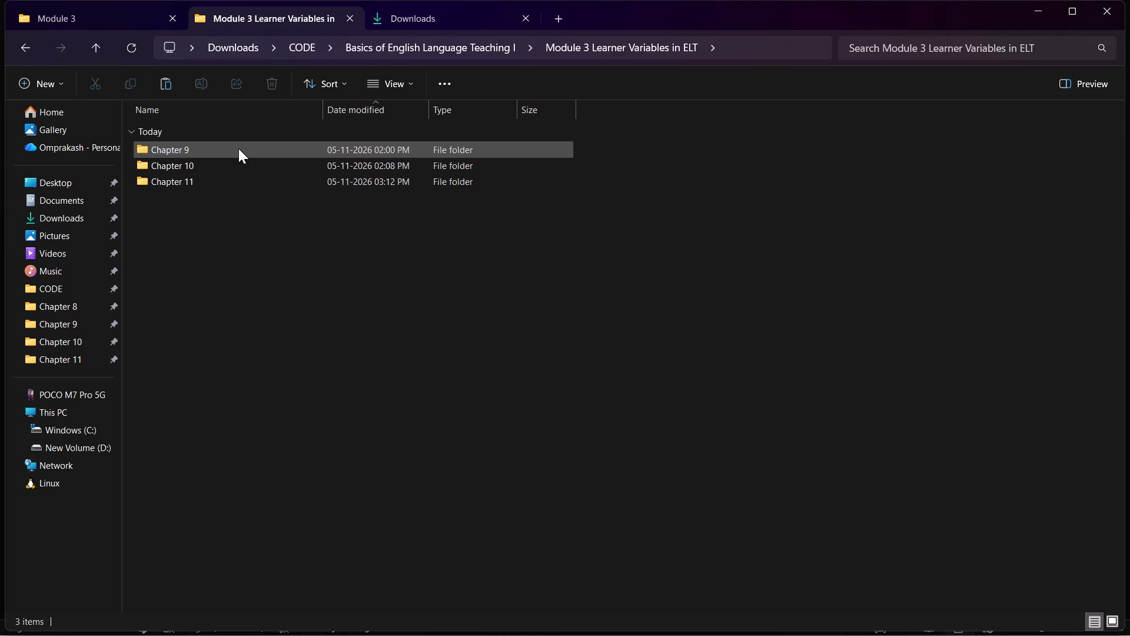
left_click(182, 181)
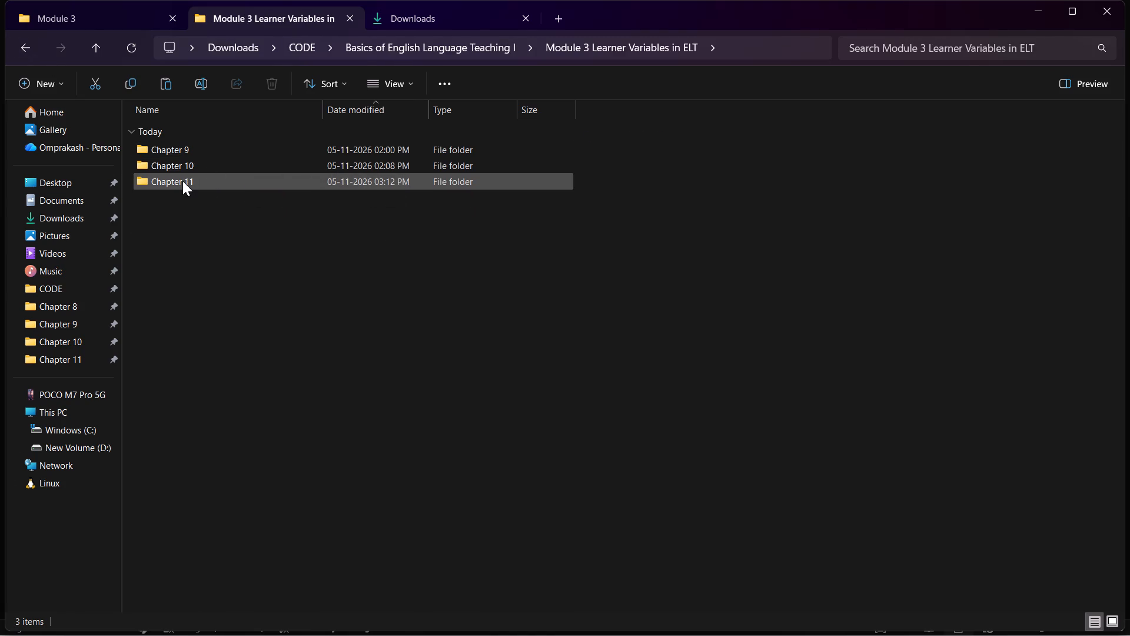
left_click(182, 181)
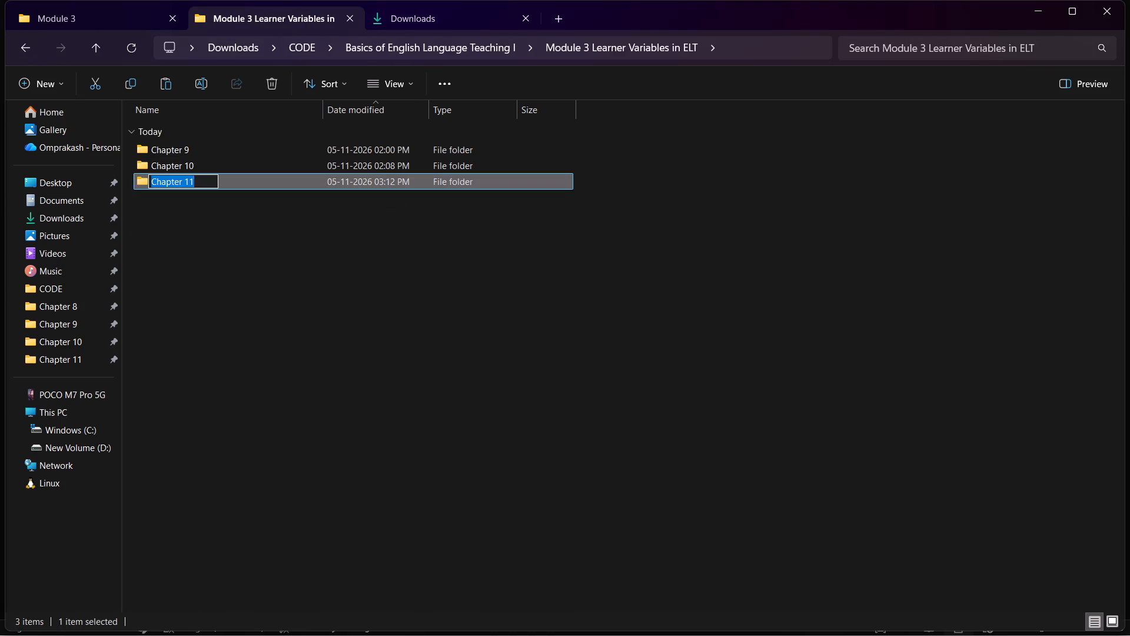
key("ctrl+c")
left_click(187, 214)
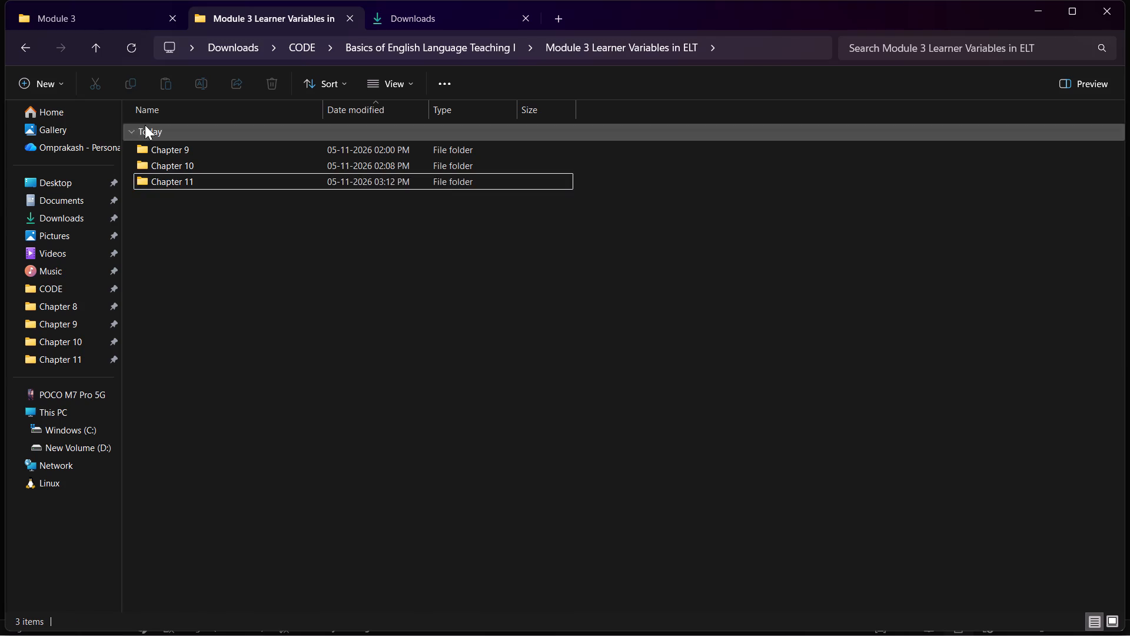
left_click(27, 44)
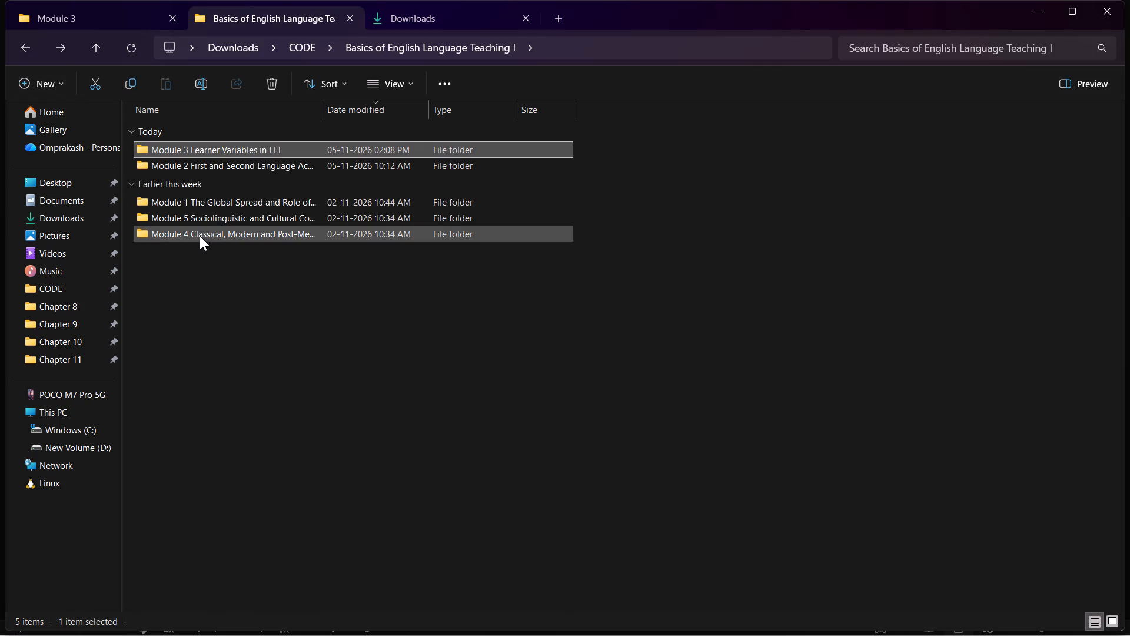
double_click(200, 236)
left_click(58, 83)
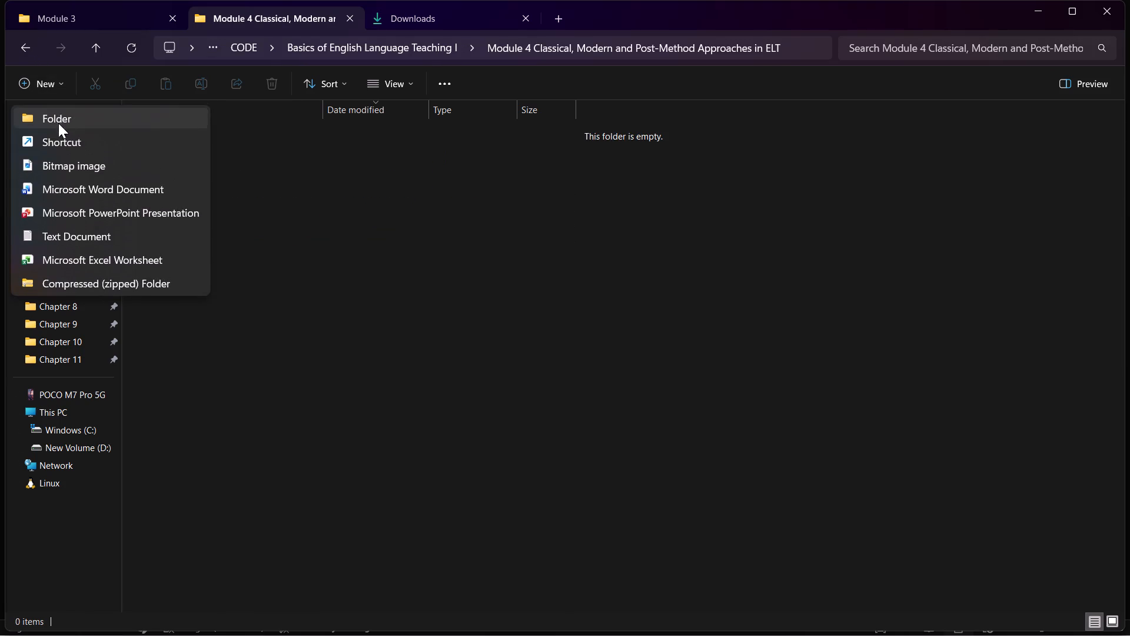
left_click(58, 123)
key("BackSpace")
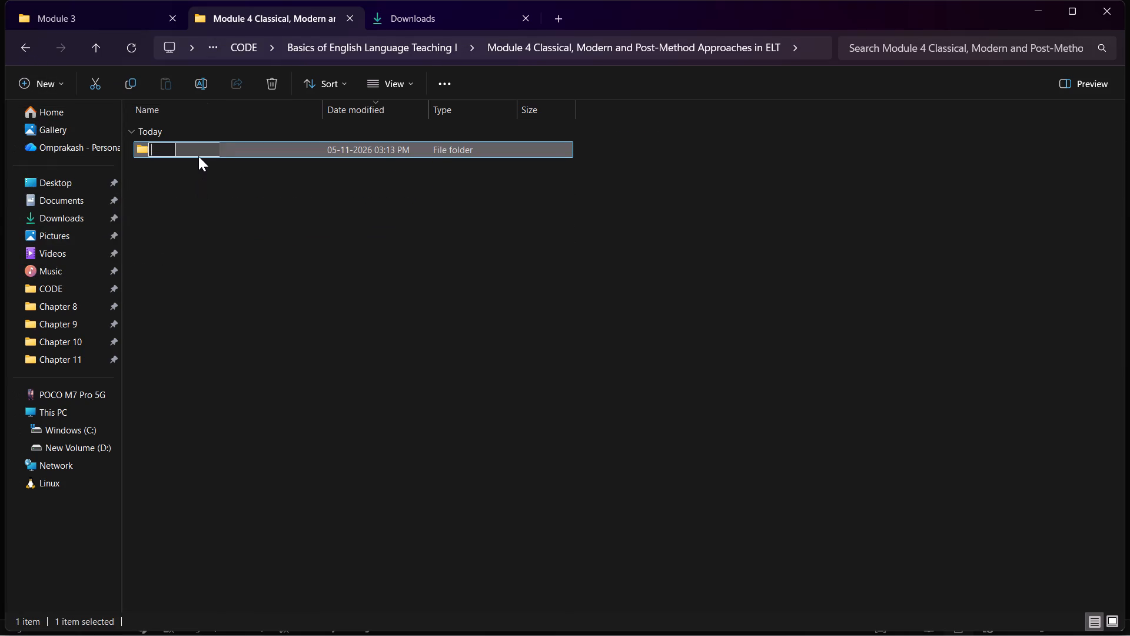
key("ctrl+v")
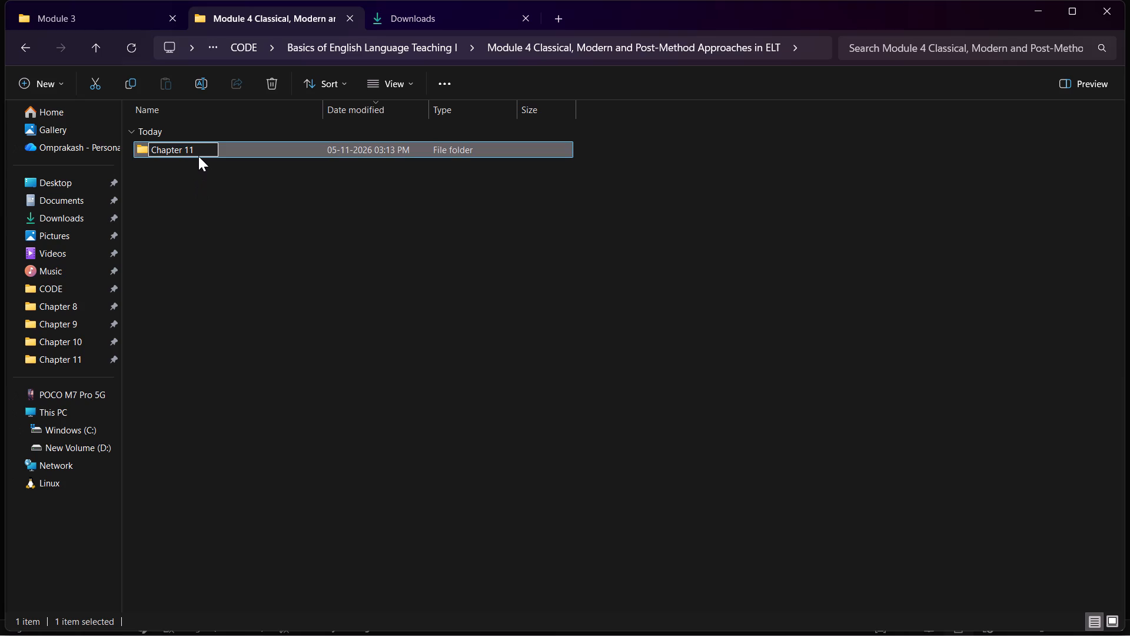
key("BackSpace")
key("2")
key("Return")
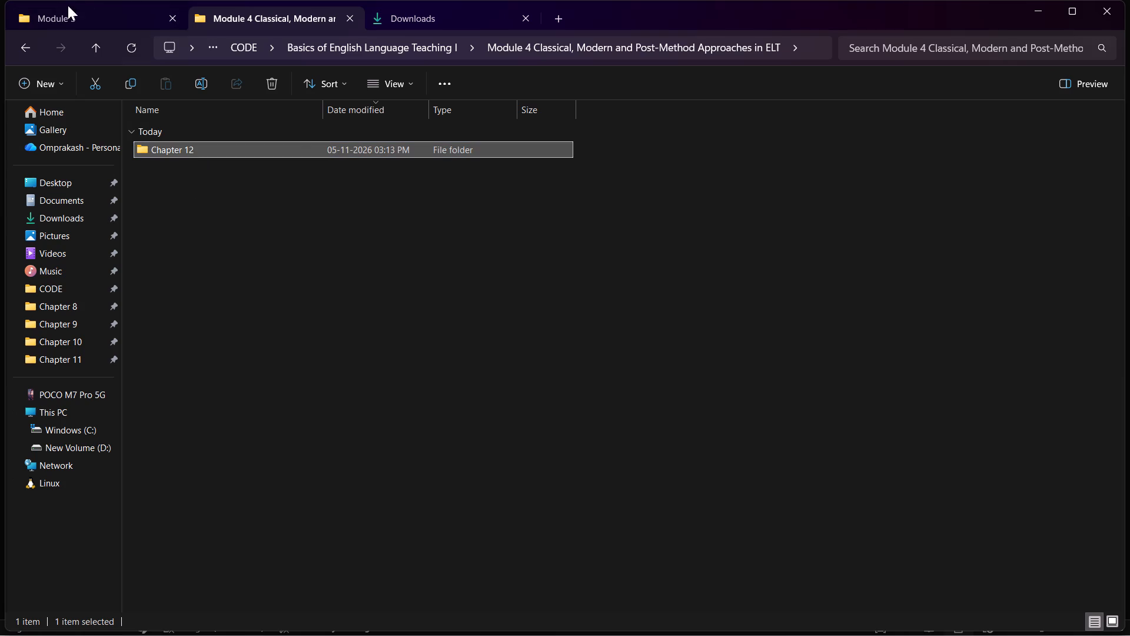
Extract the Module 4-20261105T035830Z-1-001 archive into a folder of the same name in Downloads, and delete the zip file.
left_click(71, 14)
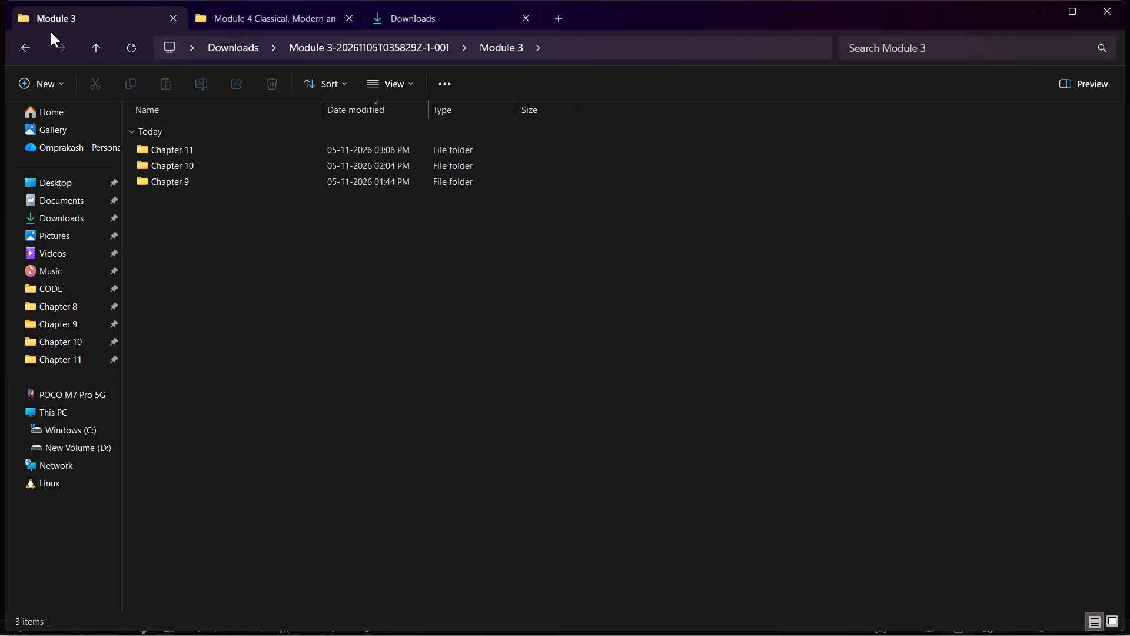
left_click(24, 44)
left_click(24, 44)
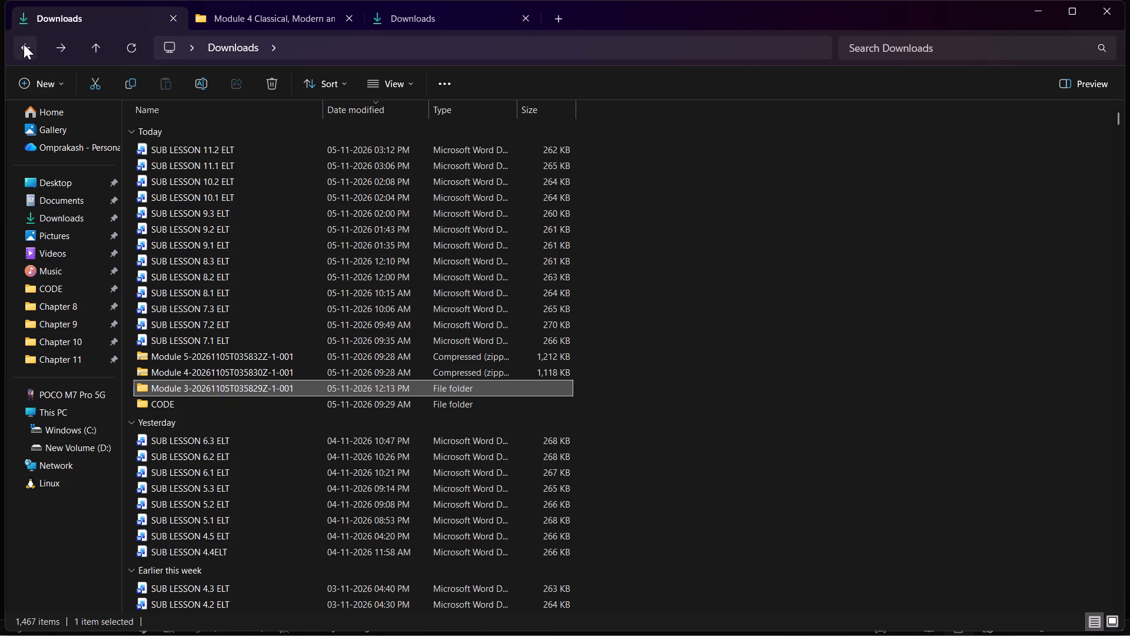
left_click(262, 367)
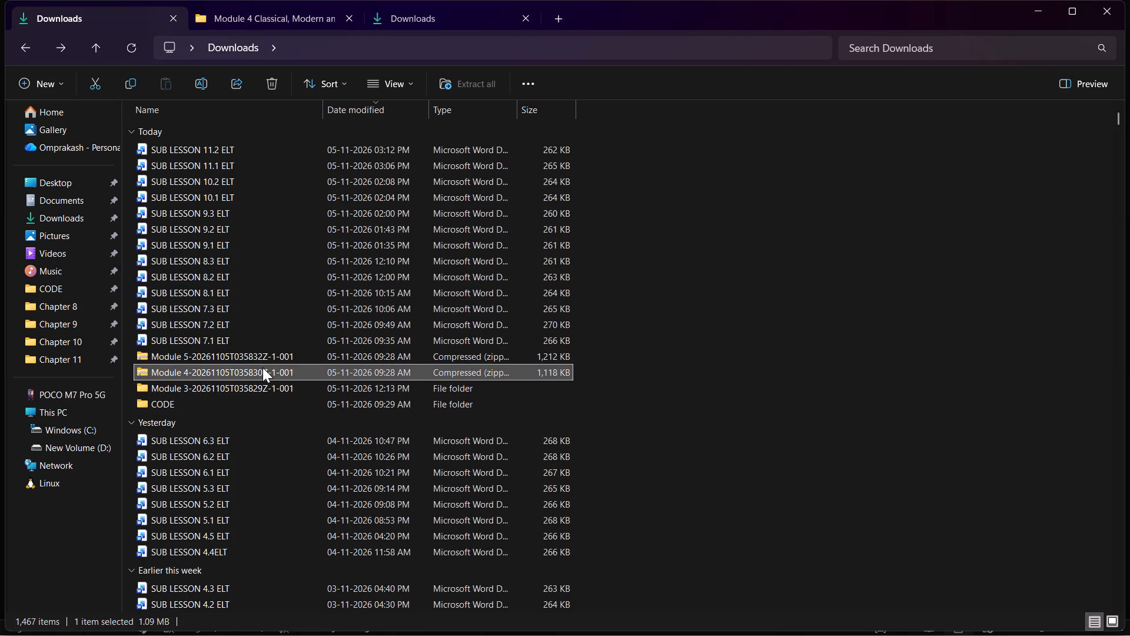
right_click(262, 367)
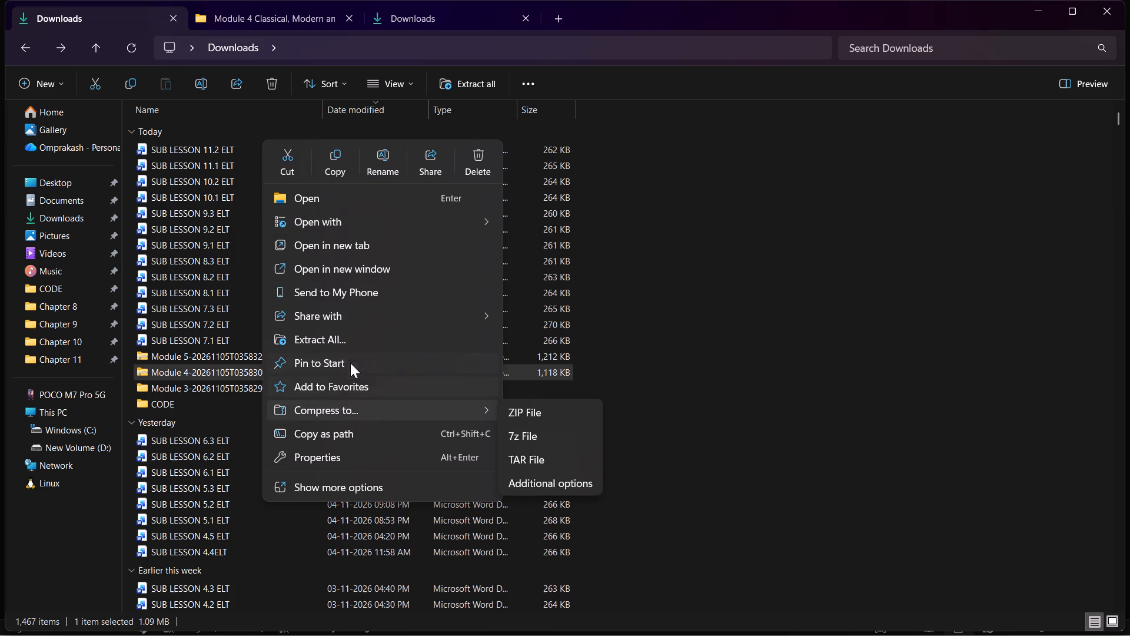
left_click(359, 343)
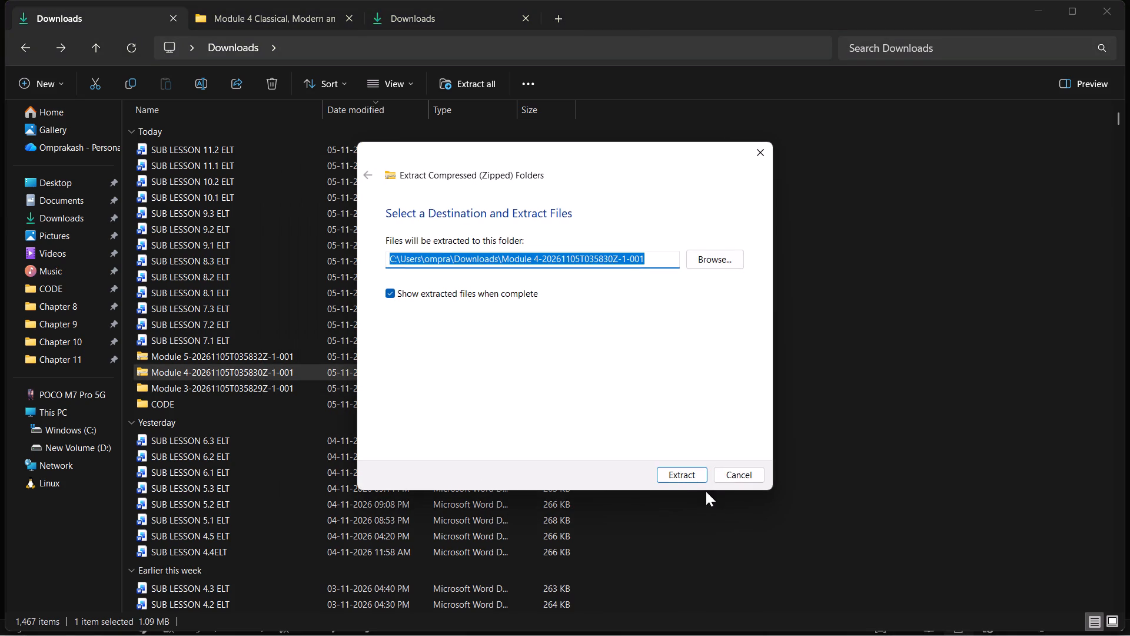
left_click(669, 470)
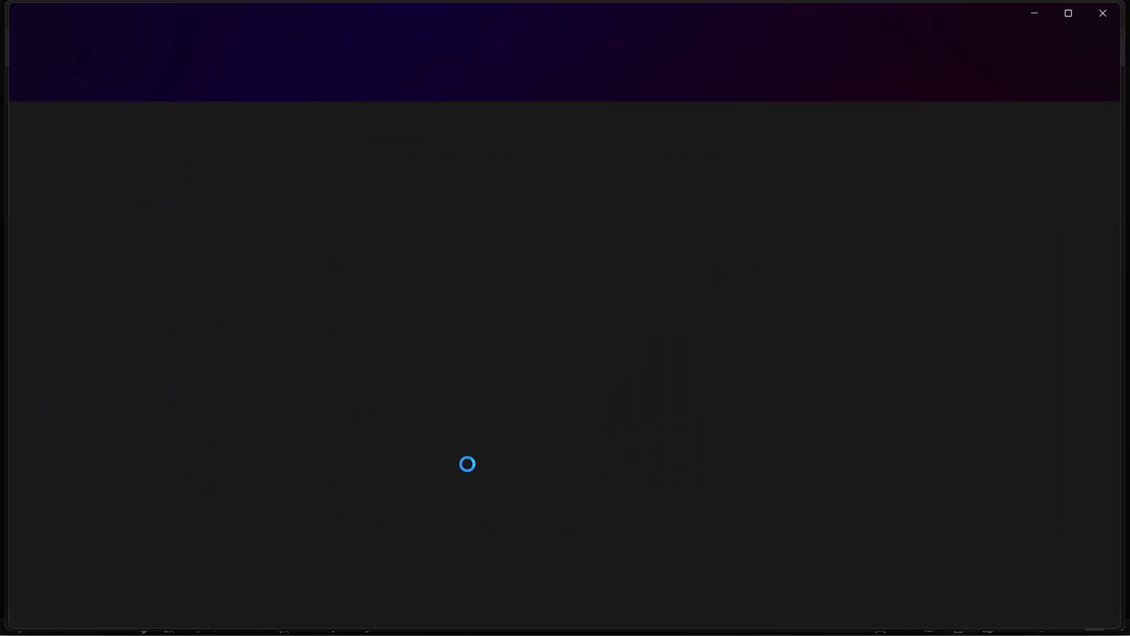
left_click(1107, 18)
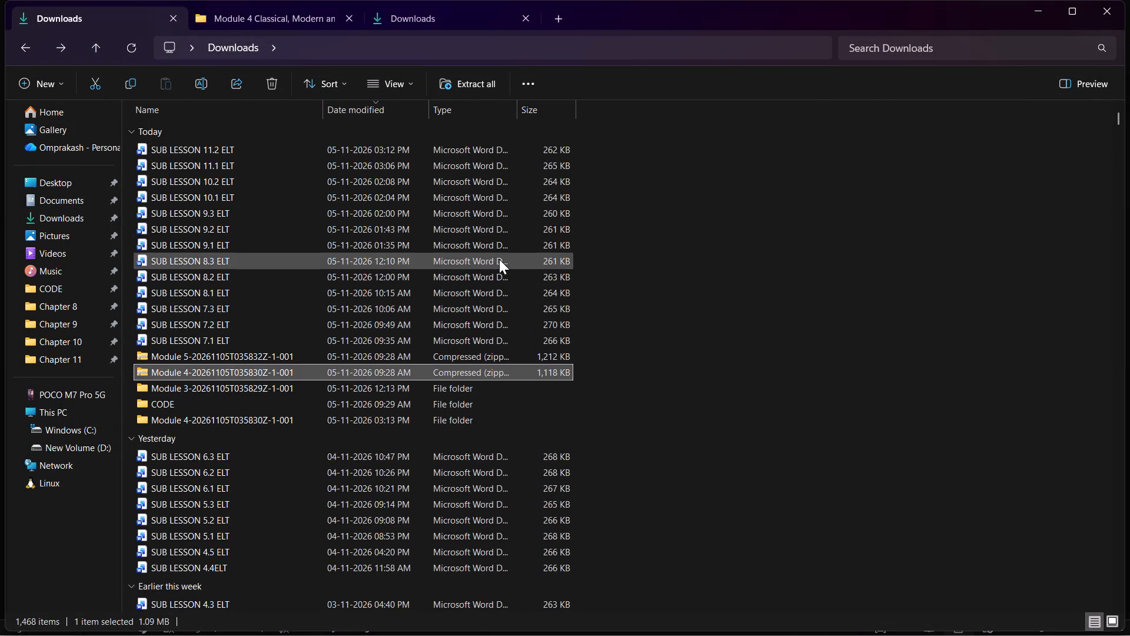
left_click(271, 75)
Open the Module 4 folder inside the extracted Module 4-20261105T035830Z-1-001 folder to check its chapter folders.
double_click(222, 398)
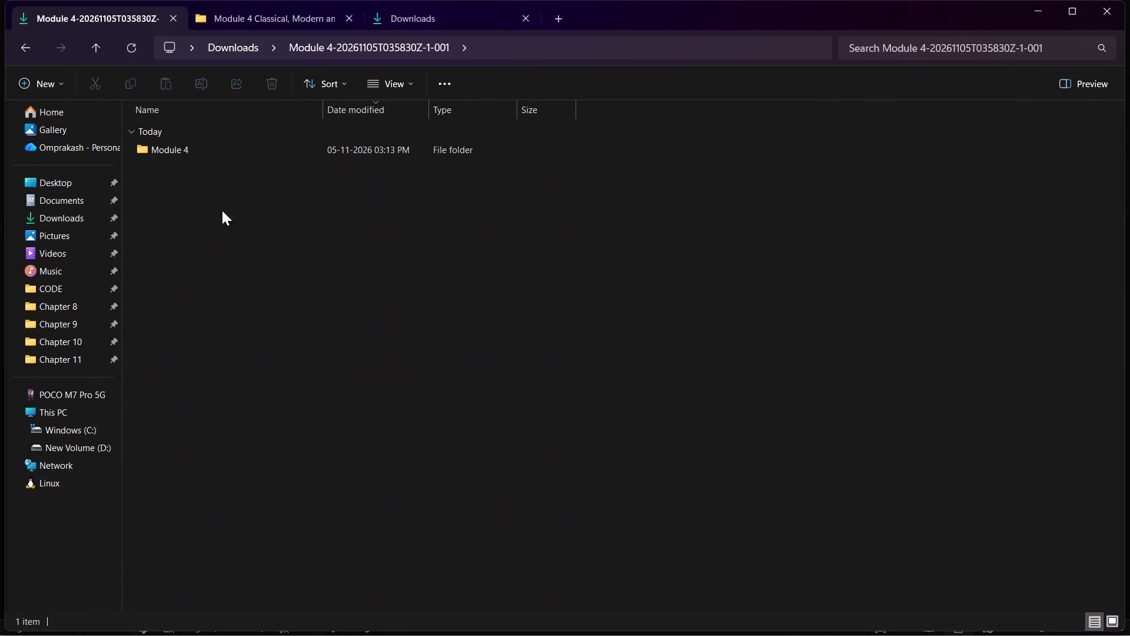
left_click(198, 141)
double_click(193, 148)
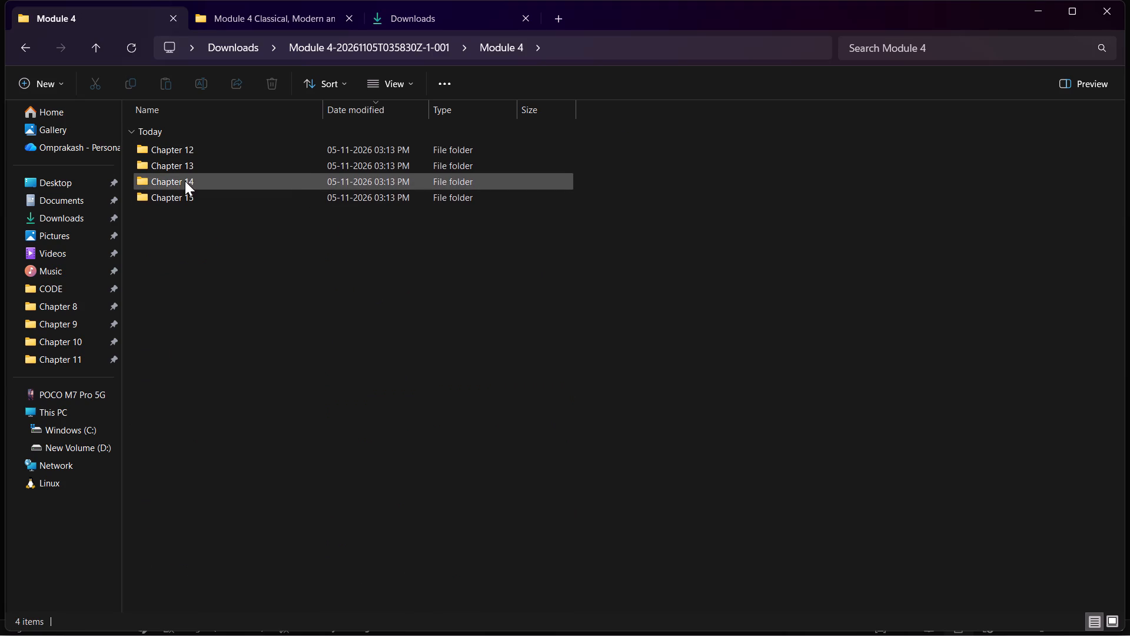
Create a folder named Chapter 13 in Module 4 Classical, Modern and Post-Method Approaches in ELT.
left_click(261, 18)
left_click(28, 87)
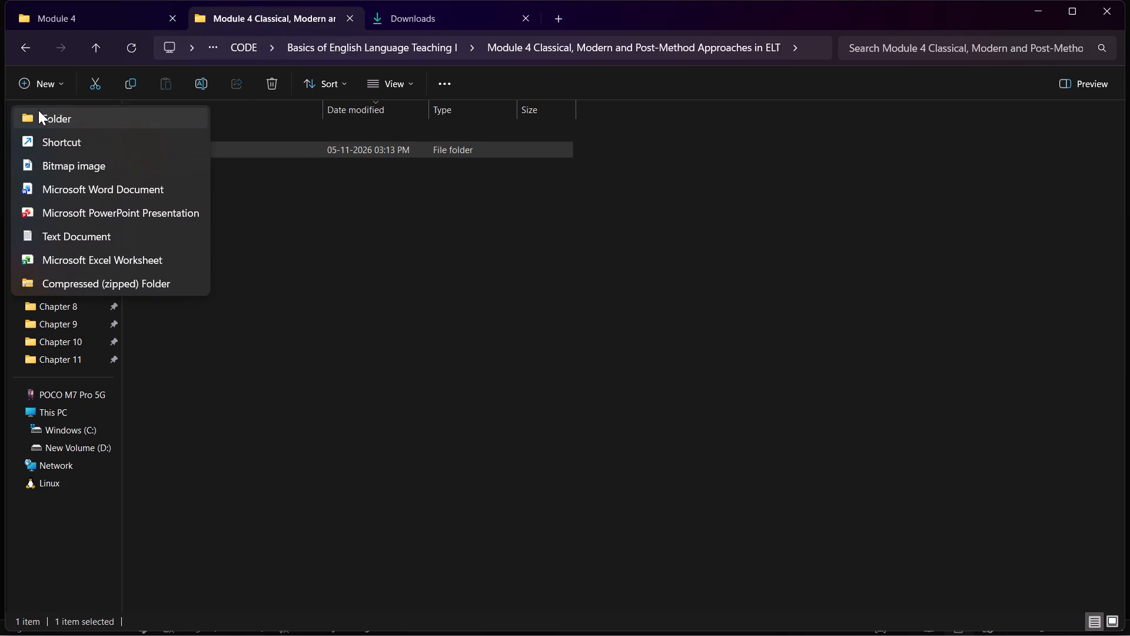
left_click(41, 116)
key("BackSpace")
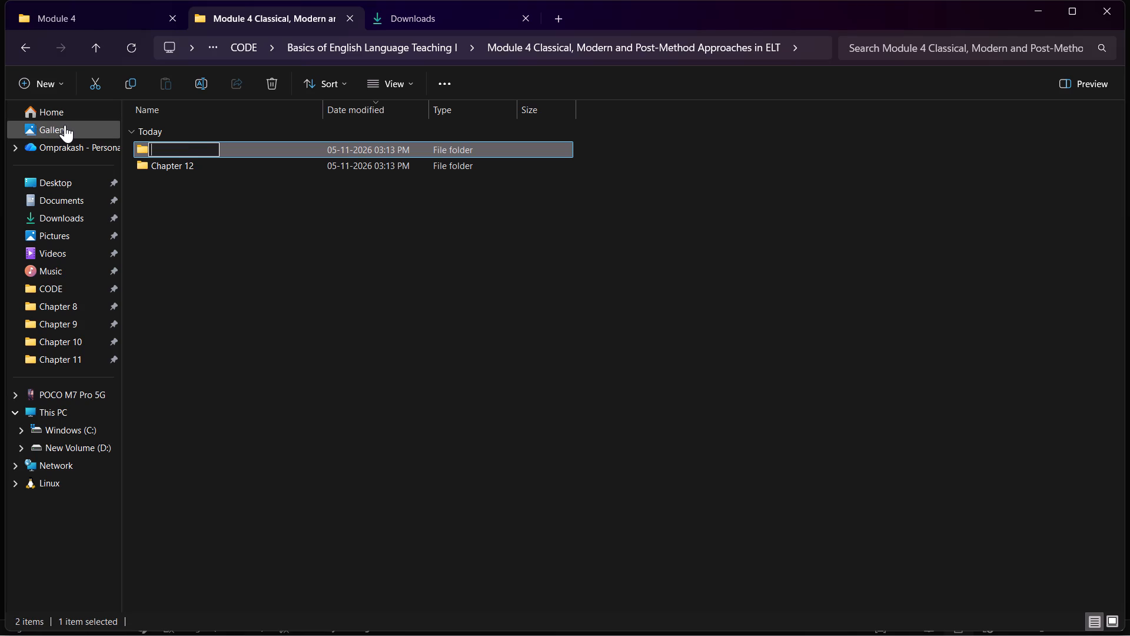
key("ctrl+v")
key("BackSpace")
key("3")
key("Return")
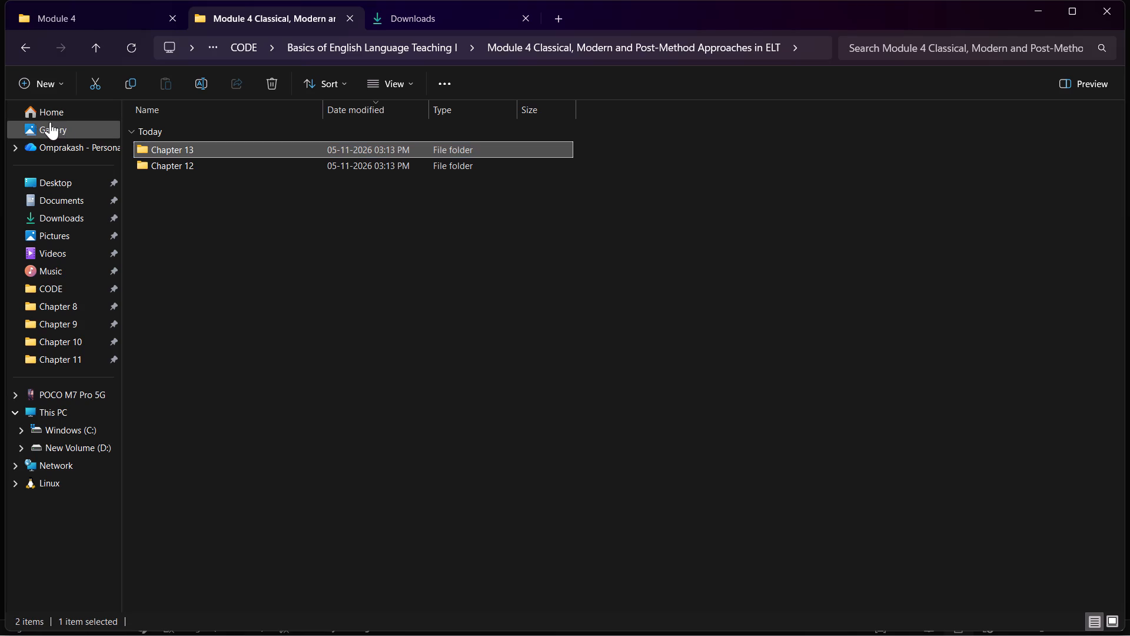
Create a folder named Chapter 14 in Module 4 Classical, Modern and Post-Method Approaches in ELT.
left_click(40, 82)
left_click(33, 116)
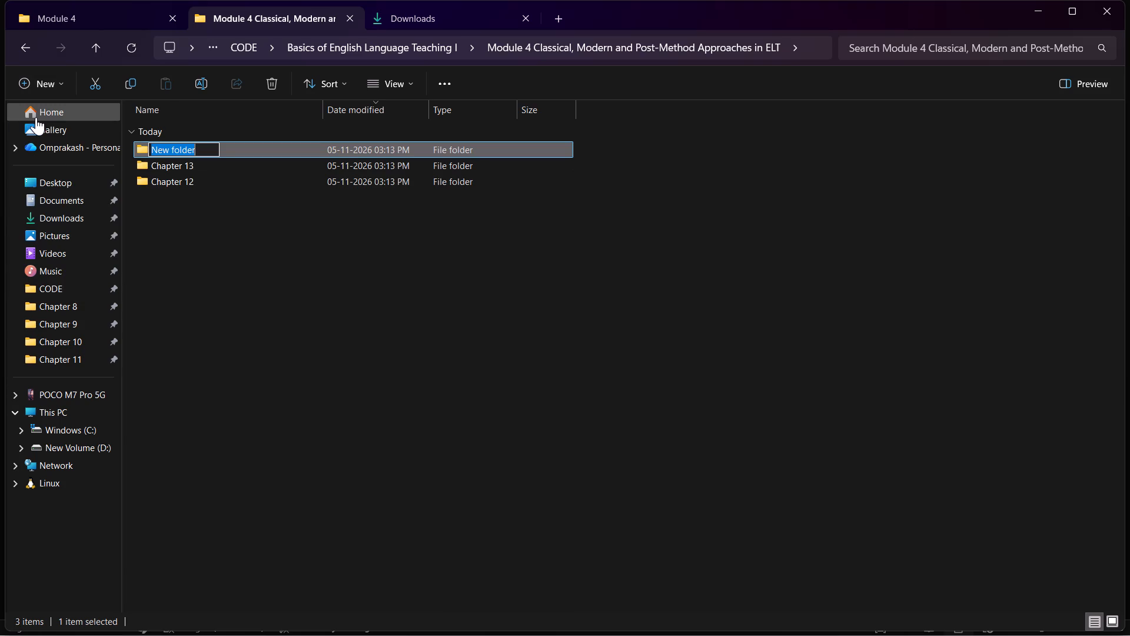
key("BackSpace")
key("ctrl+v")
key("BackSpace")
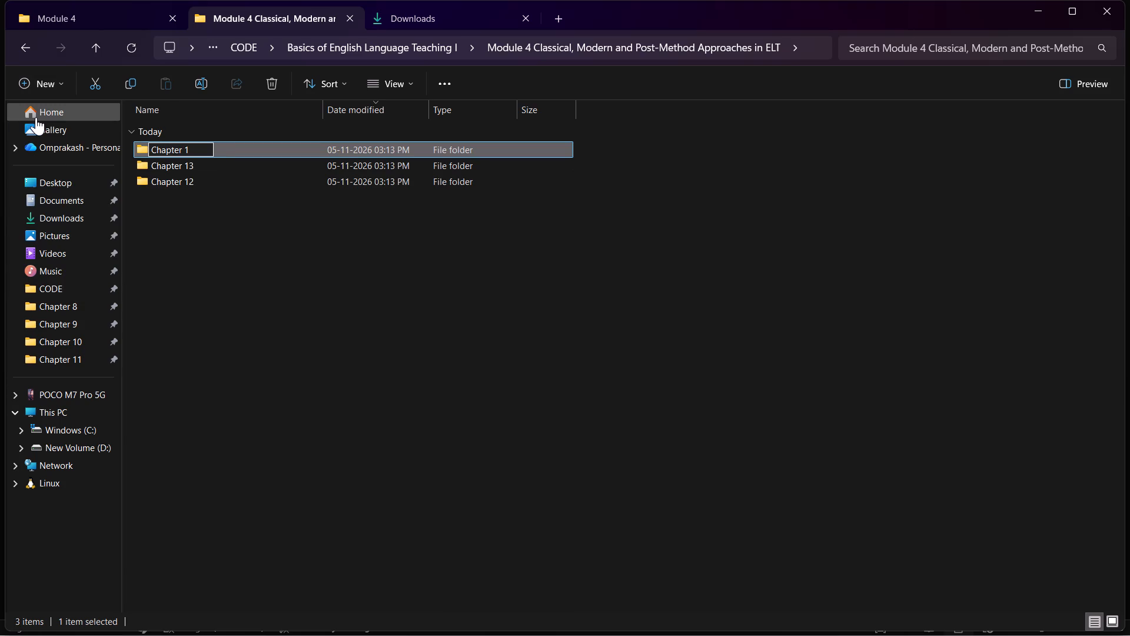
key("4")
key("Return")
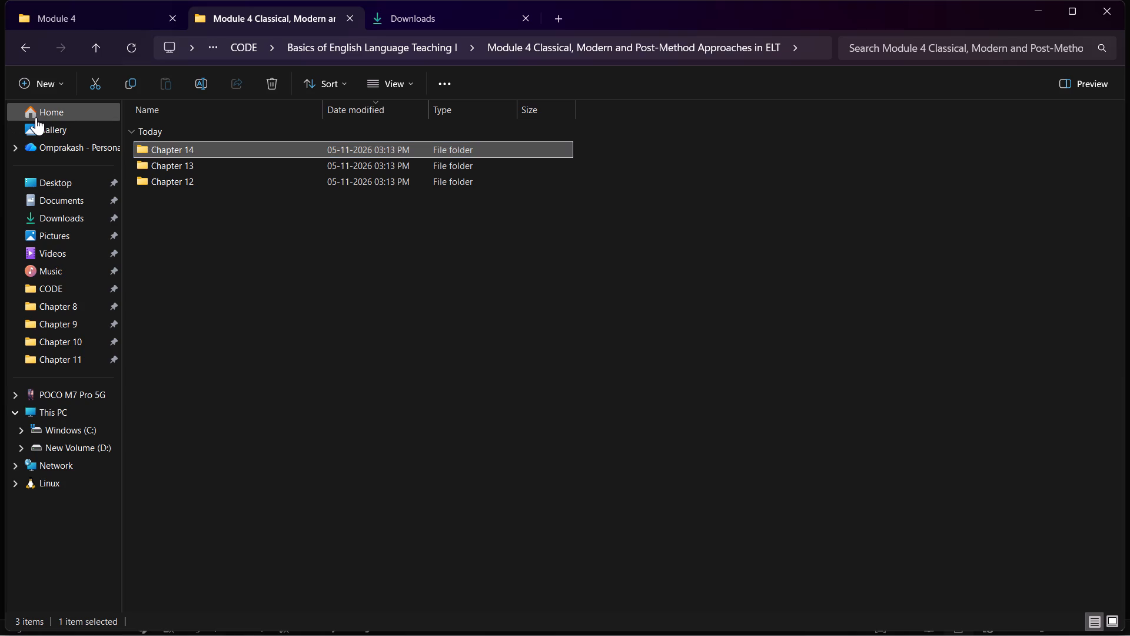
Create a folder named Chapter 15 in Module 4 Classical, Modern and Post-Method Approaches in ELT.
left_click(32, 86)
left_click(41, 121)
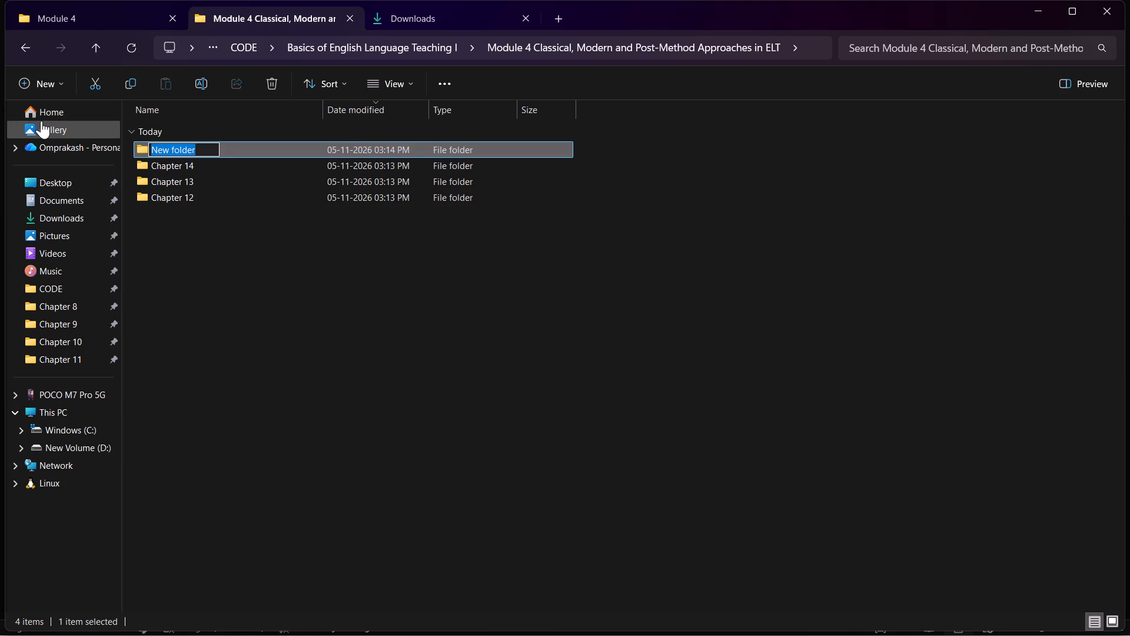
key("BackSpace")
key("ctrl+v")
key("BackSpace")
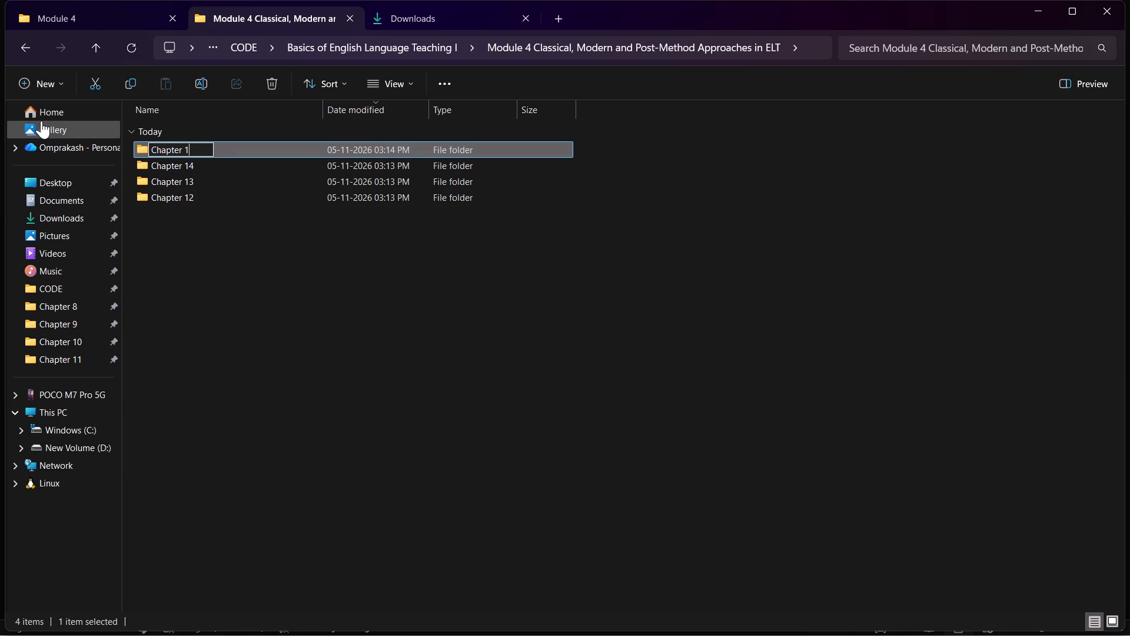
key("5")
key("Return")
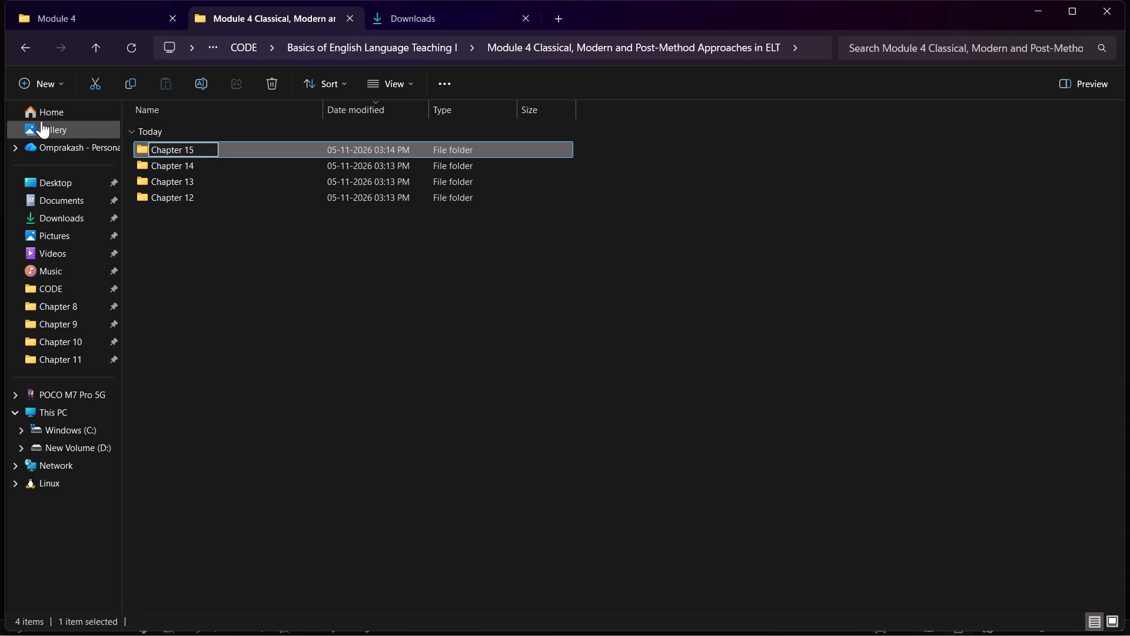
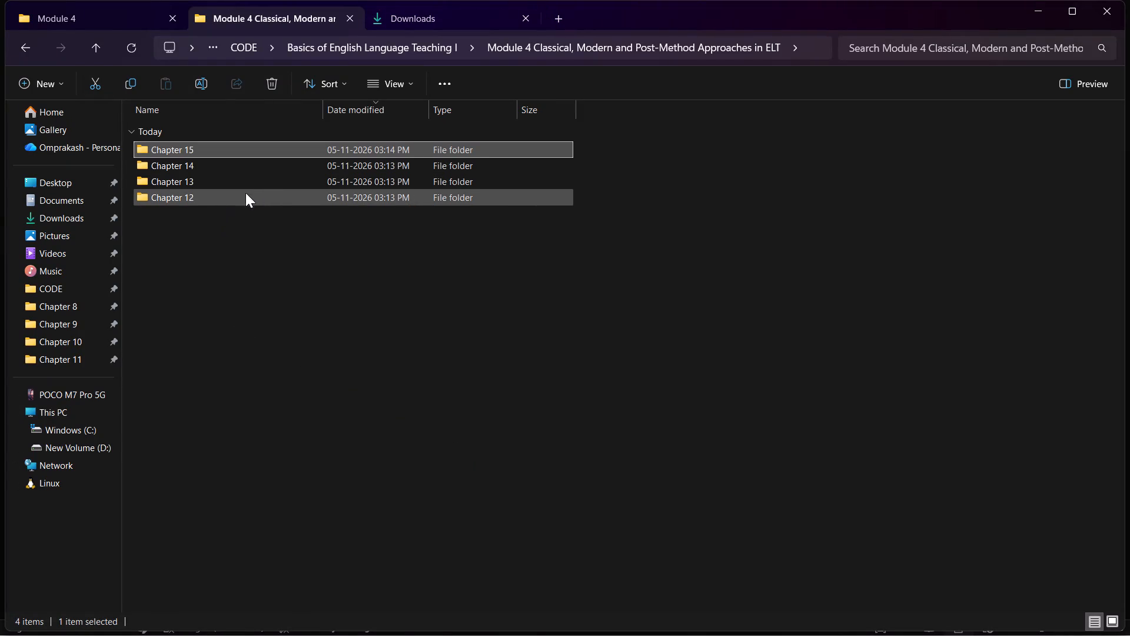
Open the Chapter 12 folder in the extracted Module 4 source folder.
left_click(78, 12)
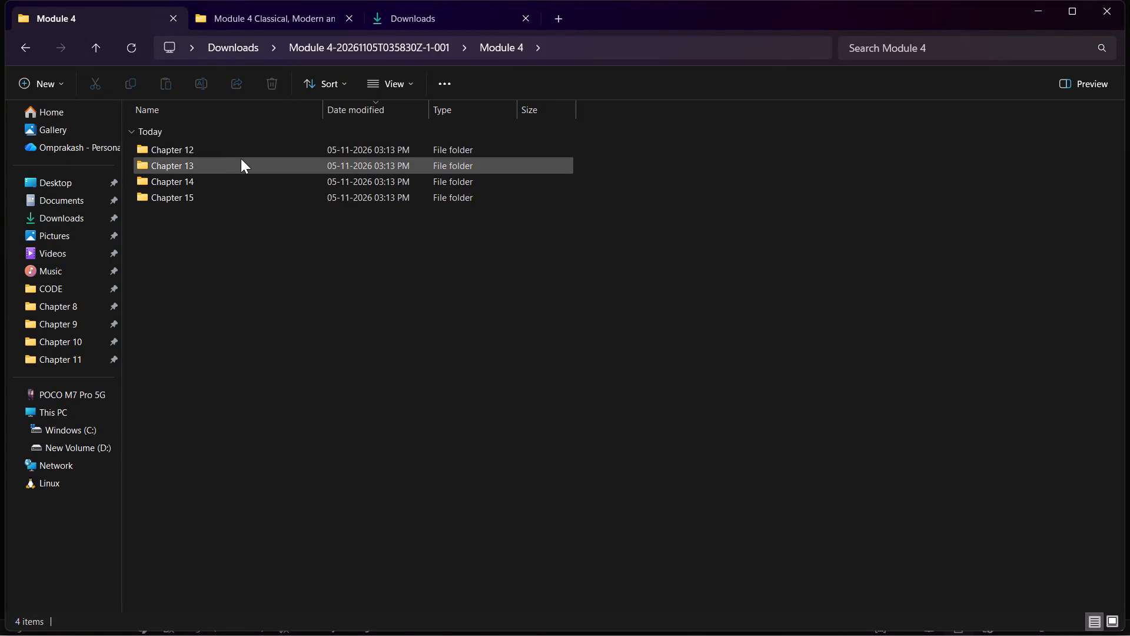
double_click(242, 153)
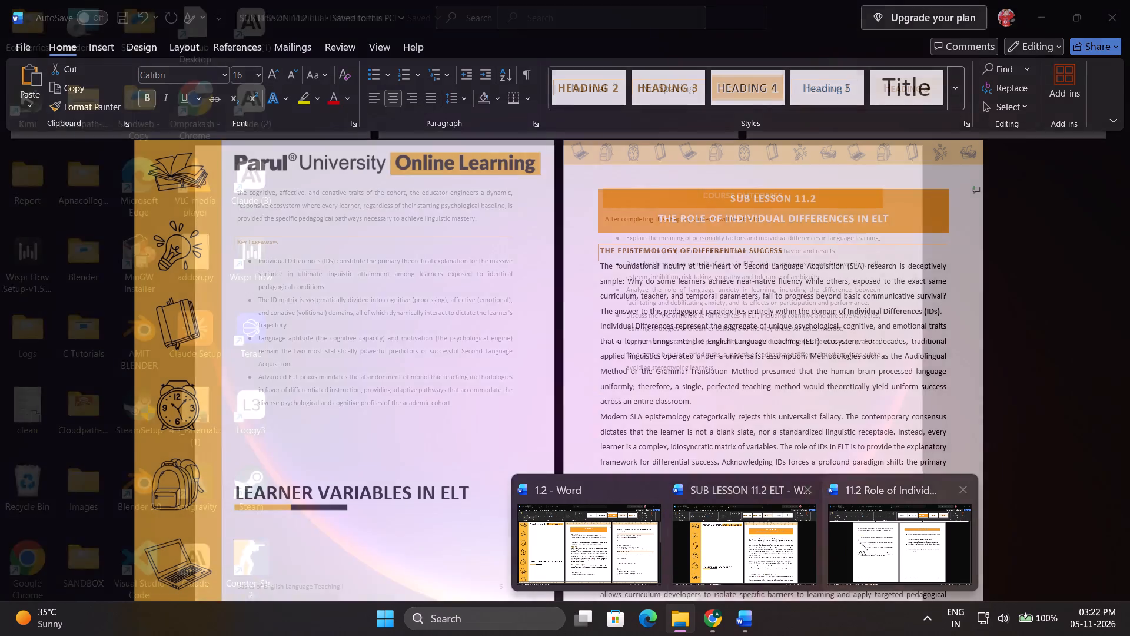
Close the 11.2 source document on the role of individual differences.
left_click(865, 538)
left_click(1121, 11)
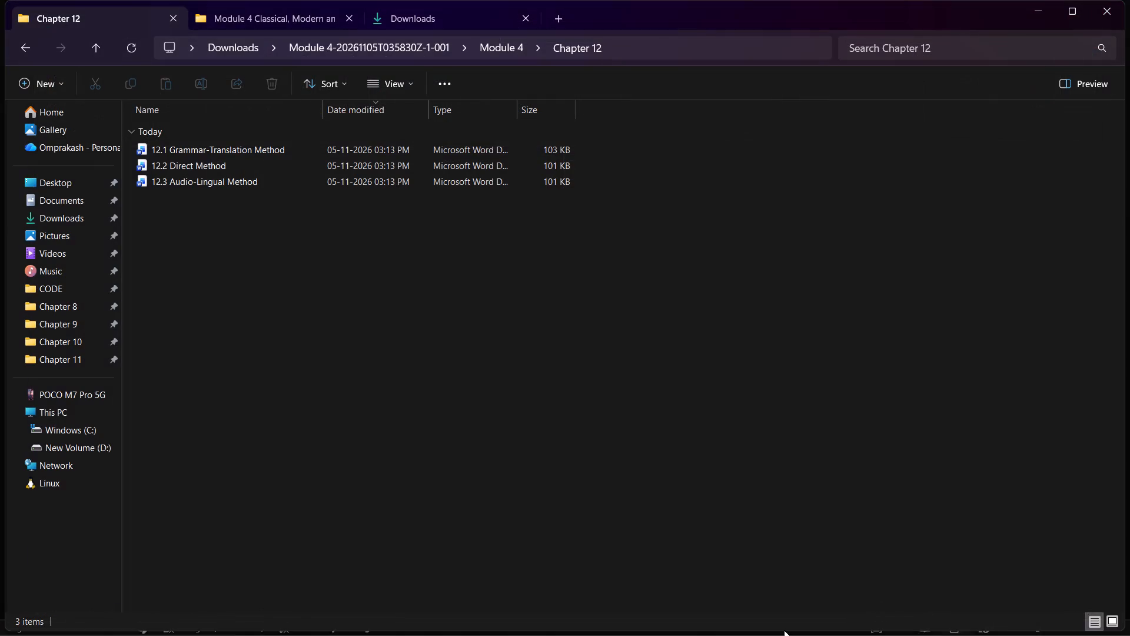
Open 12.1 Grammar-Translation Method from the Chapter 12 source folder with editing enabled, and view its pages side by side.
double_click(201, 153)
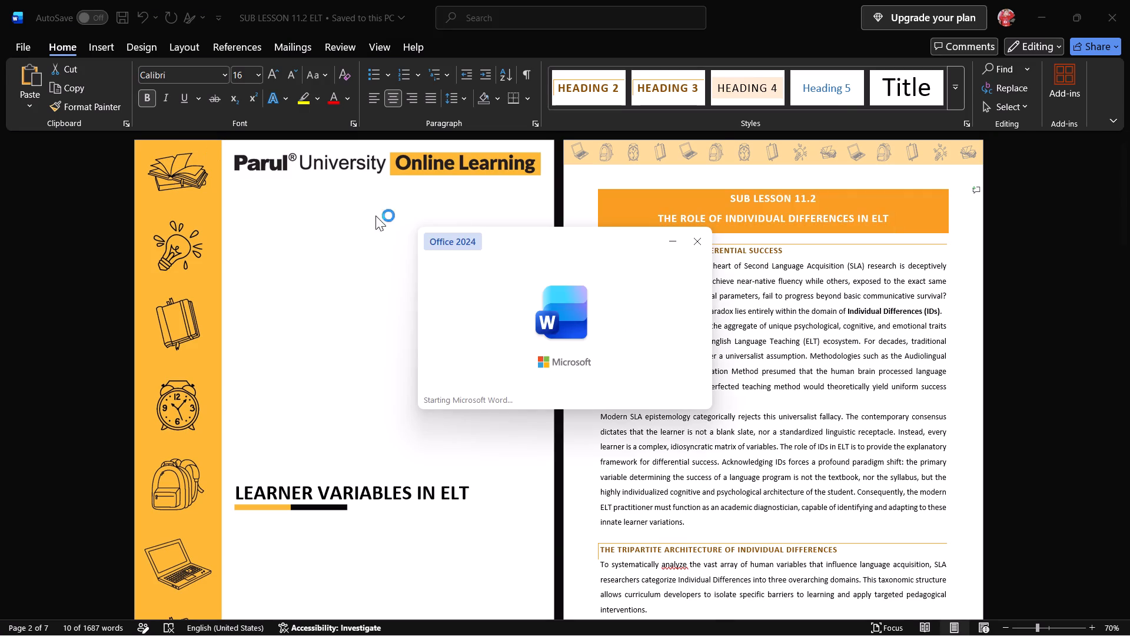
left_click(596, 66)
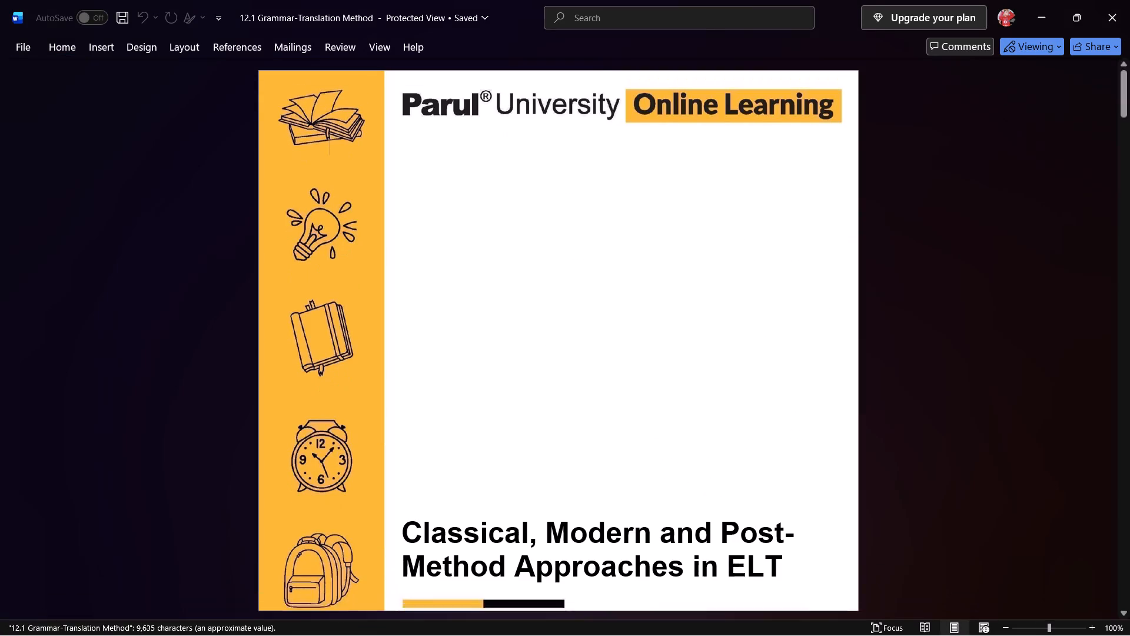
scroll(603, 284, "down", 2, "ctrl")
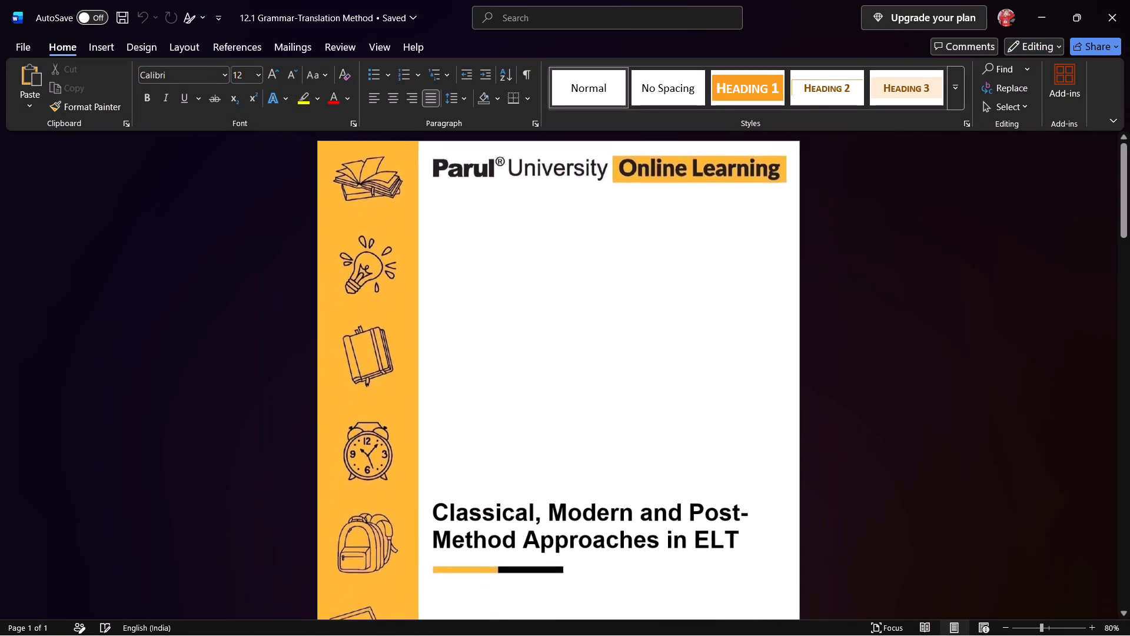
scroll(597, 351, "down", 1, "ctrl")
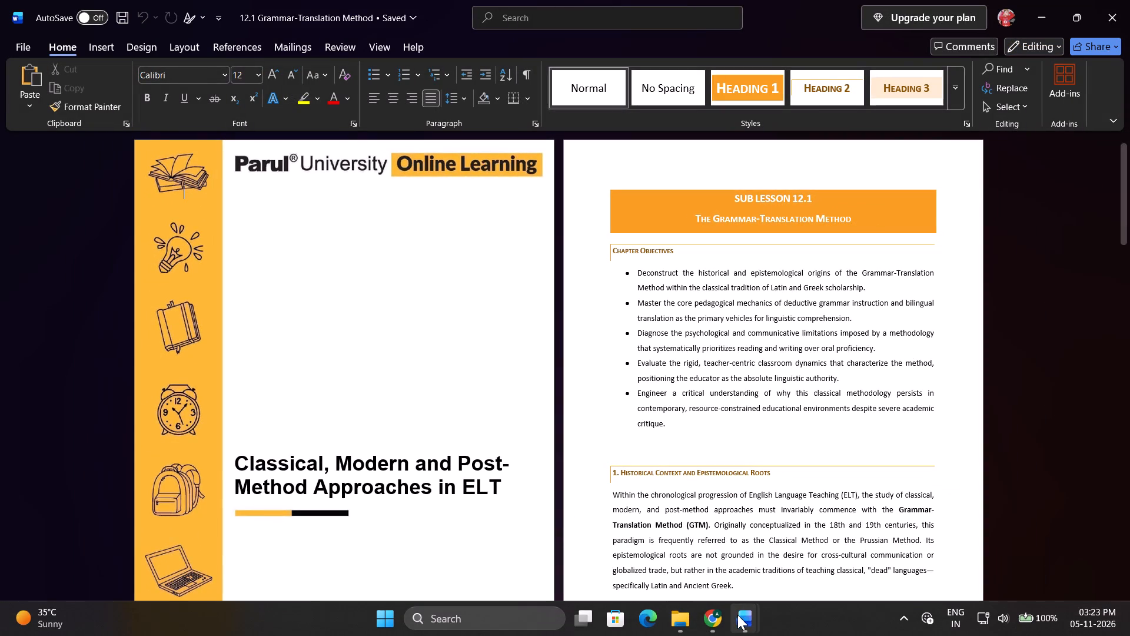
Format the cover title Classical, Modern and Post-Method Approaches in ELT in Calibri and uppercase in the 12.1 source document.
left_click(403, 501)
triple_click(404, 493)
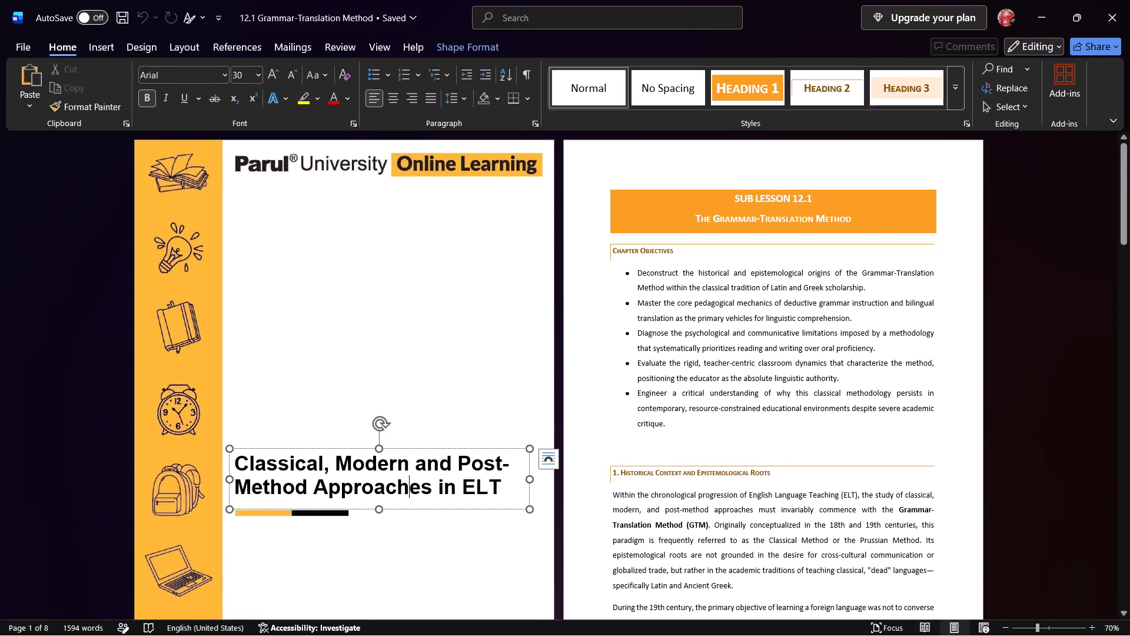
left_click(404, 493)
left_click(404, 493)
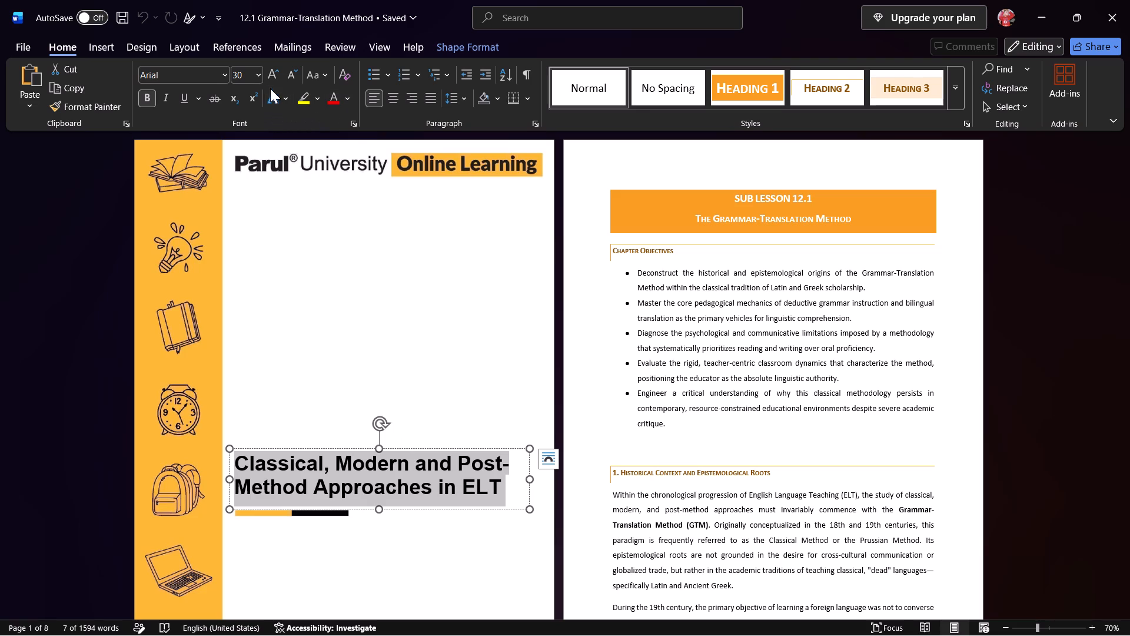
left_click(224, 77)
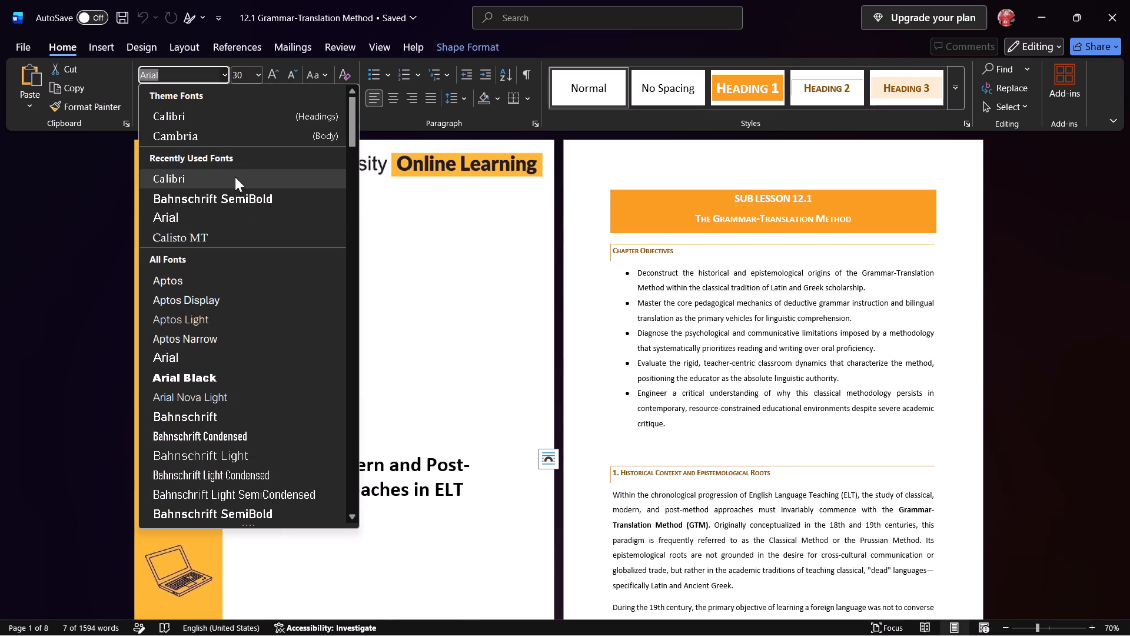
left_click(235, 171)
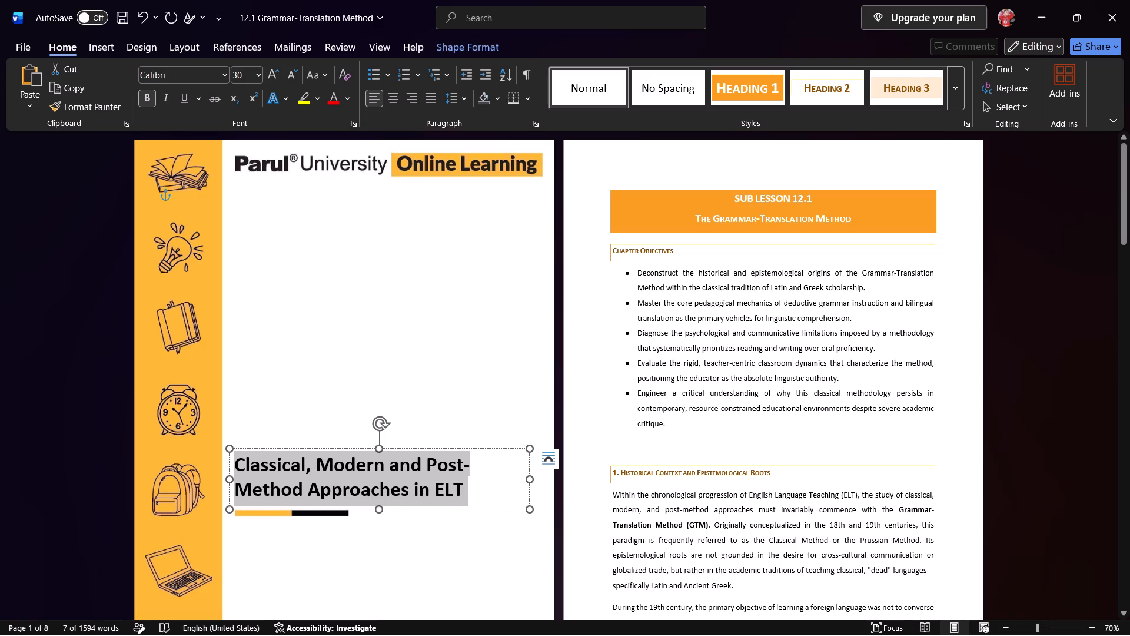
key("shift+F3")
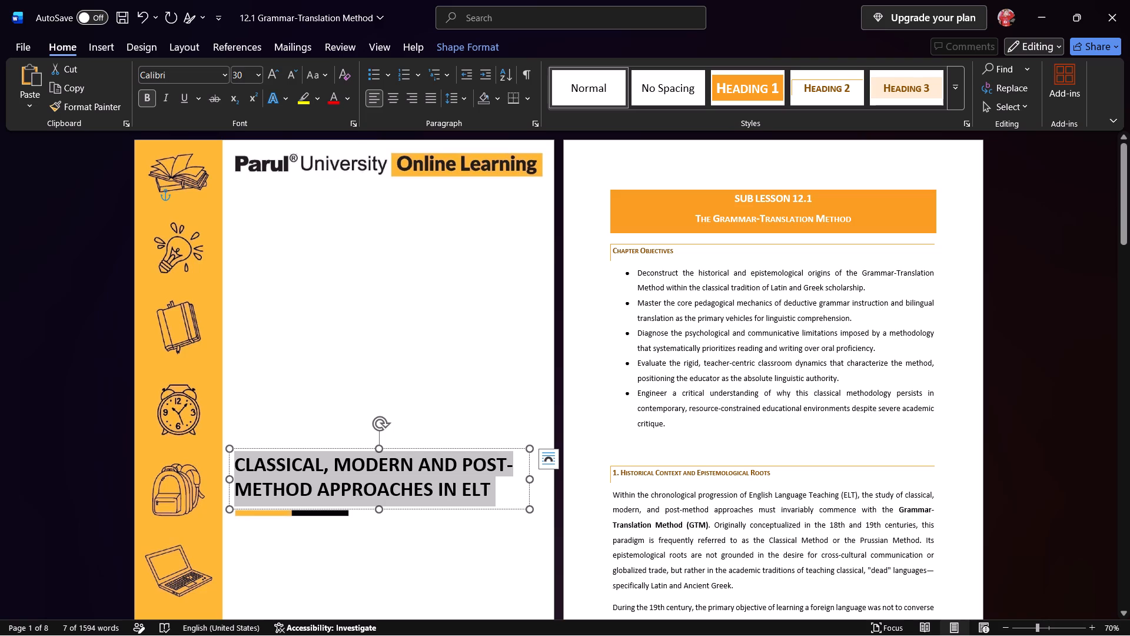
Replace the cover title in SUB LESSON 11.2 ELT with the uppercase title copied from 12.1, without a trailing blank line.
key("ctrl+c")
key("alt+Tab")
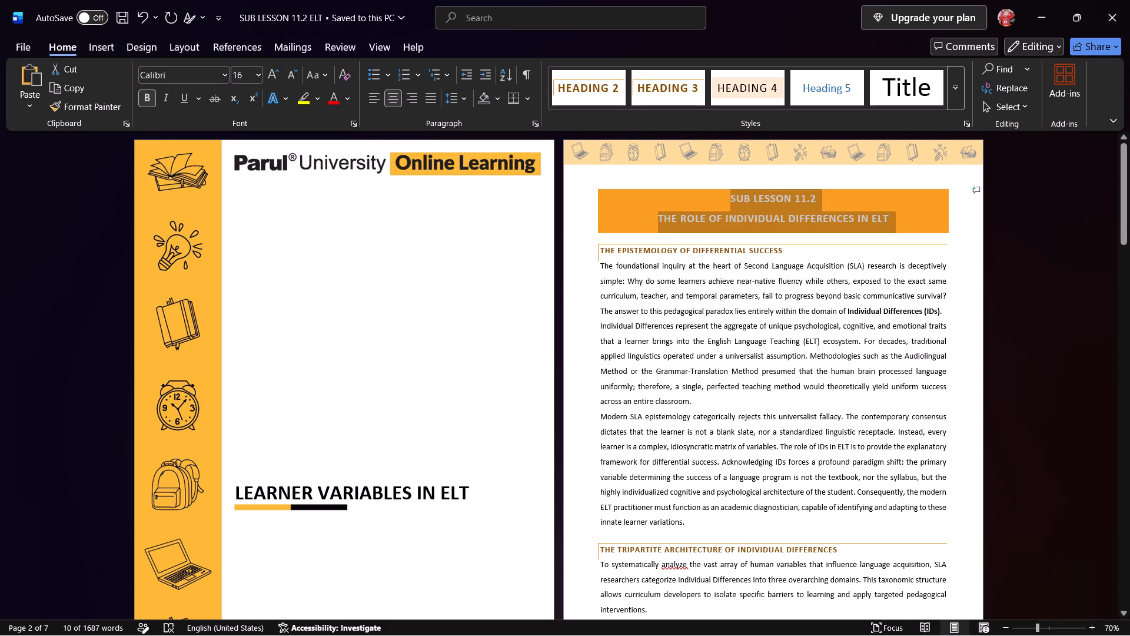
triple_click(390, 491)
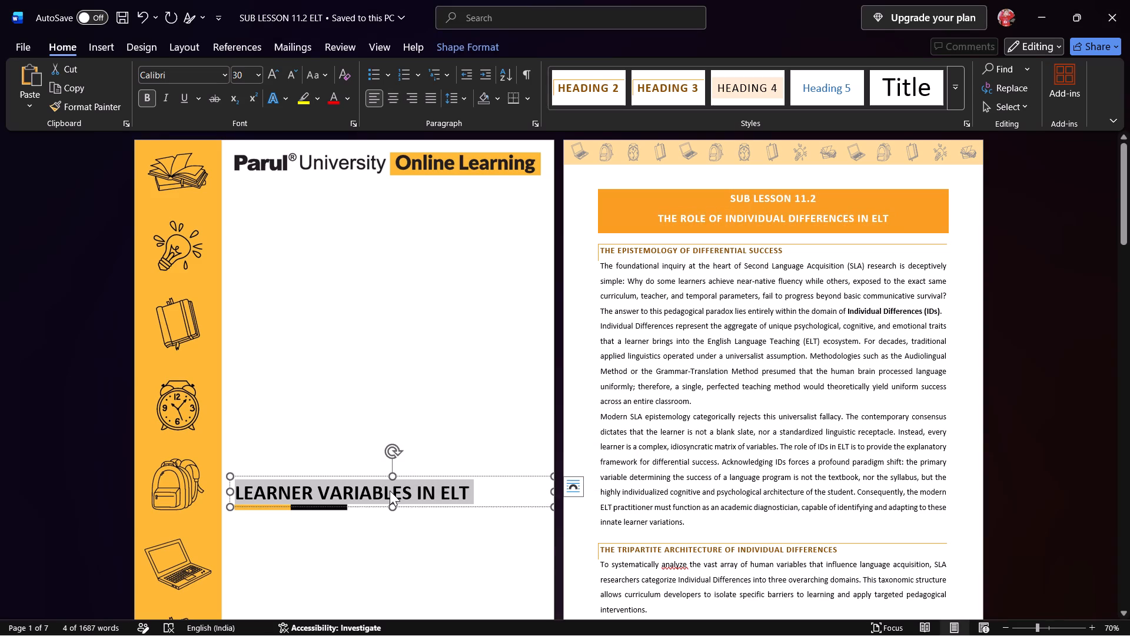
key("ctrl+v")
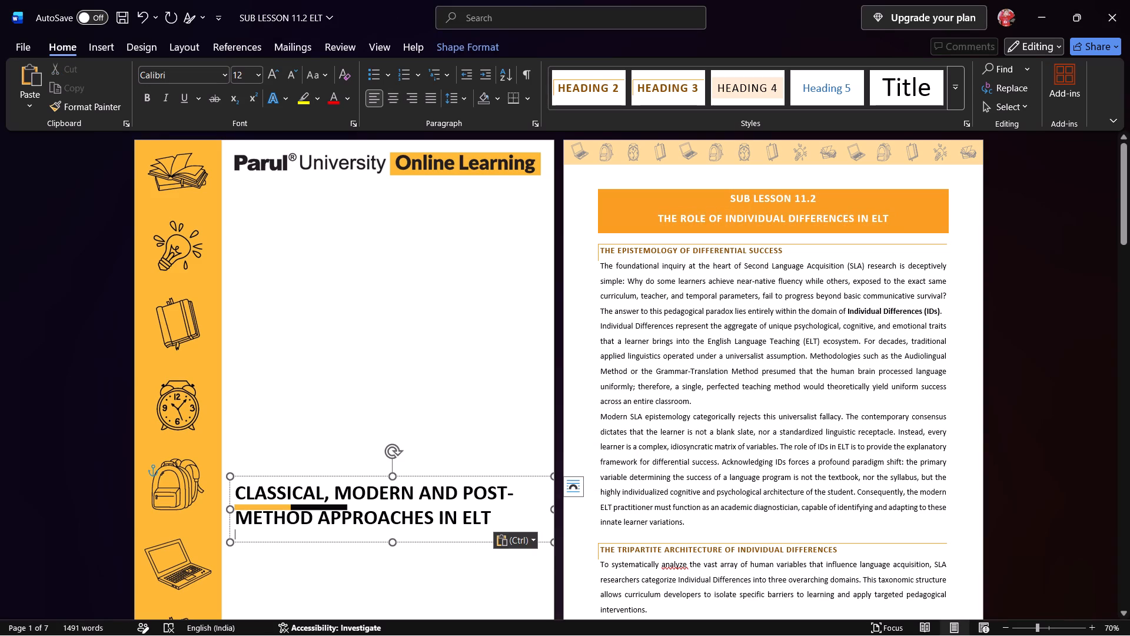
key("Delete")
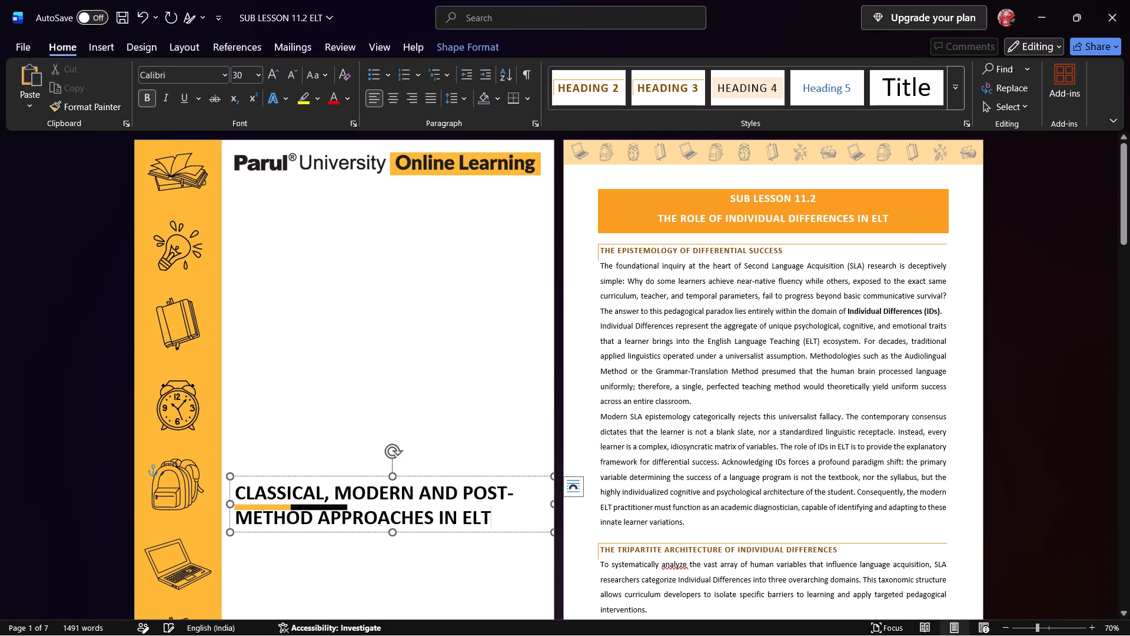
Move the two-line cover title box up so the title sits just above the orange and black bar.
left_click_drag(327, 476, 331, 443)
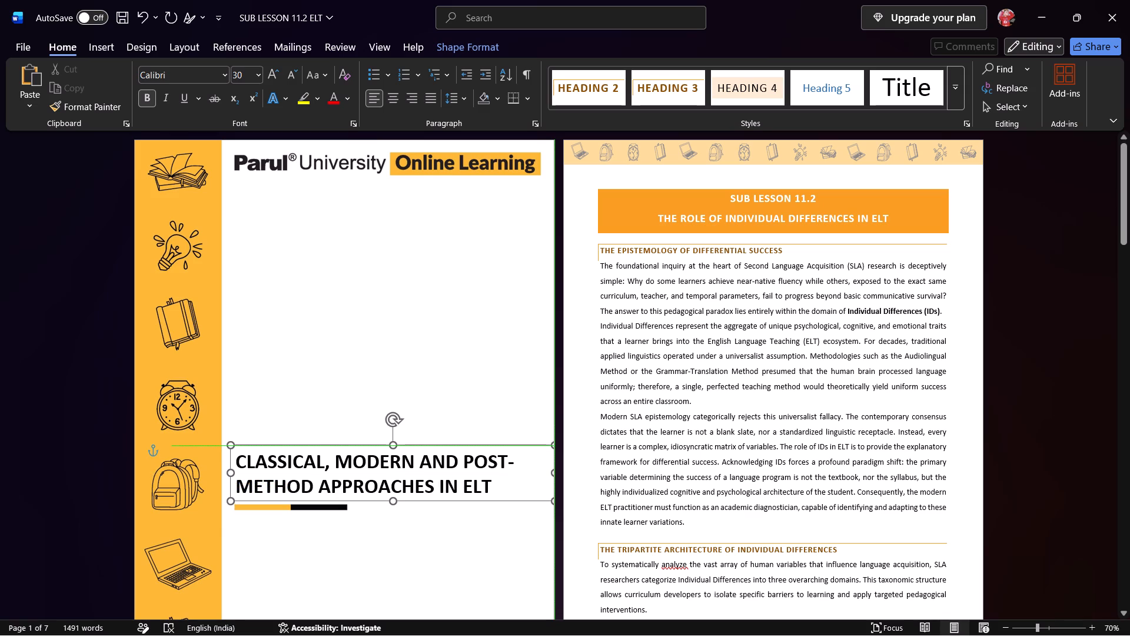
left_click_drag(331, 443, 324, 452)
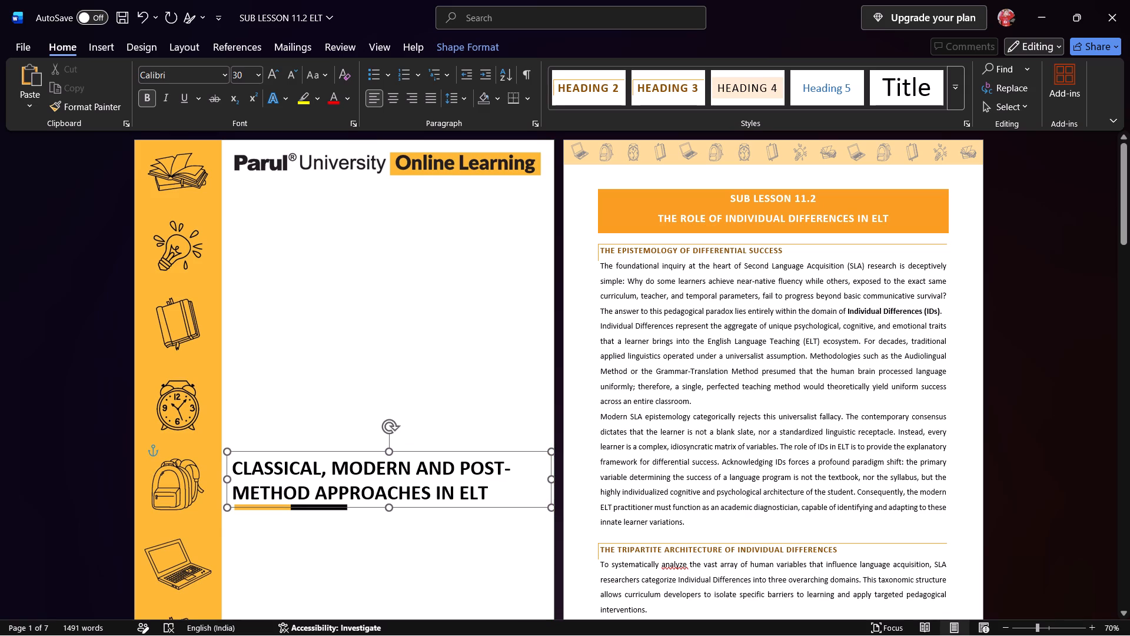
left_click_drag(324, 452, 326, 452)
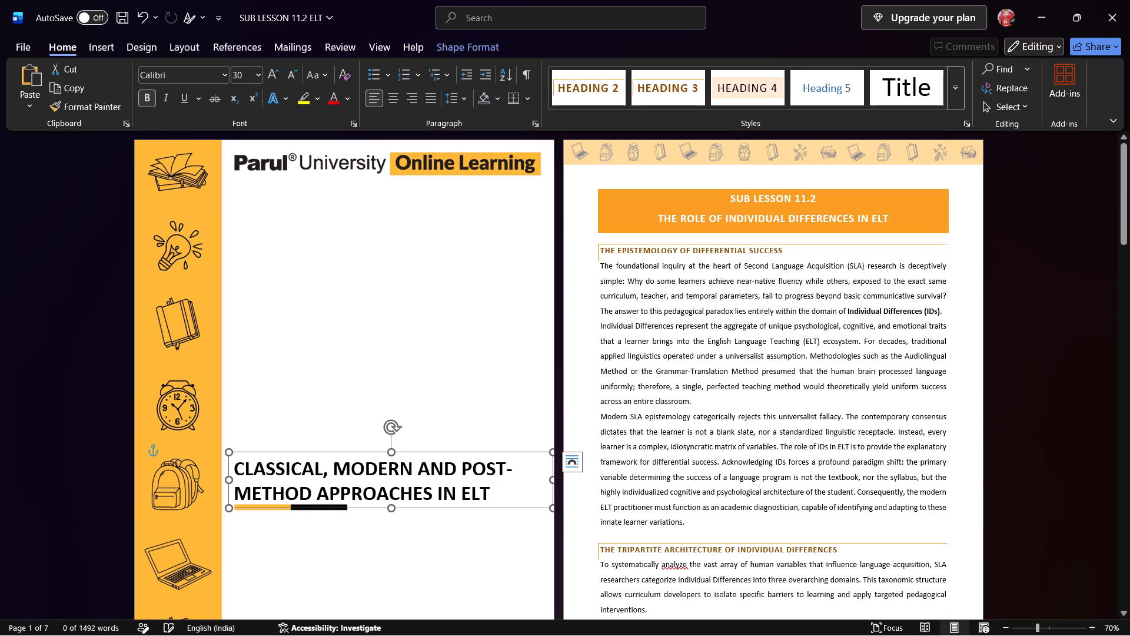
triple_click(244, 483)
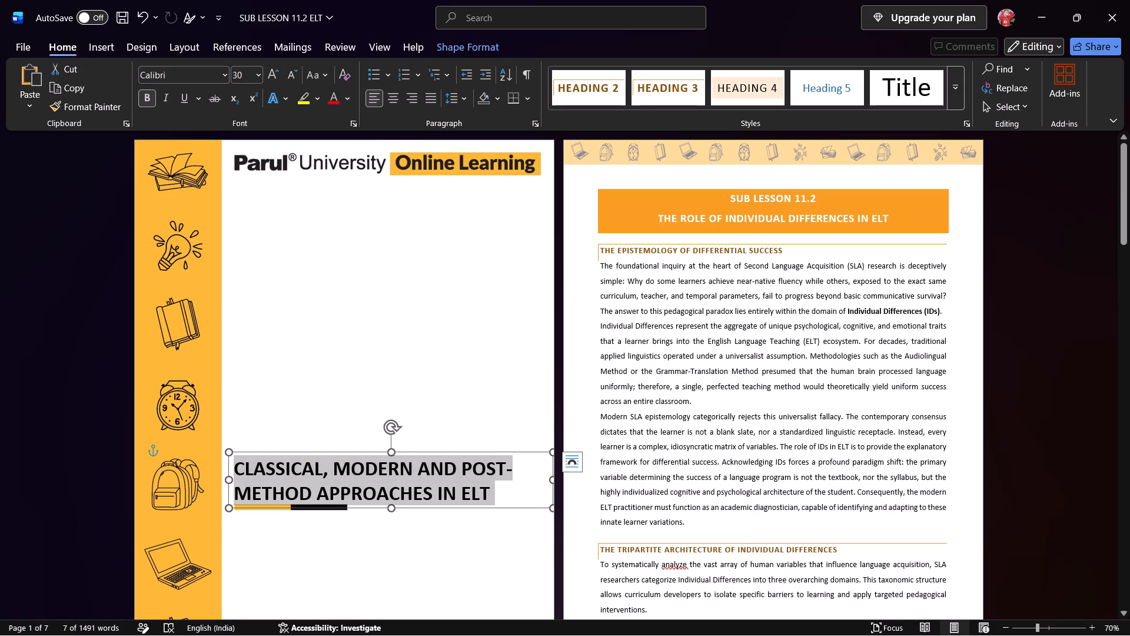
left_click(308, 506)
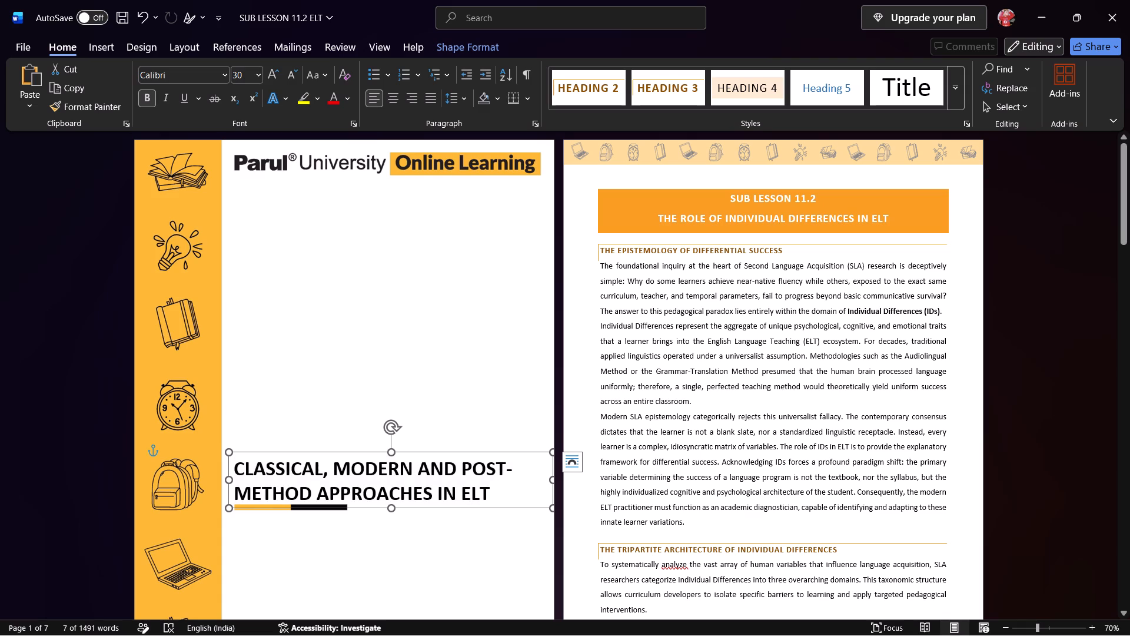
key("Up")
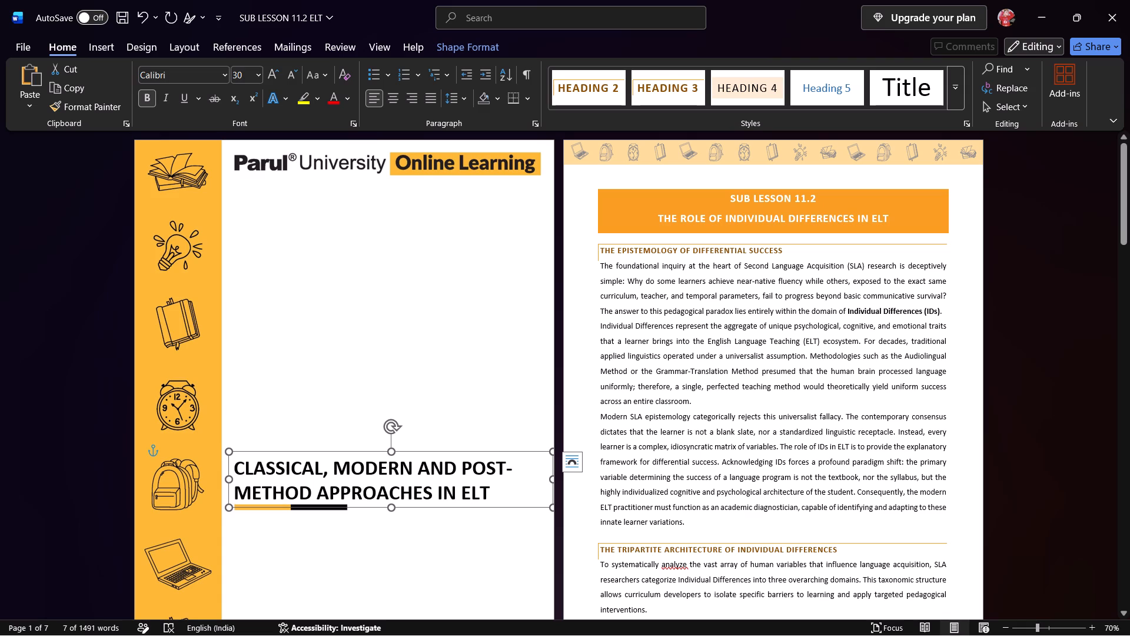
triple_click(275, 489)
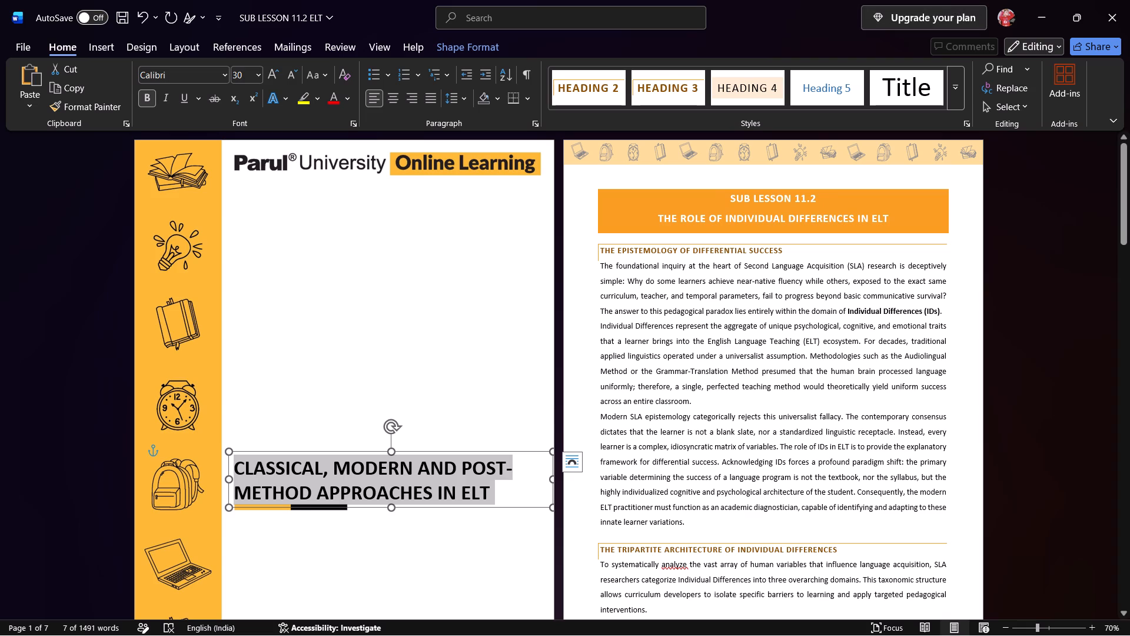
Replace all lesson content after the cover in SUB LESSON 11.2 ELT with the full lesson text copied from 12.1 Grammar-Translation Method.
key("alt+Tab")
left_click(802, 268)
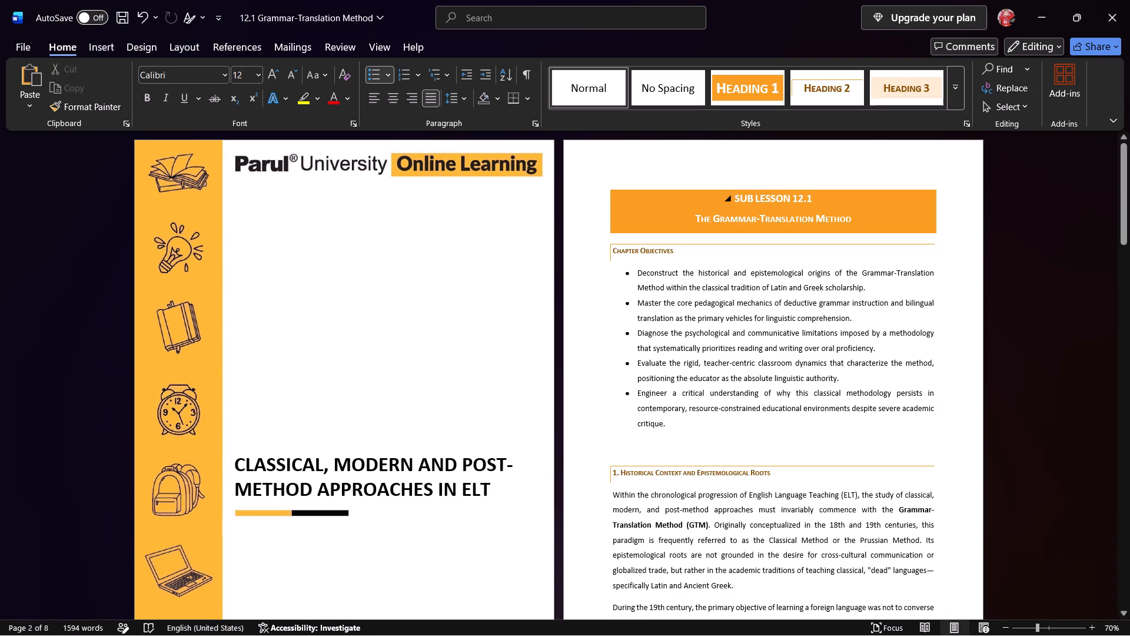
left_click_drag(734, 198, 889, 635)
key("ctrl+c")
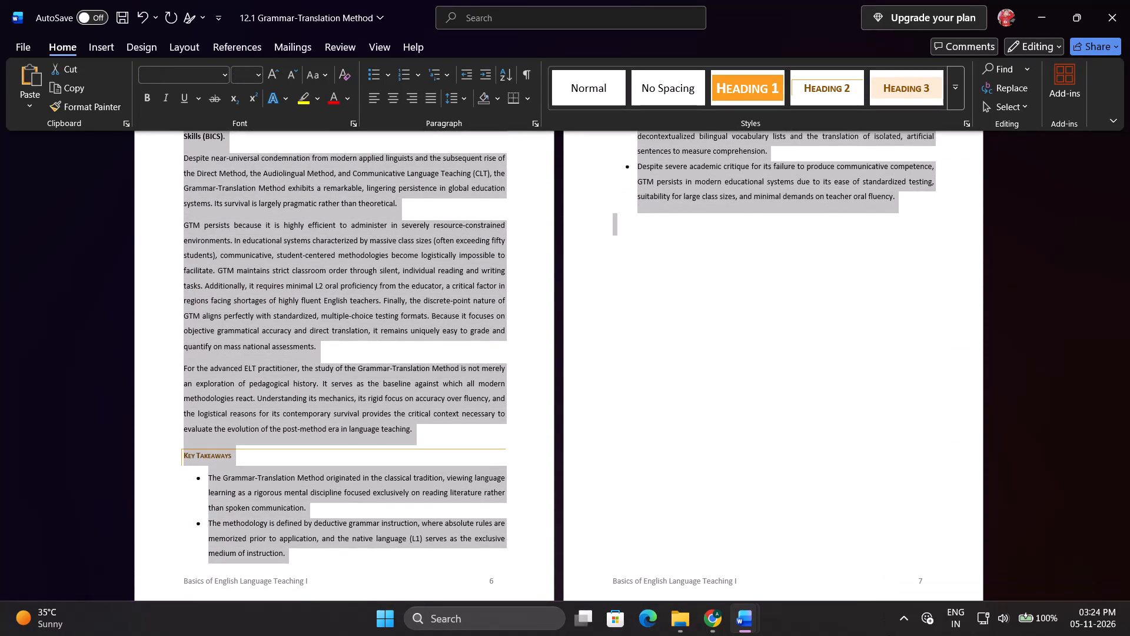
key("alt+Tab")
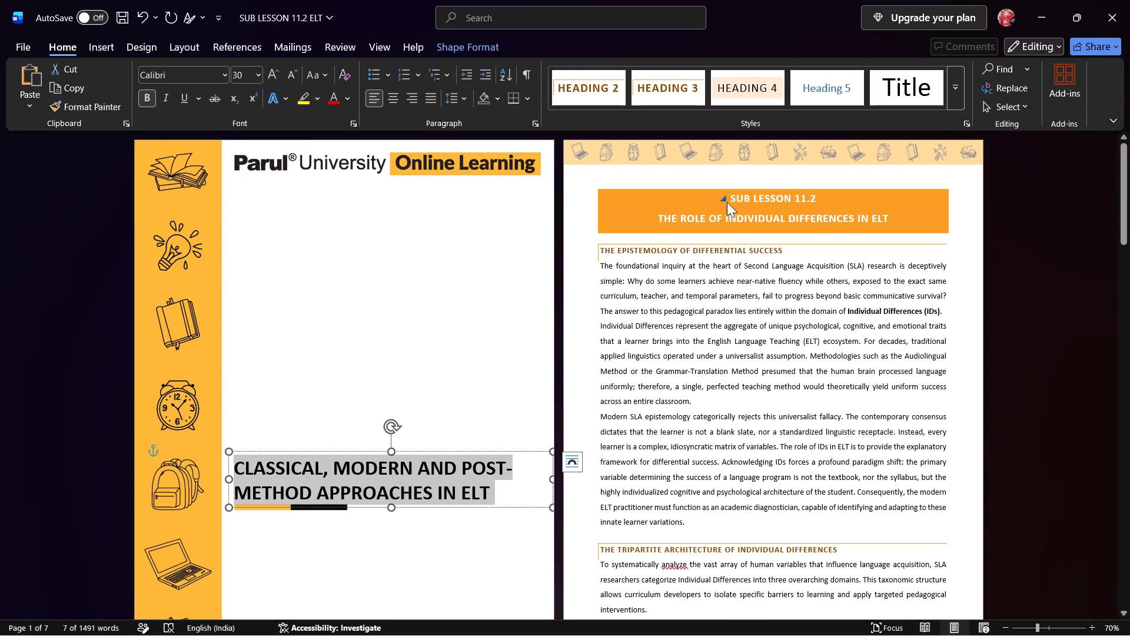
left_click_drag(730, 201, 874, 635)
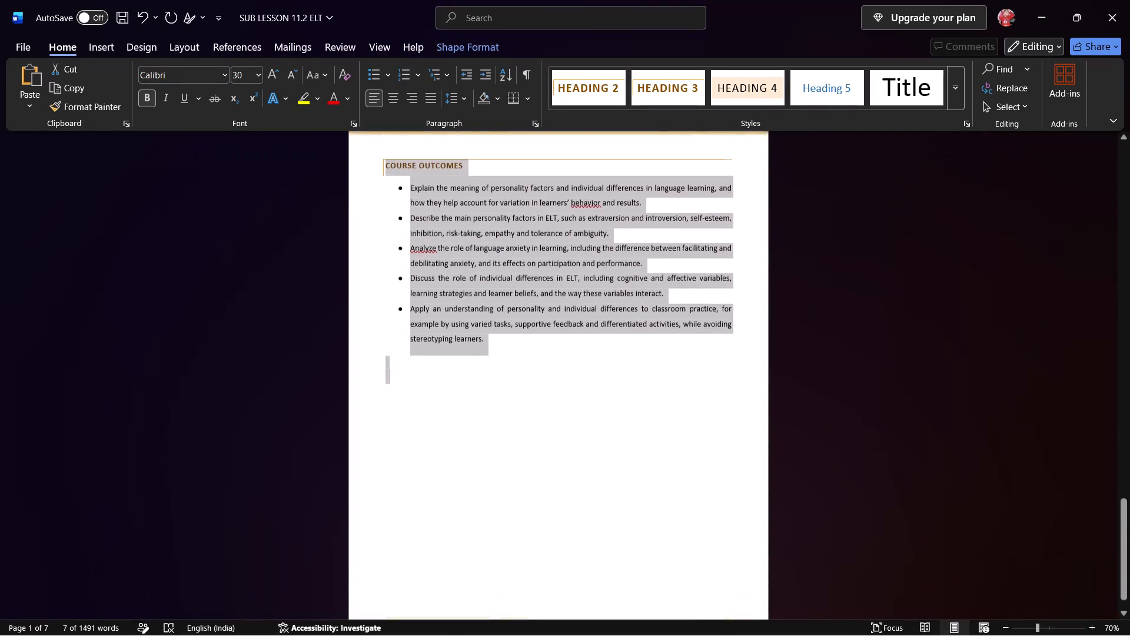
left_click_drag(874, 635, 872, 611)
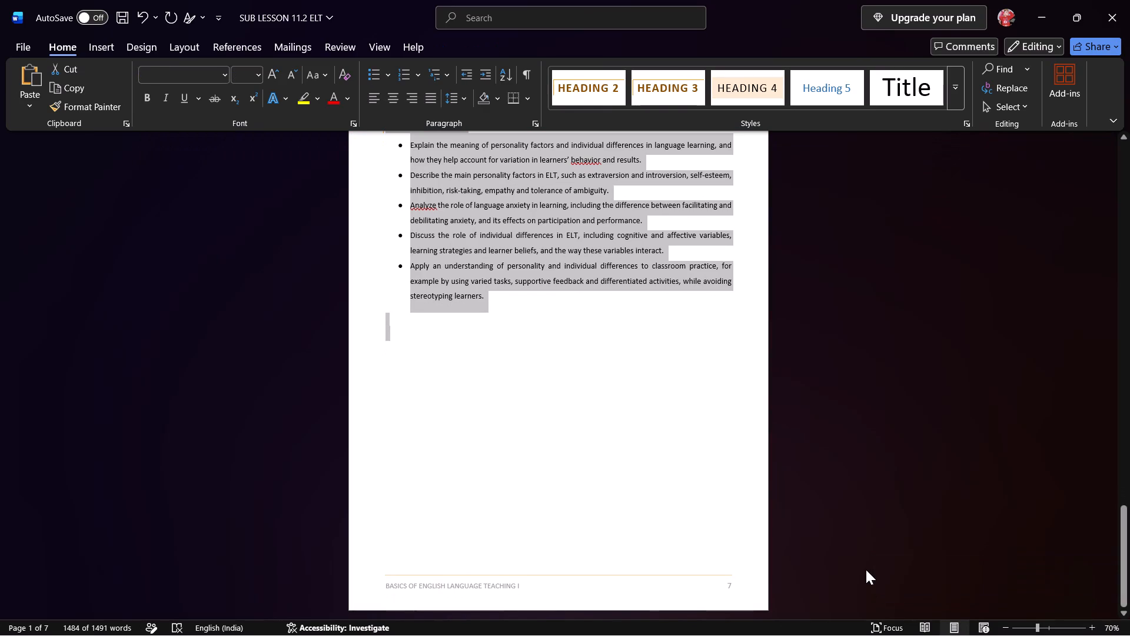
key("ctrl+v")
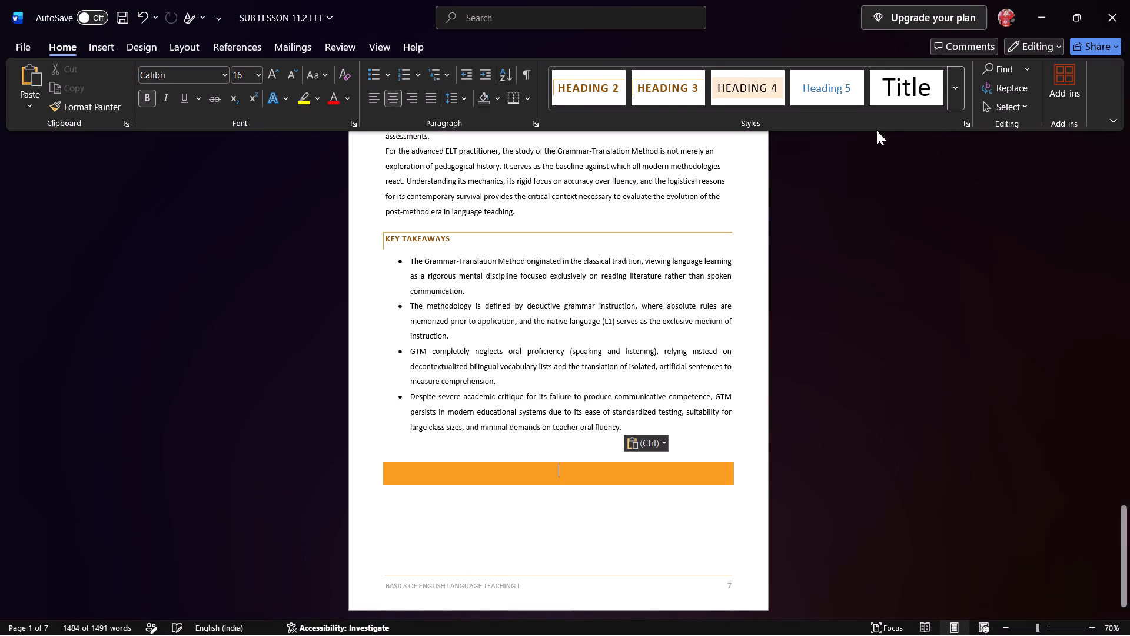
Apply the Normal style to the empty orange heading paragraph after the Key Takeaways list.
left_click(956, 102)
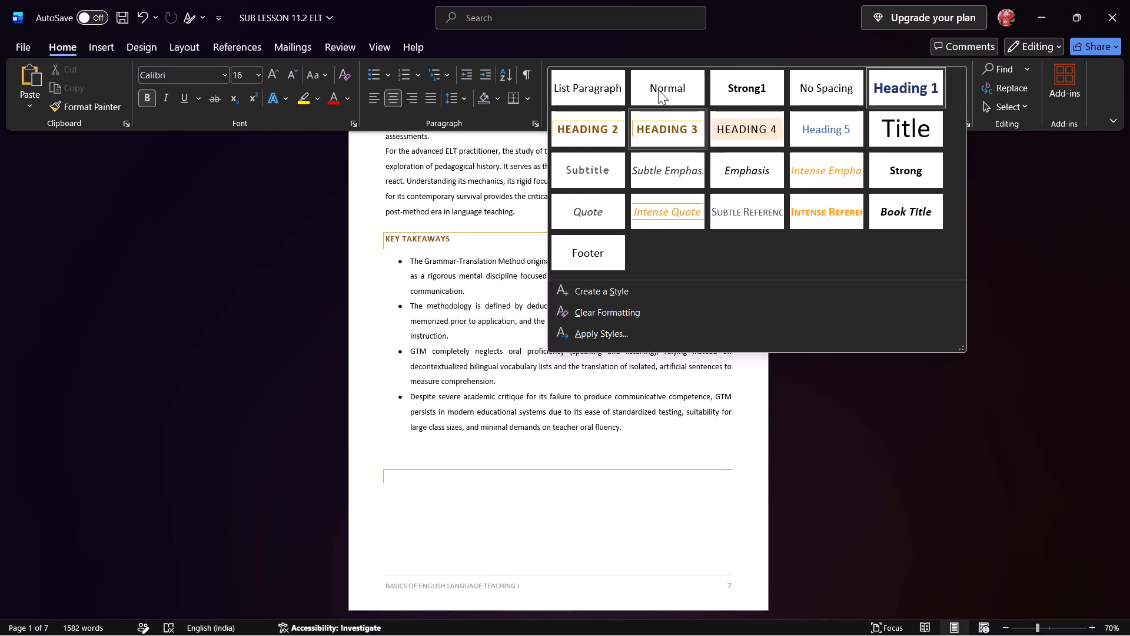
left_click(658, 90)
scroll(661, 498, "up", 4)
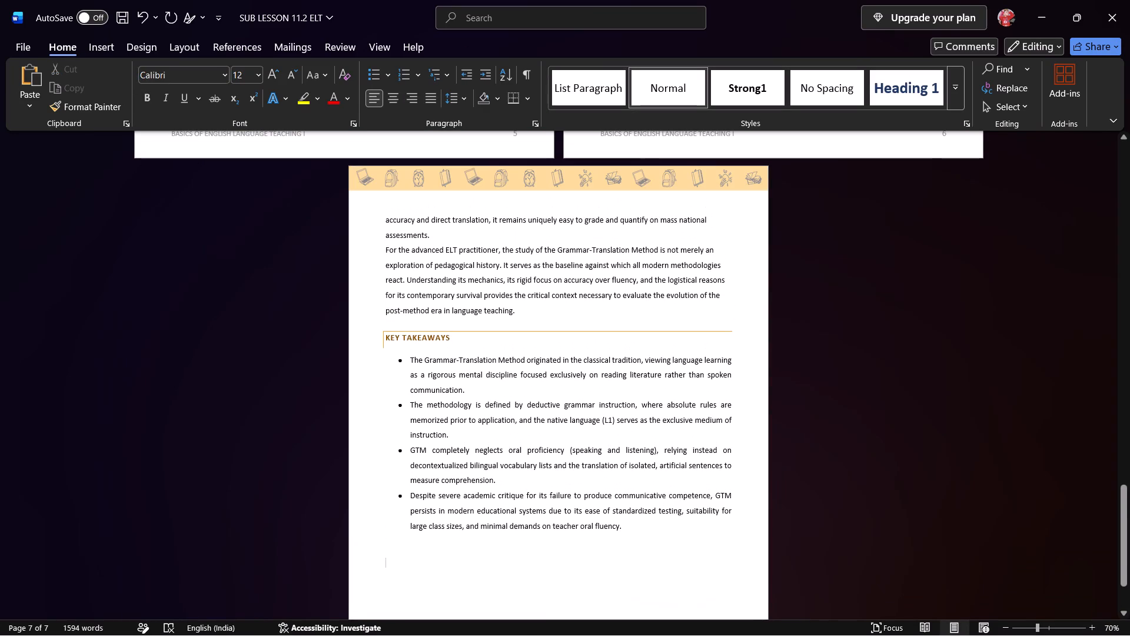
Delete the blank paragraph between the Chapter Objectives list and the heading 1. Historical Context and Epistemological Roots.
left_click_drag(1121, 559, 1129, 178)
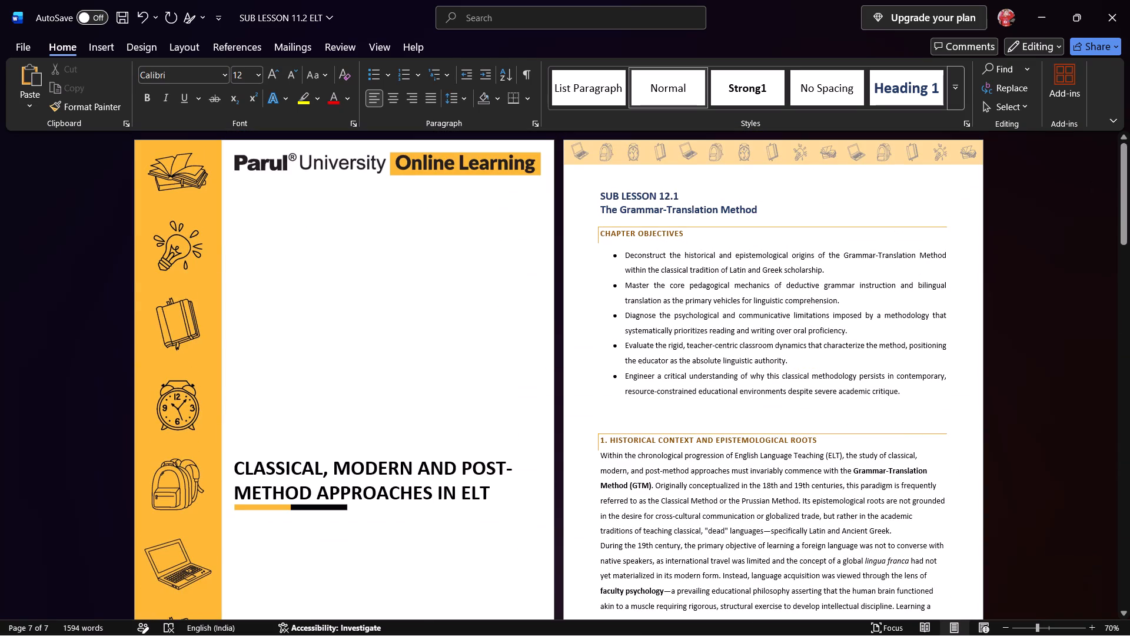
left_click(618, 412)
key("Delete")
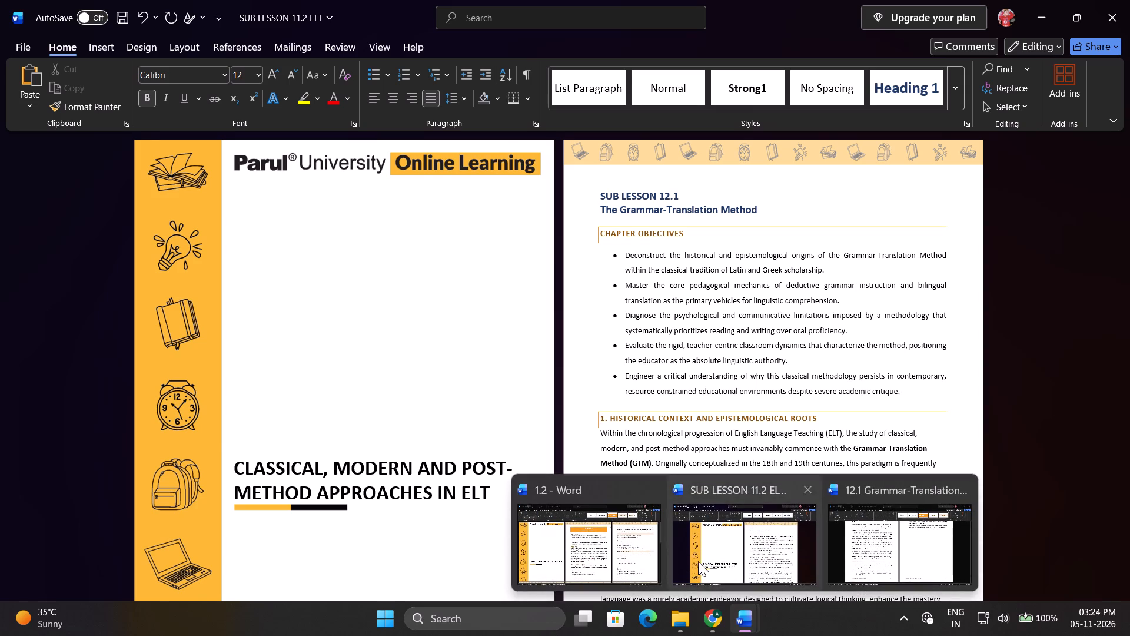
Copy the orange banner title formatting from document 1.2 onto the two-line title SUB LESSON 12.1 The Grammar-Translation Method.
left_click(594, 559)
left_click(82, 108)
key("alt+Tab")
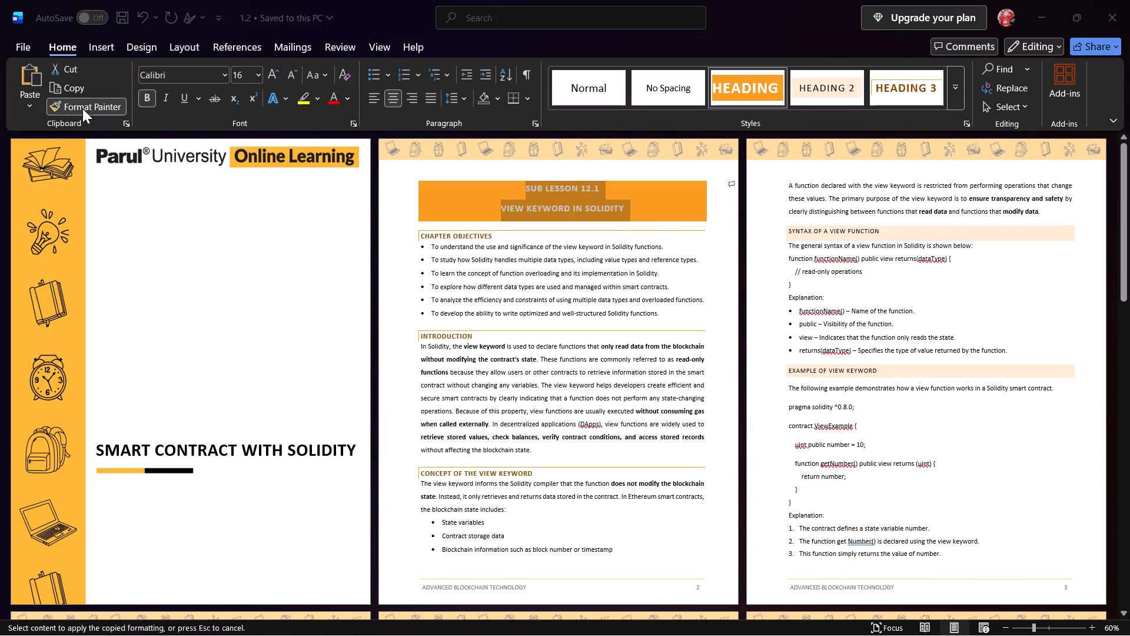
left_click_drag(776, 210, 563, 178)
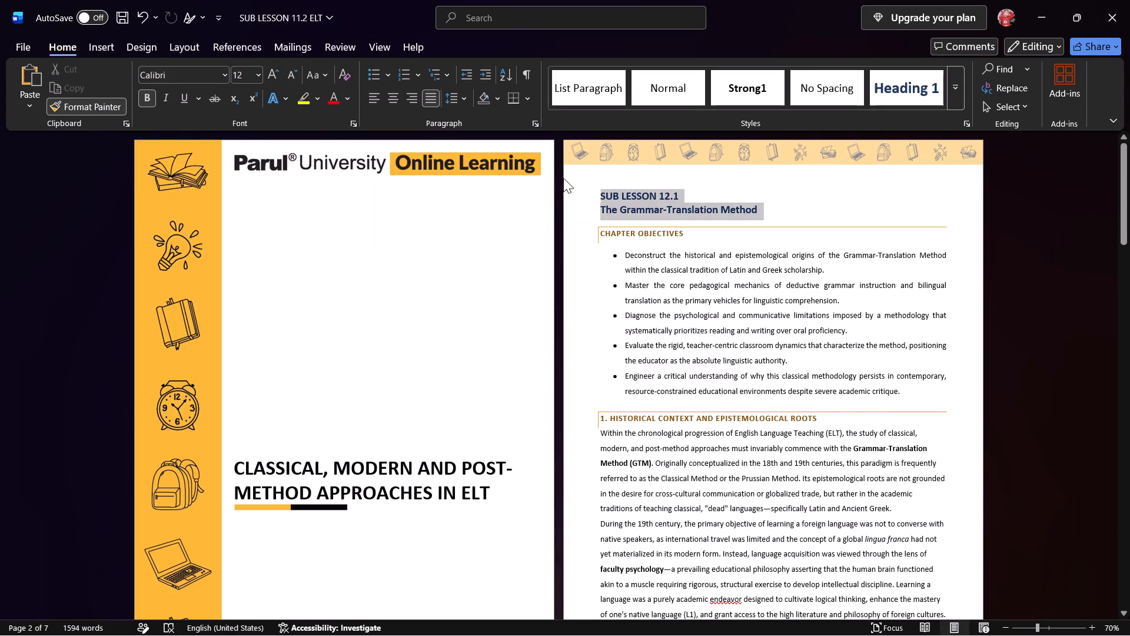
Remove the number 1. from the heading Historical Context and Epistemological Roots.
left_click_drag(610, 437, 616, 435)
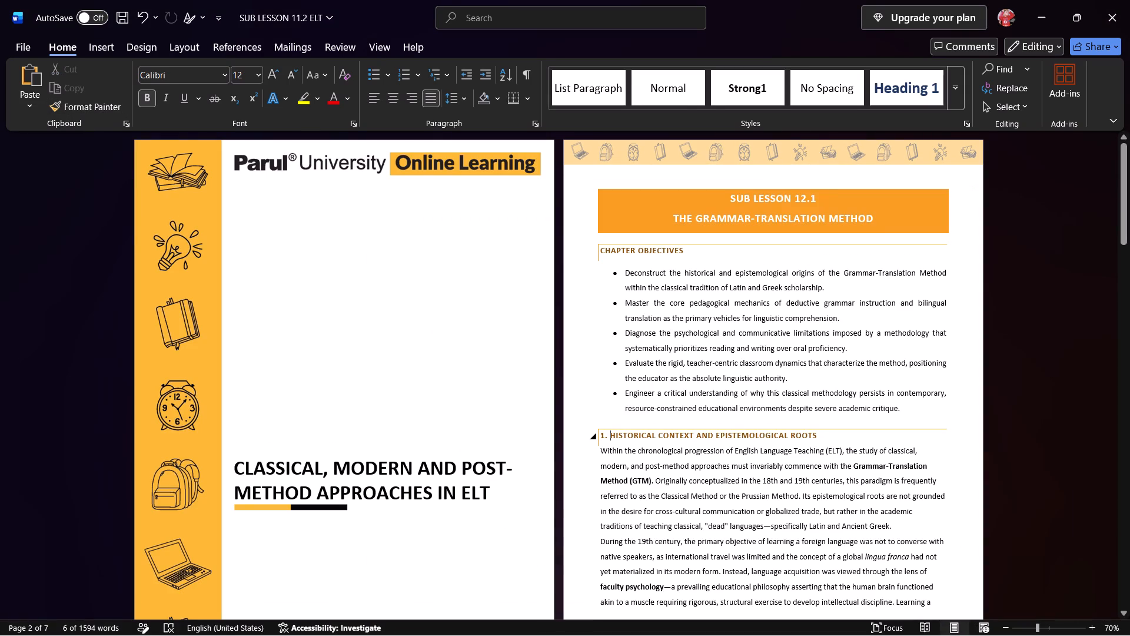
key("BackSpace")
key("BackSpace")
key("BackSpace")
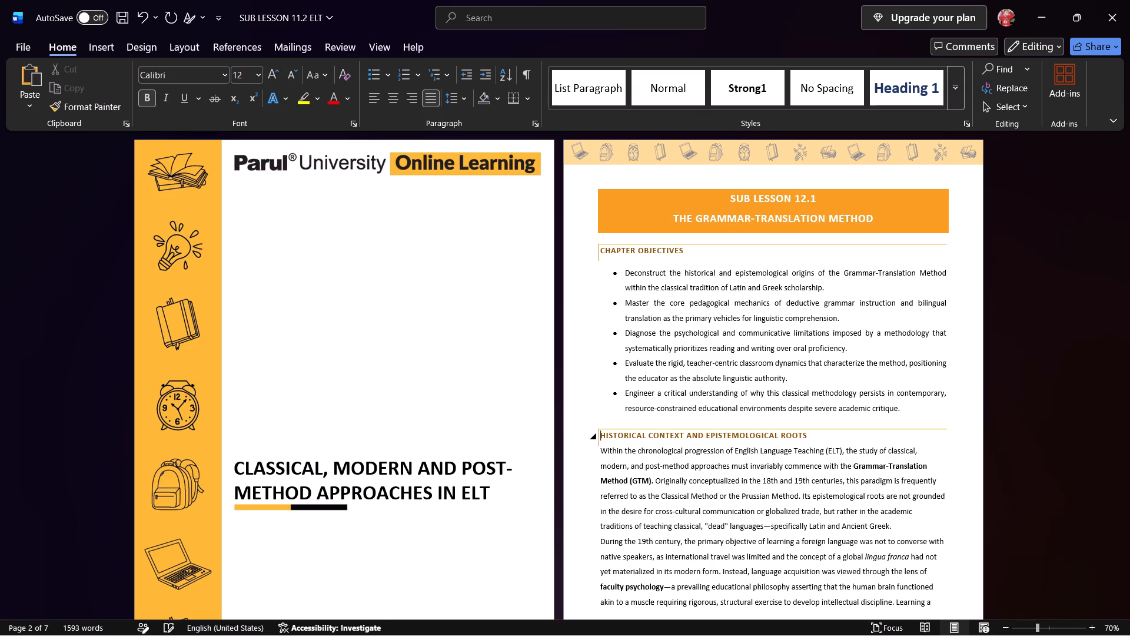
Apply the Heading 4 style to the subheadings Deductive Grammar Instruction, Bilingual Vocabulary Paradigms and Sentence-Level Syntax.
scroll(640, 430, "down", 17)
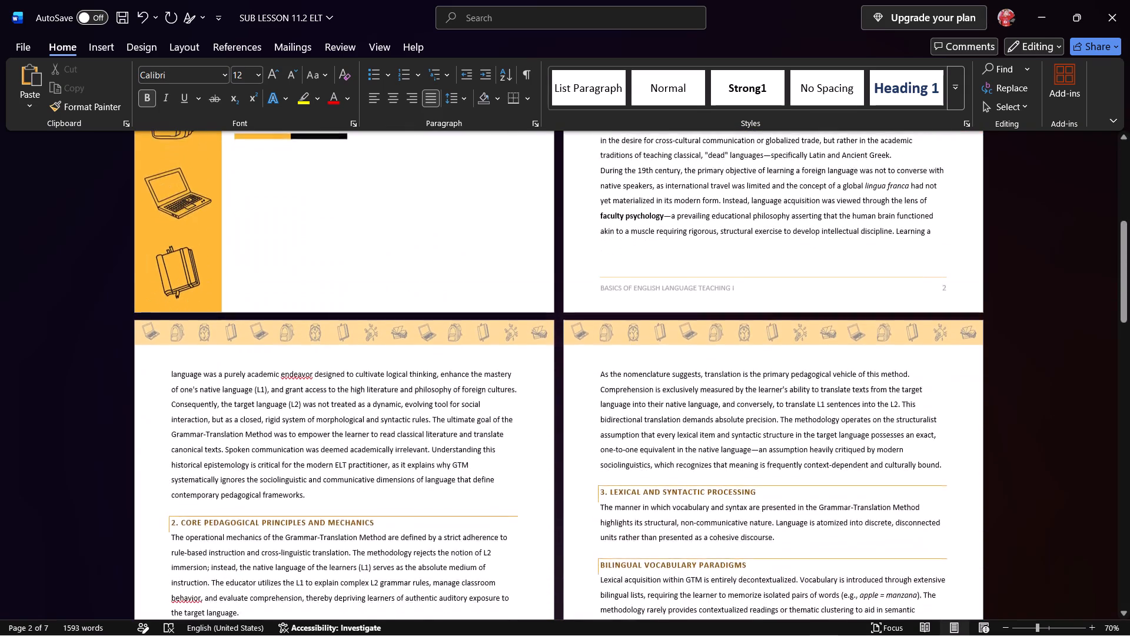
scroll(643, 434, "down", 4)
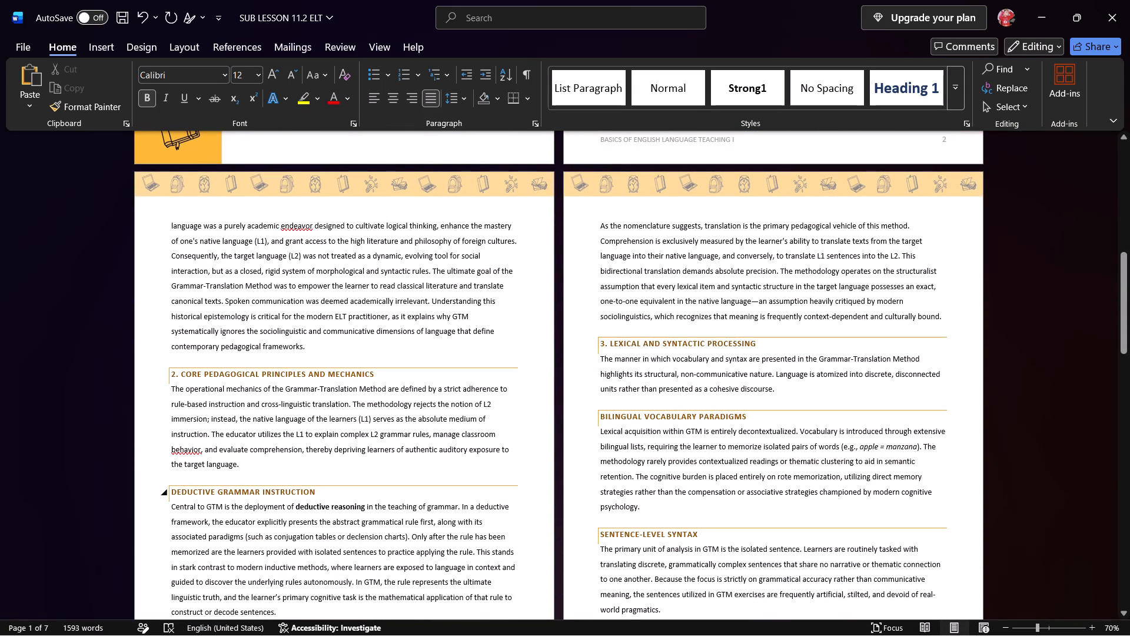
left_click(204, 495)
left_click(956, 84)
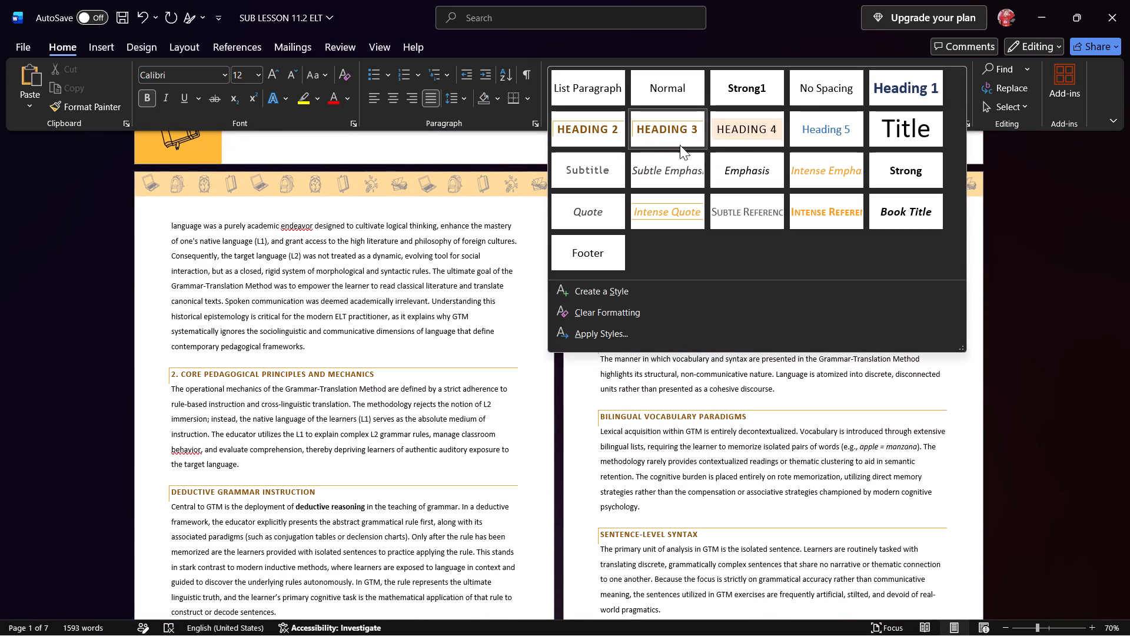
left_click(752, 131)
left_click(680, 413)
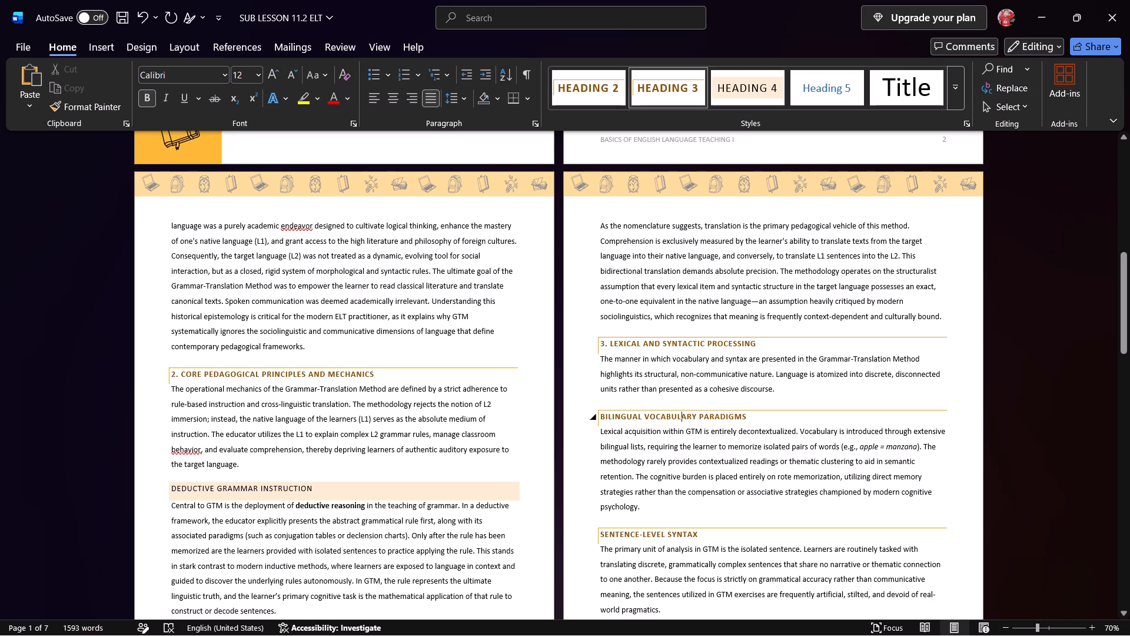
left_click(769, 90)
left_click(629, 532)
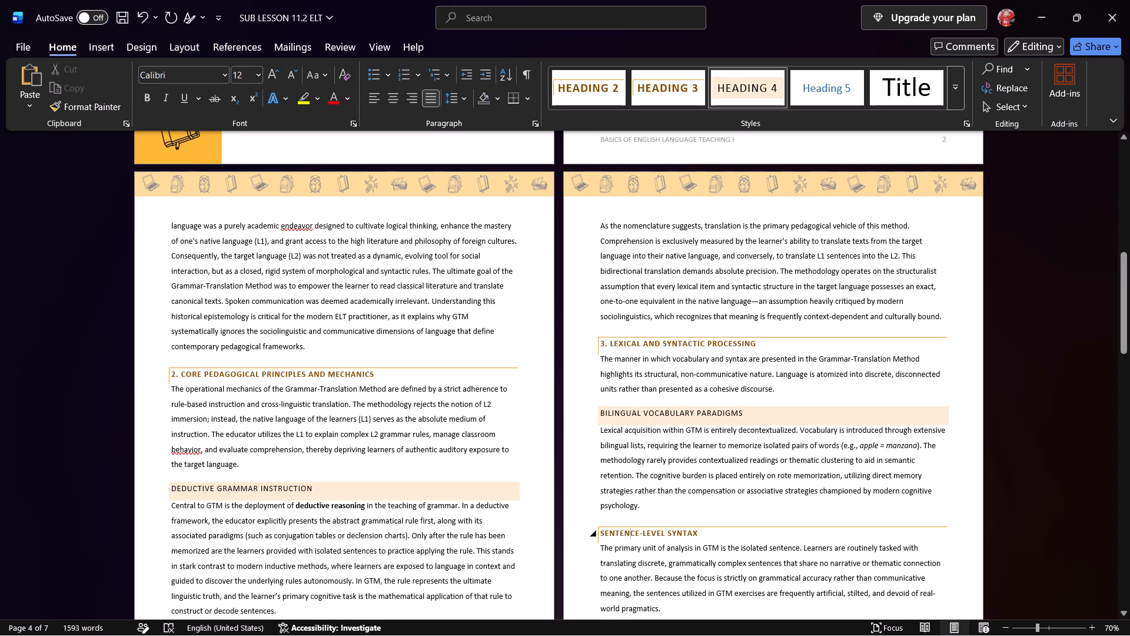
left_click(743, 89)
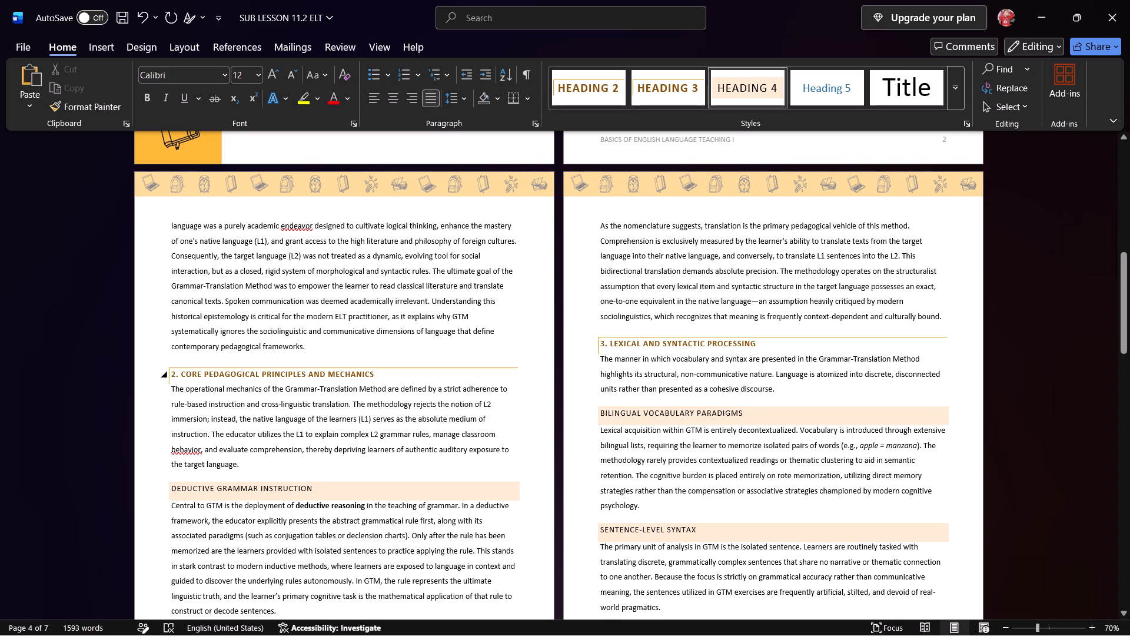
Remove the numbers 2. and 3. from the headings Core Pedagogical Principles and Mechanics and Lexical and Syntactic Processing.
left_click(181, 375)
key("BackSpace")
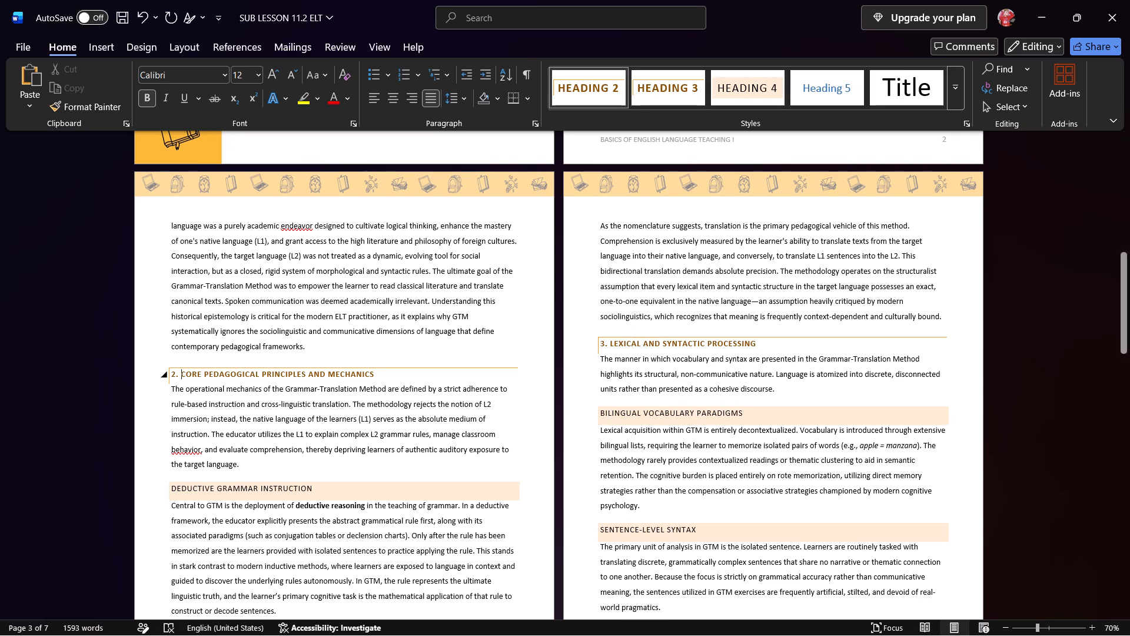
key("BackSpace")
key("BackSpace")
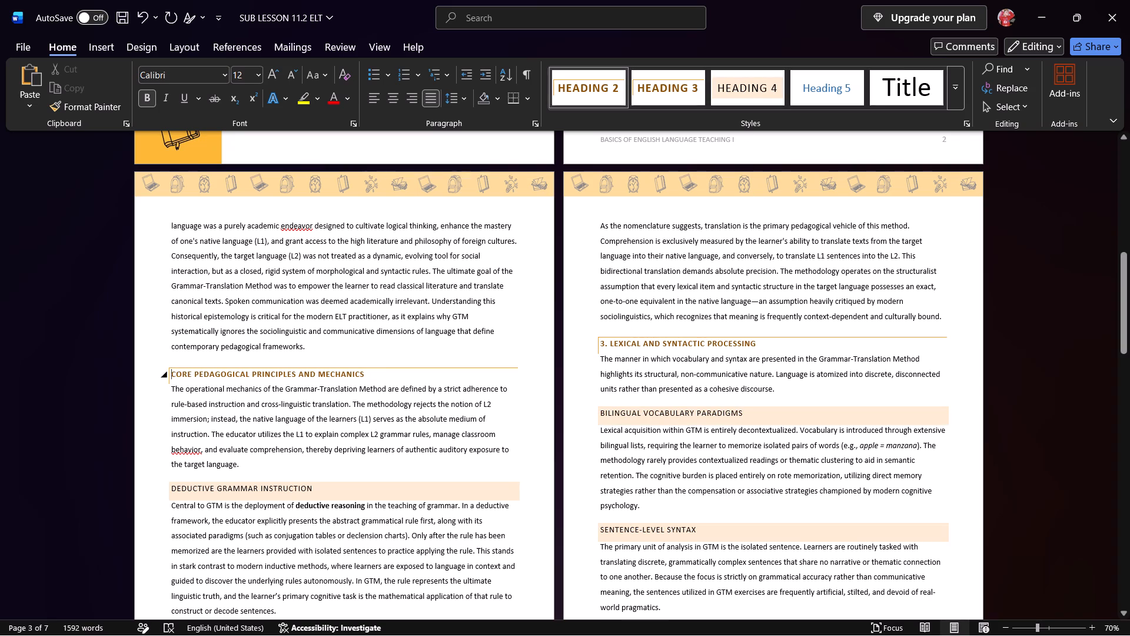
left_click(609, 344)
key("BackSpace")
key("BackSpace")
key("BackSpace")
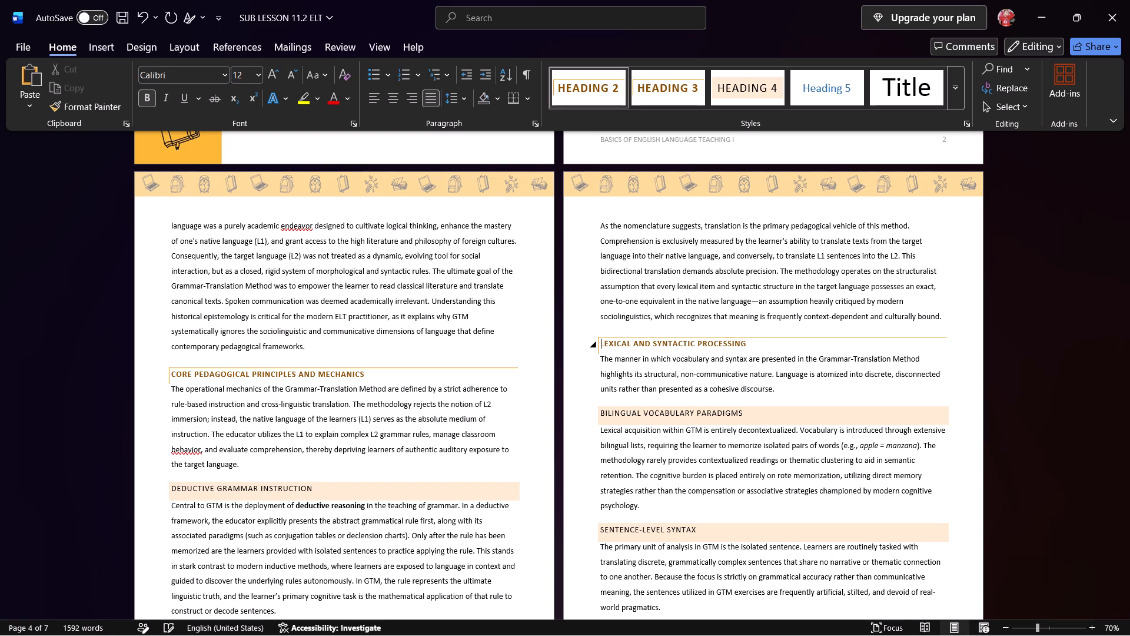
Apply the Heading 4 style to the subheading The Centrality of Translation.
scroll(620, 347, "down", 10)
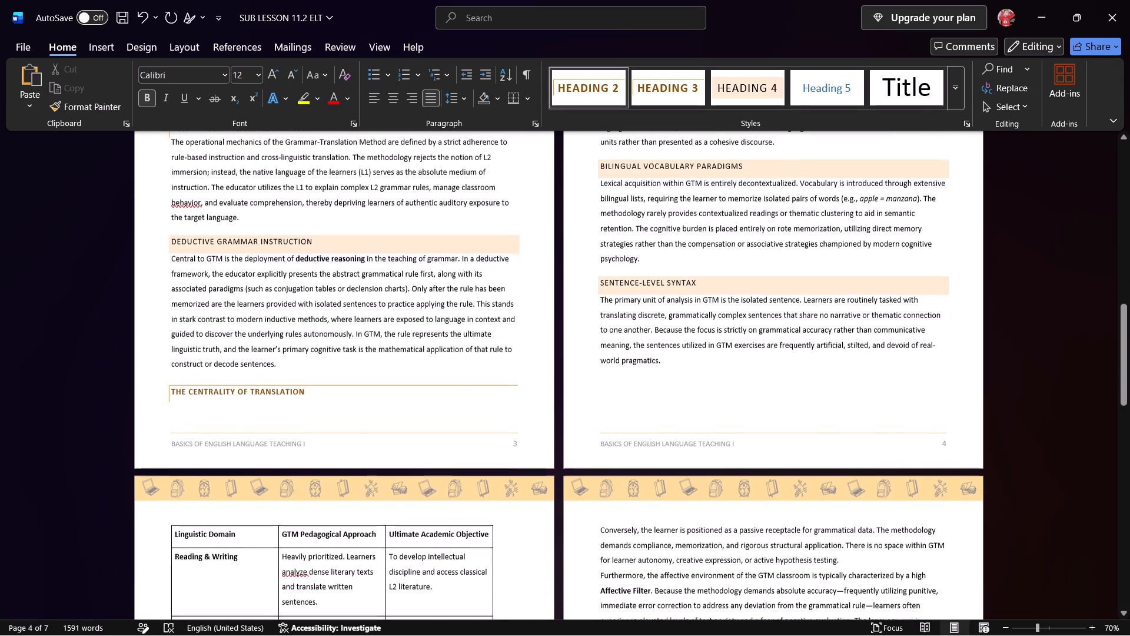
left_click(235, 388)
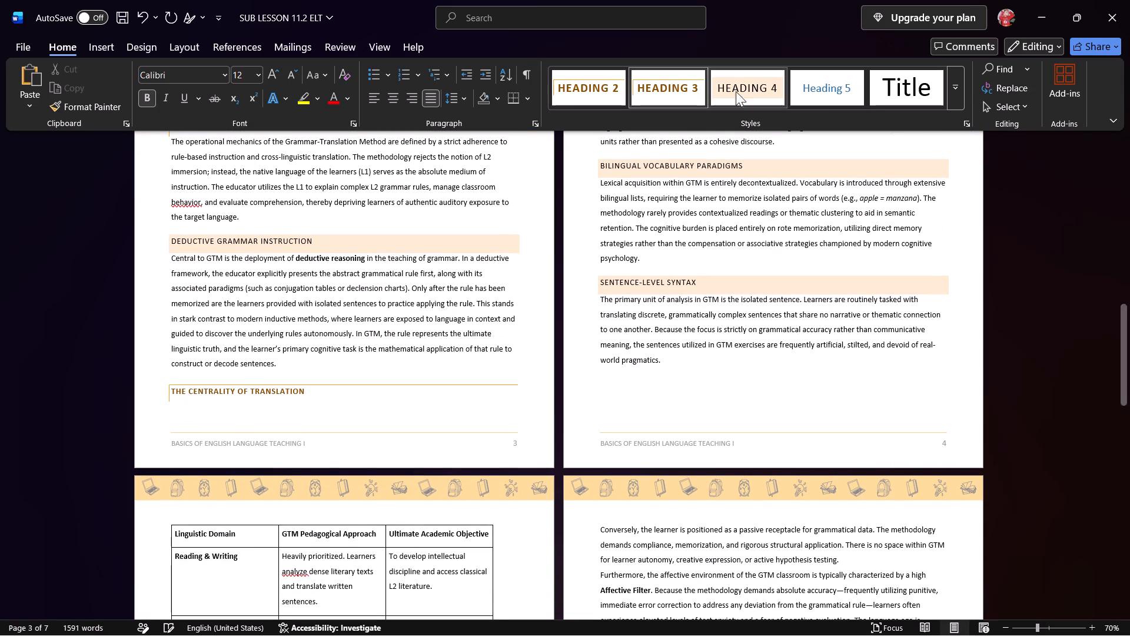
left_click(740, 83)
Widen the Linguistic Domain table to the text margin and narrow its first column to give the GTM Pedagogical Approach column more room.
scroll(419, 295, "down", 10)
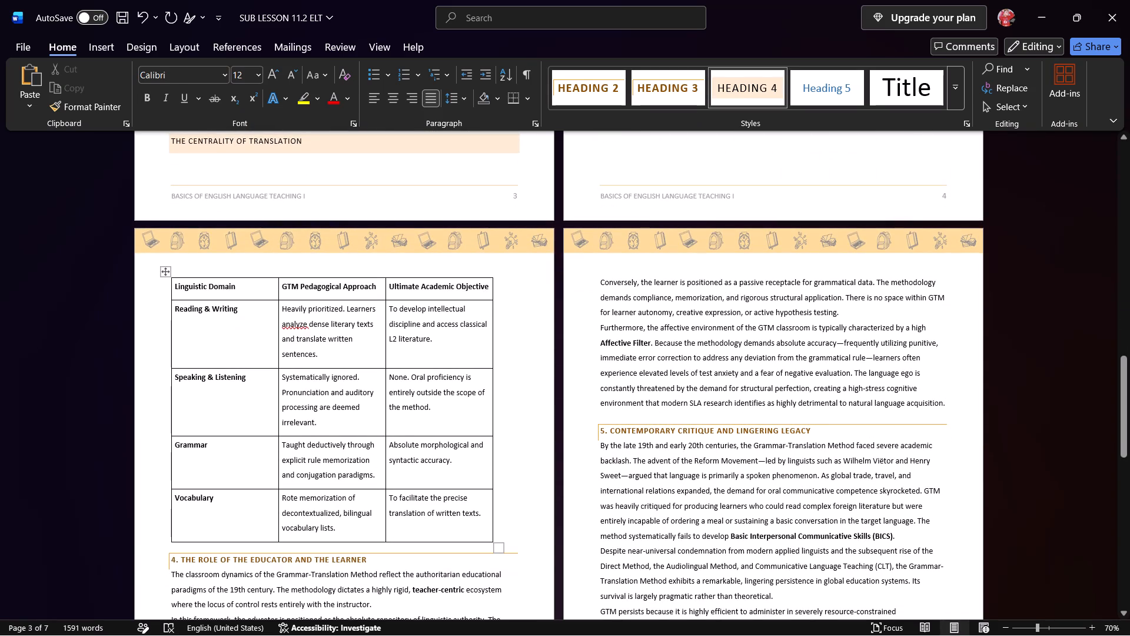
left_click_drag(493, 400, 495, 400)
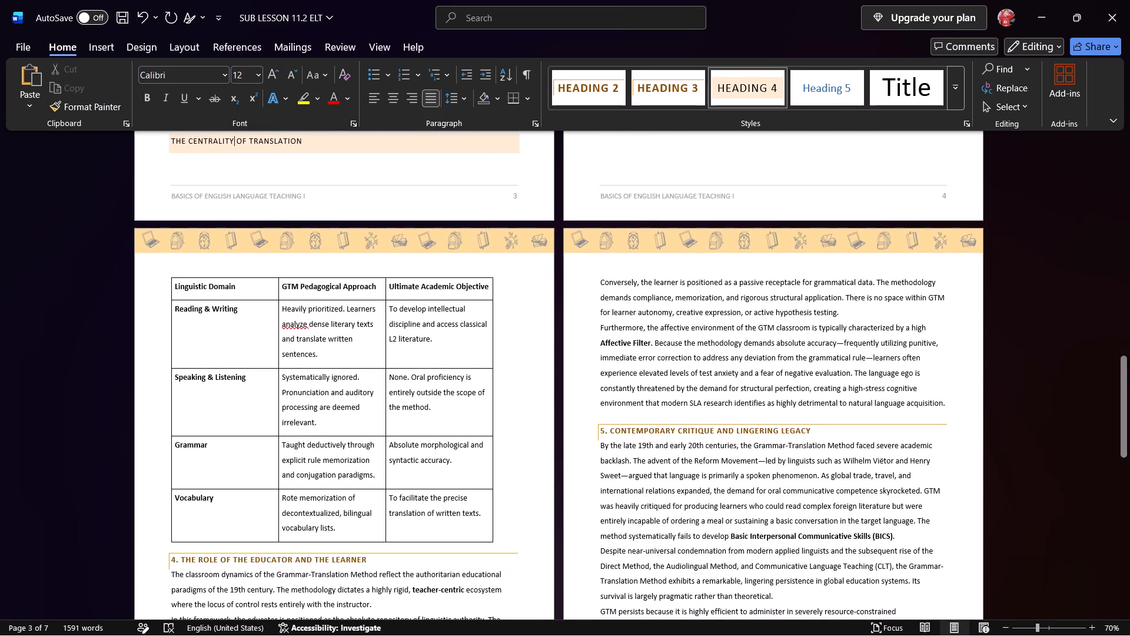
left_click_drag(495, 400, 520, 401)
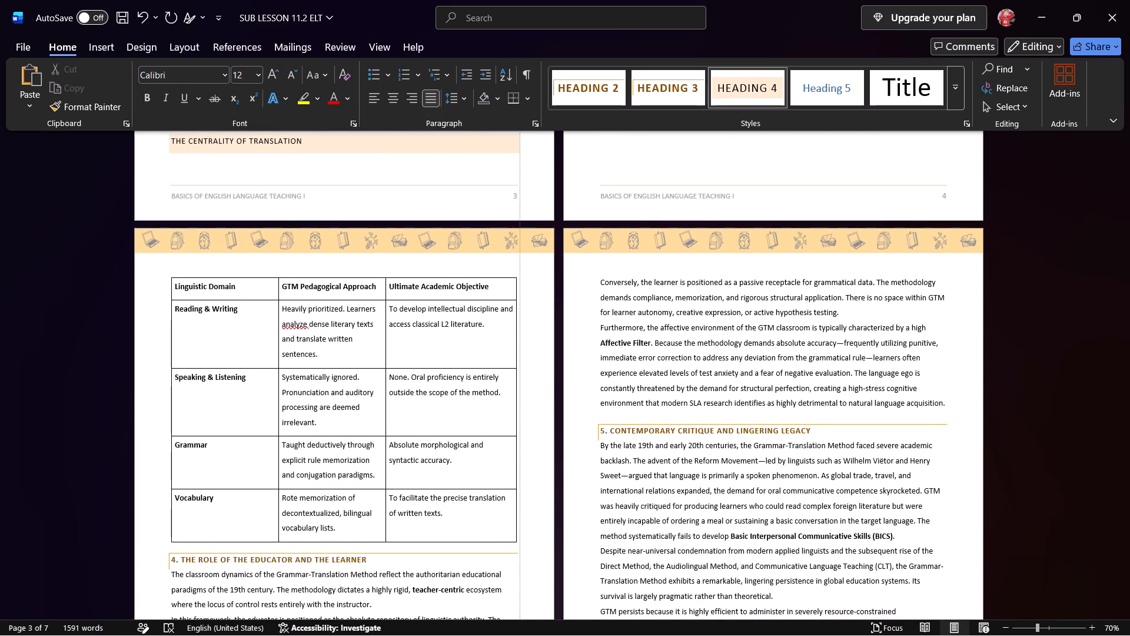
left_click_drag(520, 401, 517, 401)
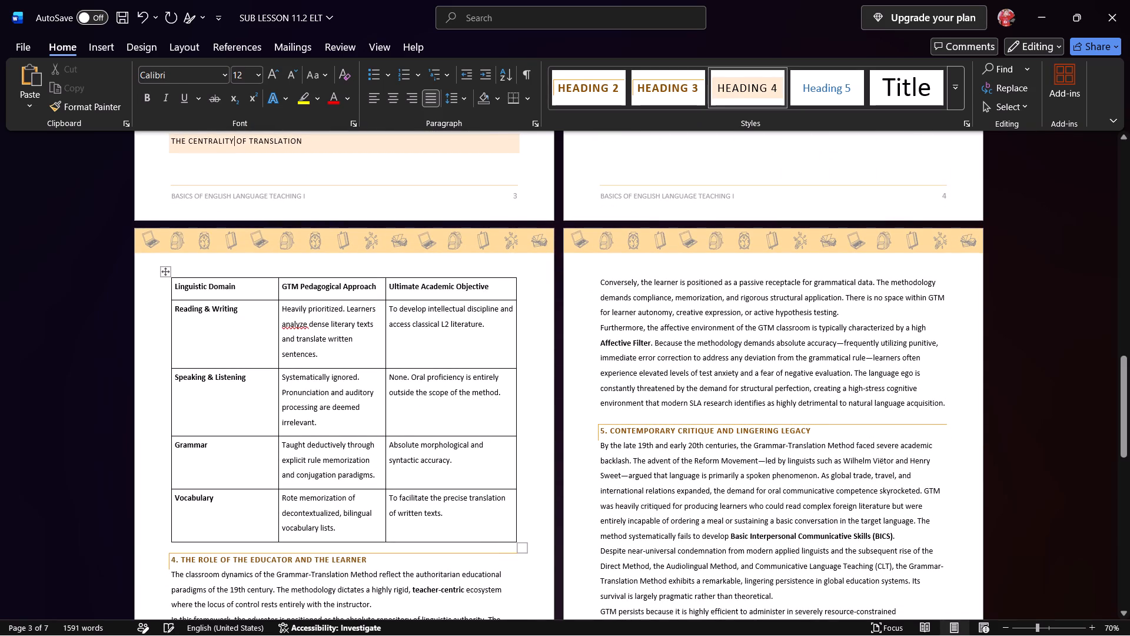
left_click_drag(277, 349, 260, 352)
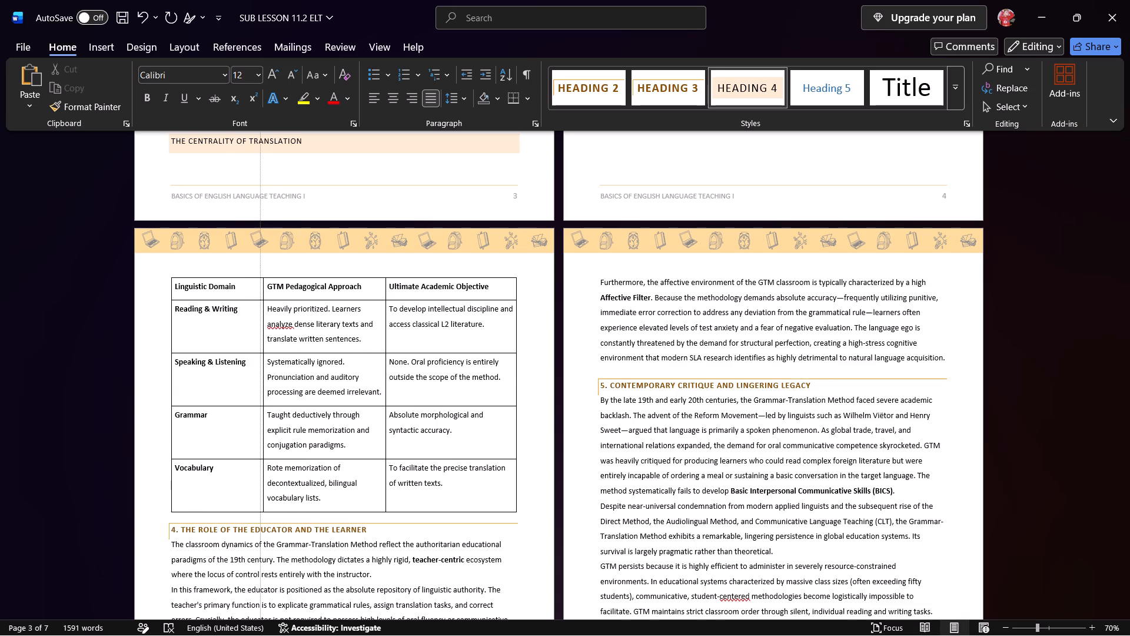
left_click_drag(260, 352, 243, 355)
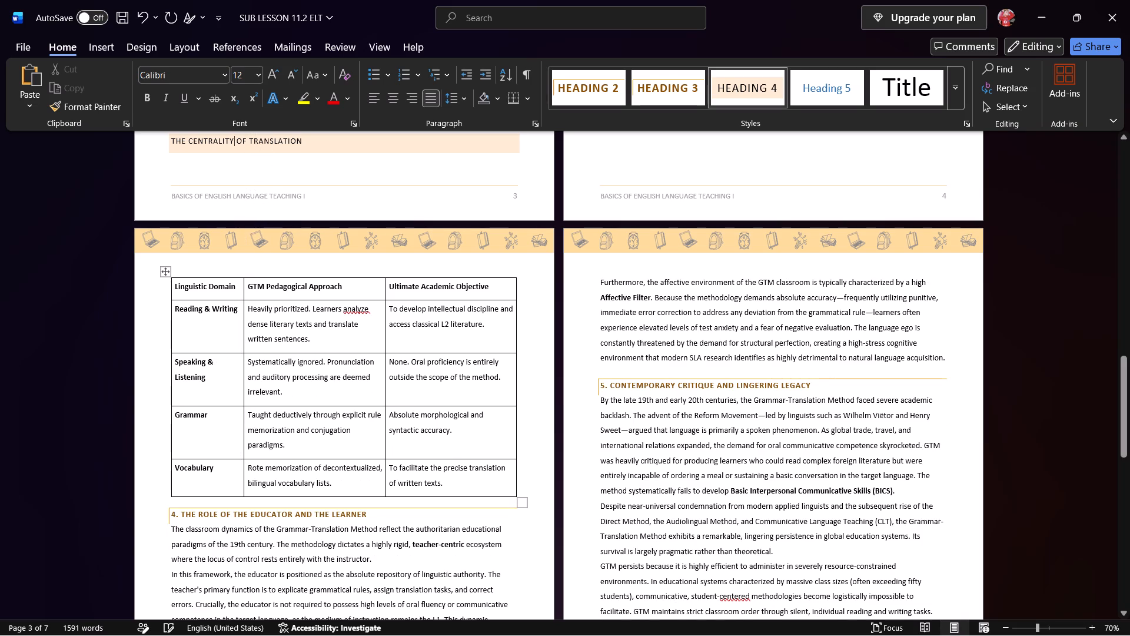
Remove the numbers 4. and 5. from the headings The Role of the Educator and the Learner and Contemporary Critique and Lingering Legacy.
scroll(561, 443, "down", 7)
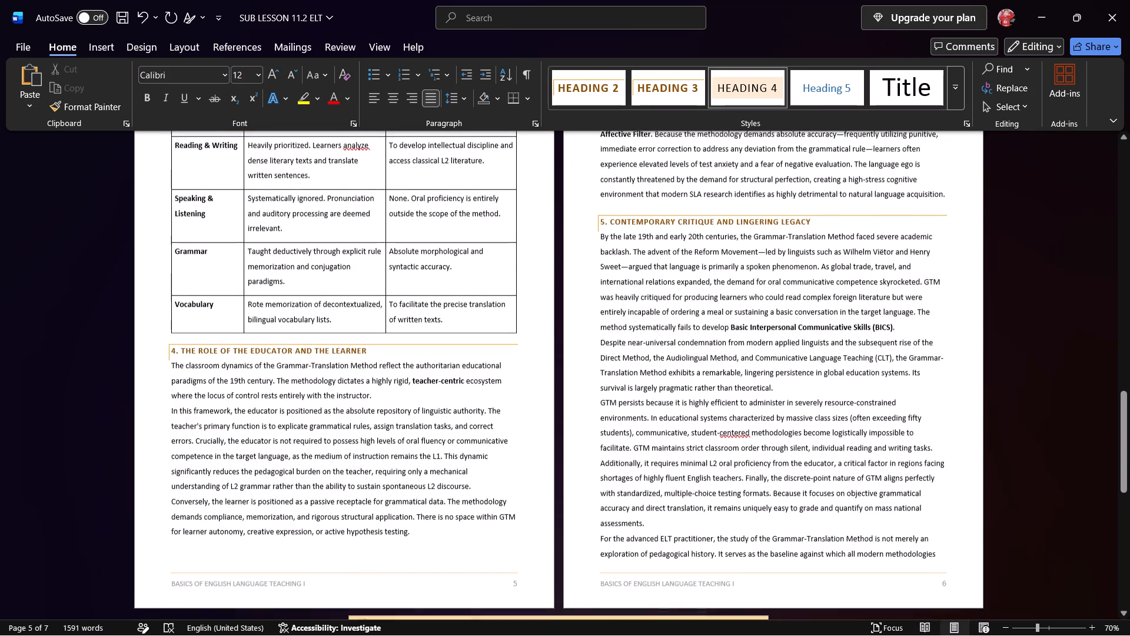
left_click(181, 342)
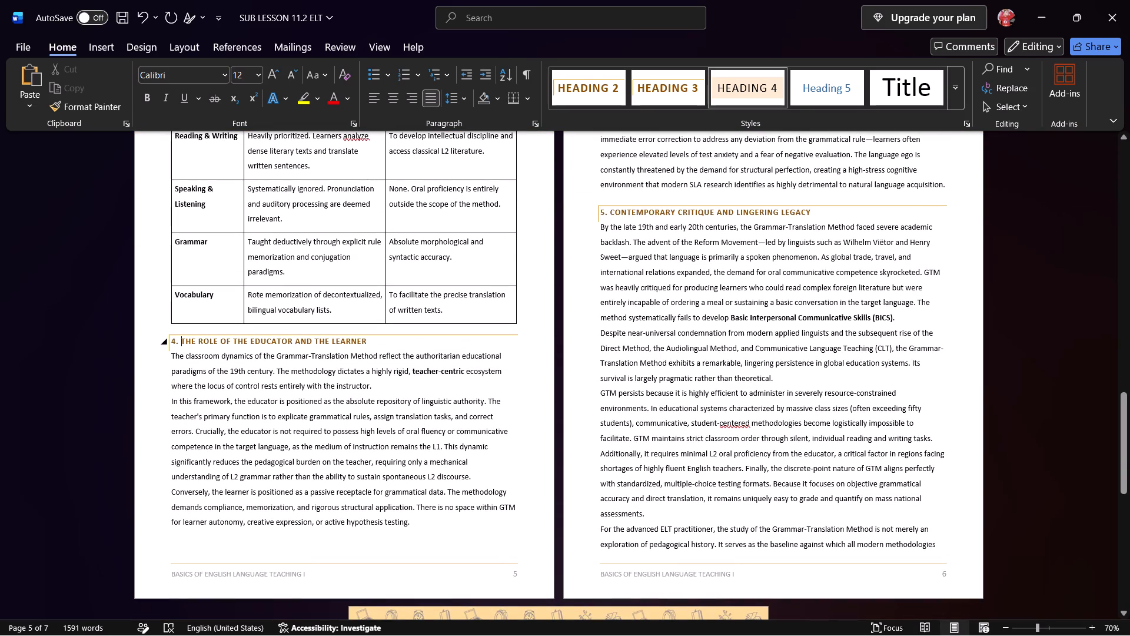
key("BackSpace")
key("BackSpace")
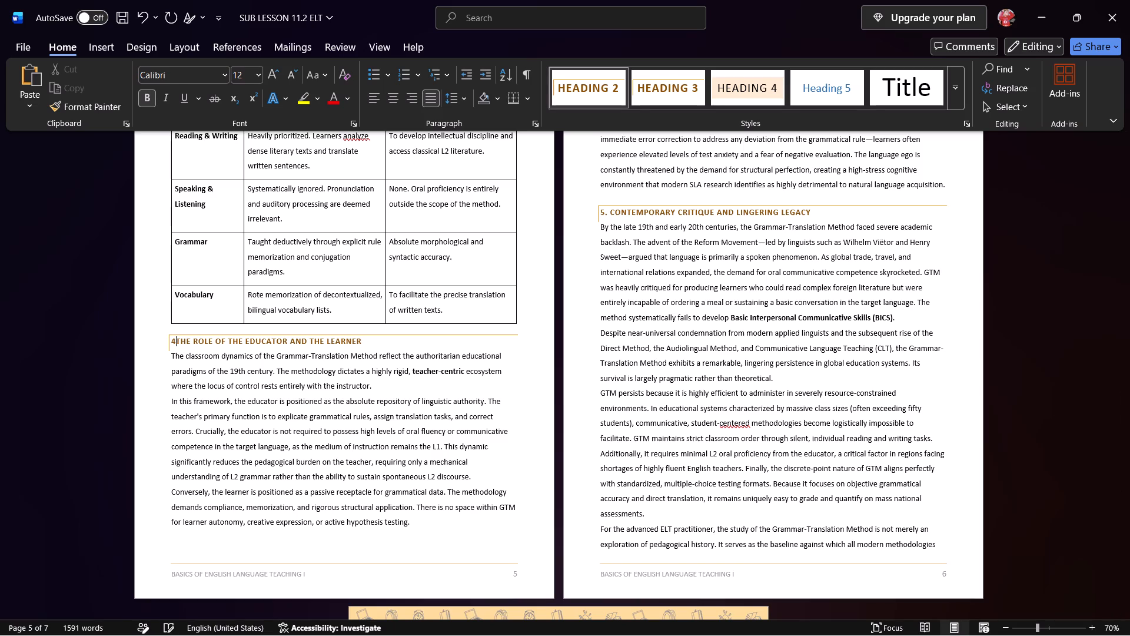
key("BackSpace")
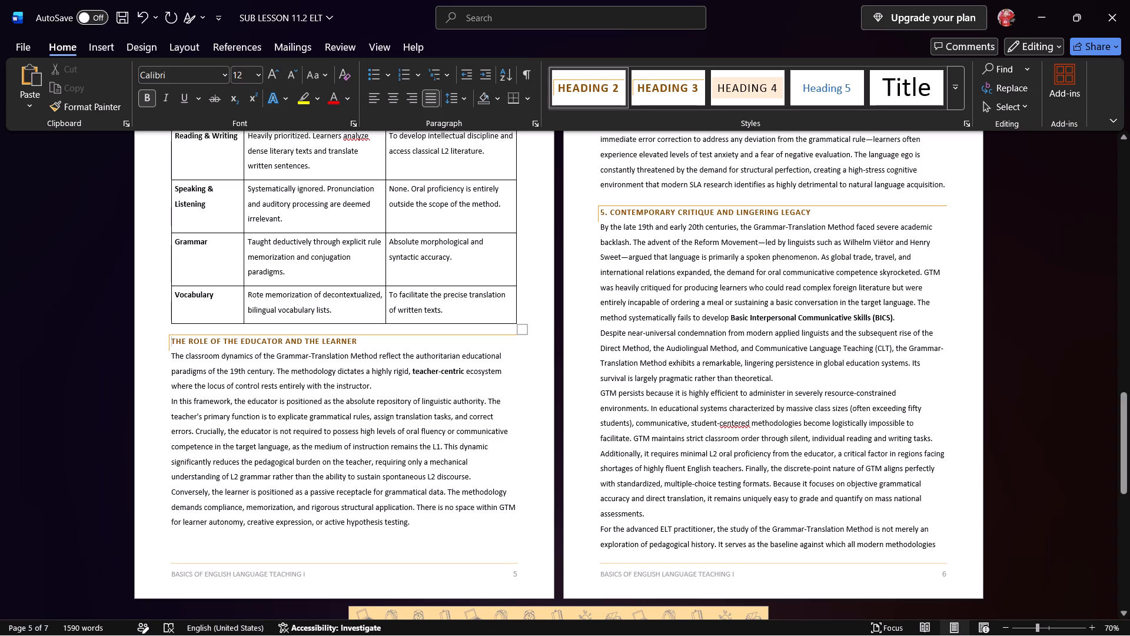
left_click(609, 214)
key("Delete")
key("BackSpace")
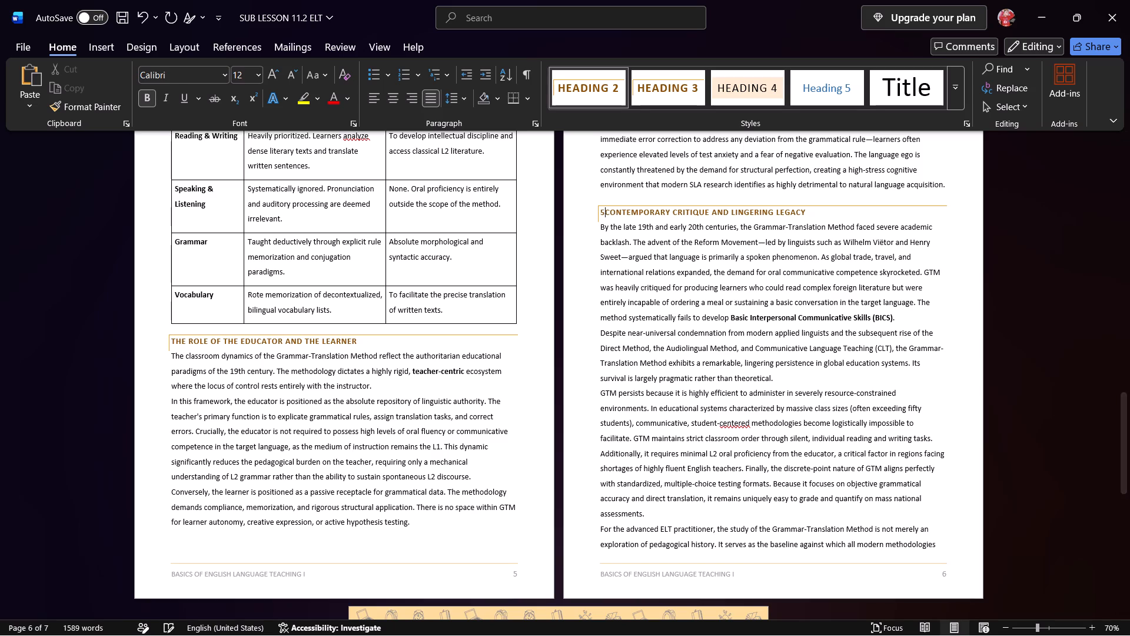
key("BackSpace")
Review the formatted lesson through to the Key Takeaways on the last page and back to the cover.
scroll(749, 274, "down", 8)
scroll(649, 295, "down", 4)
scroll(454, 409, "down", 9)
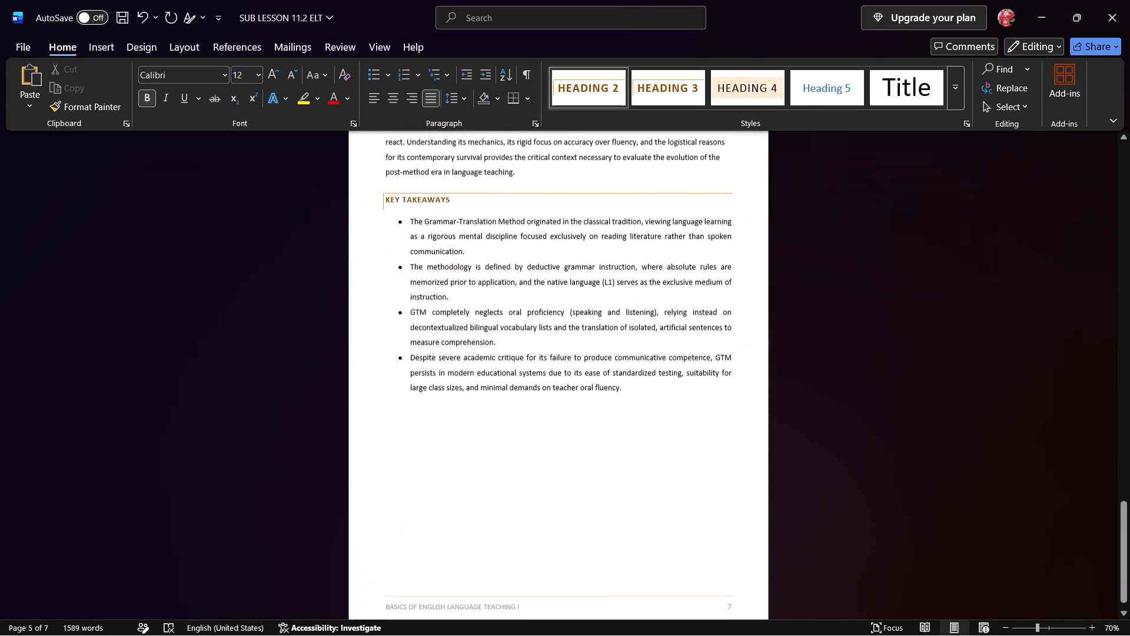
scroll(474, 438, "down", 9)
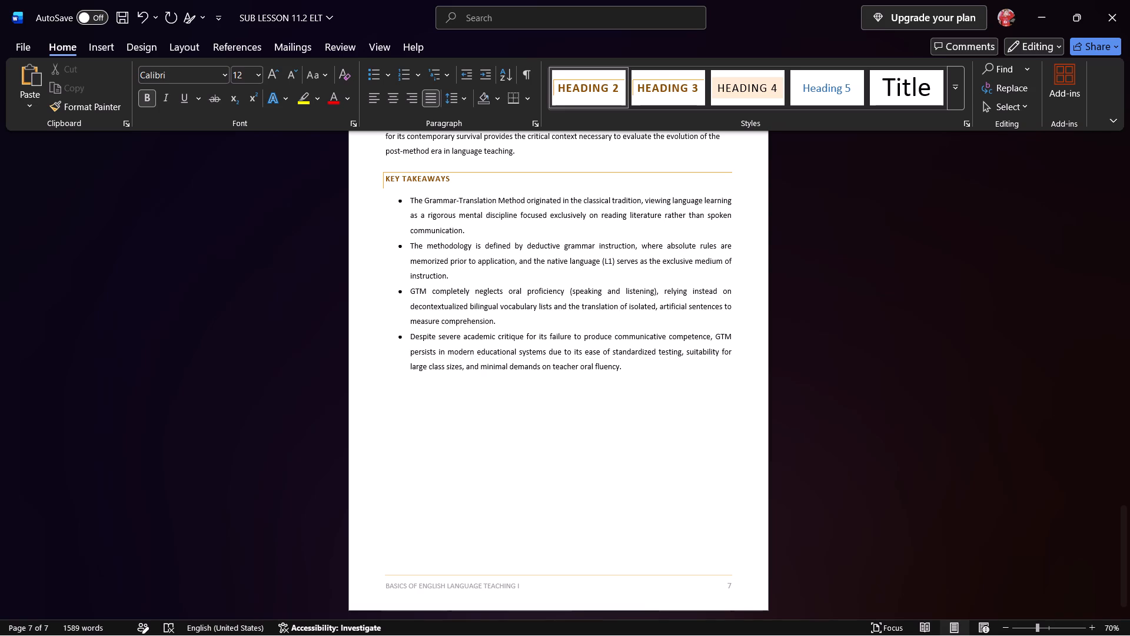
scroll(522, 389, "up", 4)
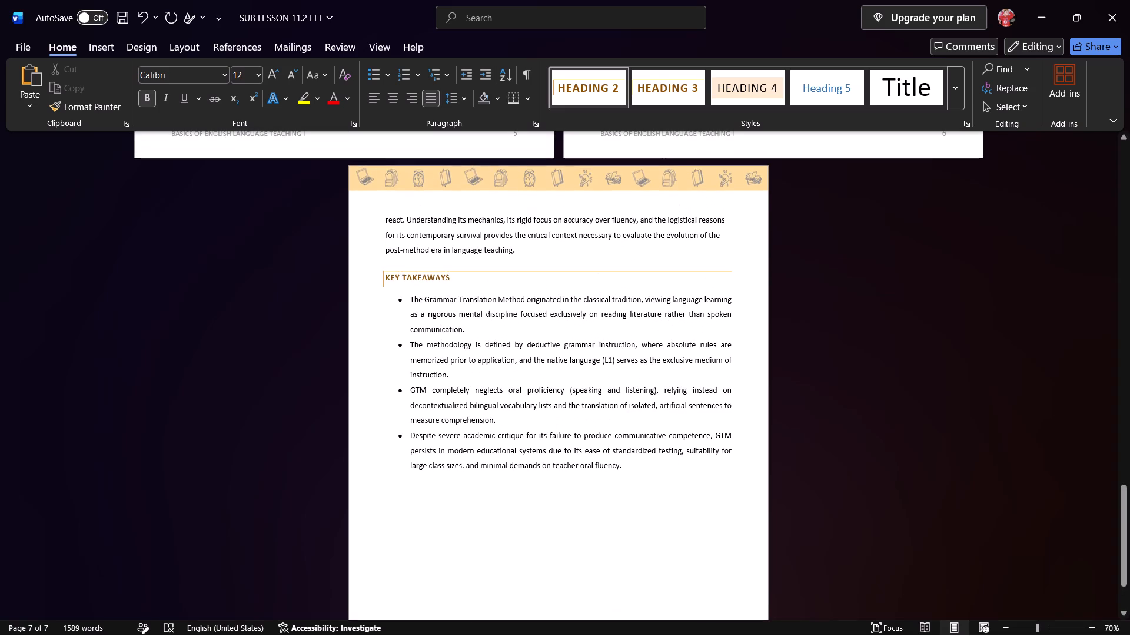
left_click_drag(1124, 514, 1111, 277)
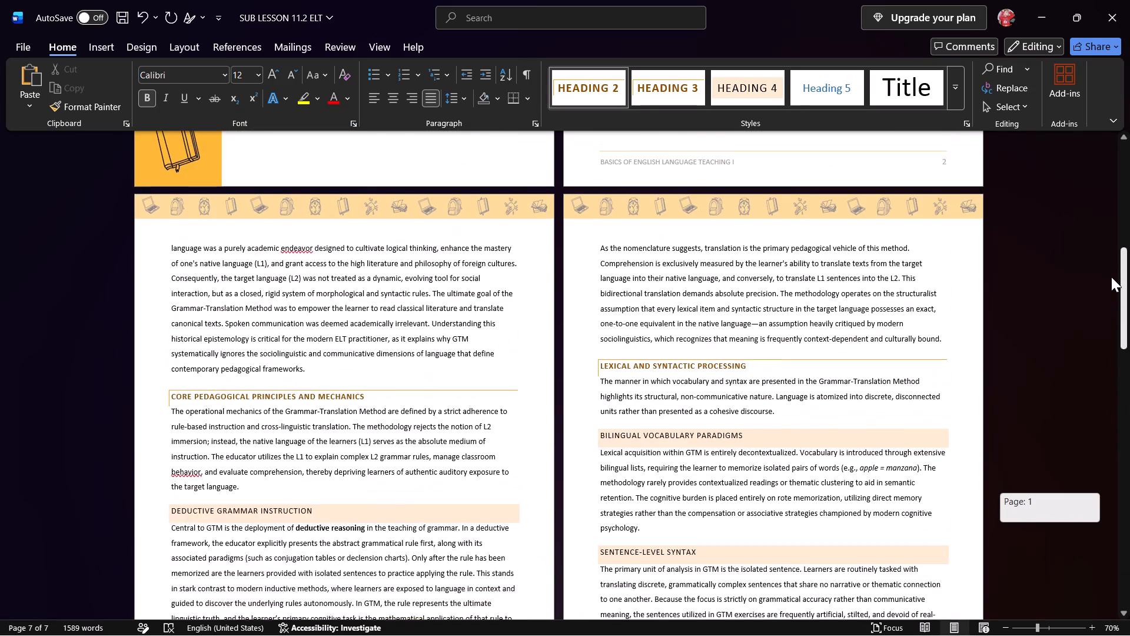
left_click_drag(1111, 277, 1084, 382)
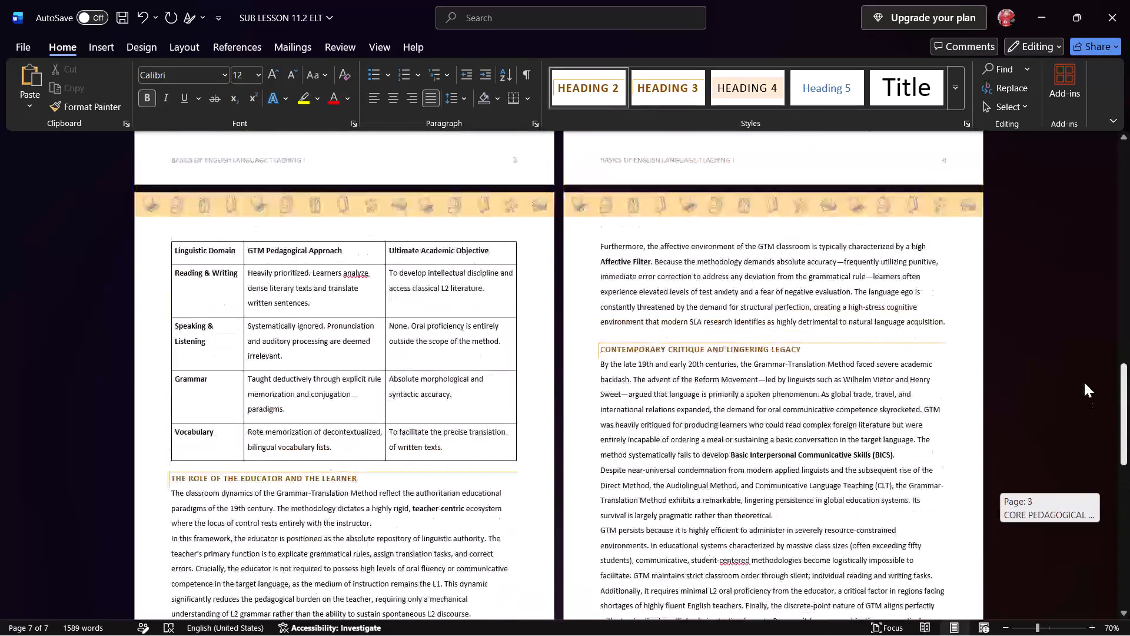
left_click_drag(1084, 382, 1049, 144)
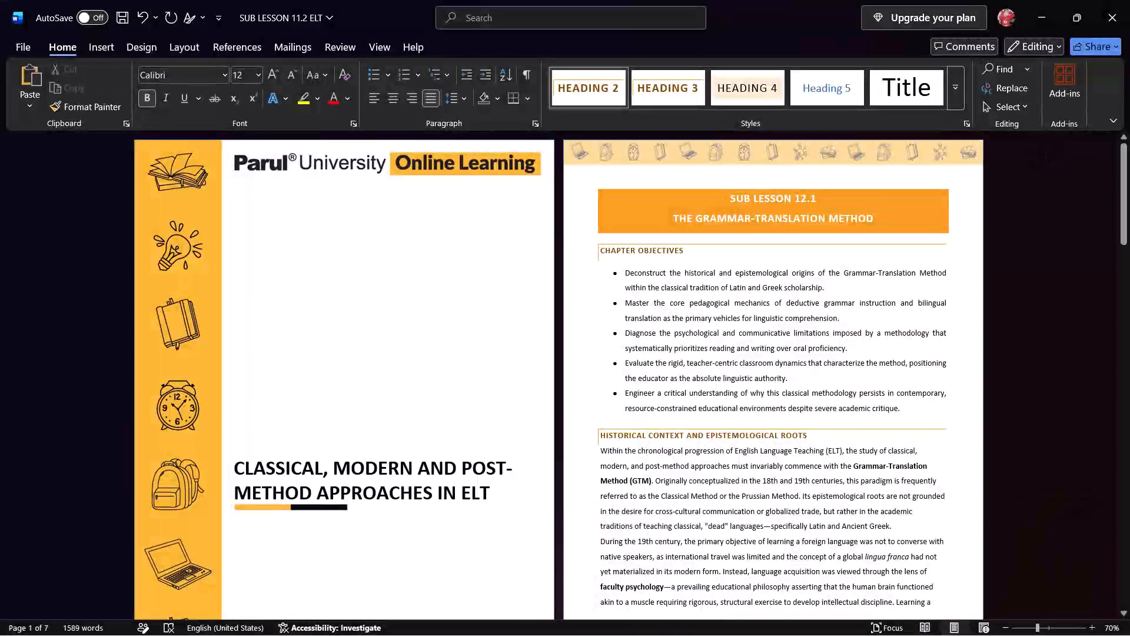
Justify the text of the whole Grammar-Translation Method lesson.
key("ctrl+a")
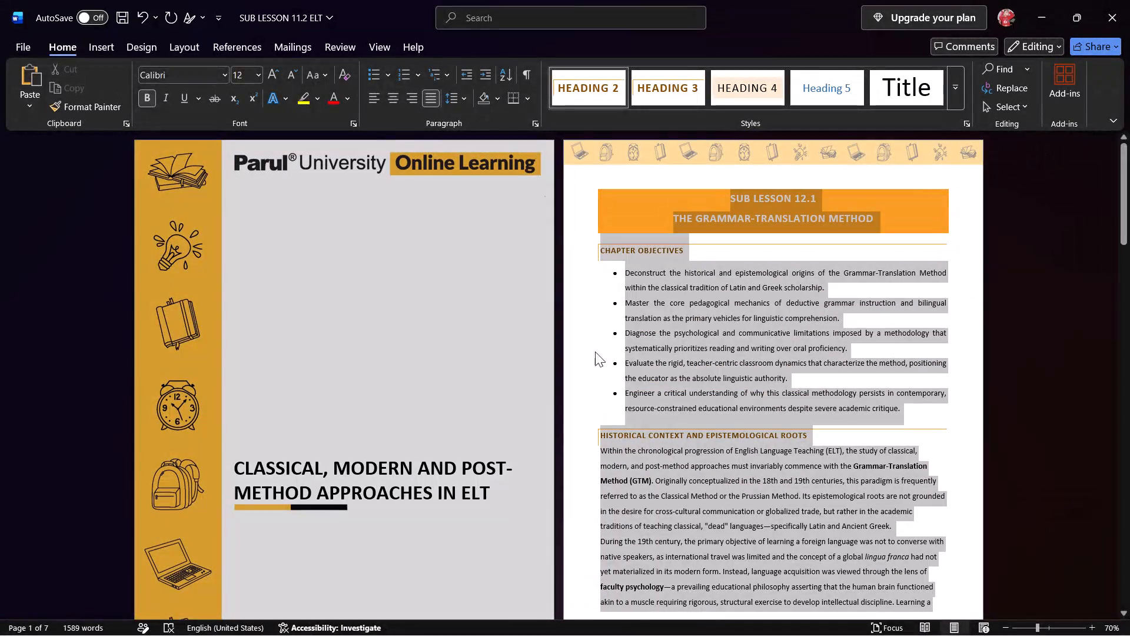
left_click(427, 100)
left_click(451, 100)
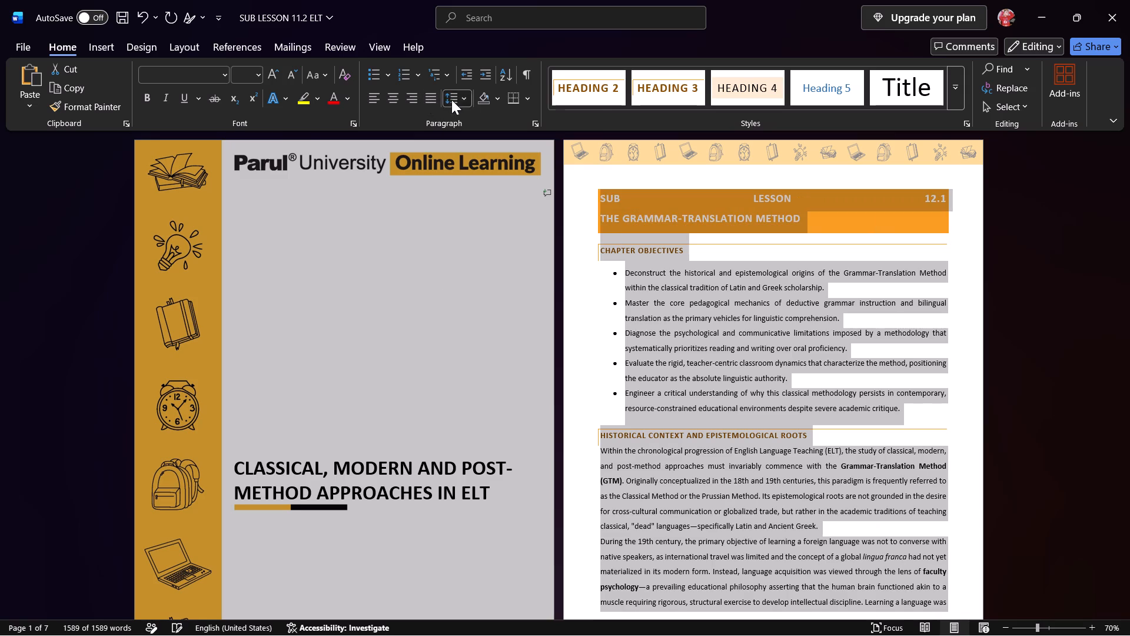
left_click(475, 160)
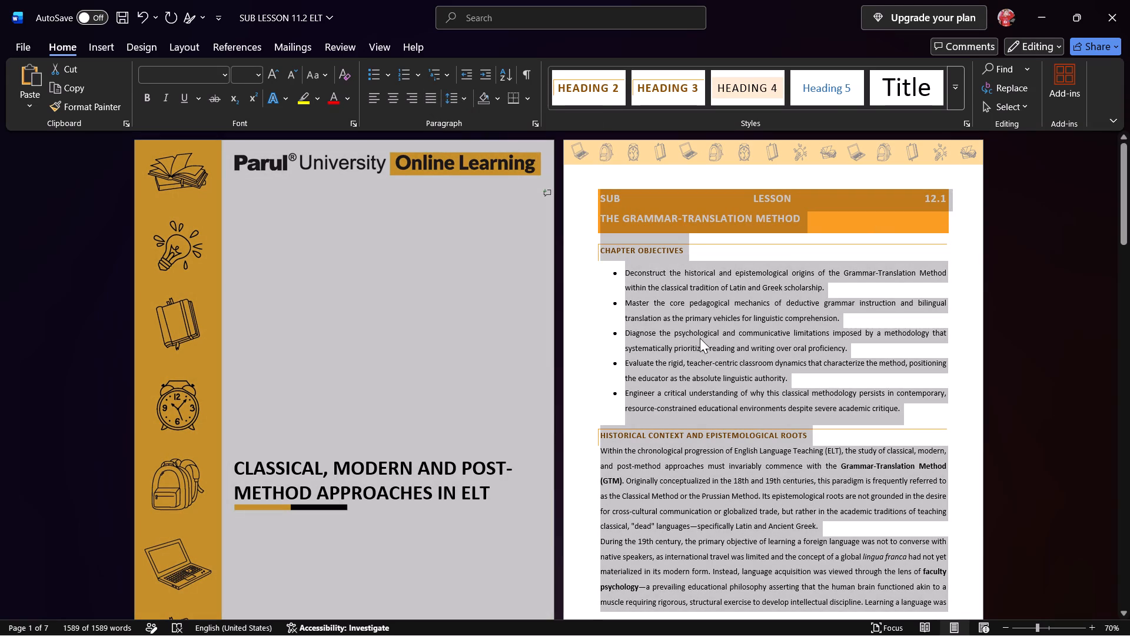
left_click(729, 290)
Center the two title lines SUB LESSON 12.1 and THE GRAMMAR-TRANSLATION METHOD in the orange banner.
left_click_drag(815, 222, 617, 193)
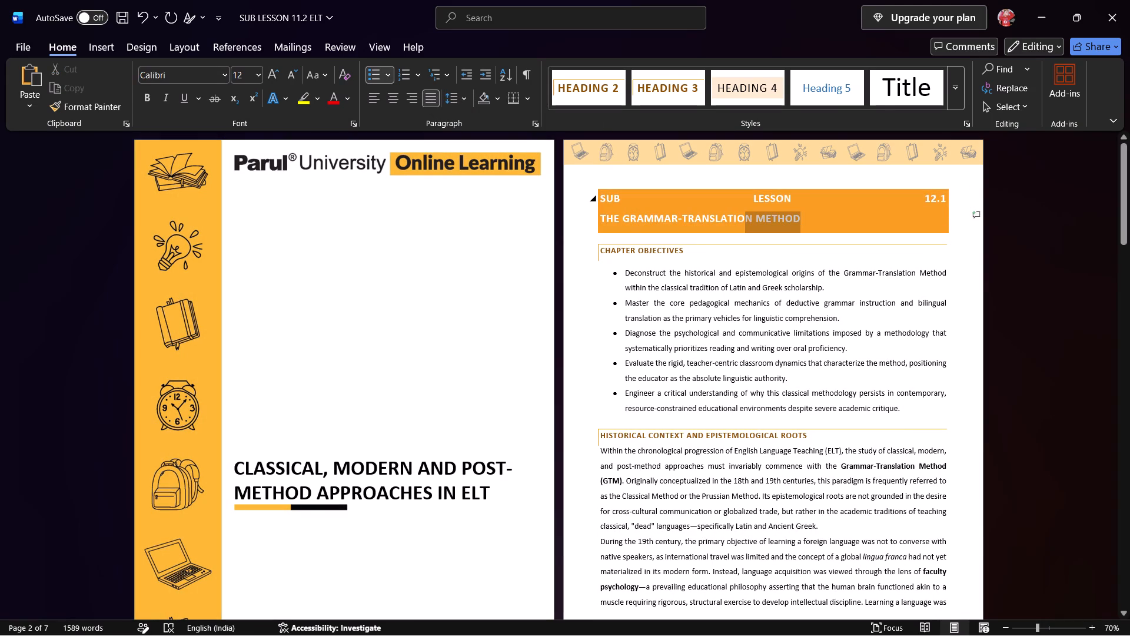
left_click_drag(617, 193, 616, 193)
left_click(387, 100)
left_click(681, 313)
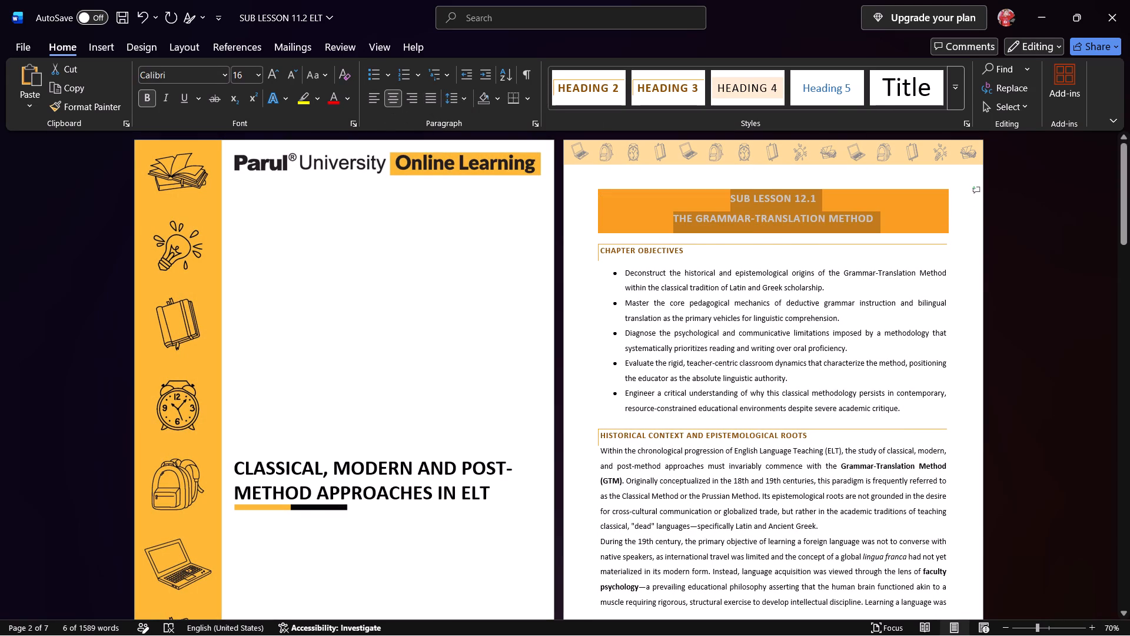
scroll(687, 303, "down", 19)
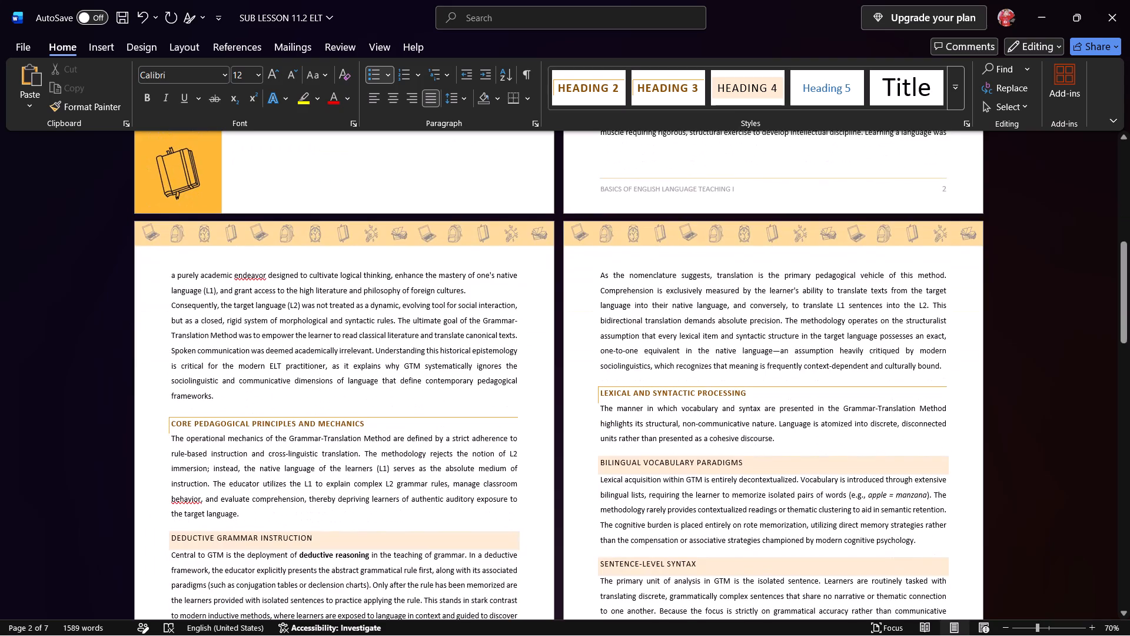
scroll(686, 306, "down", 19)
scroll(683, 320, "down", 7)
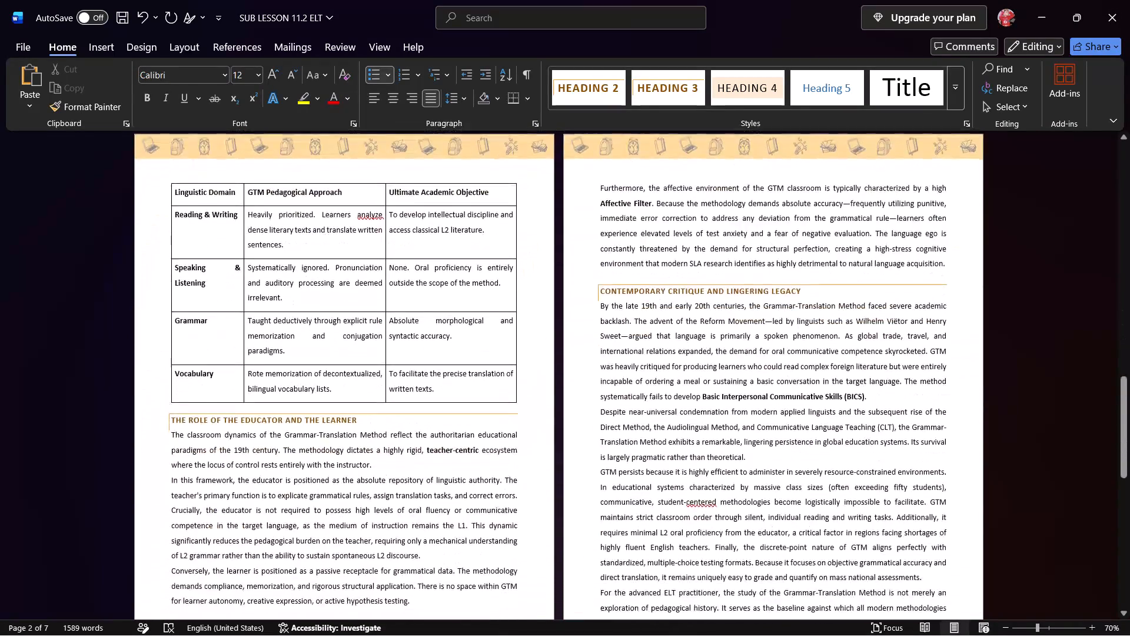
scroll(682, 336, "down", 20)
scroll(679, 351, "down", 6)
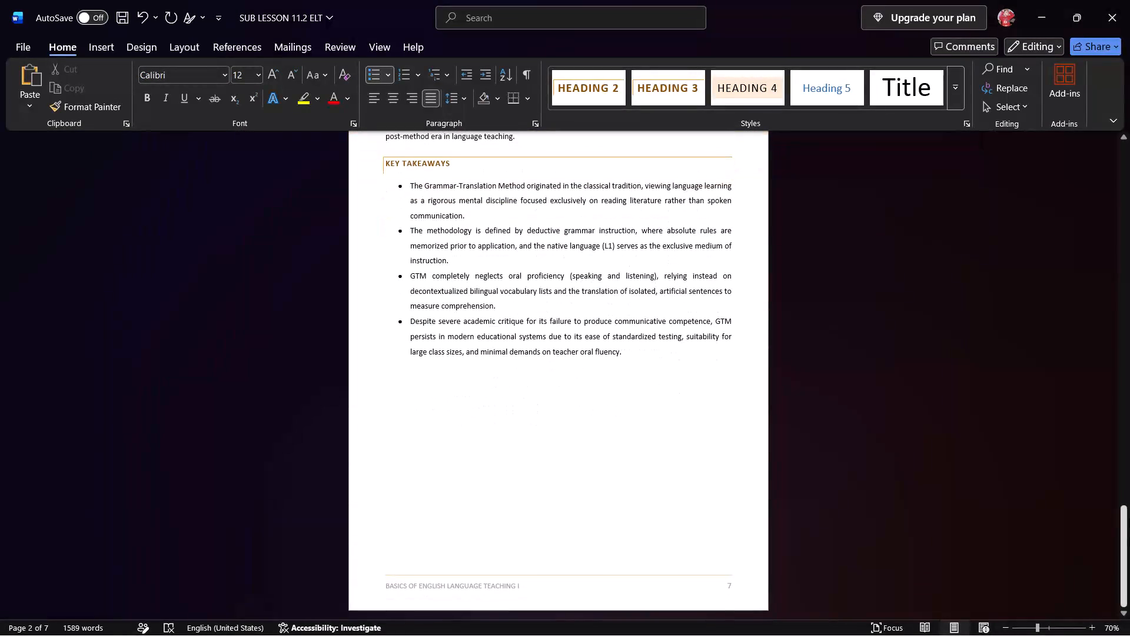
left_click_drag(1121, 542, 1072, 151)
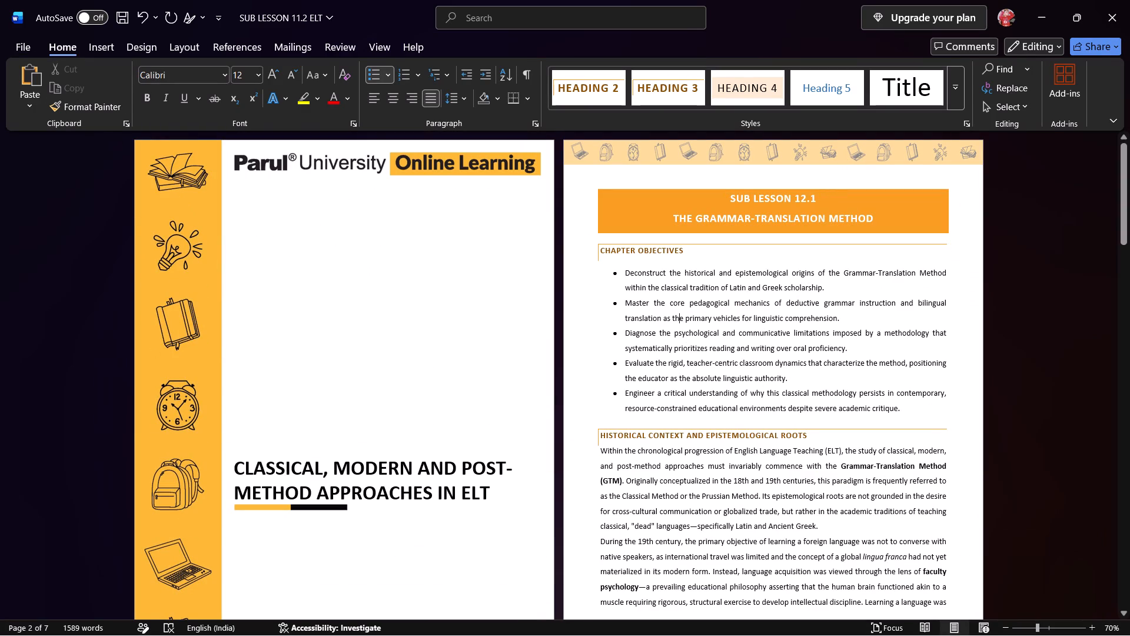
Save the document in the Downloads folder under the new name SUB LESSON 12.1 ELT.
left_click(13, 42)
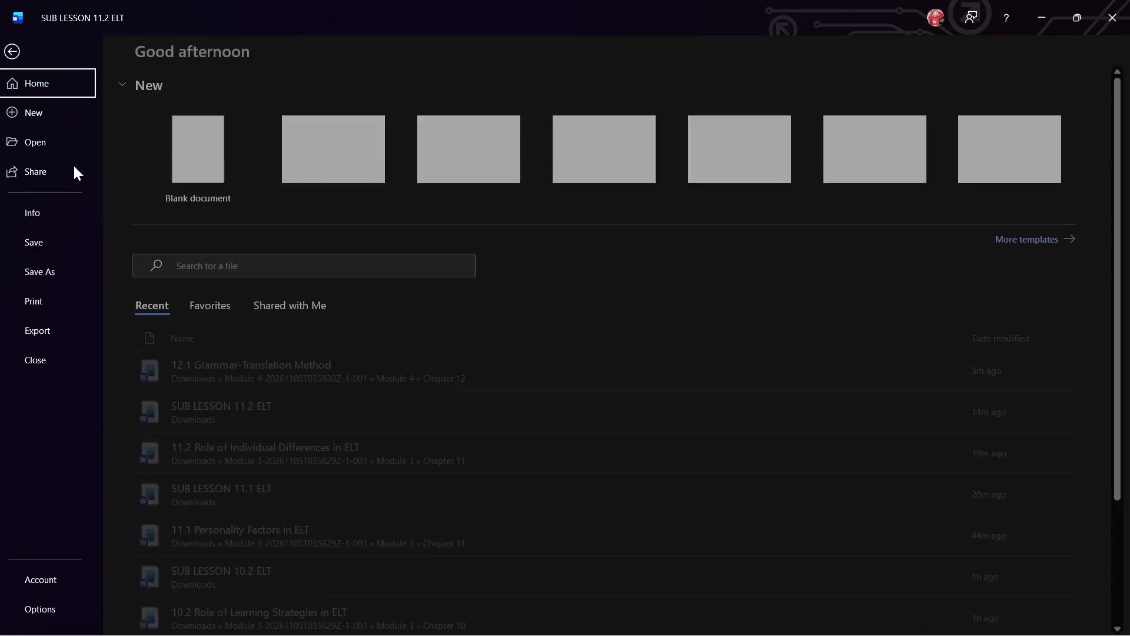
left_click(67, 274)
left_click(450, 210)
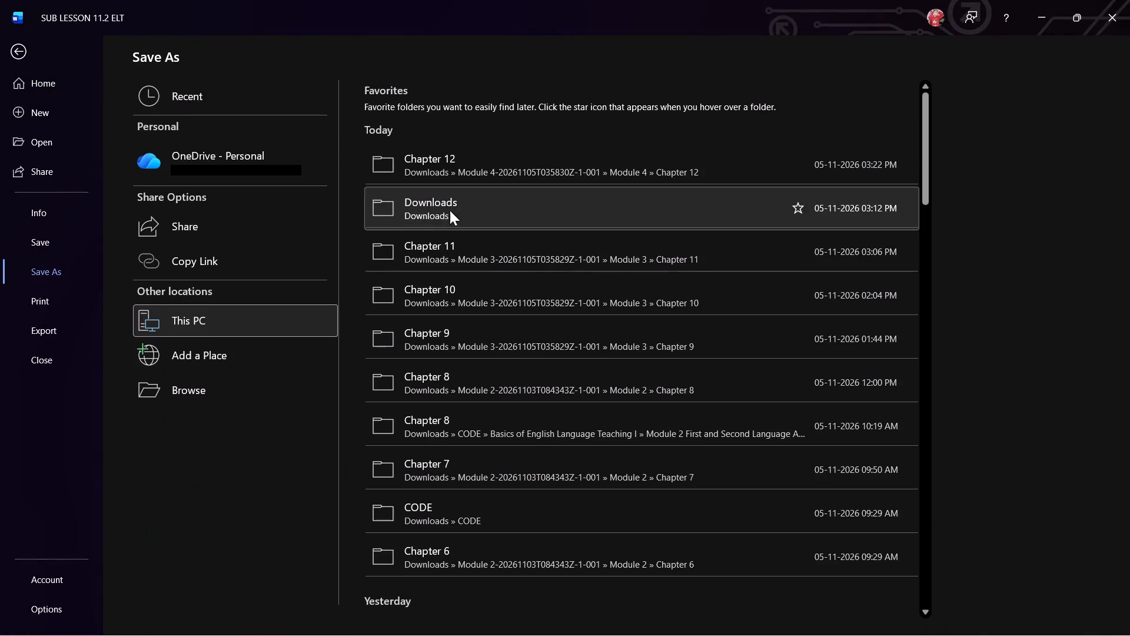
left_click(168, 246)
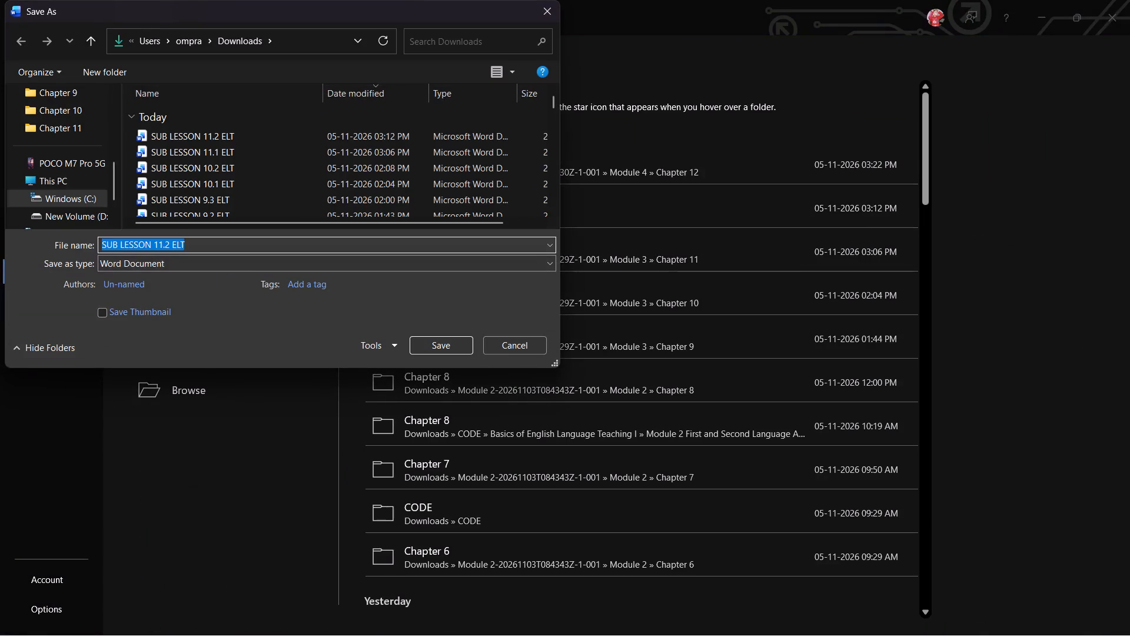
key("BackSpace")
key("BackSpace")
key("BackSpace")
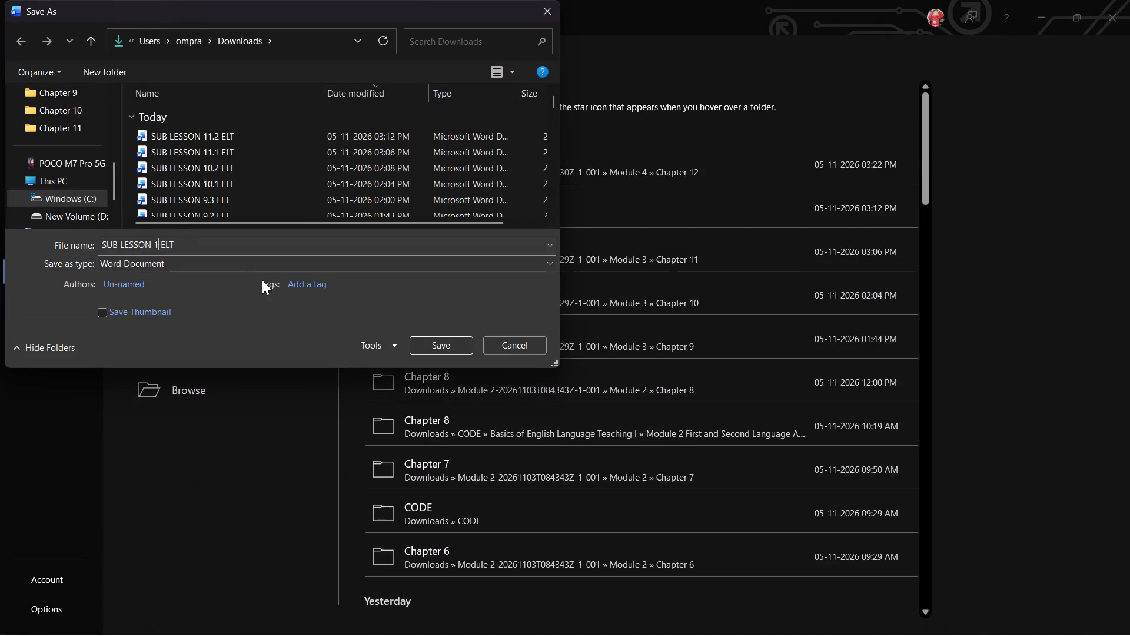
type("2.1")
key("Return")
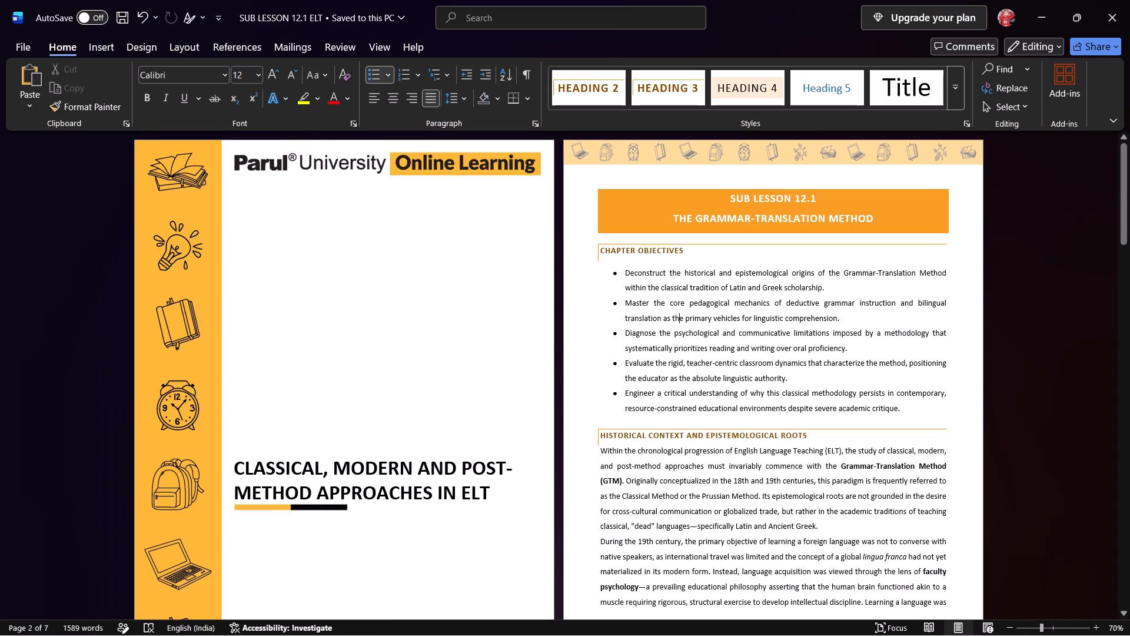
In File Explorer, copy SUB LESSON 12.1 ELT from Downloads into Chapter 12 of the Module 4 Classical, Modern and Post-Method Approaches in ELT folder.
left_click(679, 624)
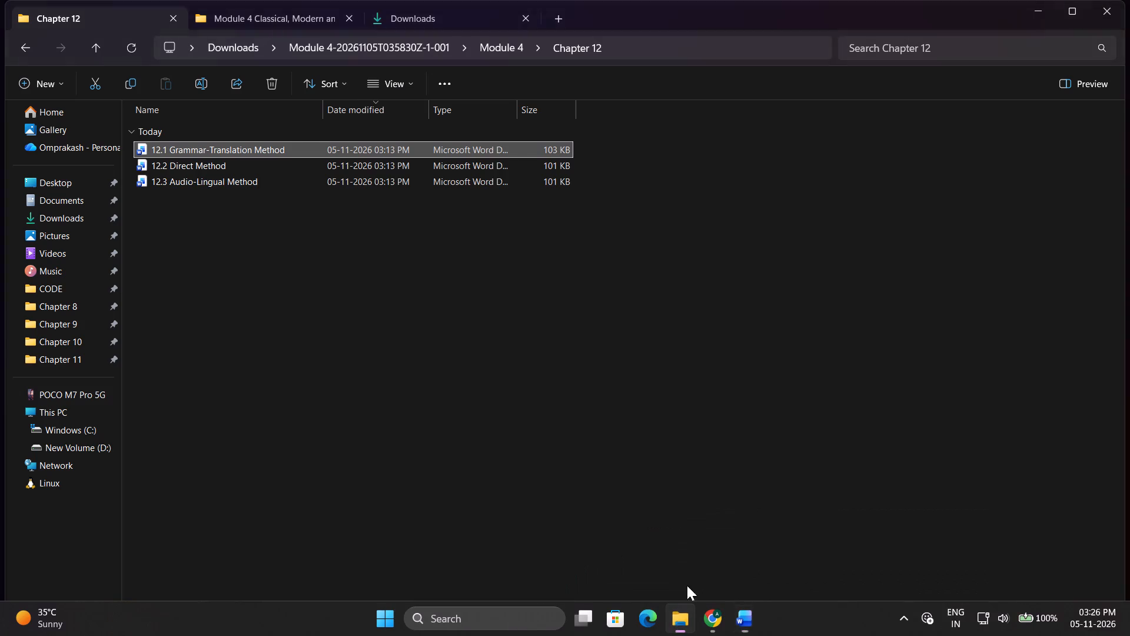
left_click(234, 12)
double_click(195, 200)
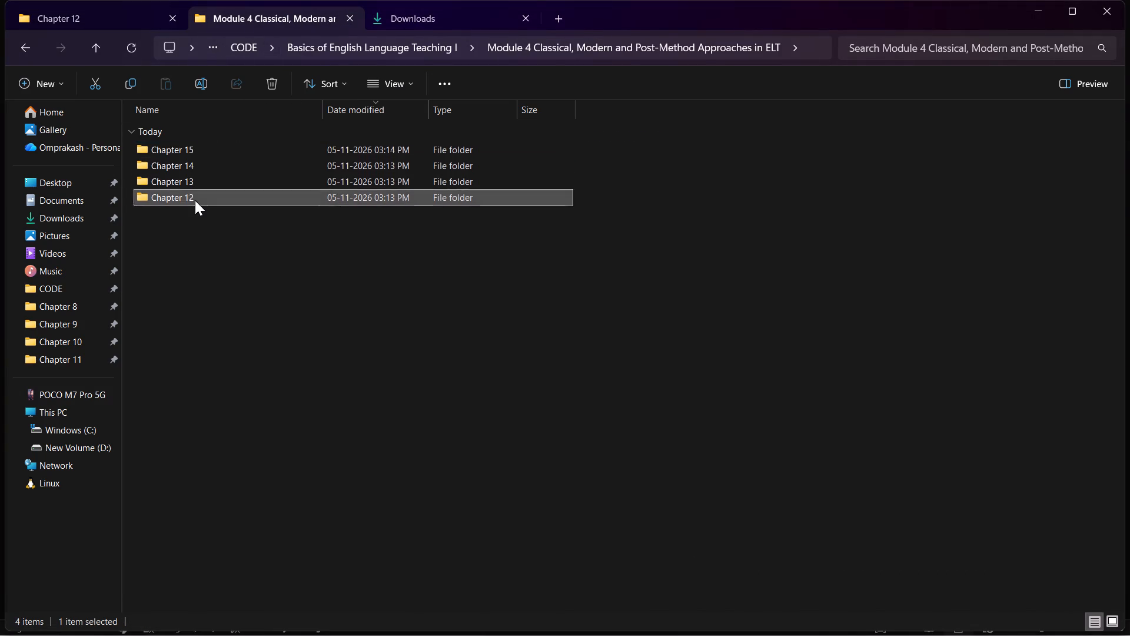
left_click(418, 19)
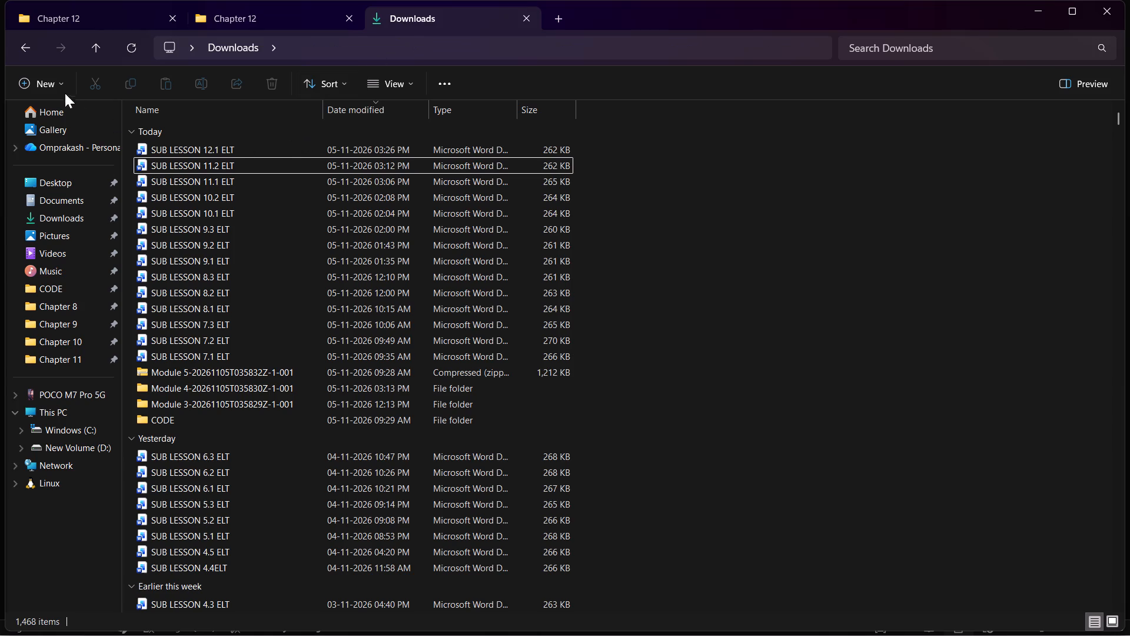
left_click(131, 49)
left_click(195, 152)
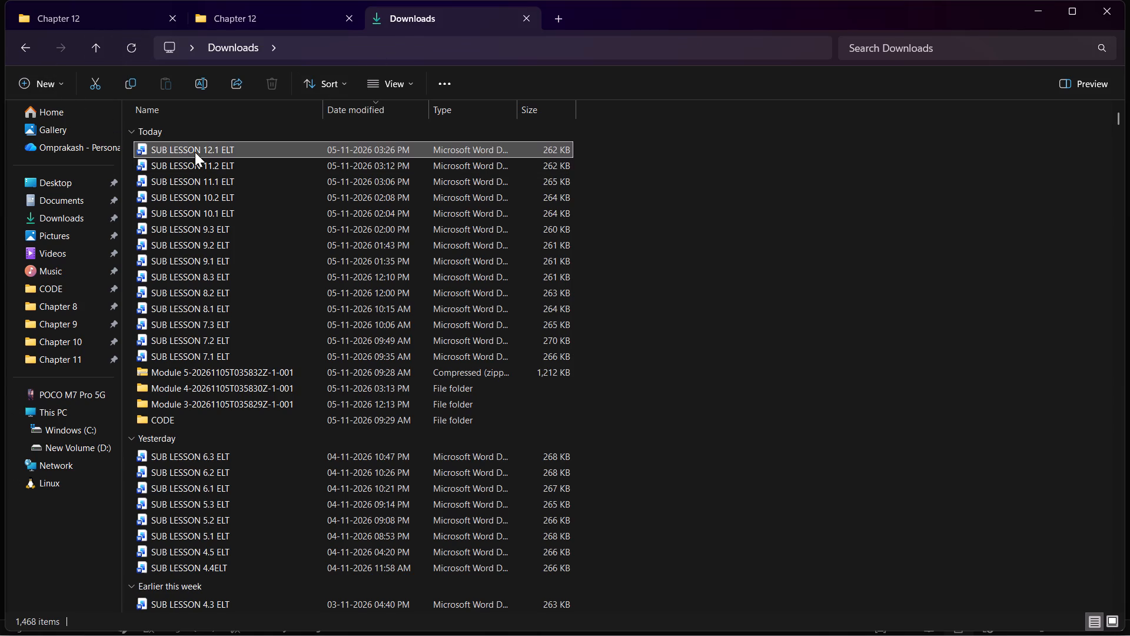
left_click(126, 88)
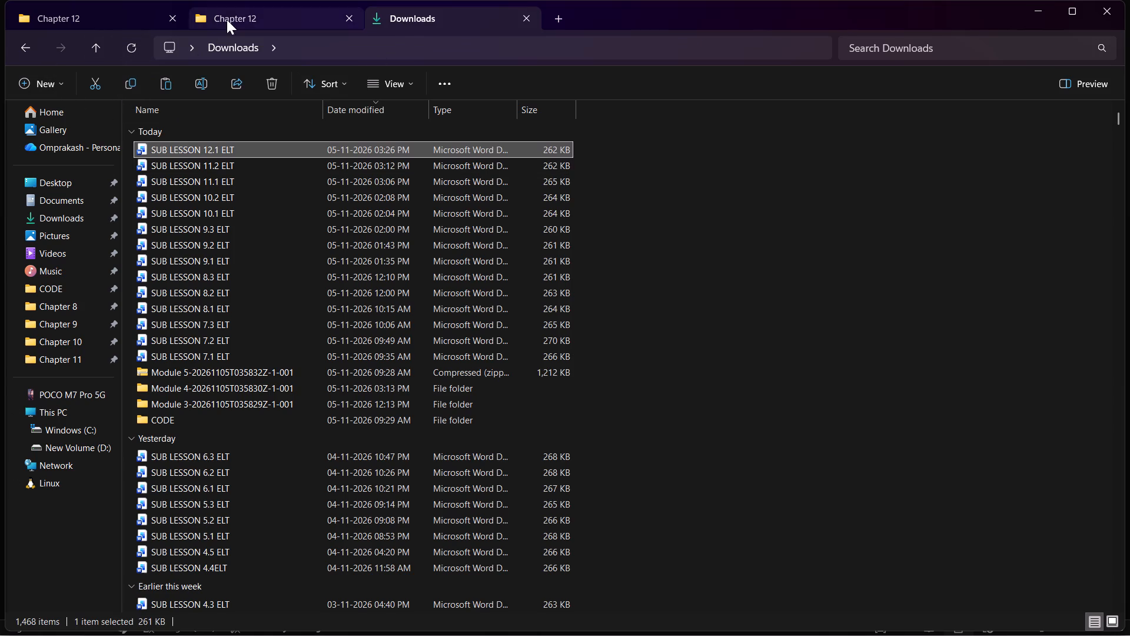
left_click(232, 16)
left_click(169, 79)
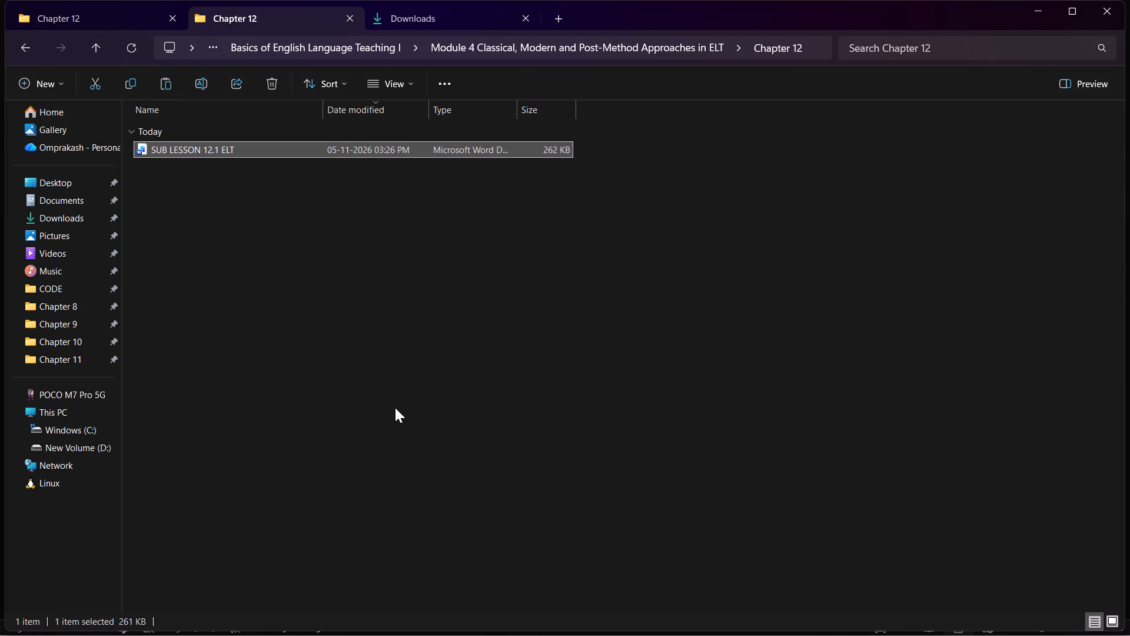
Close the source document 12.1 Grammar-Translation Method in Word.
left_click(89, 14)
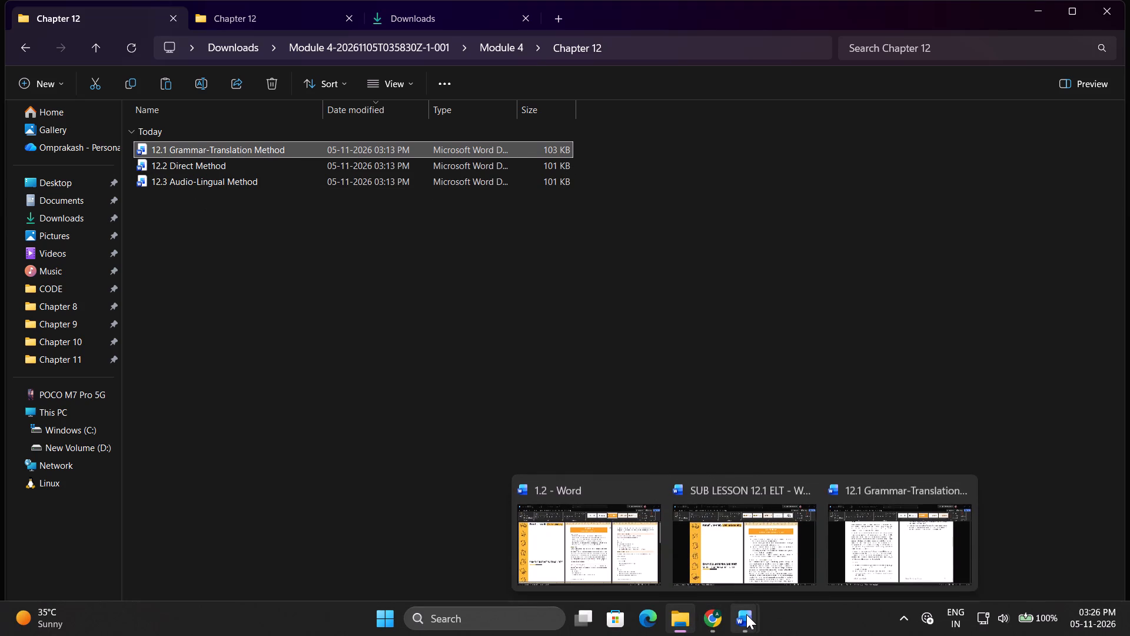
left_click(882, 562)
left_click(1111, 14)
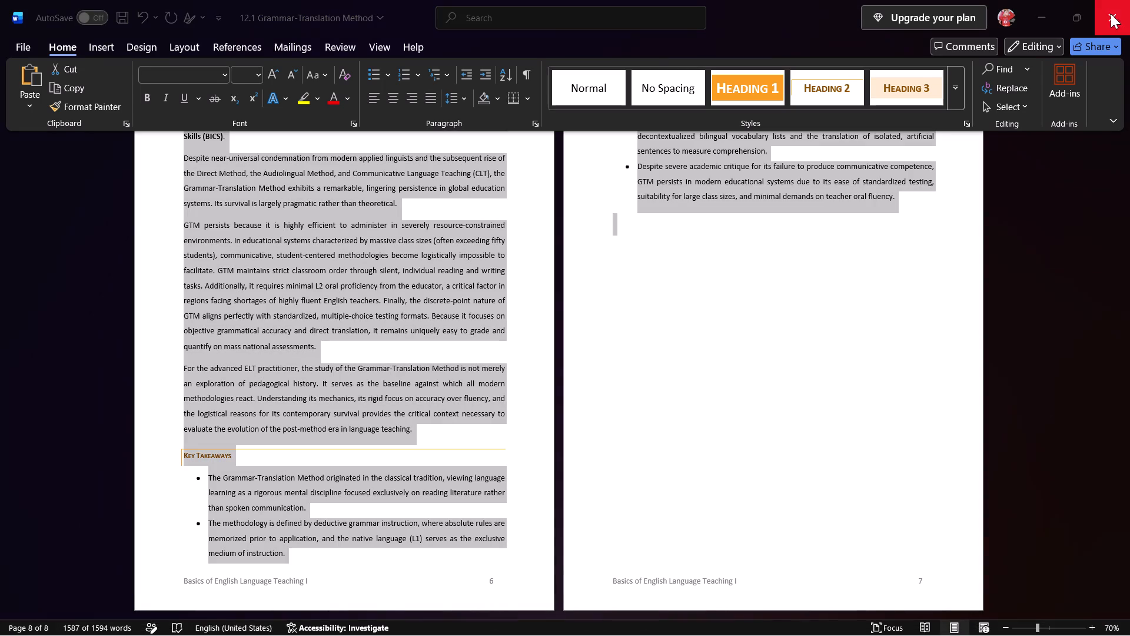
left_click(620, 439)
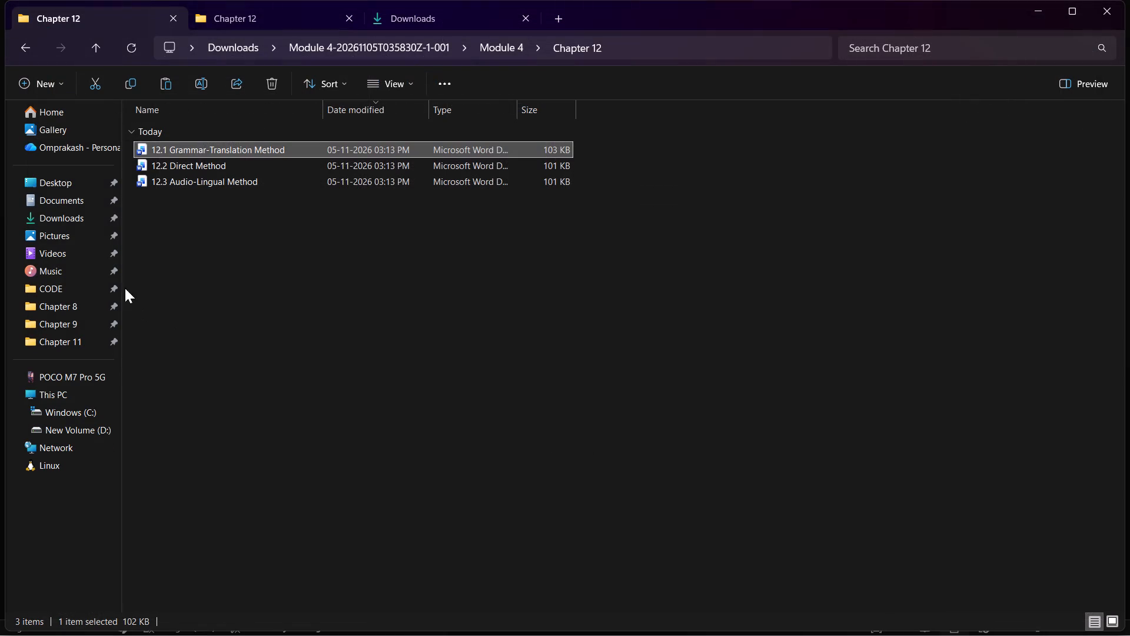
Open 12.2 Direct Method from the downloaded Module 4 Chapter 12 folder and enable editing.
double_click(205, 168)
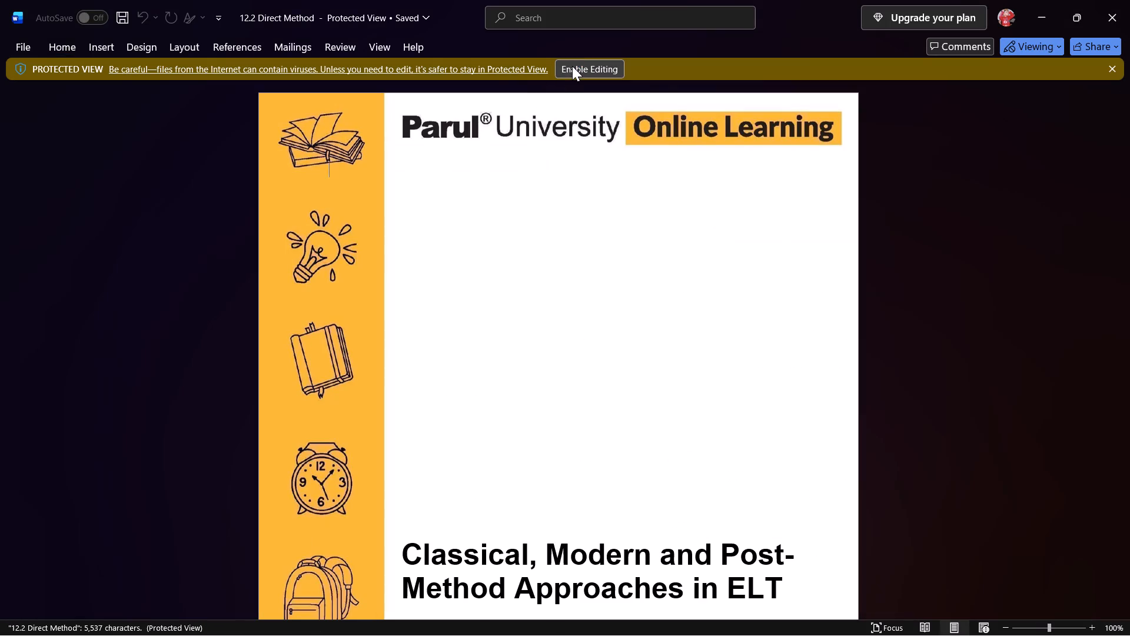
left_click(572, 66)
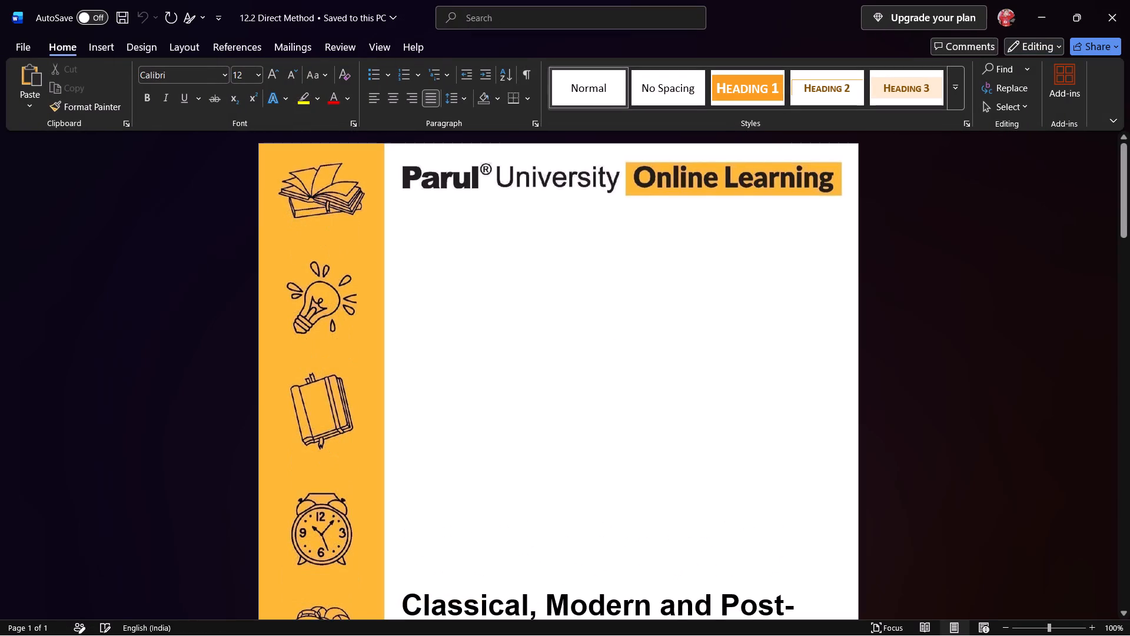
Replace the lesson content in SUB LESSON 12.1 ELT with all text copied from 12.2 Direct Method, from the SUB LESSON 12.2 title onward.
scroll(596, 571, "down", 3, "ctrl")
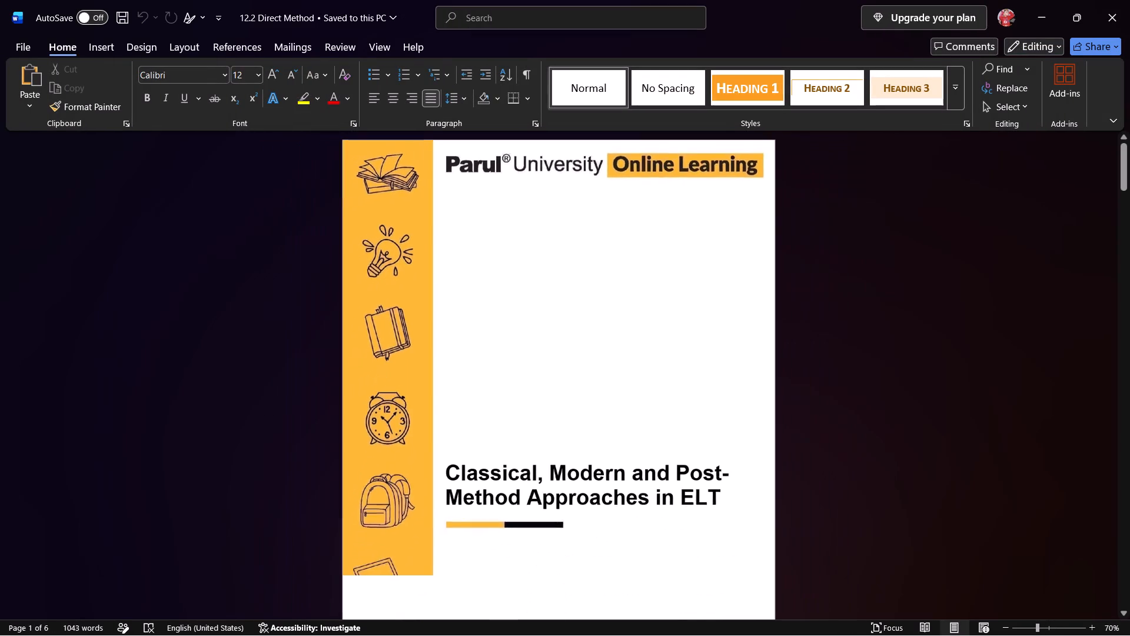
scroll(722, 240, "down", 1)
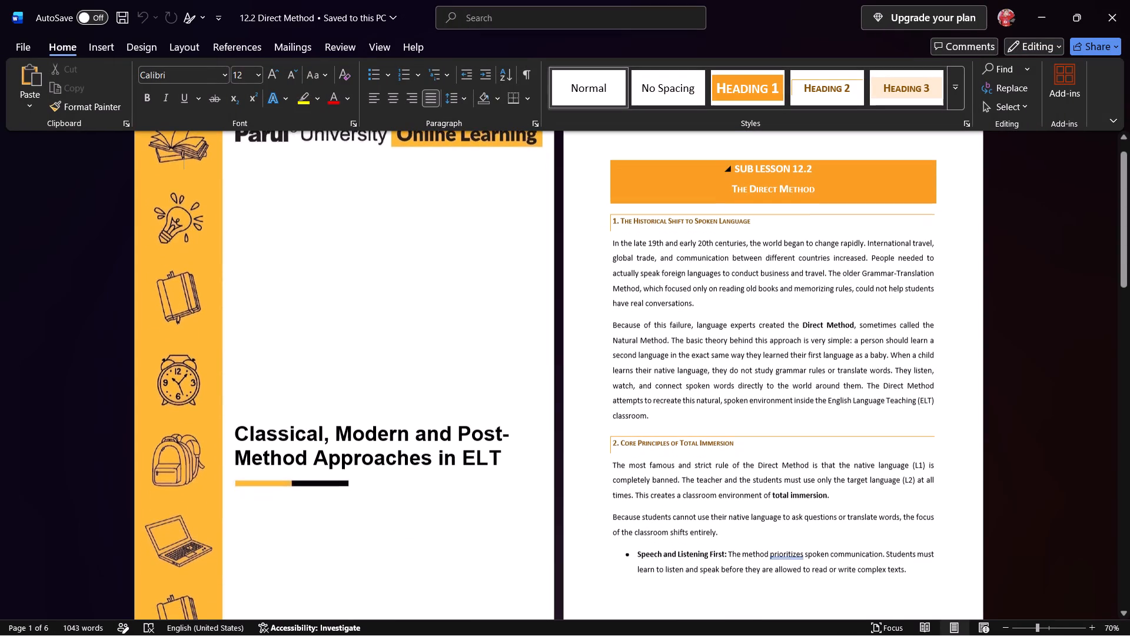
scroll(737, 175, "down", 1)
left_click_drag(737, 165, 845, 635)
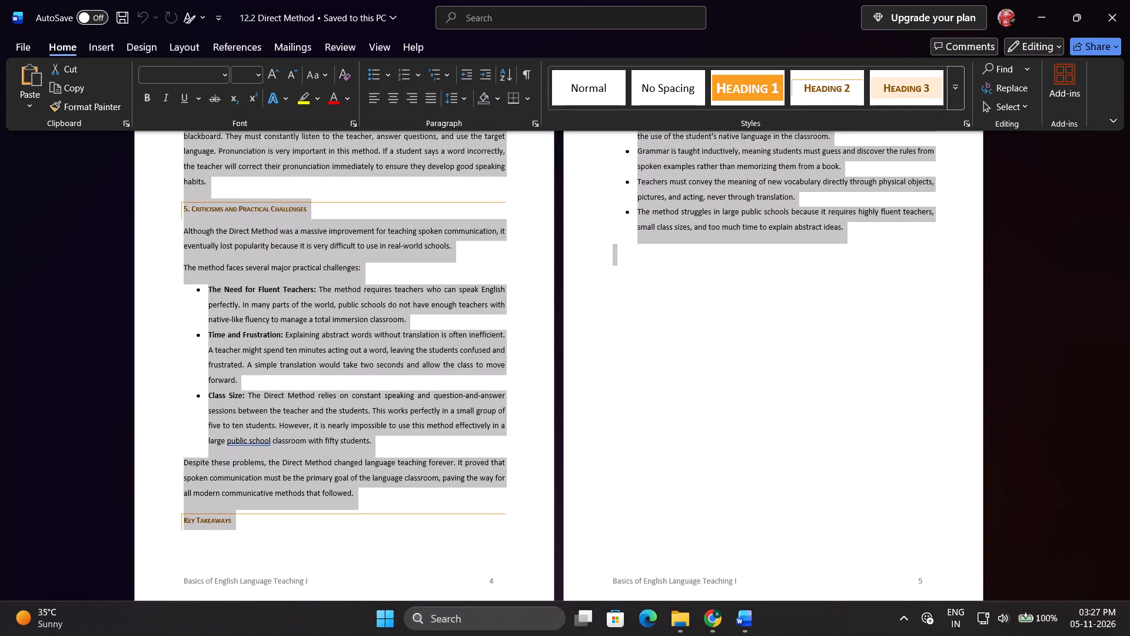
key("ctrl+c")
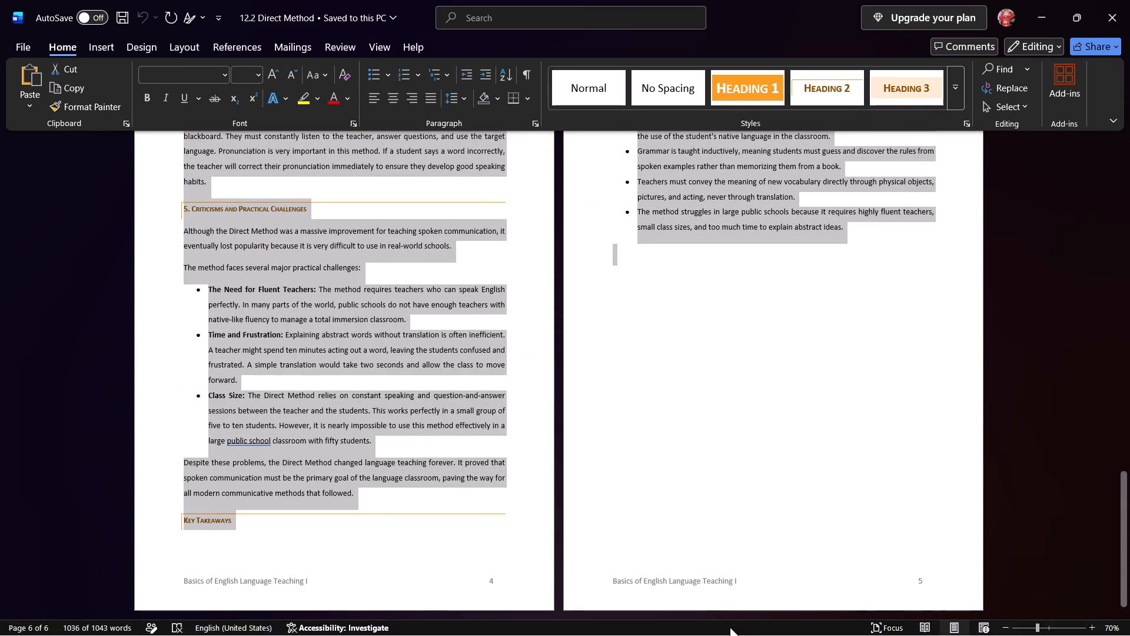
scroll(757, 500, "down", 6)
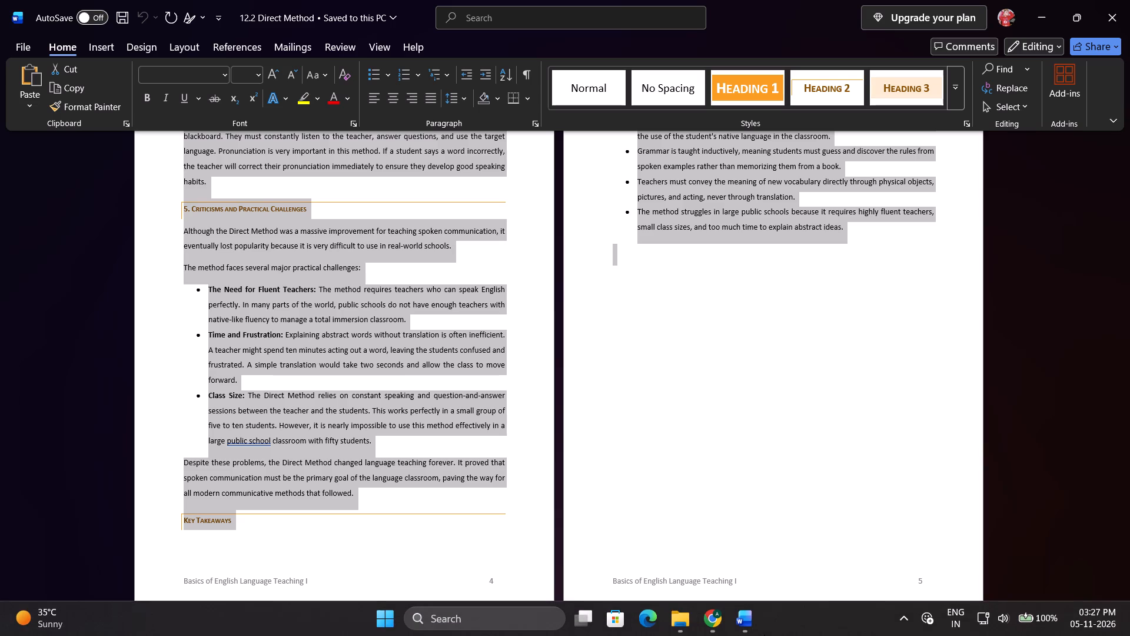
left_click(752, 561)
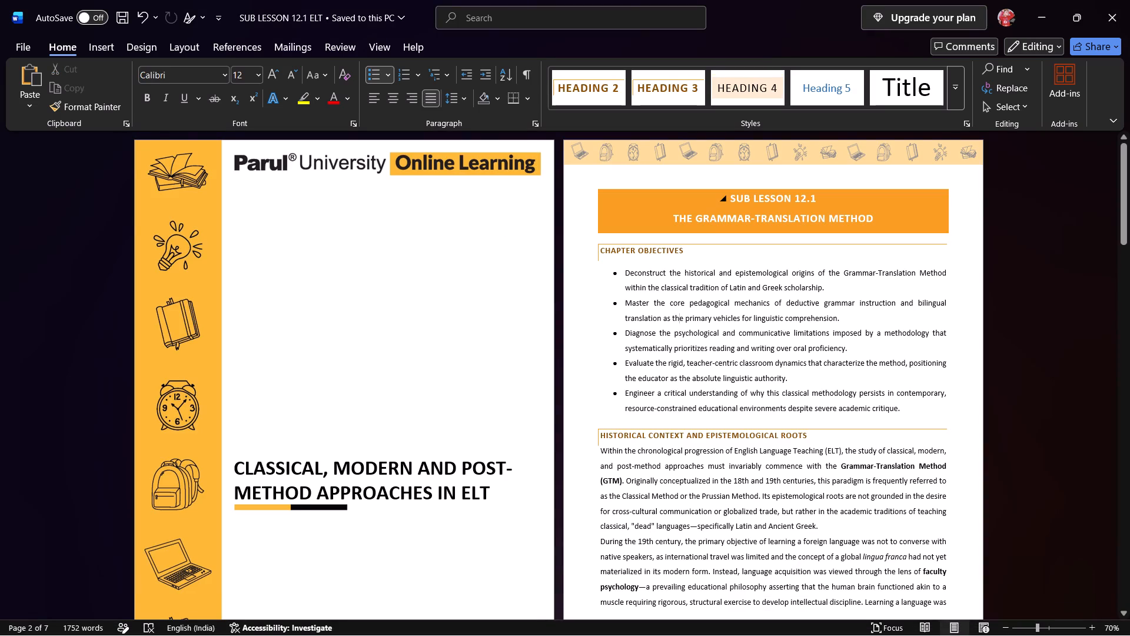
left_click_drag(732, 196, 919, 635)
key("ctrl+v")
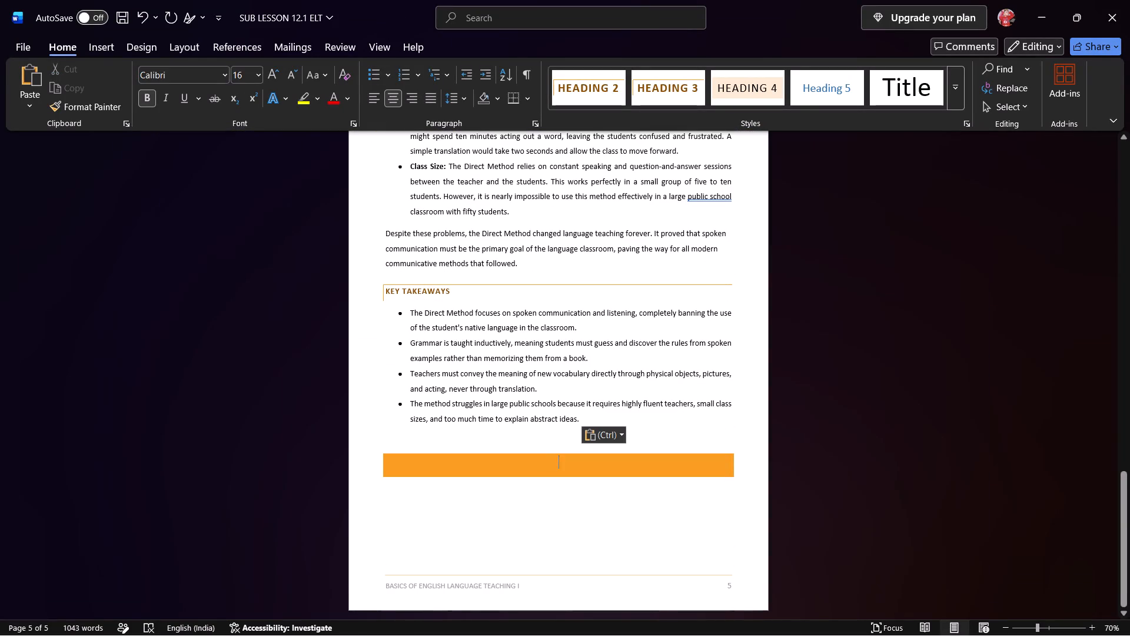
Apply the Normal style to the empty orange banner paragraph after the Key Takeaways.
left_click(956, 98)
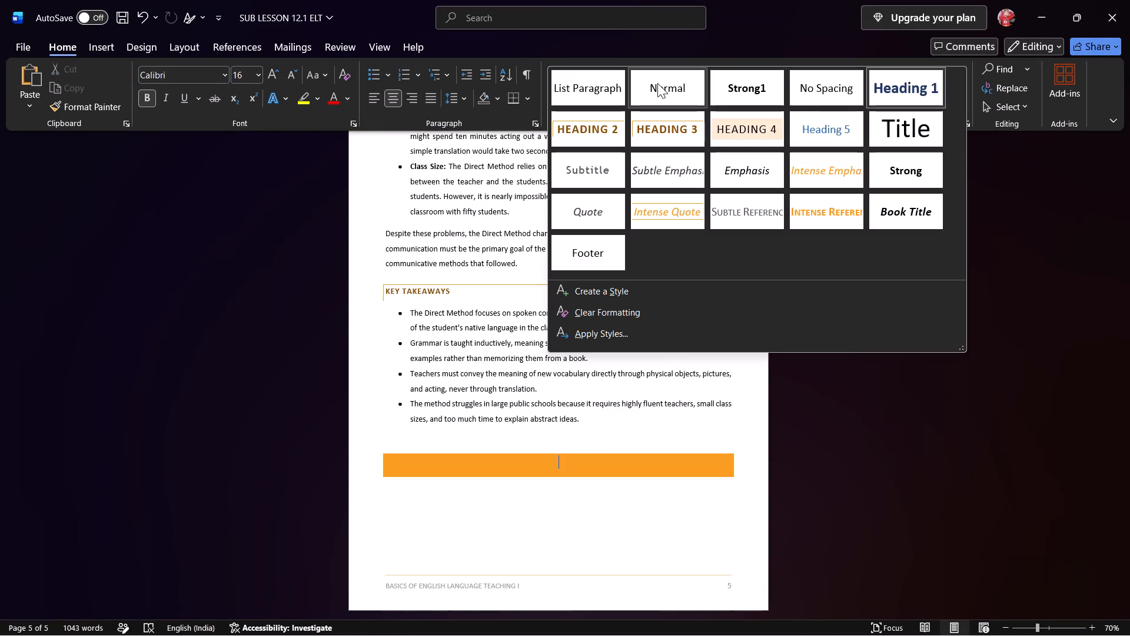
left_click(660, 88)
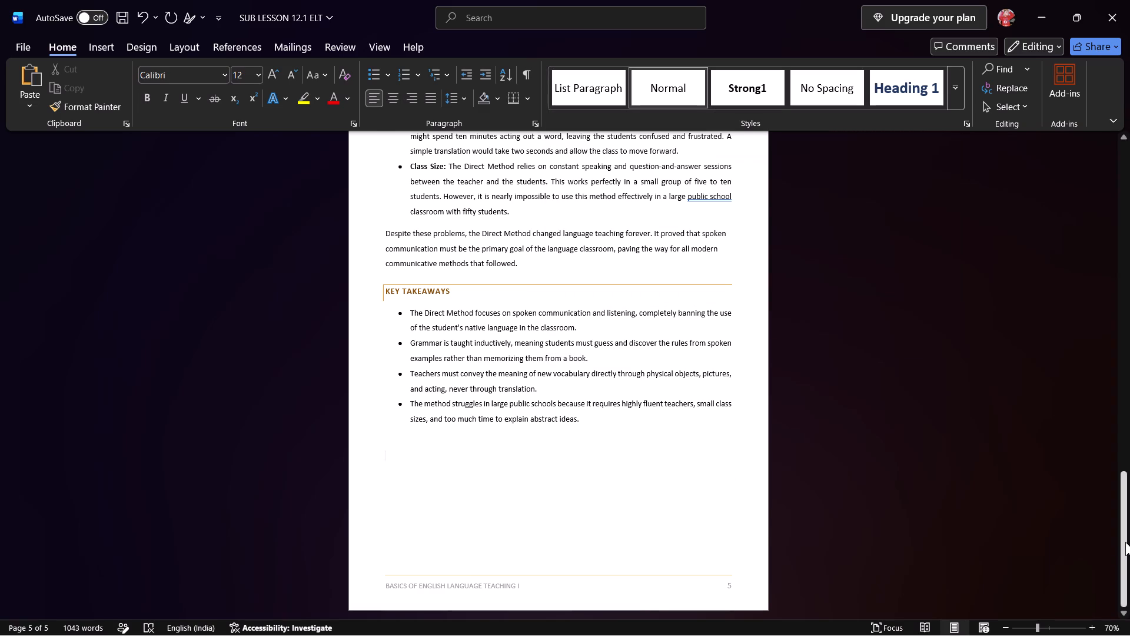
Return to the lesson's first pages and switch to the 1.2 document with the orange-banner Sub Lesson title.
left_click_drag(1125, 542, 1129, 148)
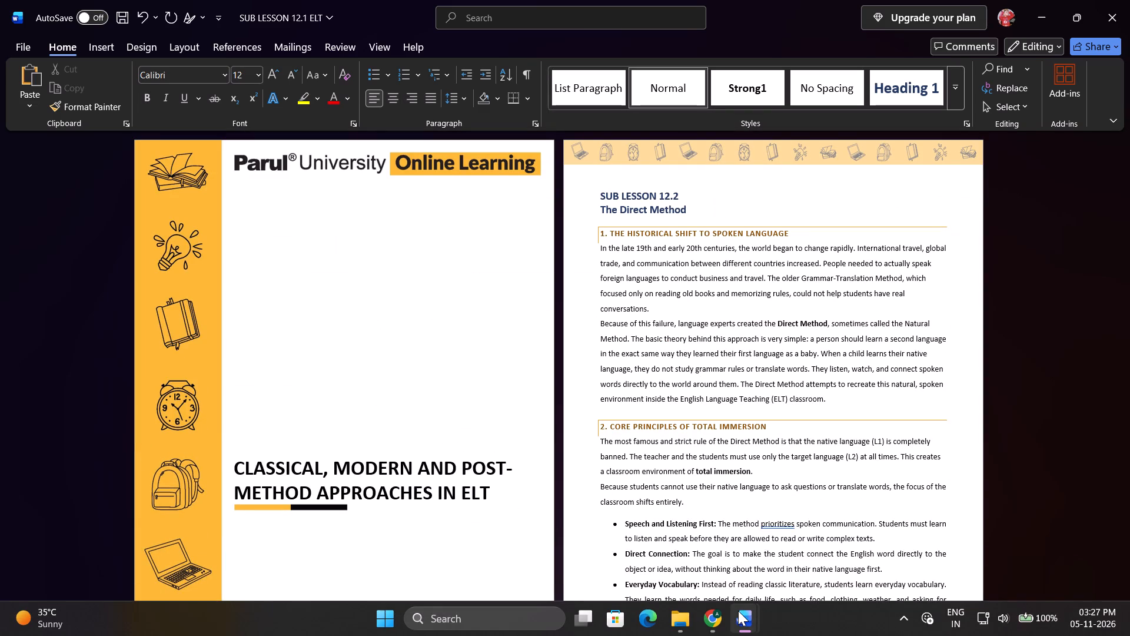
left_click(623, 559)
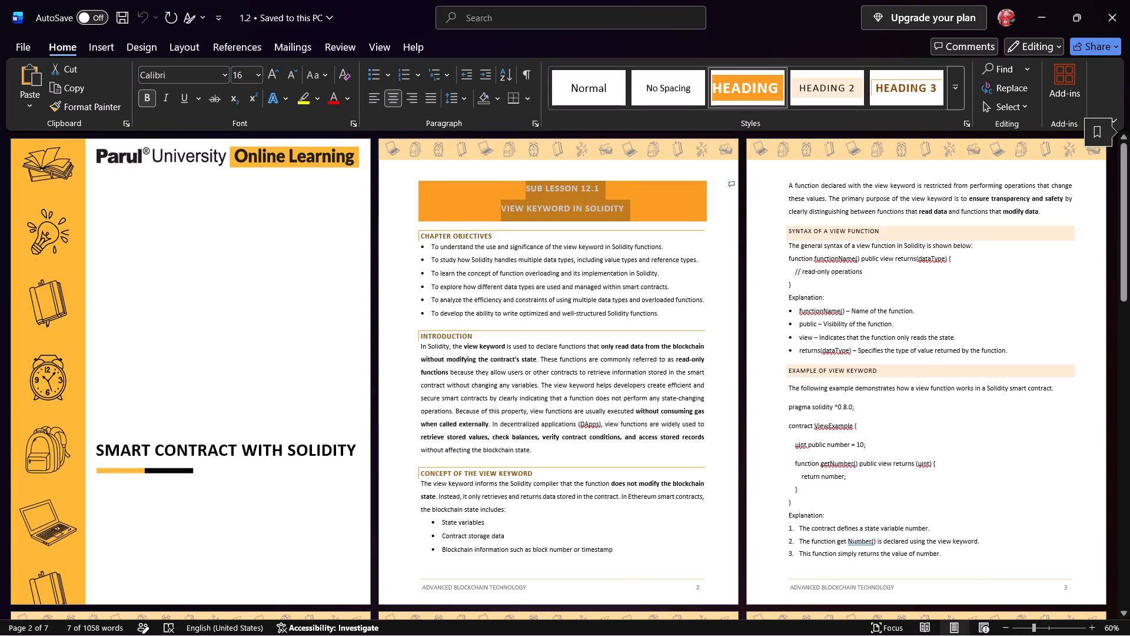
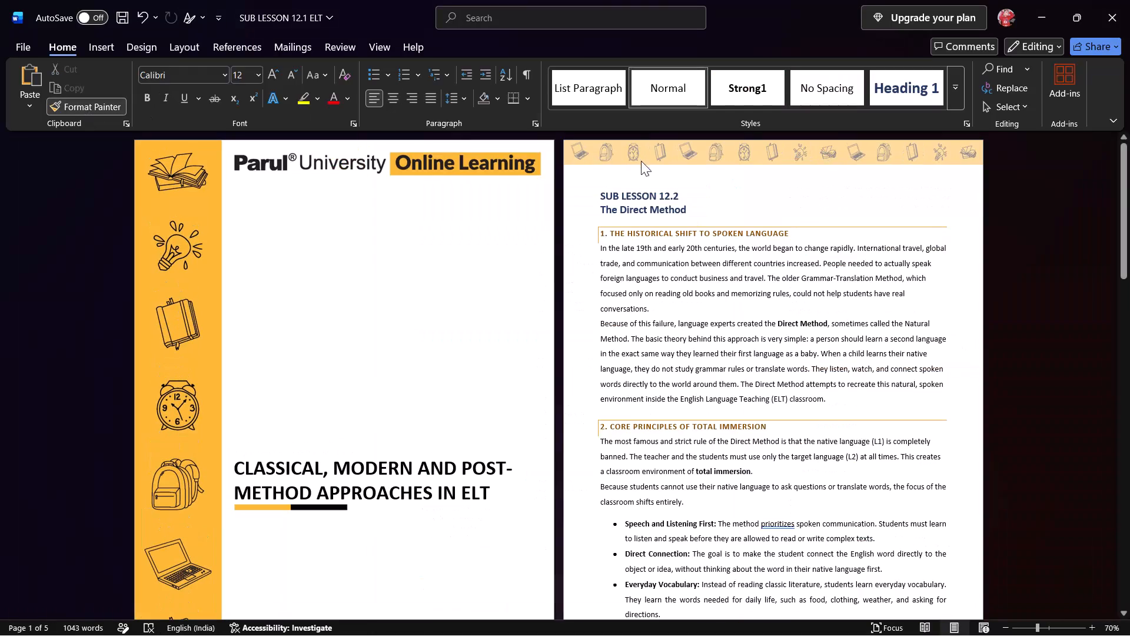
Apply the copied orange-banner formatting to the two-line title SUB LESSON 12.2 The Direct Method.
left_click_drag(703, 214, 596, 187)
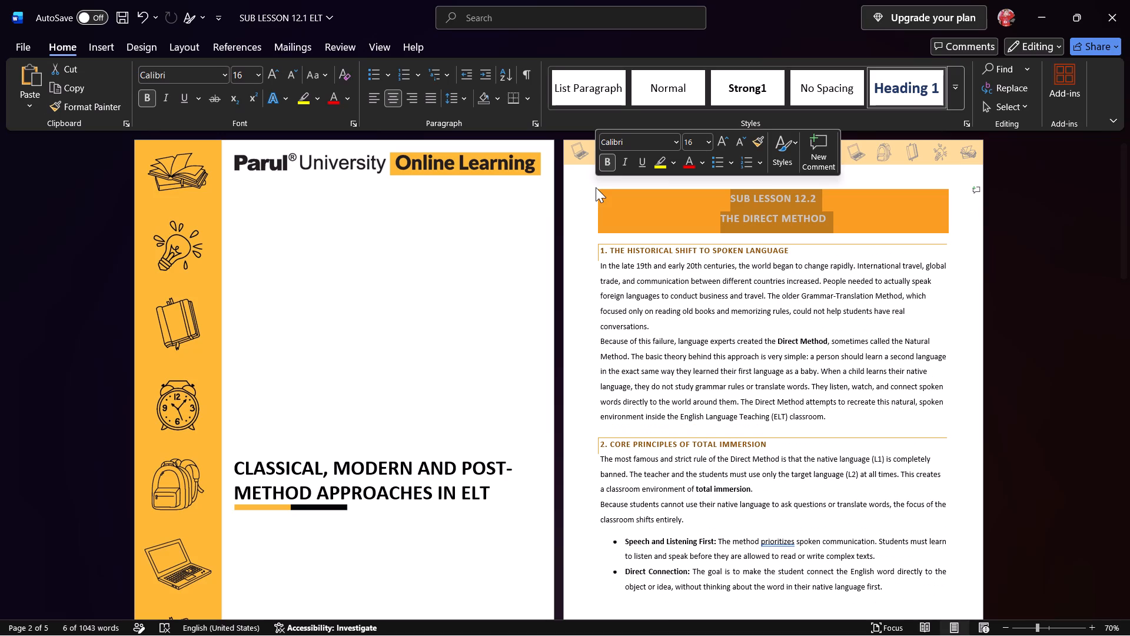
Apply the Heading 4 style to the subheadings Inductive Grammar Instruction and Teaching Vocabulary Without Translation.
scroll(856, 257, "down", 4)
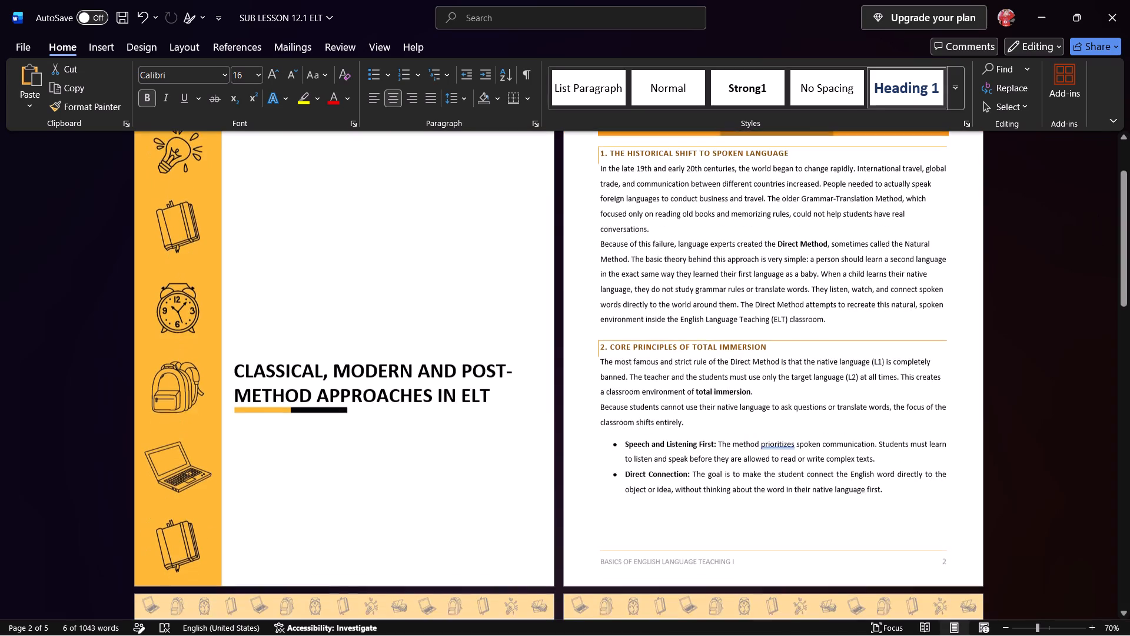
scroll(853, 259, "down", 6)
scroll(772, 273, "down", 6)
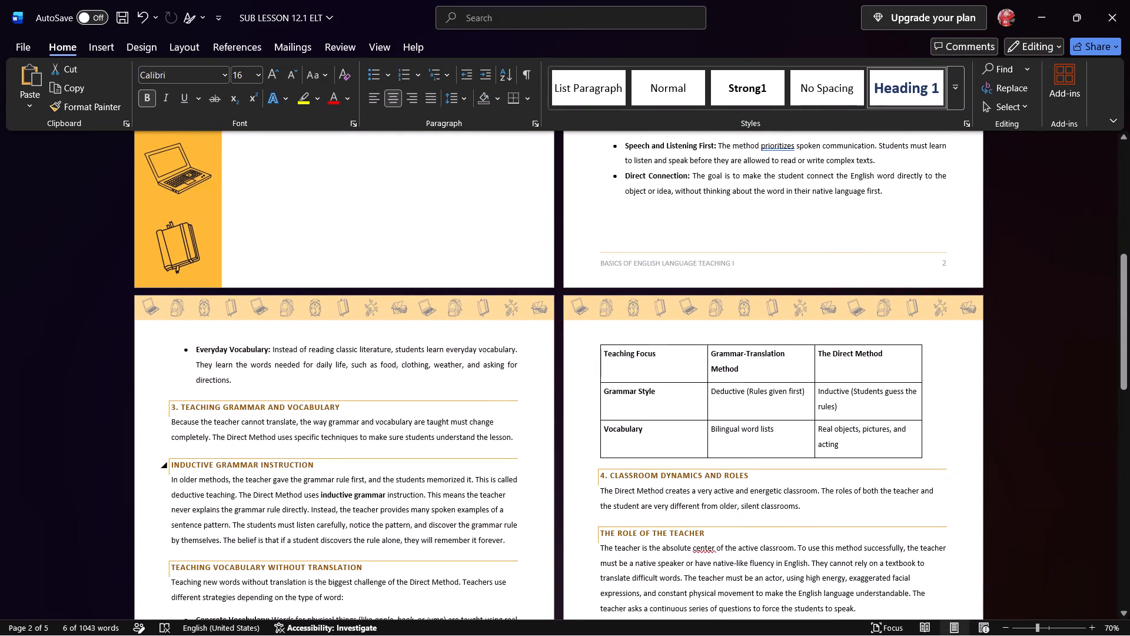
left_click(295, 465)
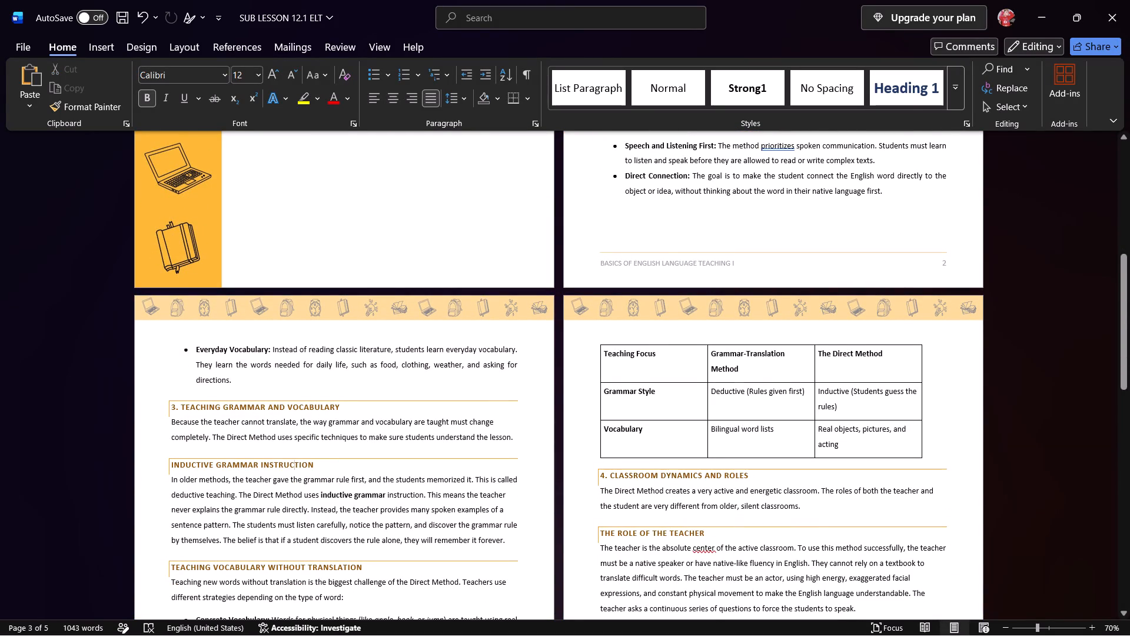
left_click(945, 89)
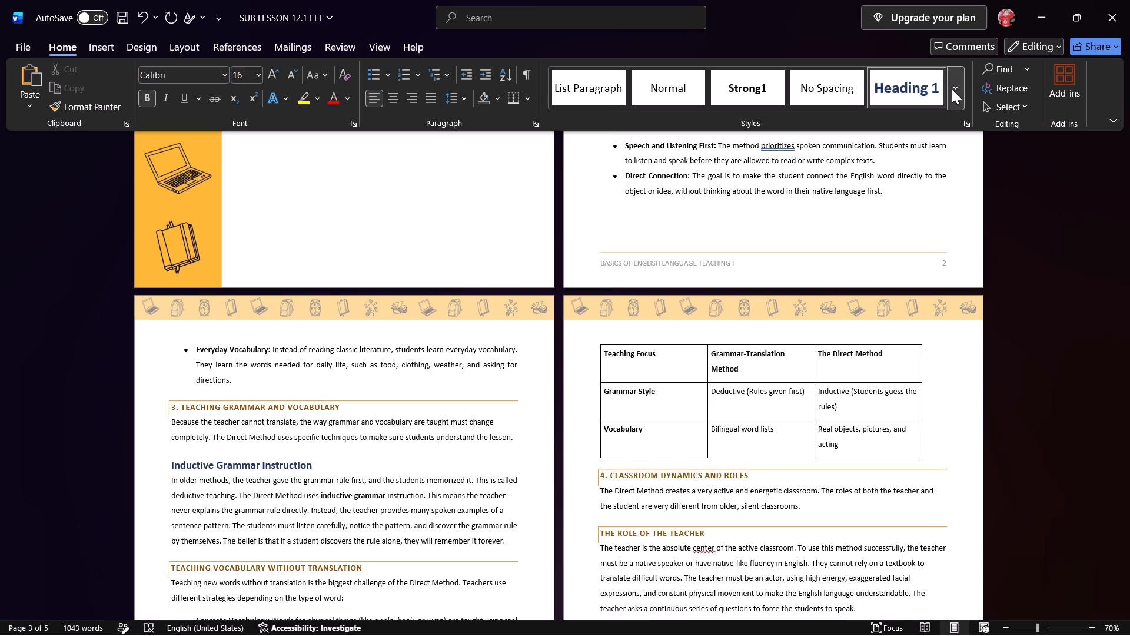
left_click(961, 87)
left_click(741, 128)
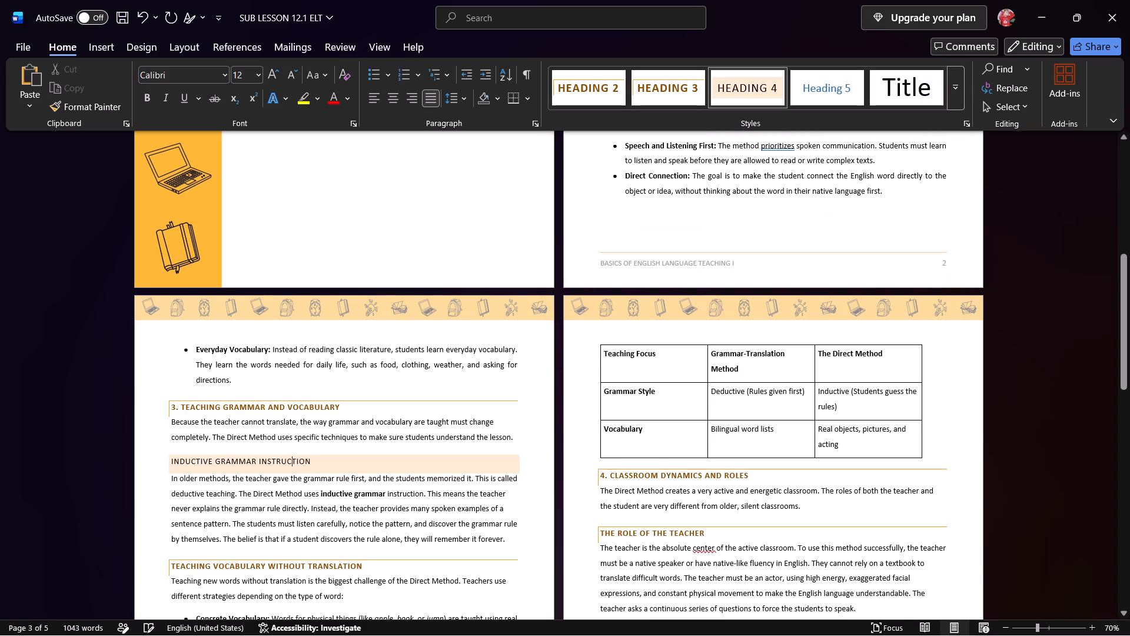
left_click(264, 568)
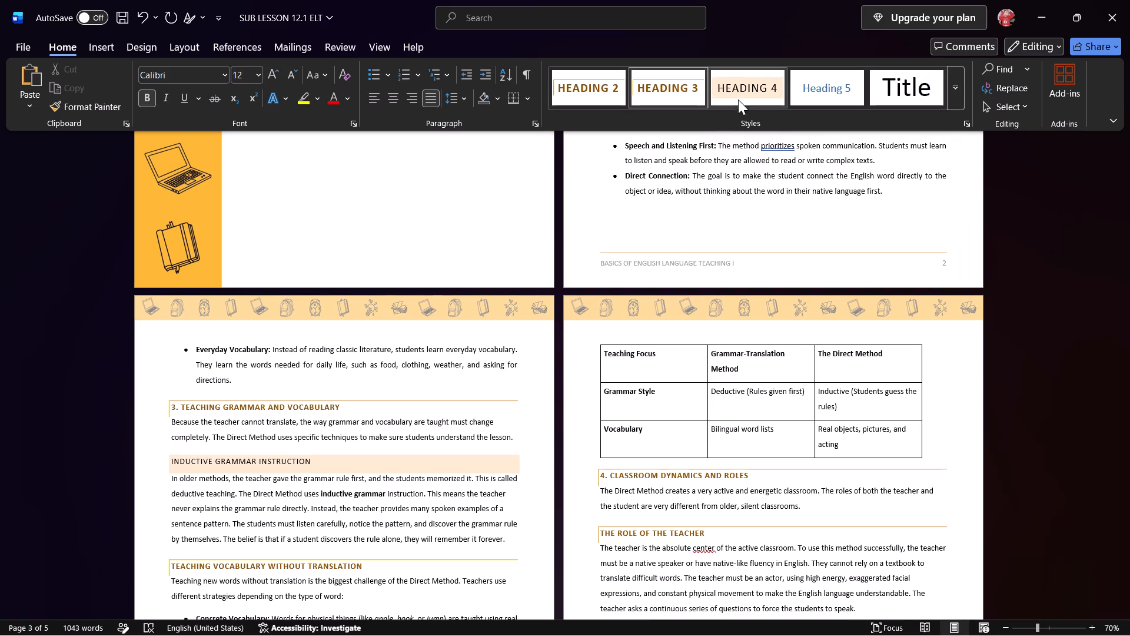
left_click(742, 85)
Apply the Heading 4 style to the subheadings The Role of the Teacher and The Role of the Learner.
scroll(628, 416, "down", 5)
left_click(633, 406)
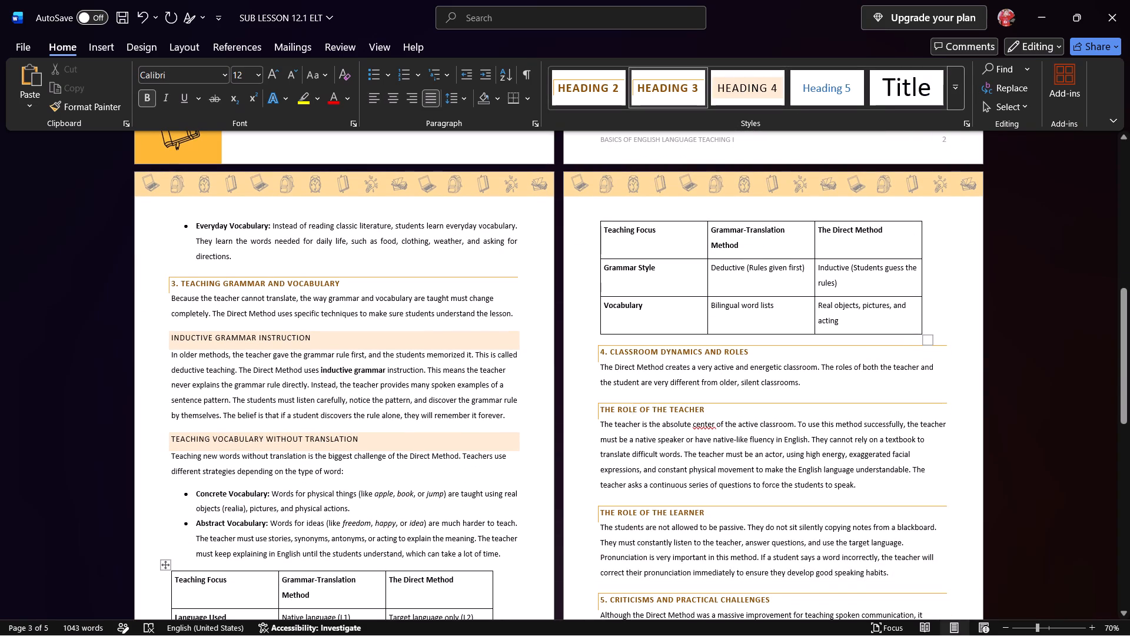
left_click(741, 88)
scroll(660, 396, "down", 5)
left_click(660, 389)
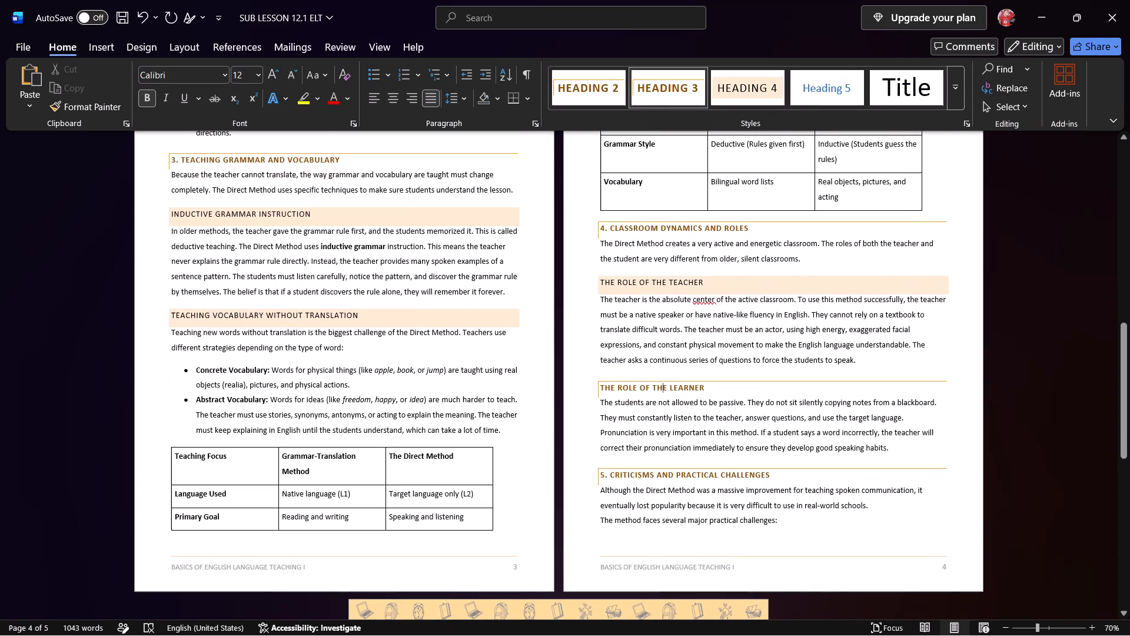
left_click(753, 97)
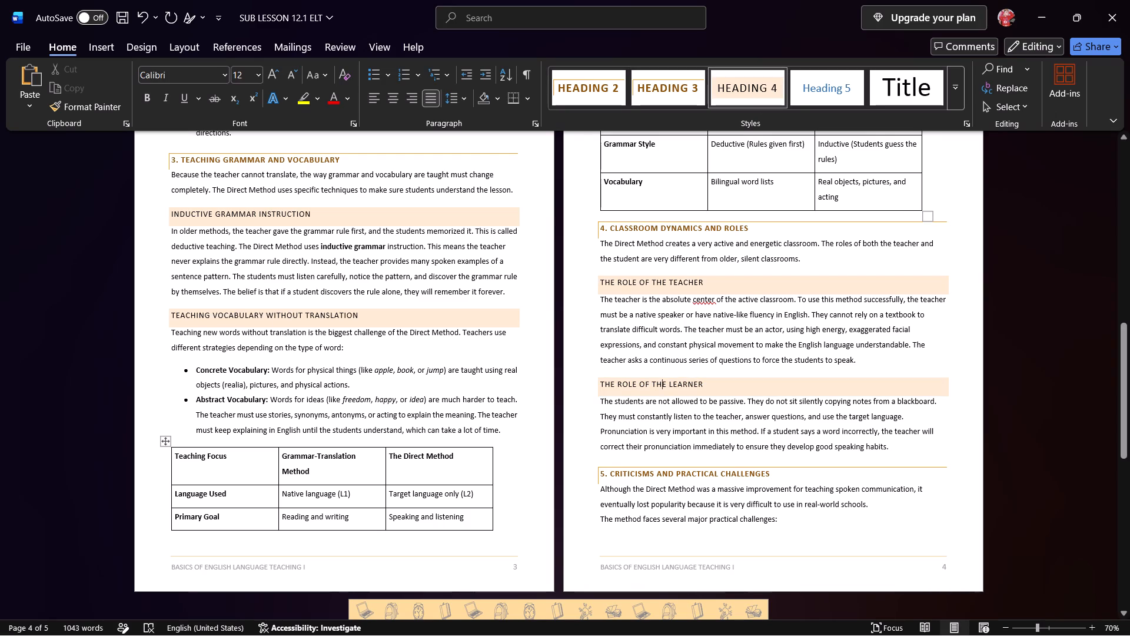
Widen the Teaching Focus comparison table to the text margin and narrow its first column so the Grammar-Translation Method header fits on one line.
left_click_drag(492, 473, 523, 478)
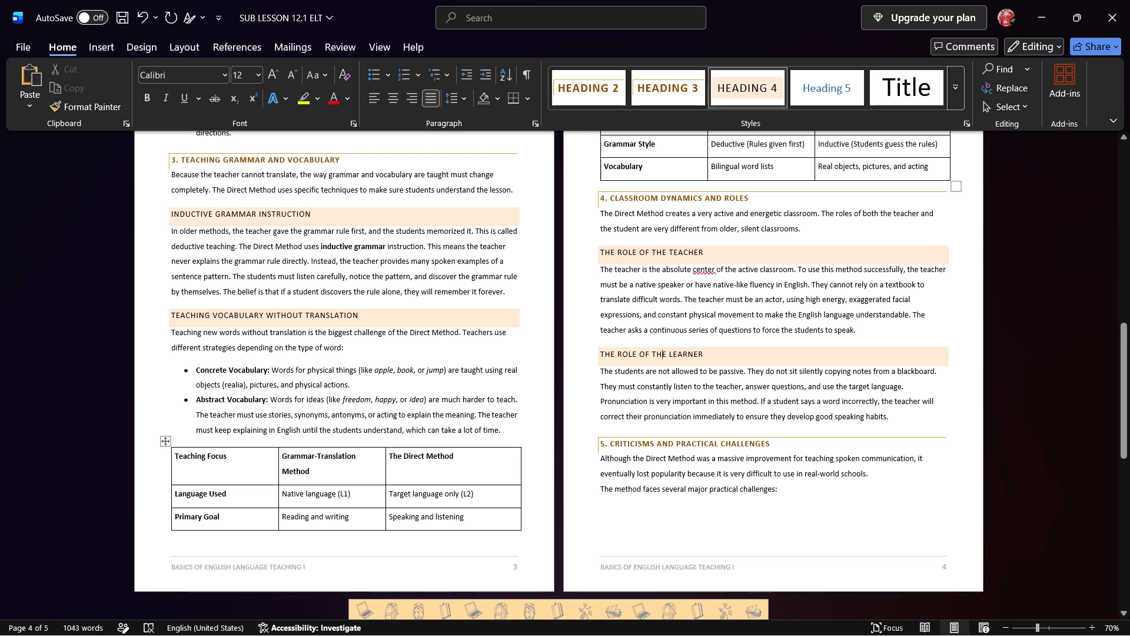
left_click_drag(277, 475, 254, 478)
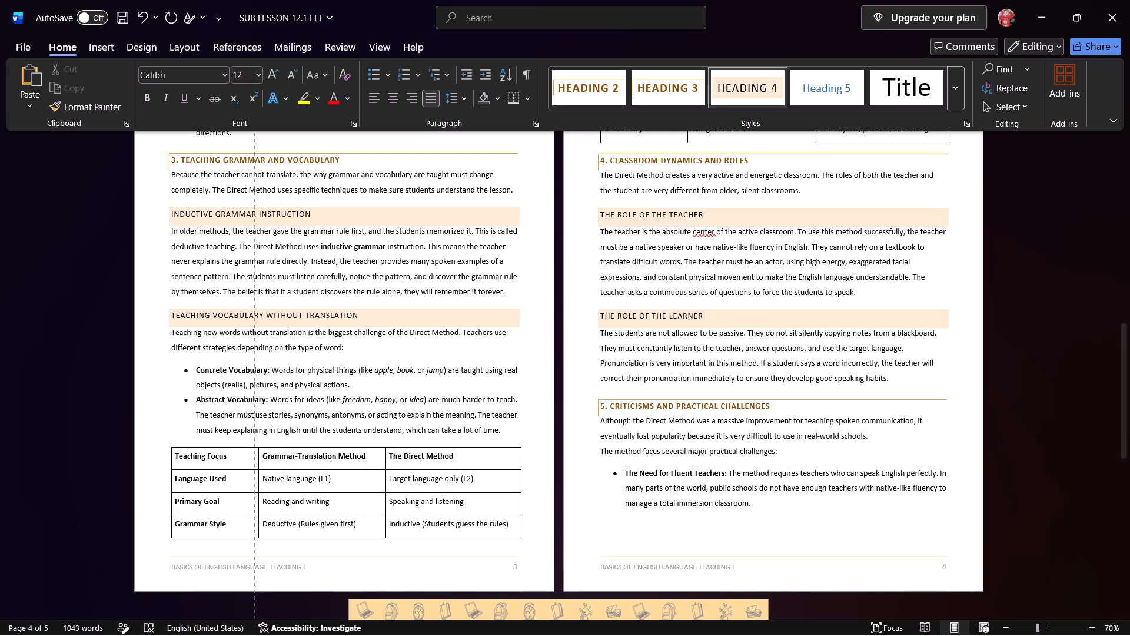
left_click_drag(254, 478, 250, 479)
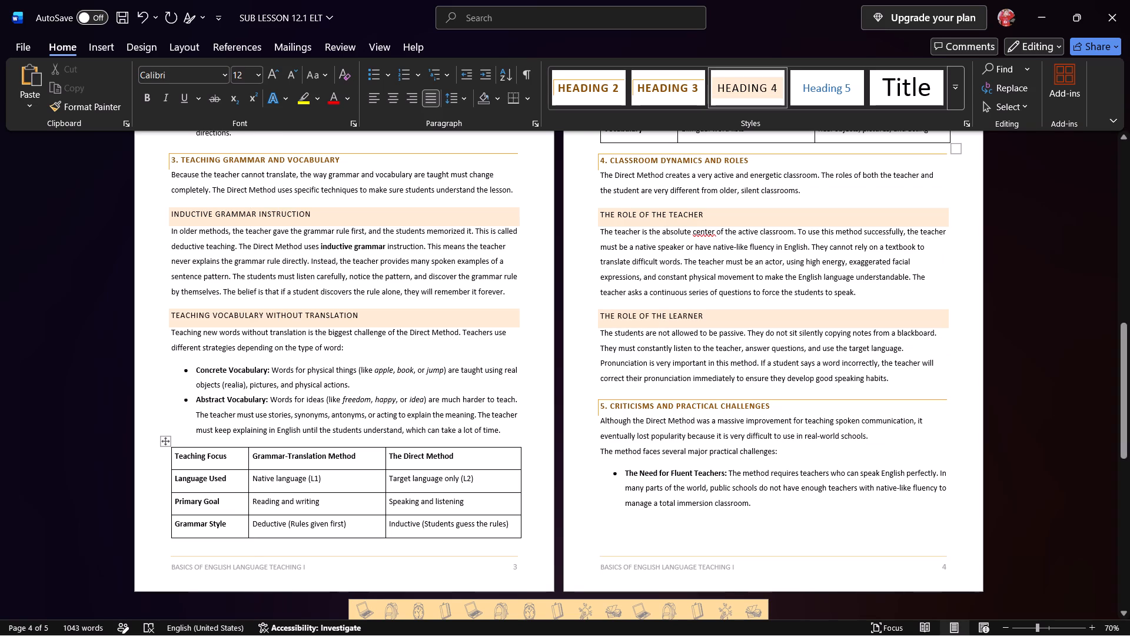
Delete the leading numbers from the headings The Historical Shift to Spoken Language and Core Principles of Total Immersion.
scroll(564, 400, "up", 4)
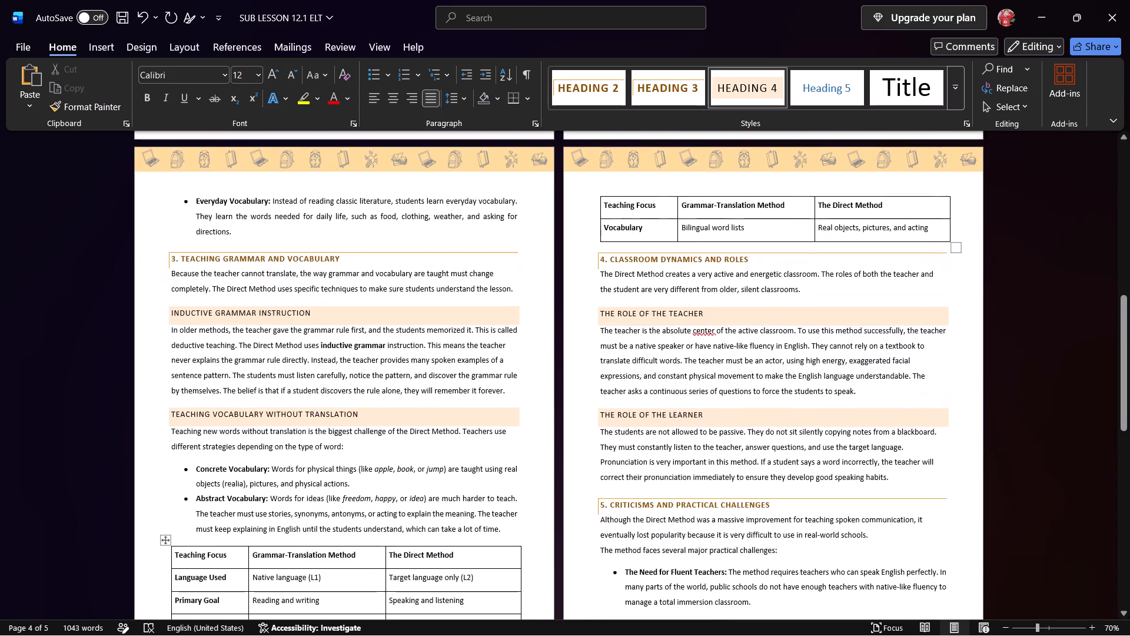
scroll(539, 405, "up", 20)
scroll(539, 405, "up", 1)
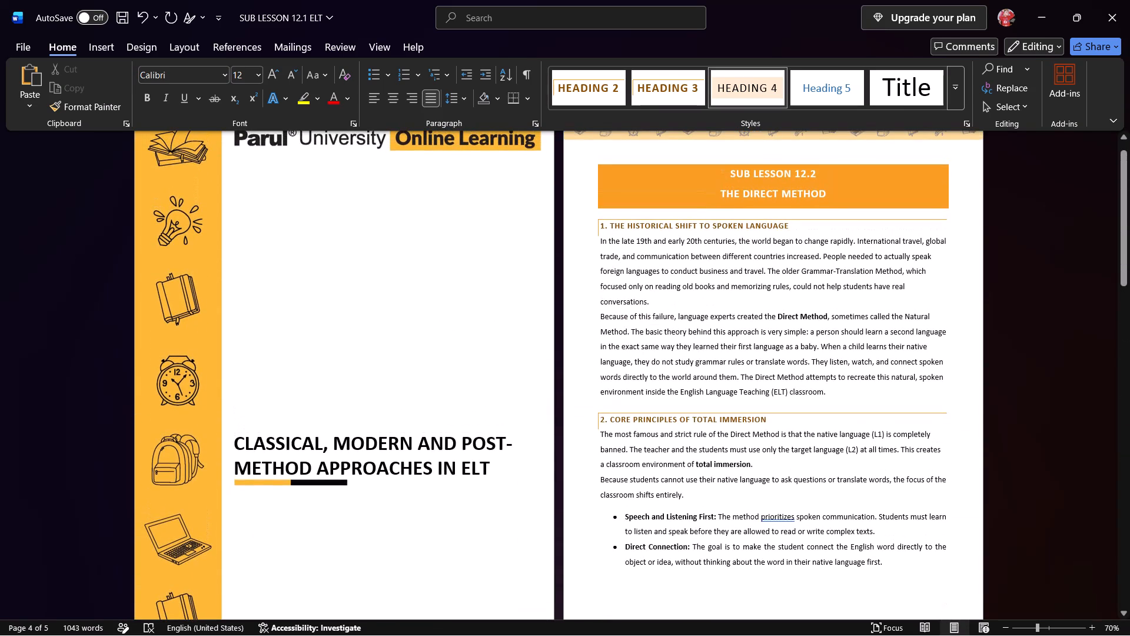
left_click(610, 225)
scroll(649, 248, "up", 1)
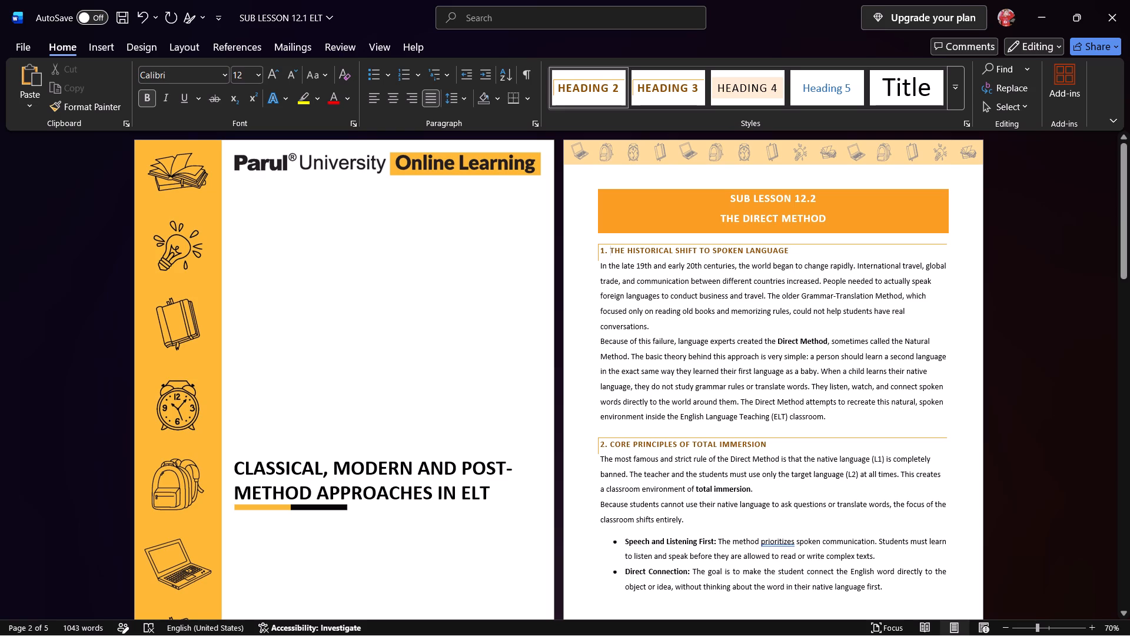
key("BackSpace")
key("BackSpace")
key("BackSpace")
key("BackSpace")
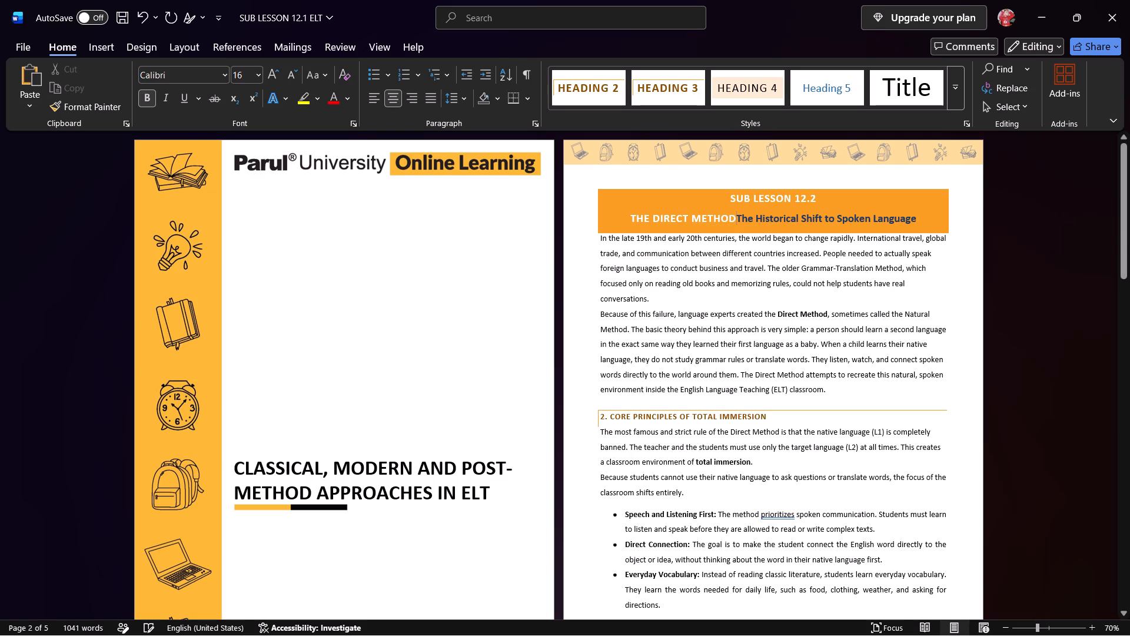
key("ctrl+z")
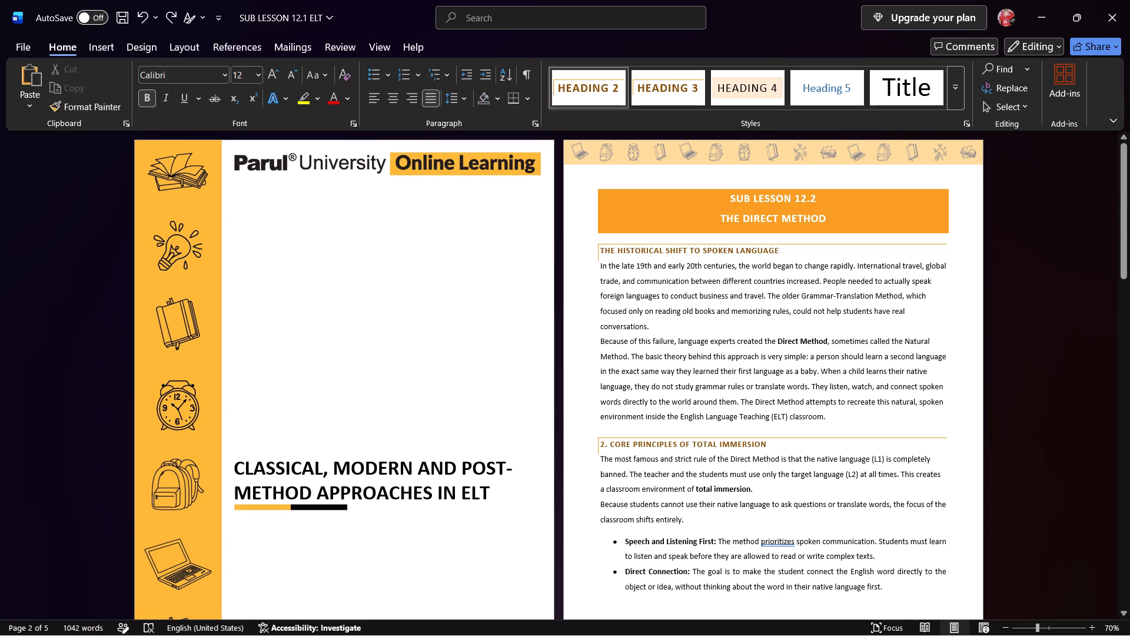
left_click(611, 443)
key("BackSpace")
key("BackSpace")
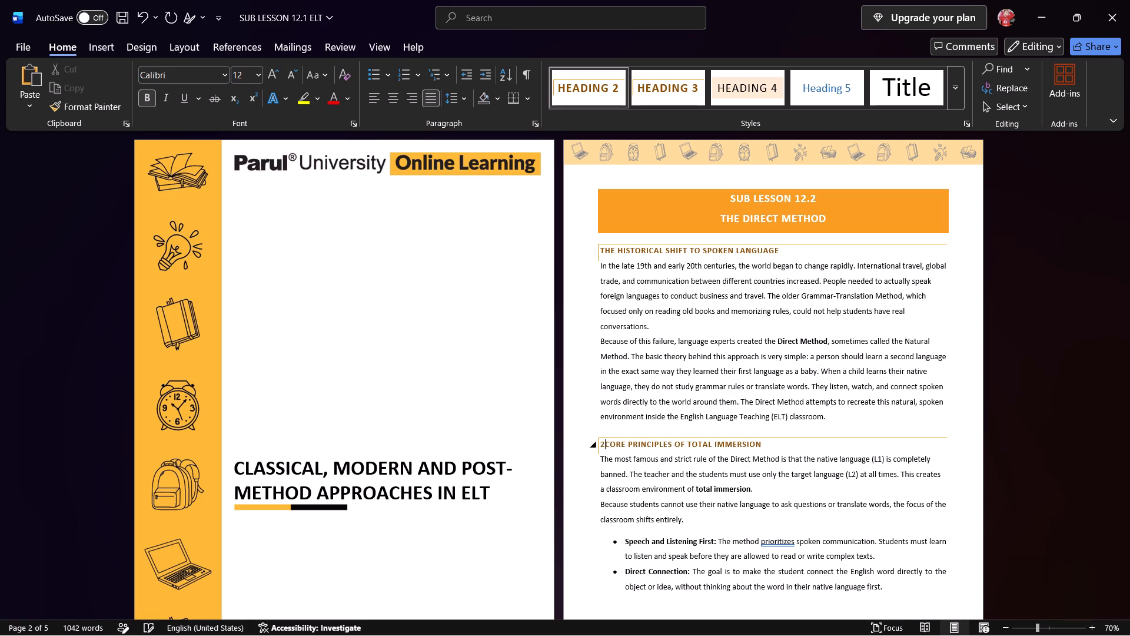
key("BackSpace")
Delete the leading numbers from the headings Teaching Grammar and Vocabulary and Classroom Dynamics and Roles.
scroll(637, 380, "down", 18)
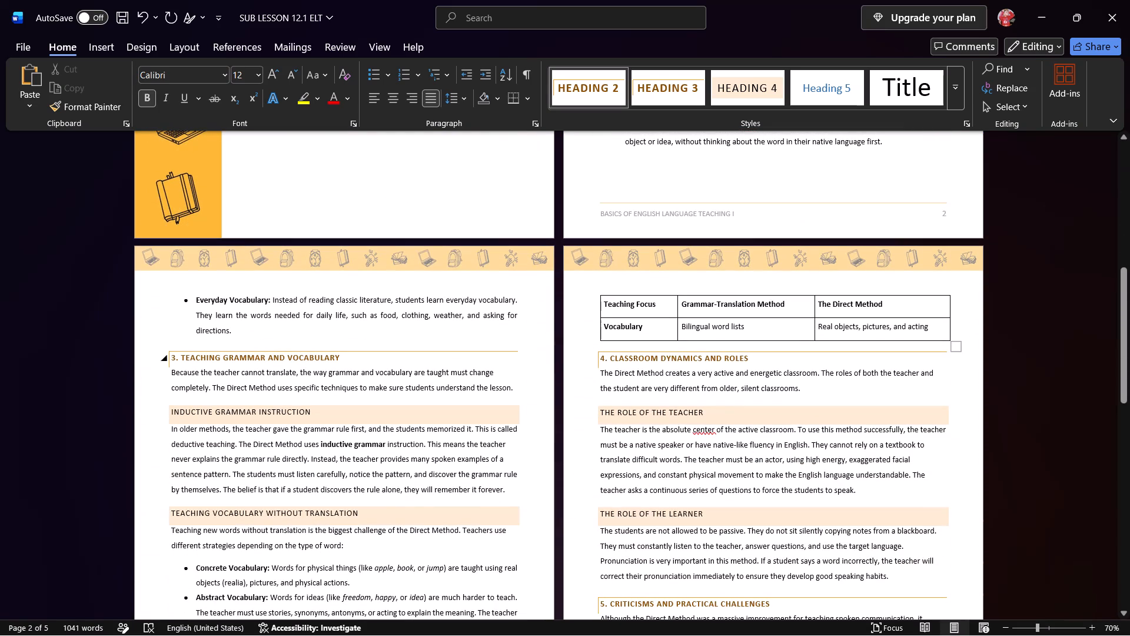
left_click(181, 356)
key("BackSpace")
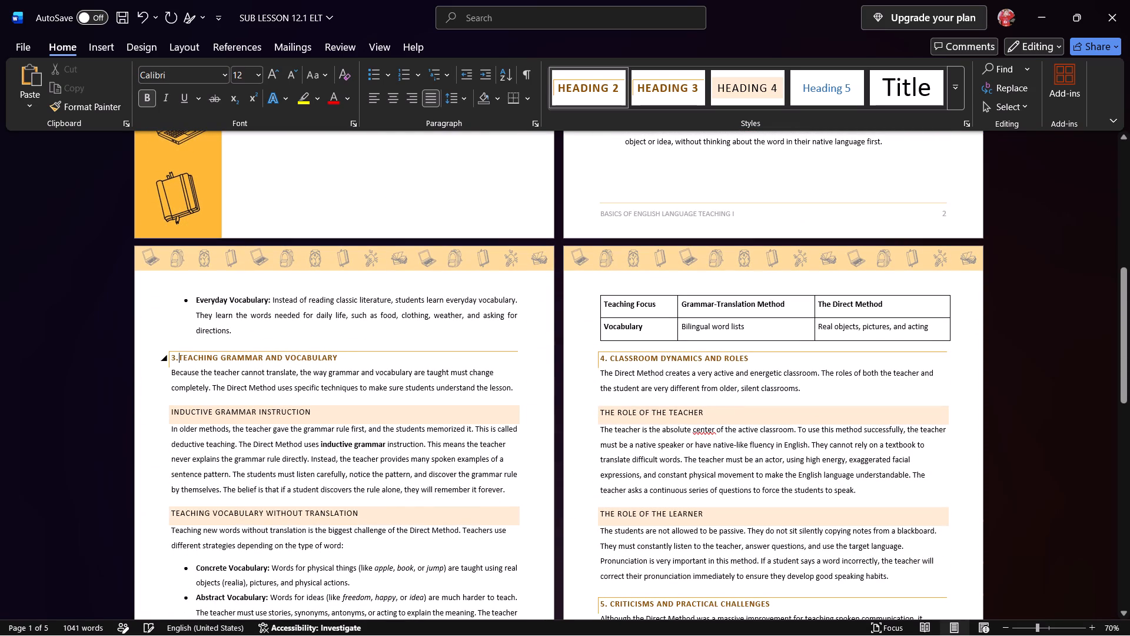
key("BackSpace")
key("BackSpace")
left_click(611, 359)
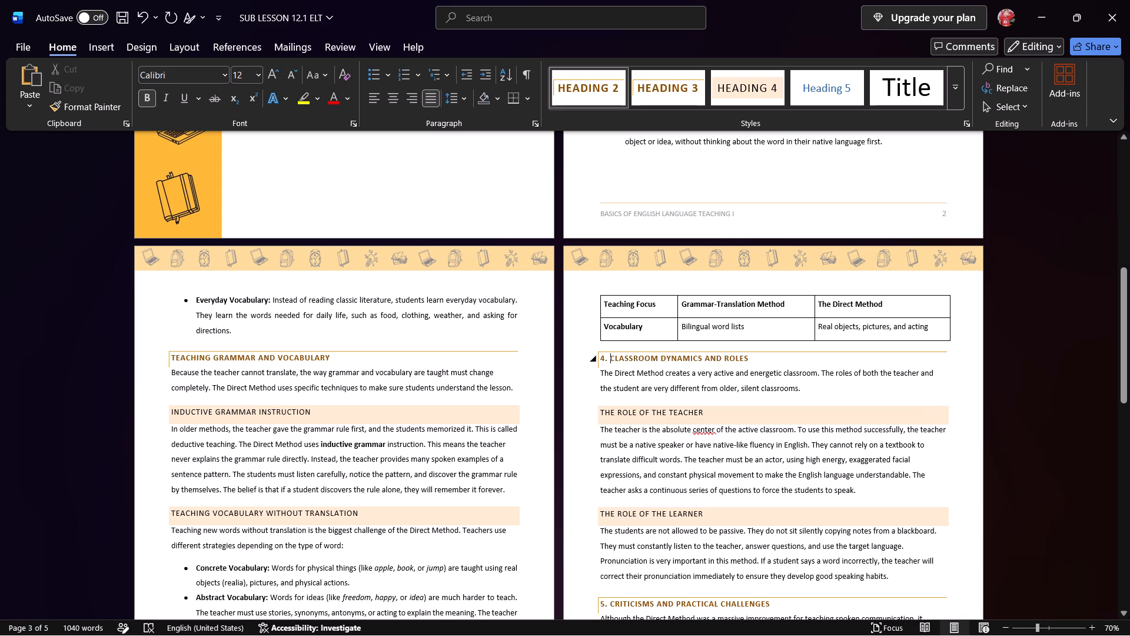
key("BackSpace")
key("BackSpace")
key("BackSpace")
Delete the leading number from the heading Criticisms and Practical Challenges.
scroll(650, 387, "down", 6)
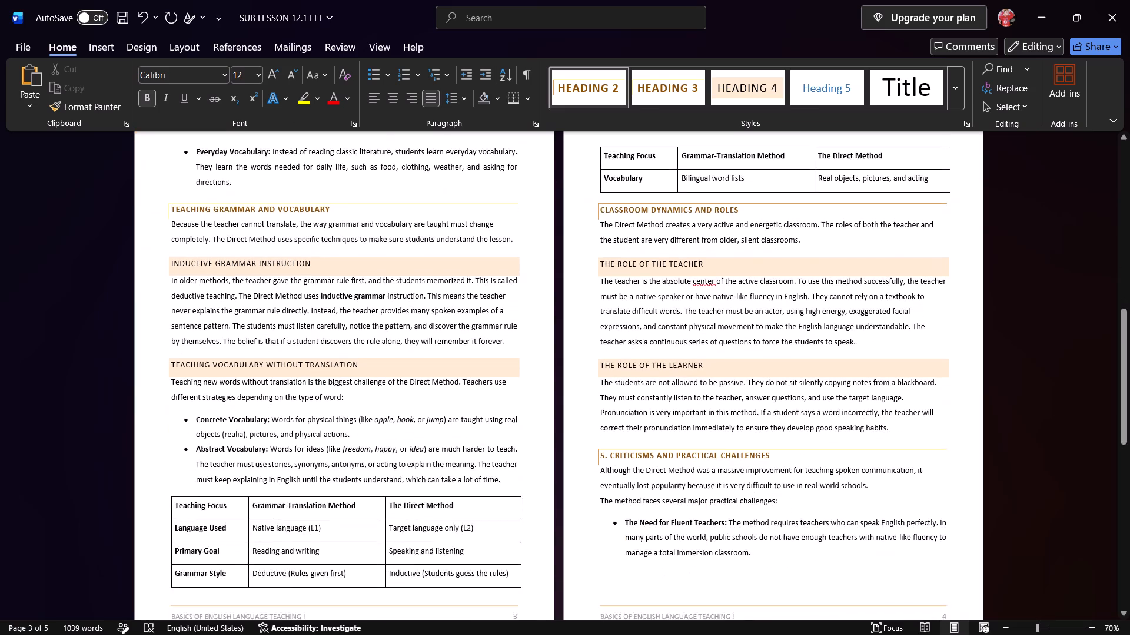
scroll(649, 390, "down", 3)
left_click(610, 379)
key("BackSpace")
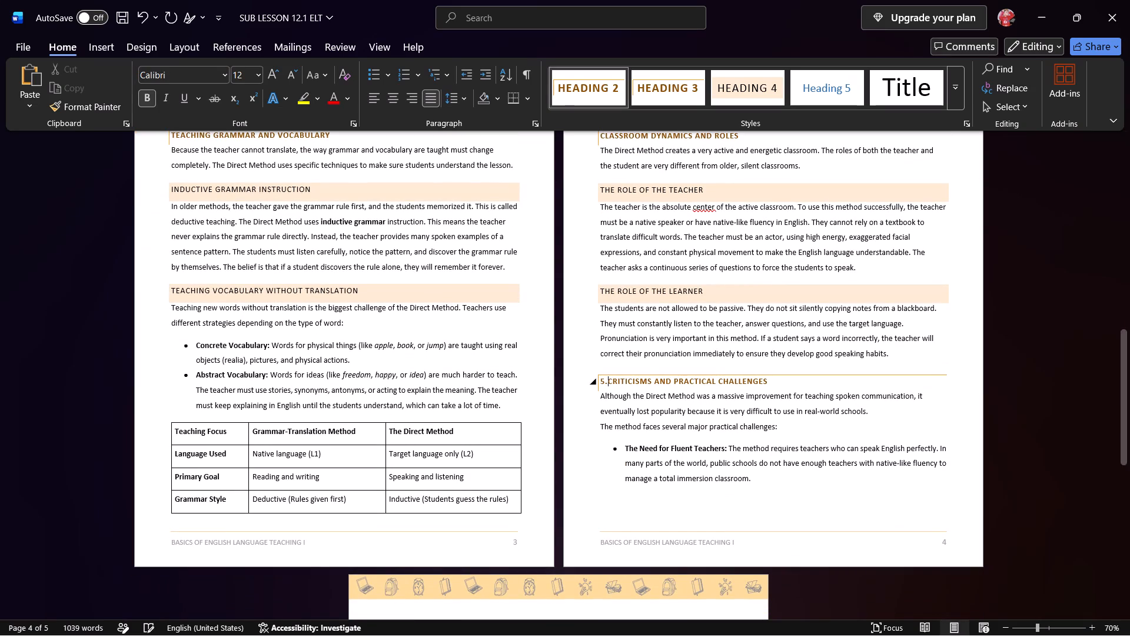
key("BackSpace")
key("BackSpace")
Check the rest of the lesson through the Key Takeaways on the last page and return to the first page.
scroll(625, 388, "down", 12)
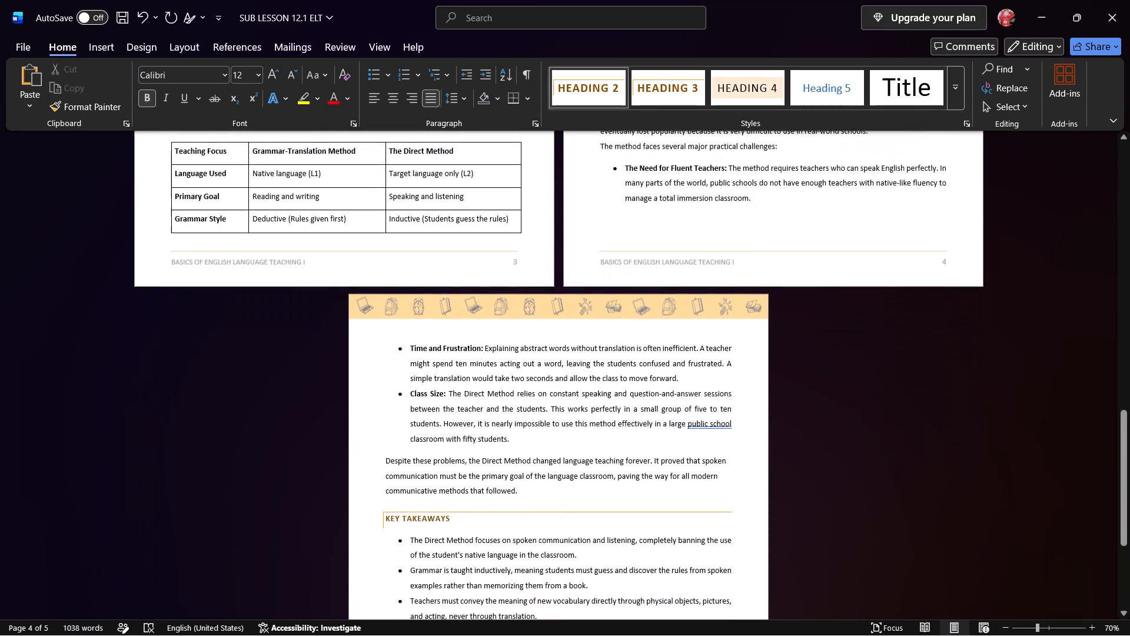
scroll(620, 396, "down", 4)
scroll(532, 534, "down", 6)
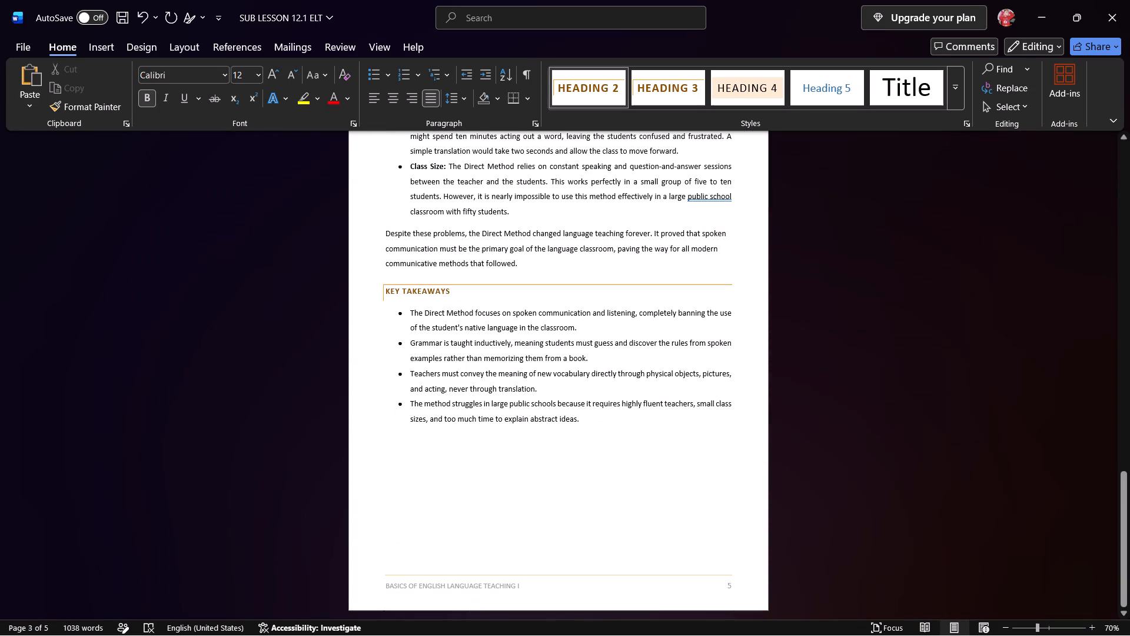
scroll(676, 542, "down", 5)
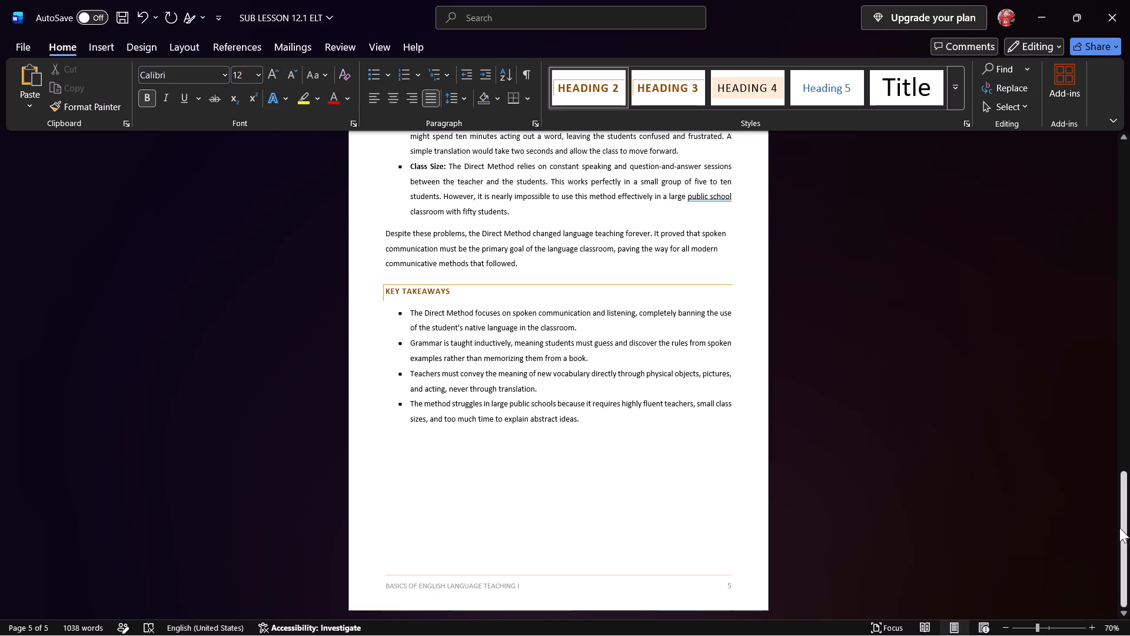
left_click_drag(1119, 528, 1112, 177)
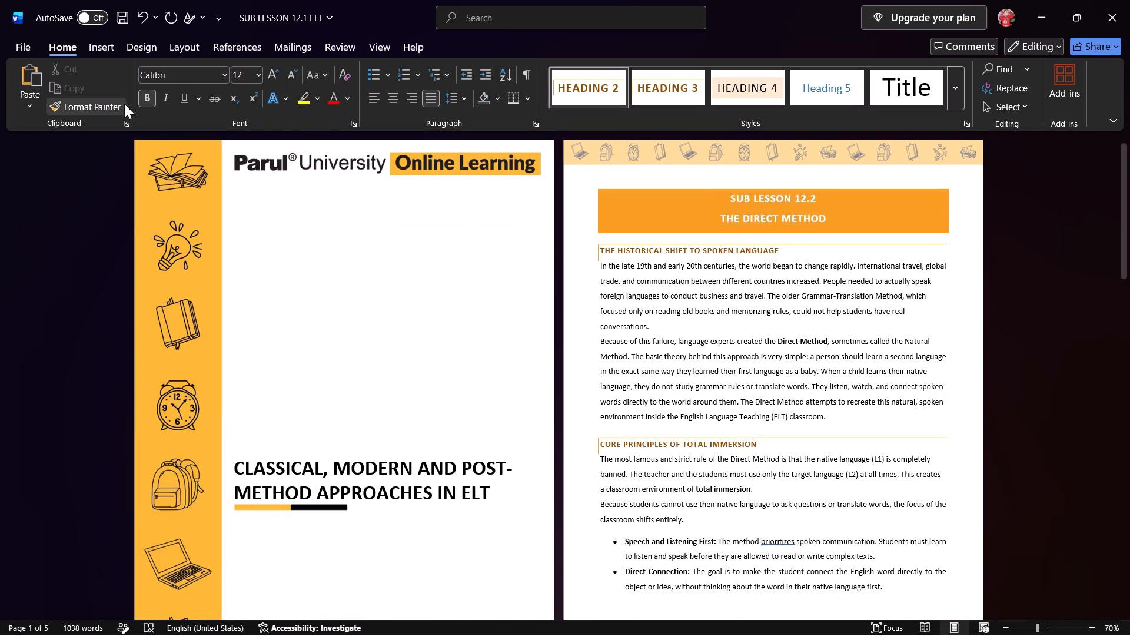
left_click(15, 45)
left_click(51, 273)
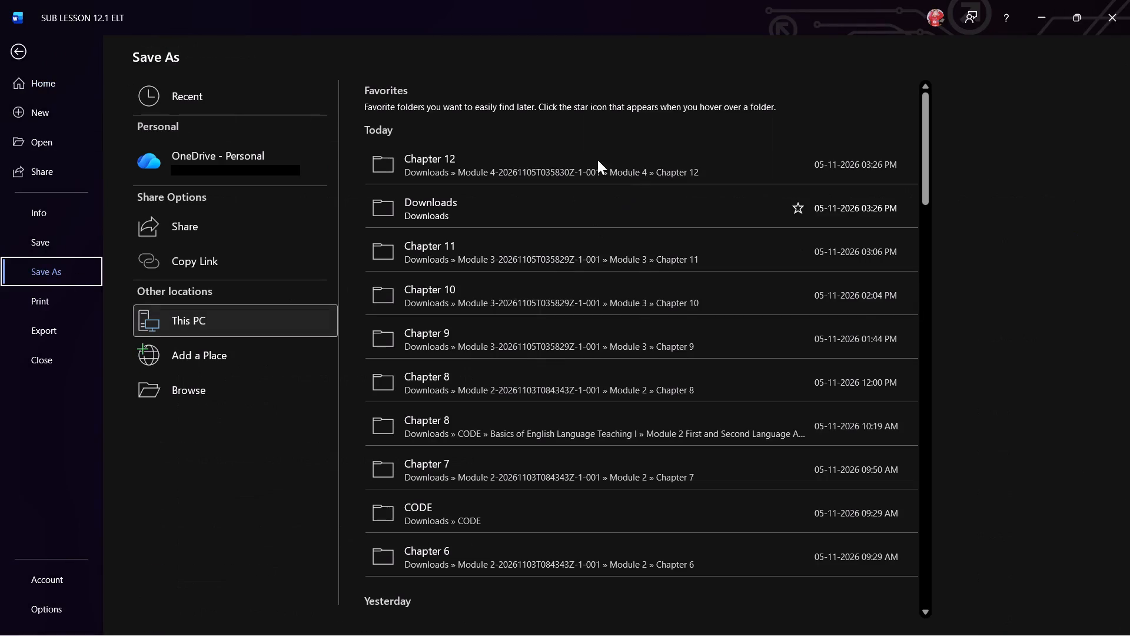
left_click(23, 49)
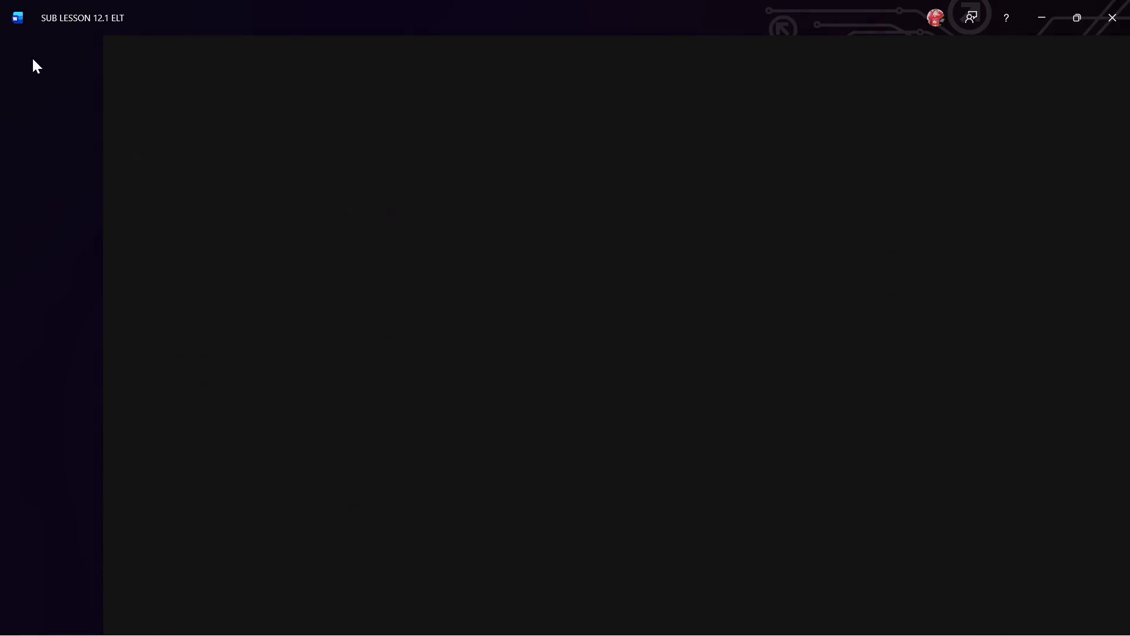
Justify all text in the document and set its line spacing.
scroll(783, 376, "down", 6)
key("ctrl+a")
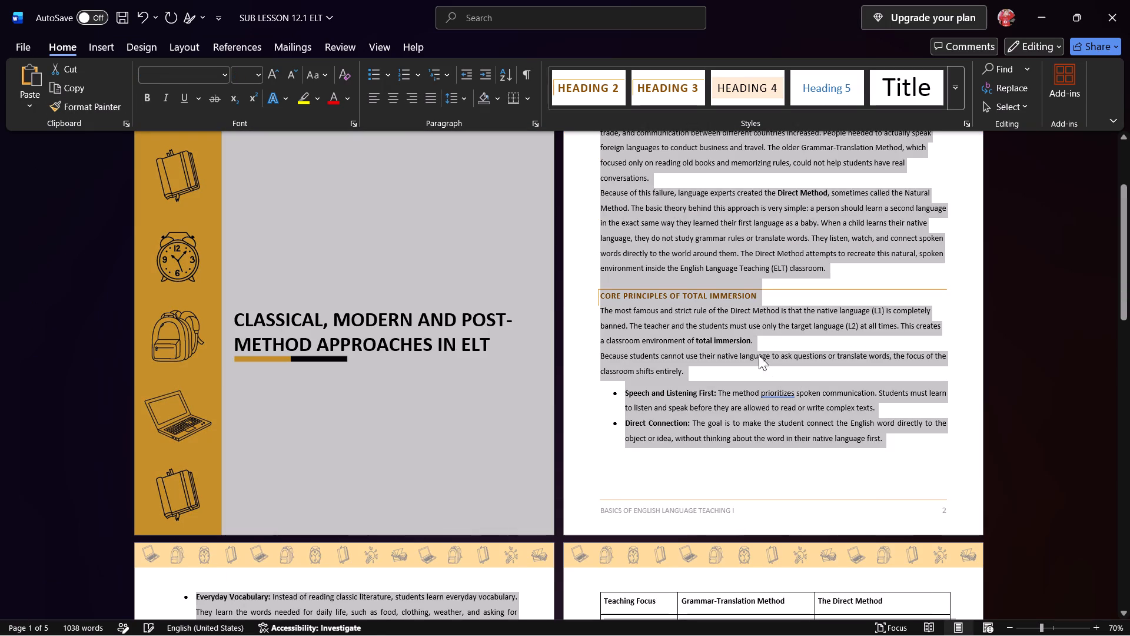
left_click(430, 98)
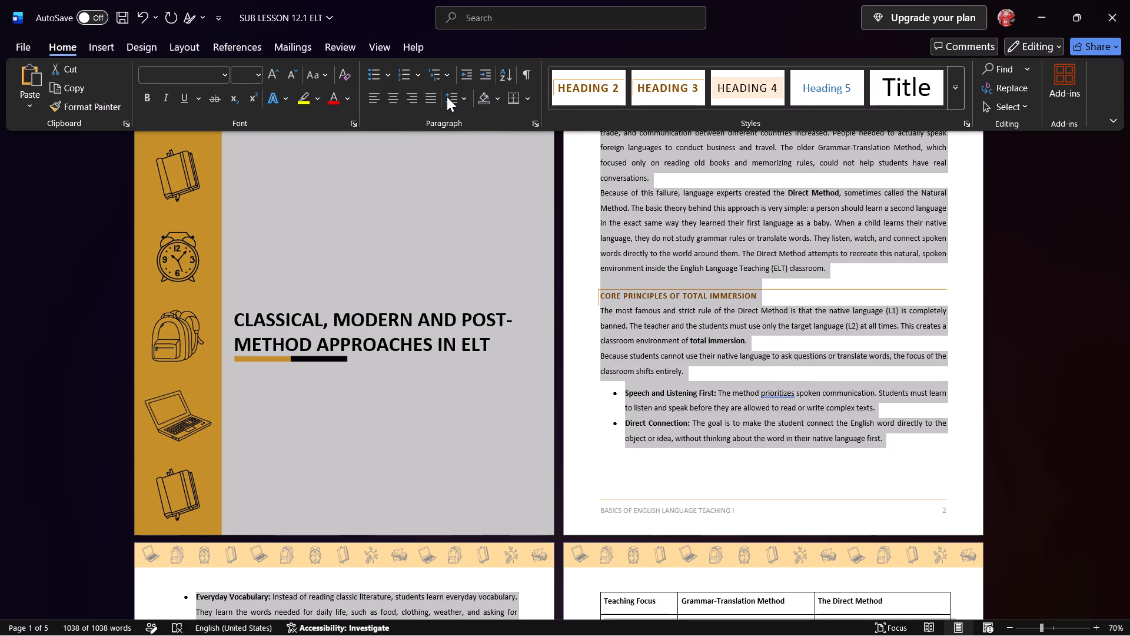
left_click(459, 96)
left_click(481, 158)
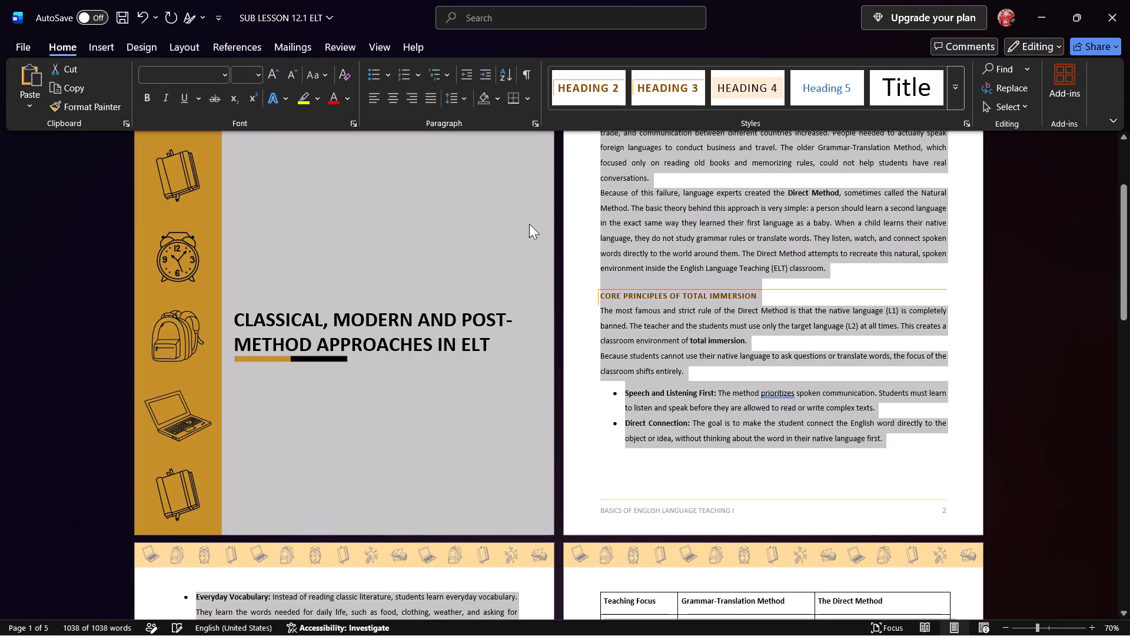
left_click(773, 484)
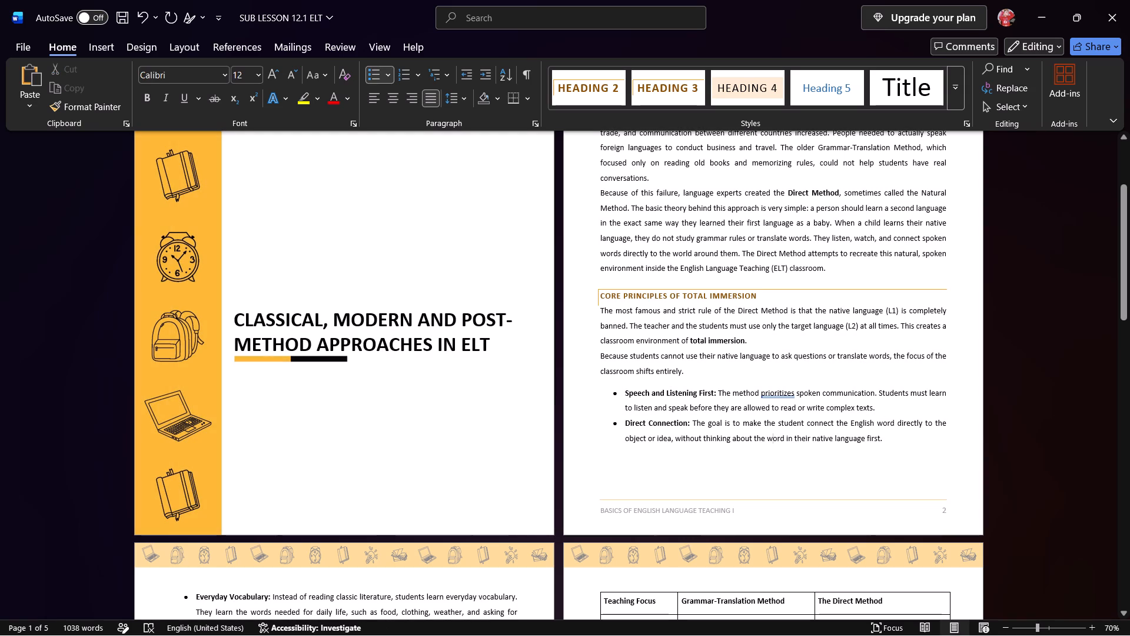
Save the changes to the lesson document.
key("ctrl+s")
Save the lesson document as a new file named SUB LESSON 12.2 ELT in the Downloads folder.
left_click(18, 45)
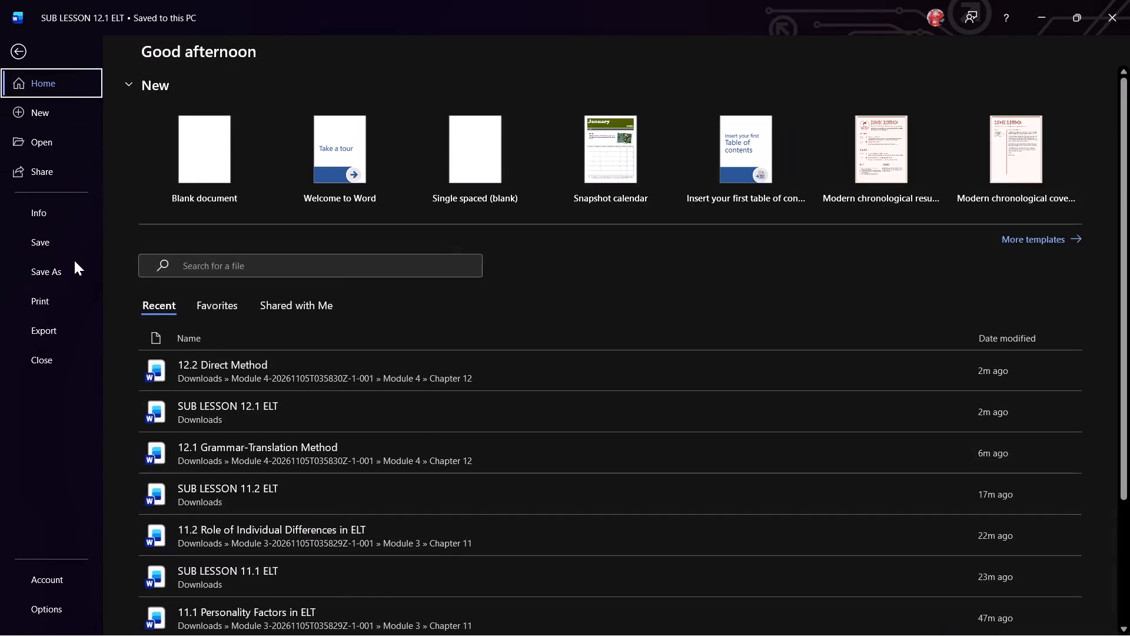
left_click(73, 265)
left_click(588, 209)
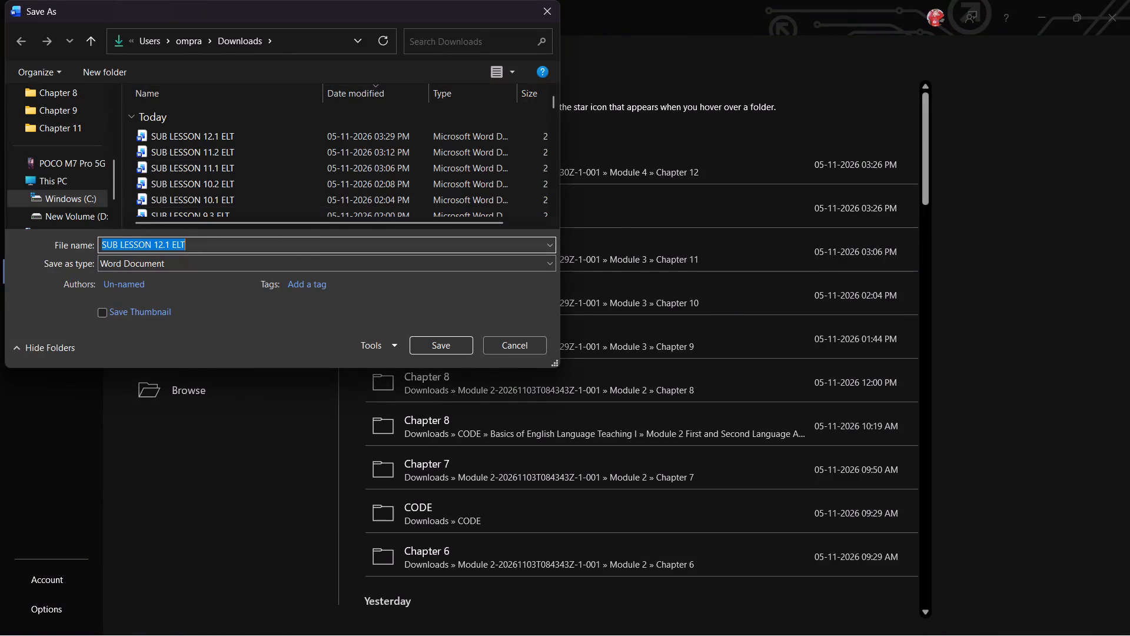
left_click(170, 243)
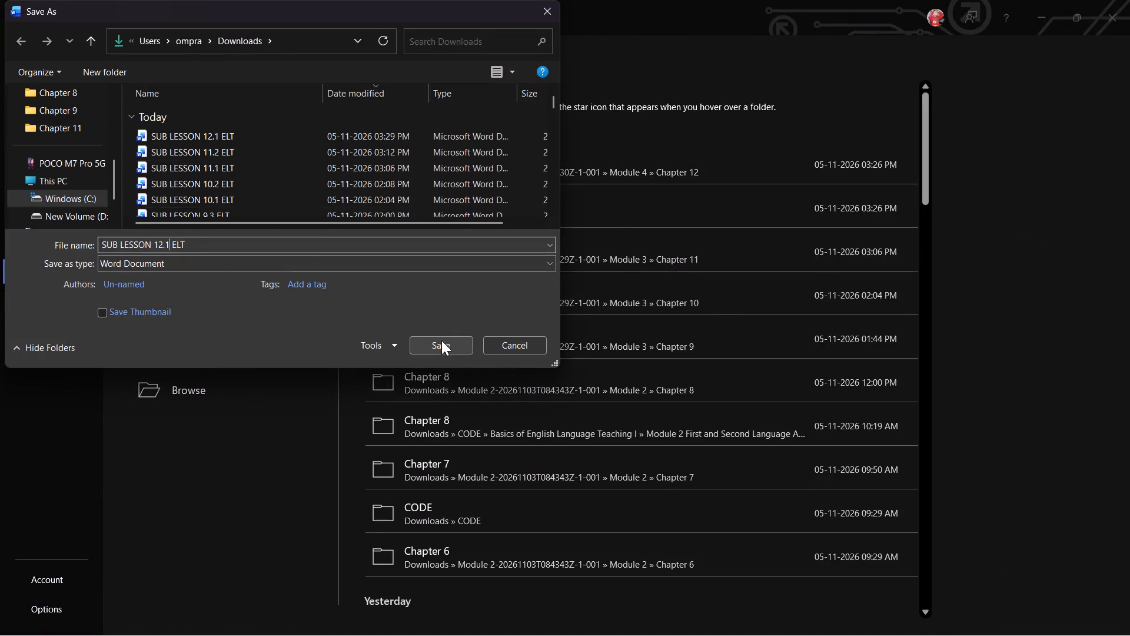
key("BackSpace")
key("2")
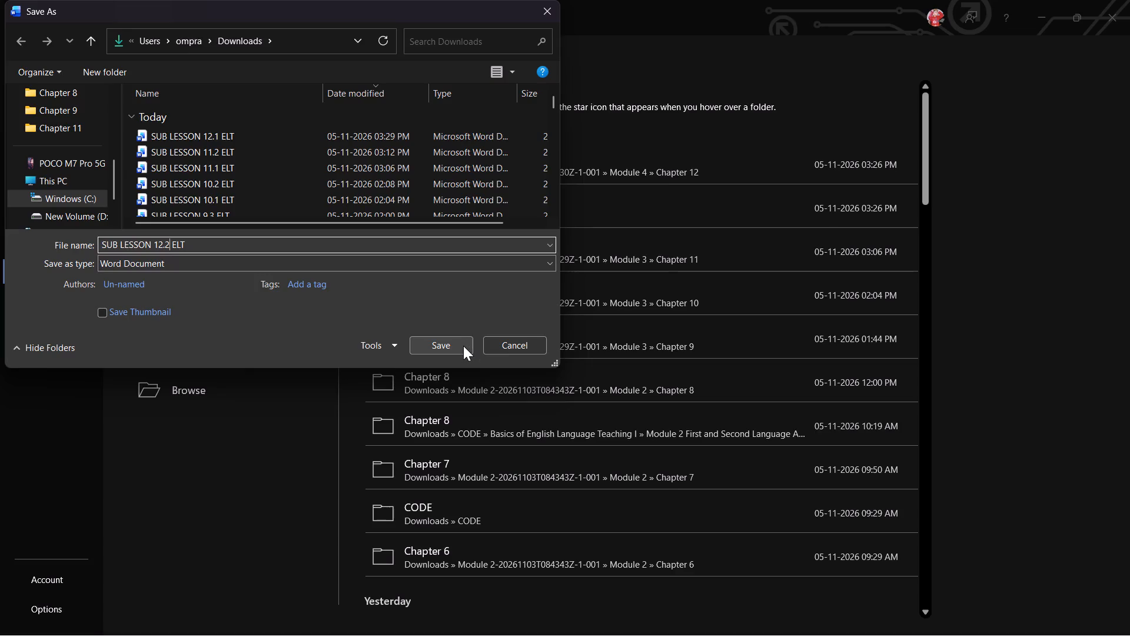
left_click(463, 346)
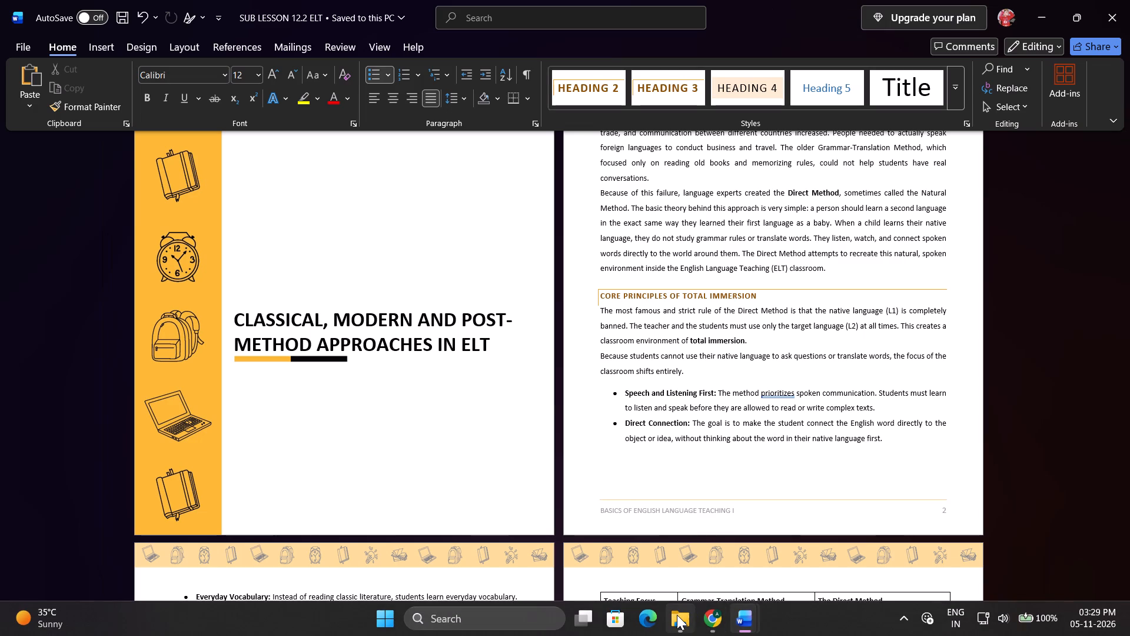
In File Explorer, copy SUB LESSON 12.2 ELT from Downloads into Chapter 12 of Module 4 Classical, Modern and Post-Method Approaches in ELT.
left_click(677, 615)
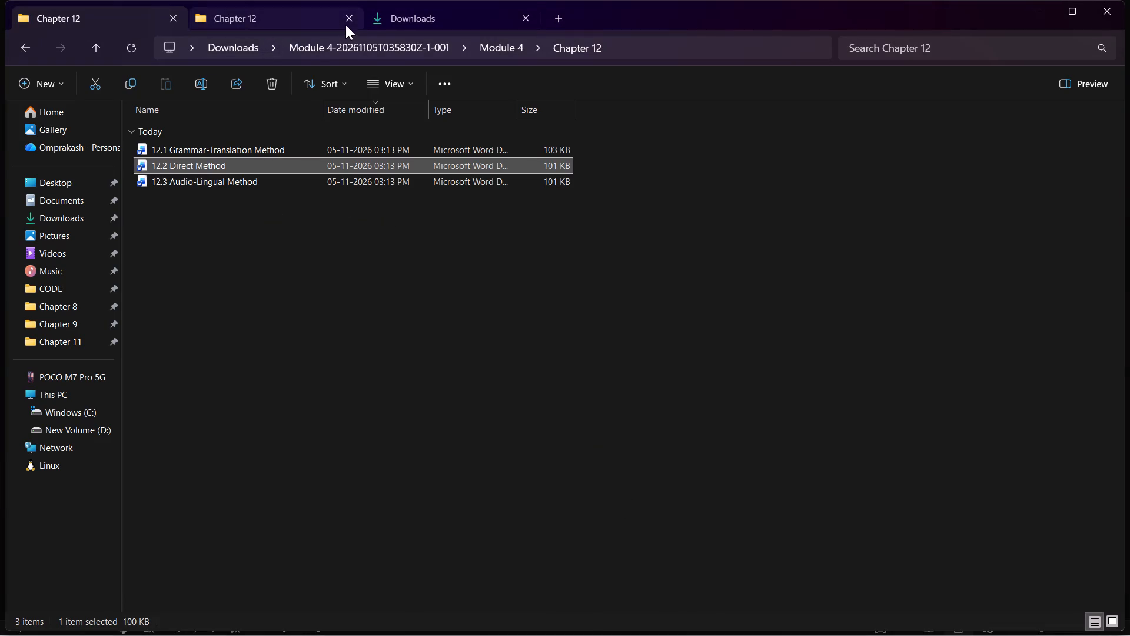
left_click(240, 11)
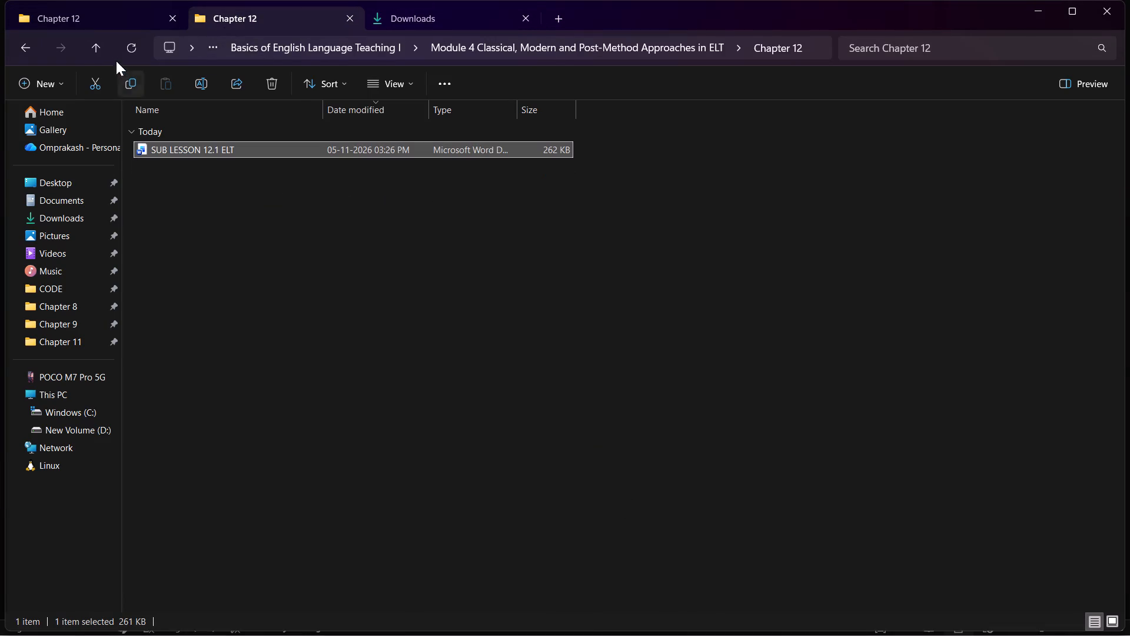
left_click(132, 50)
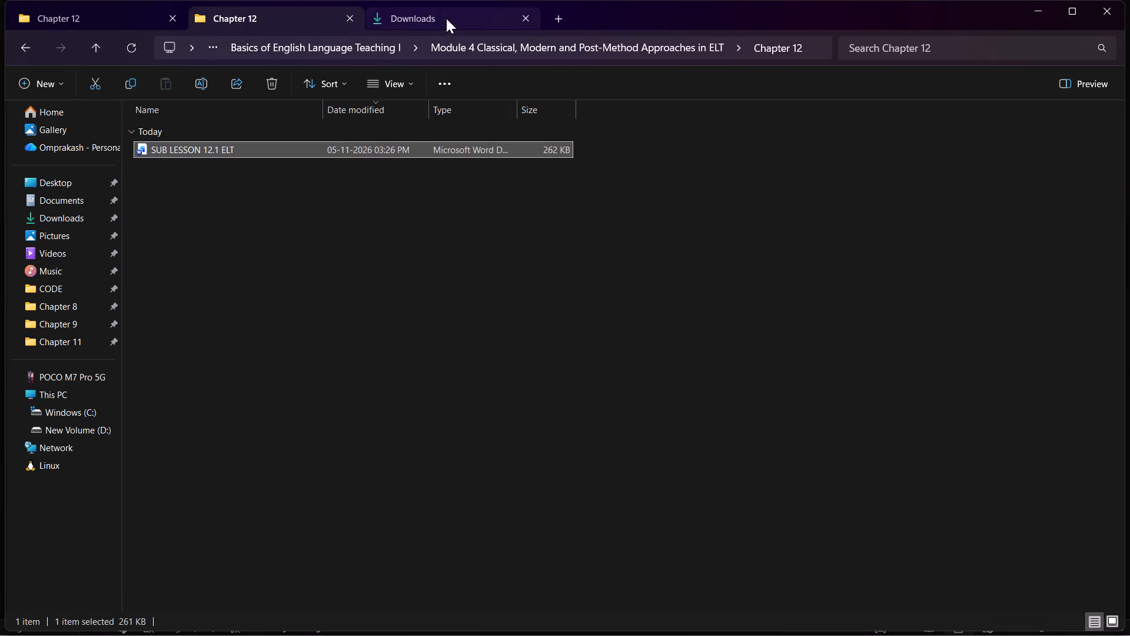
left_click(446, 18)
left_click(128, 52)
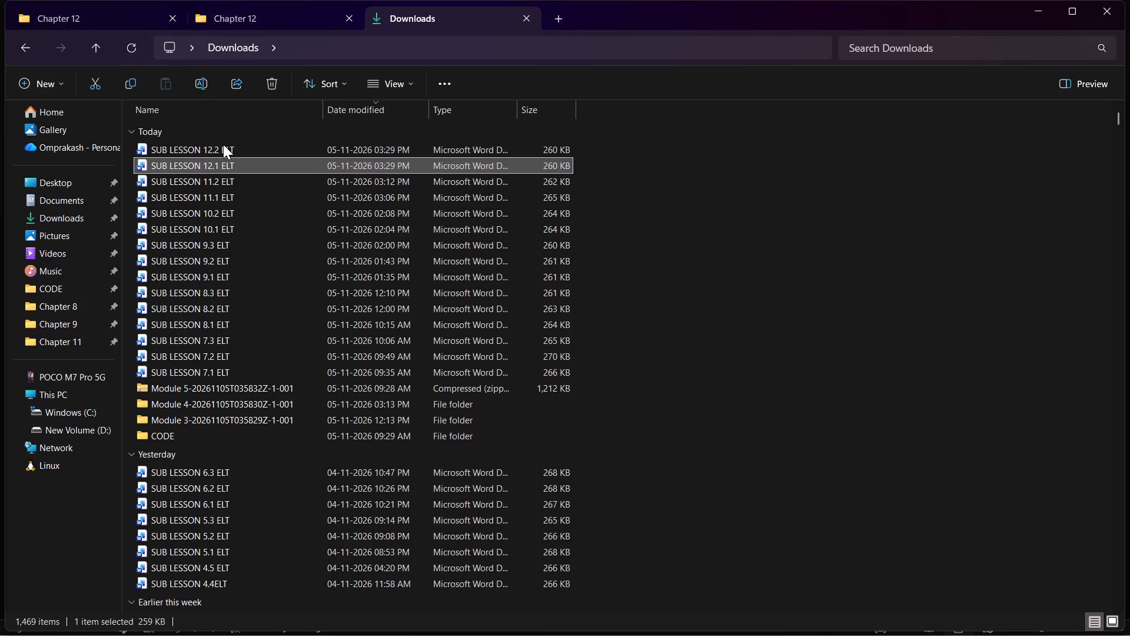
left_click(223, 144)
left_click(134, 83)
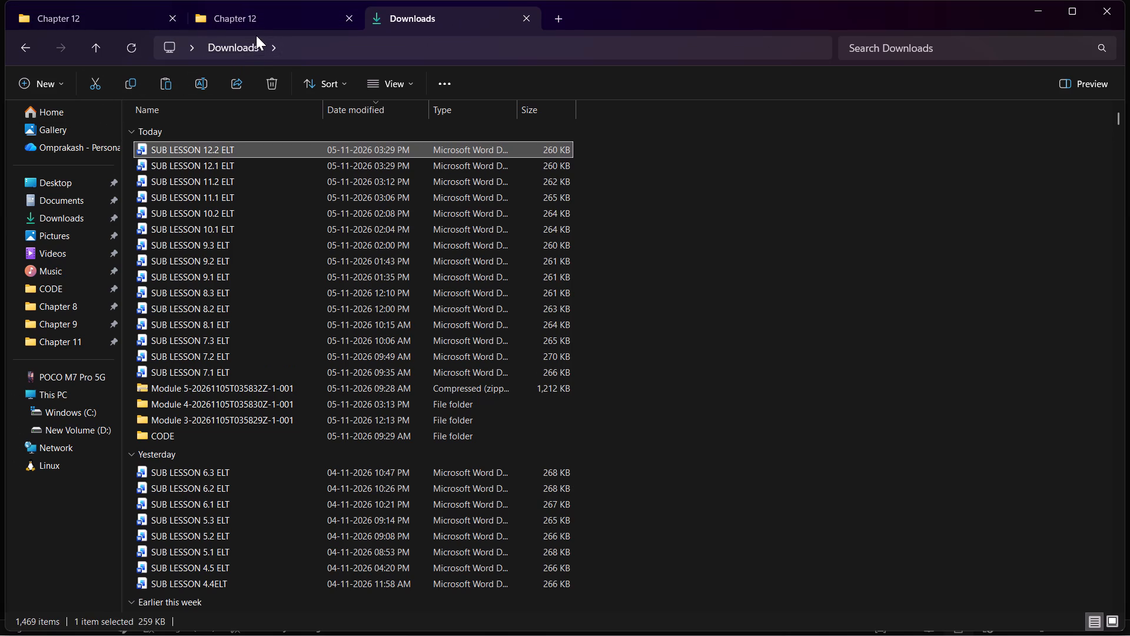
left_click(254, 19)
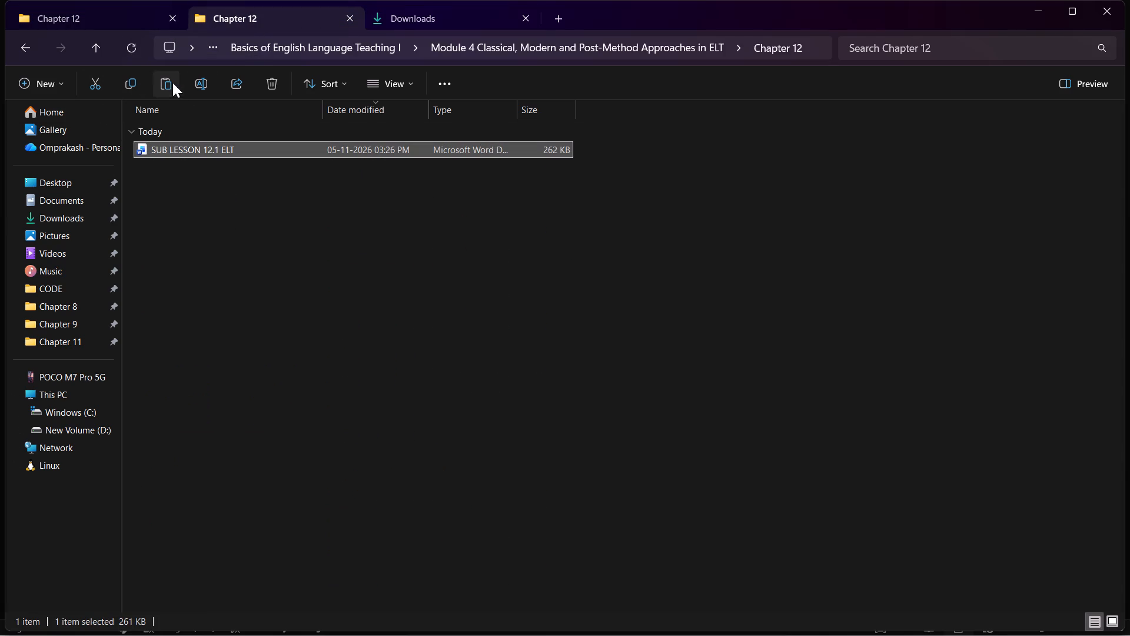
left_click(169, 81)
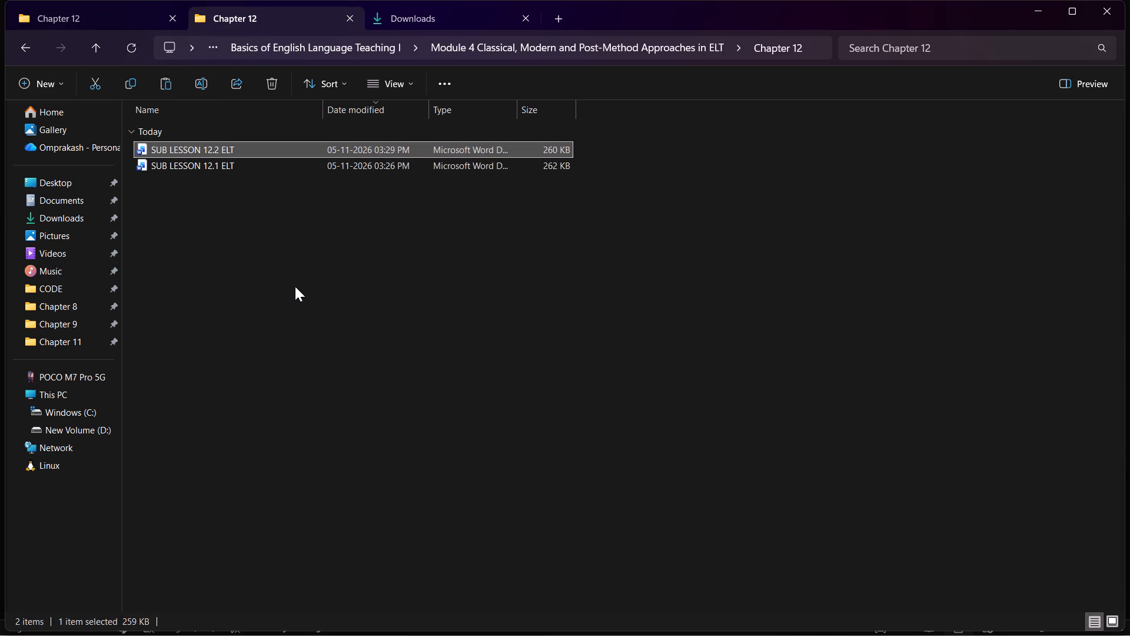
Return to the Module 4 source Chapter 12 folder and close the 12.2 Direct Method source document in Word.
left_click(104, 18)
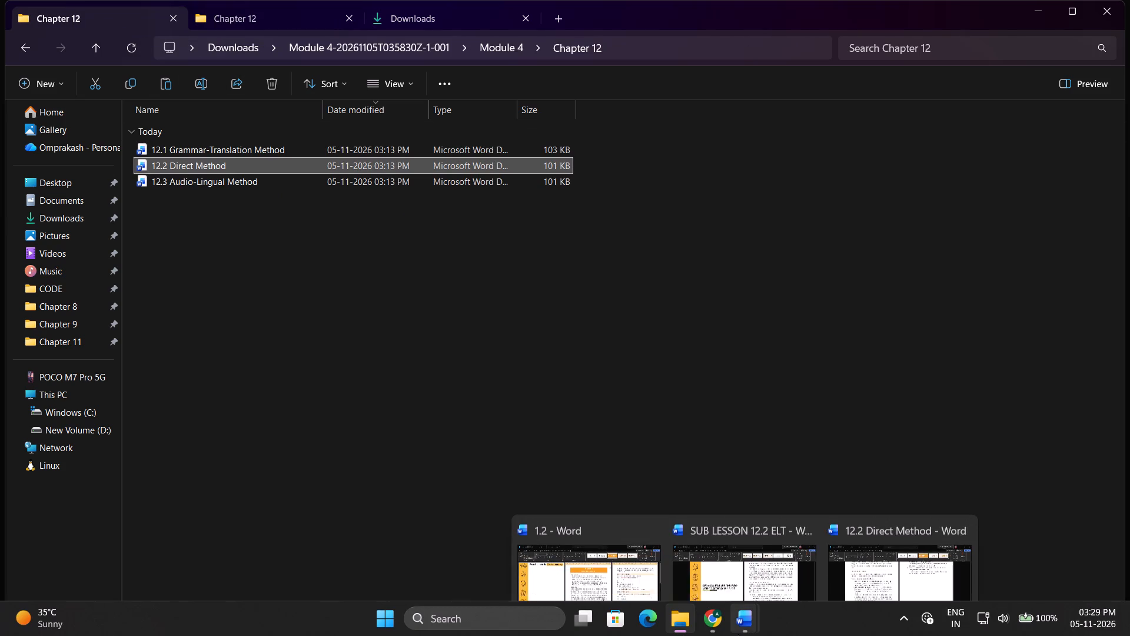
left_click(902, 552)
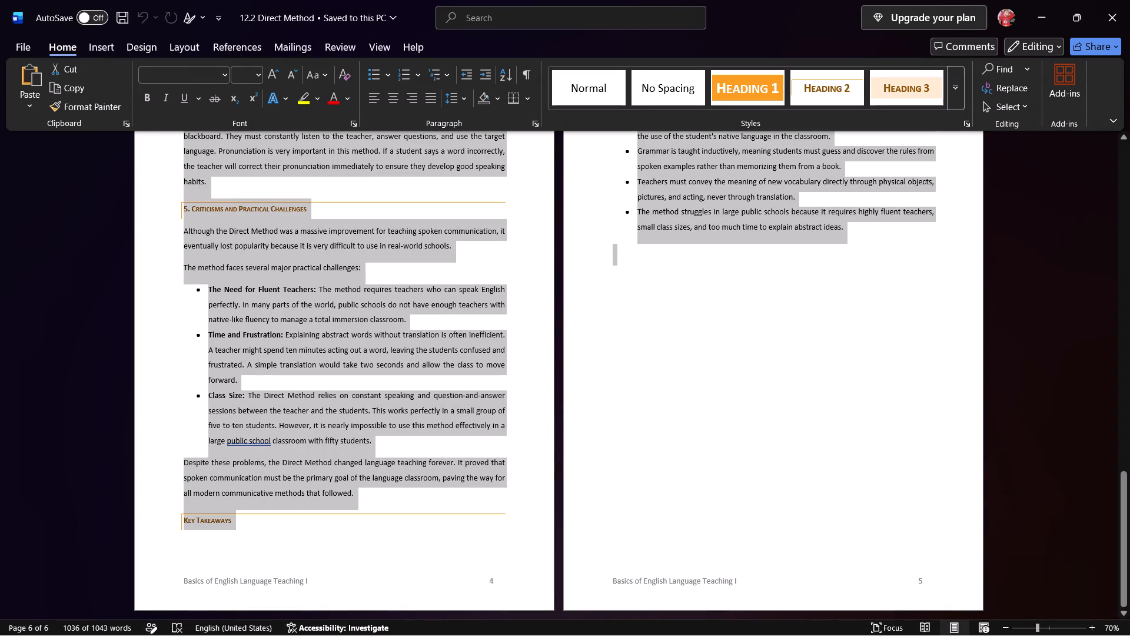
left_click(1108, 23)
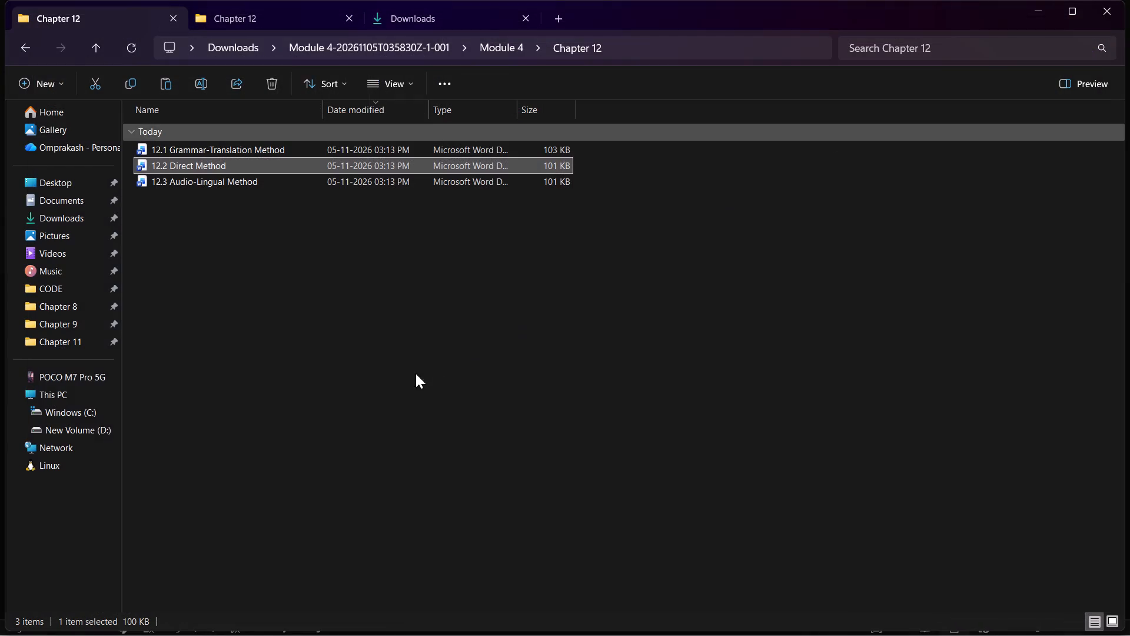
Open the source document 12.3 Audio-Lingual Method from the Chapter 12 folder and enable editing.
double_click(207, 181)
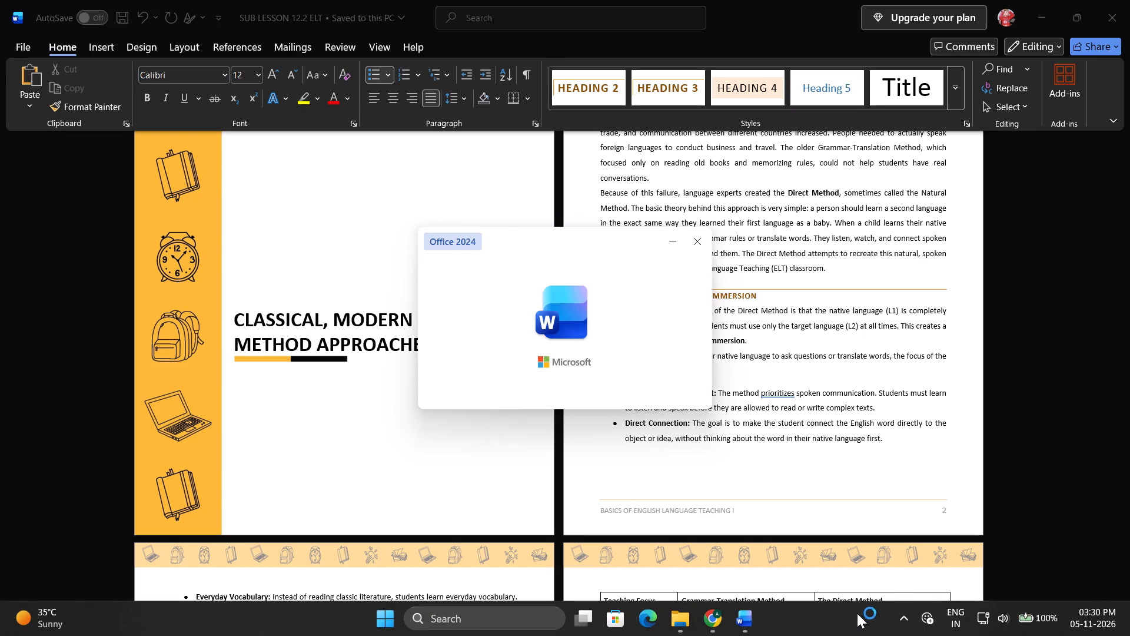
left_click(579, 68)
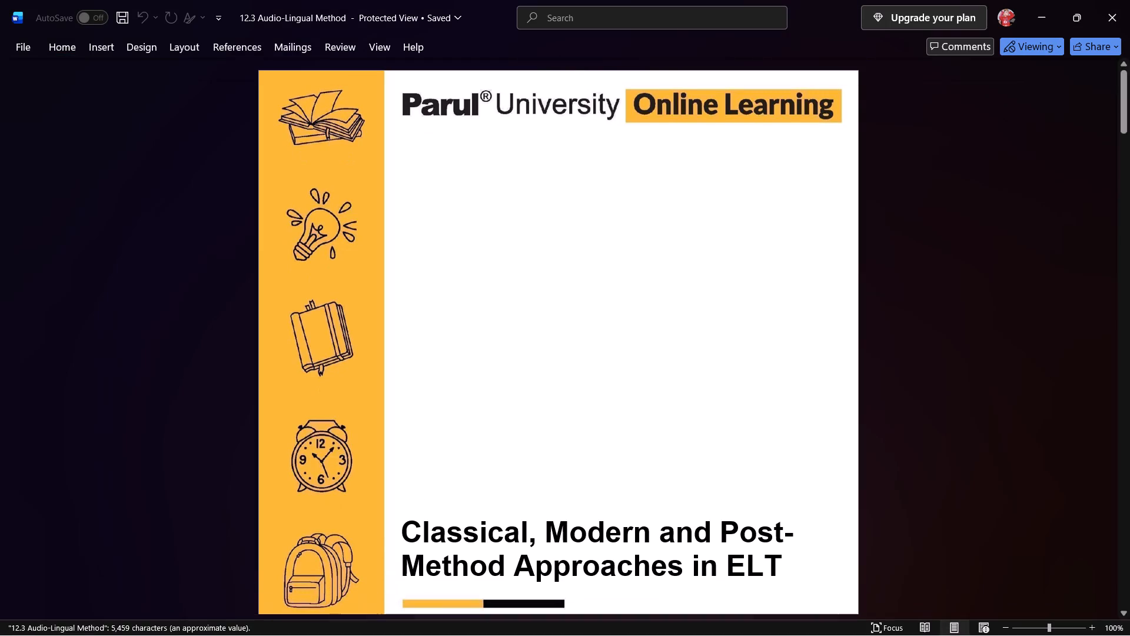
scroll(667, 387, "down", 4)
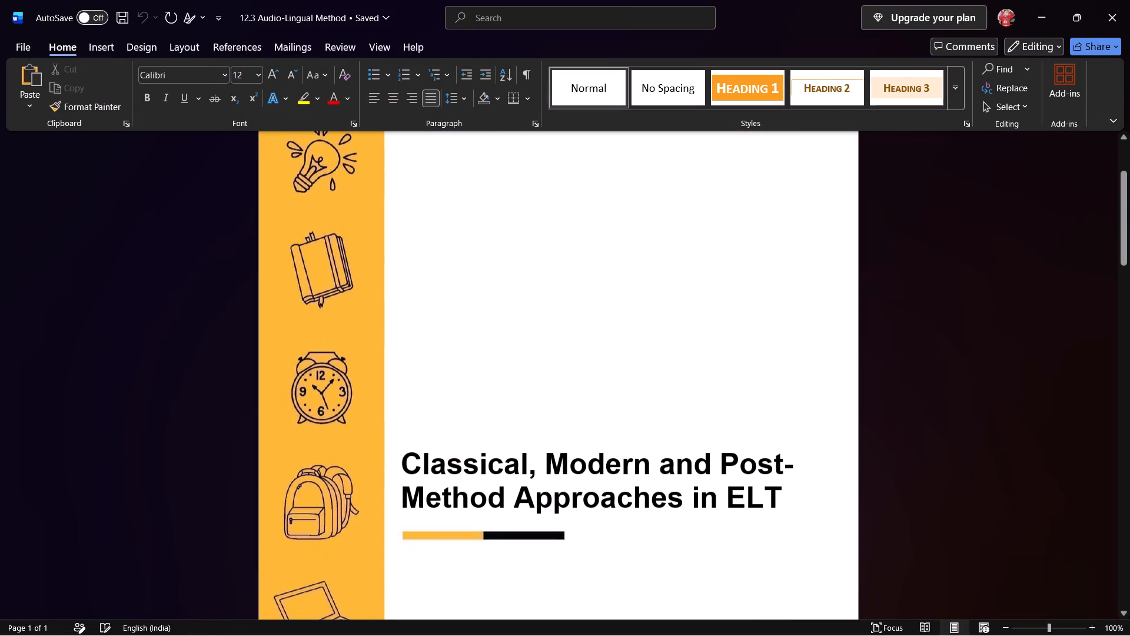
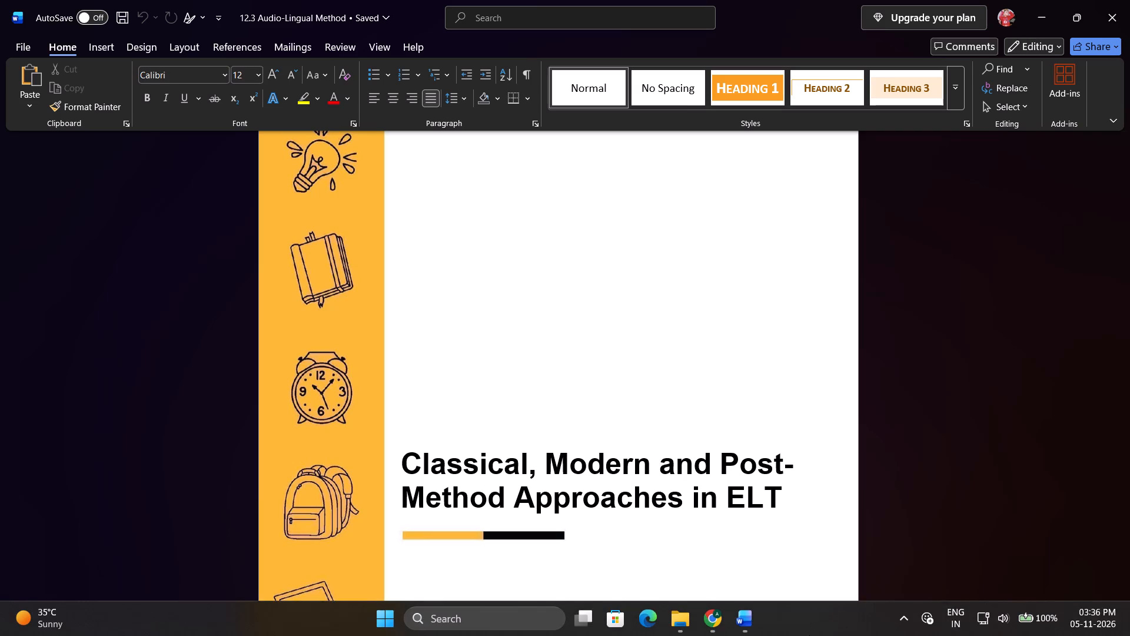
In the SUB LESSON 12.2 ELT document, centre the two-line orange title heading SUB LESSON 12.2 THE DIRECT METHOD.
scroll(771, 538, "down", 3)
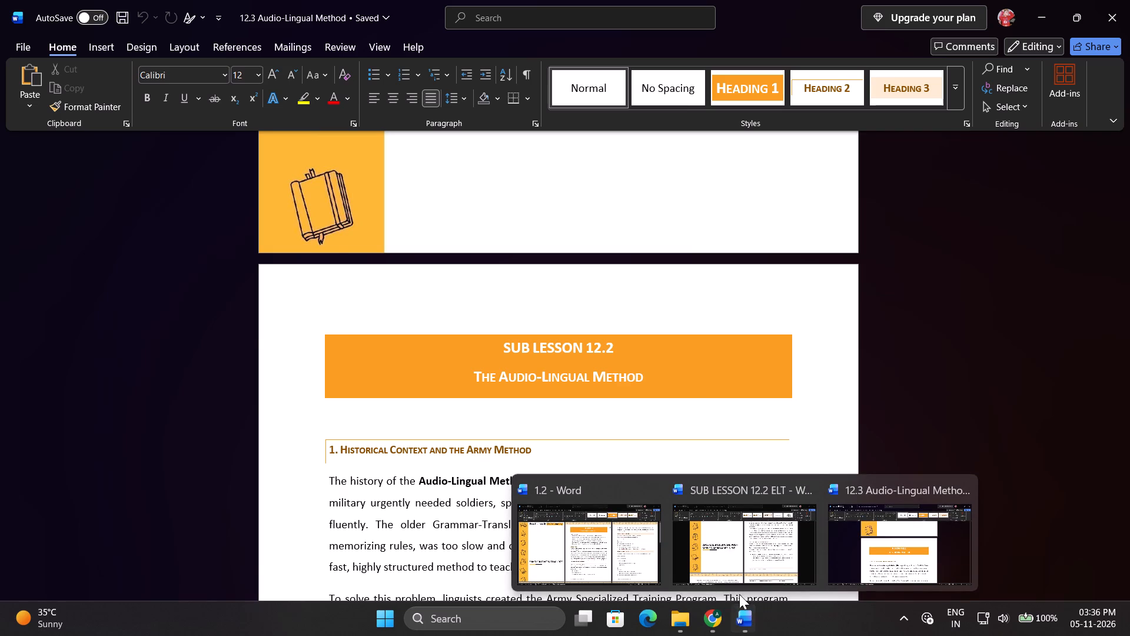
left_click(731, 572)
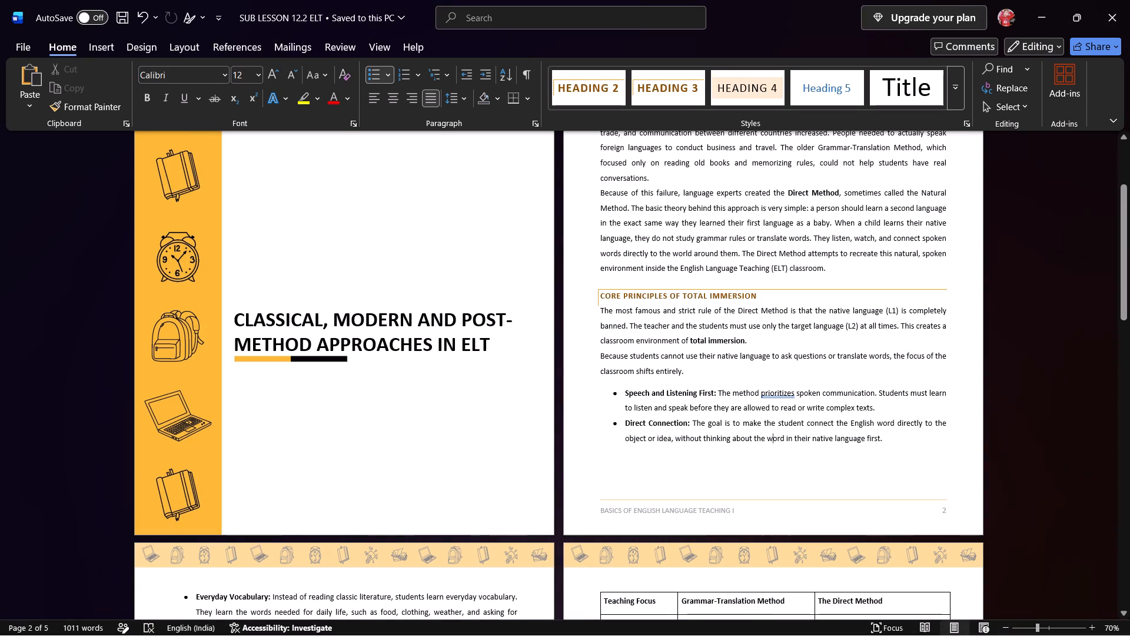
scroll(725, 409, "up", 2)
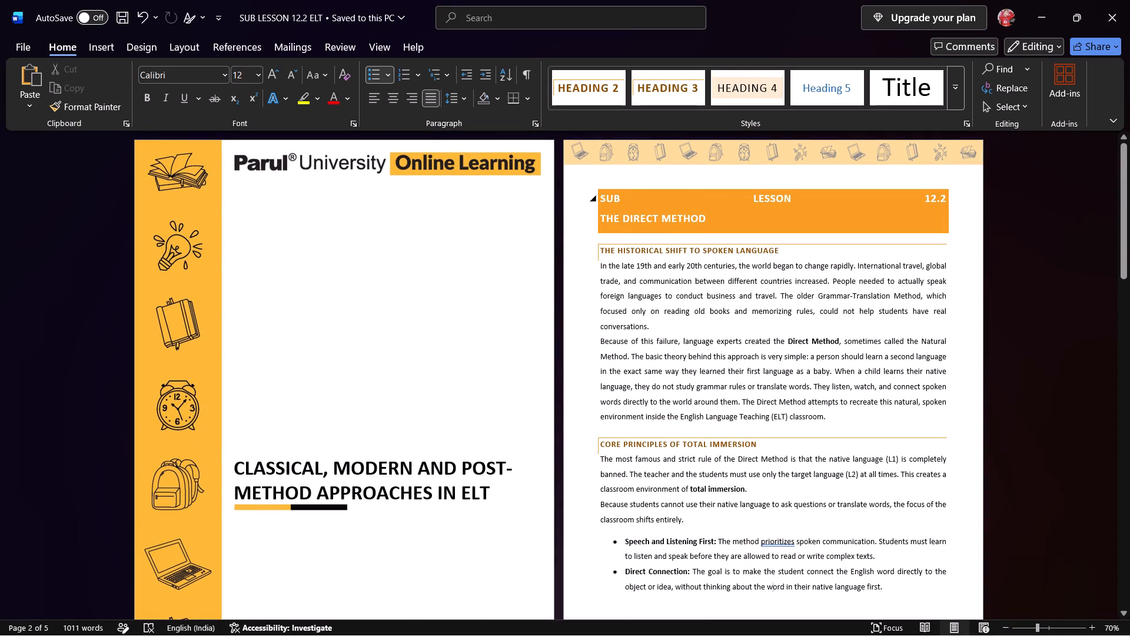
left_click_drag(729, 219, 604, 198)
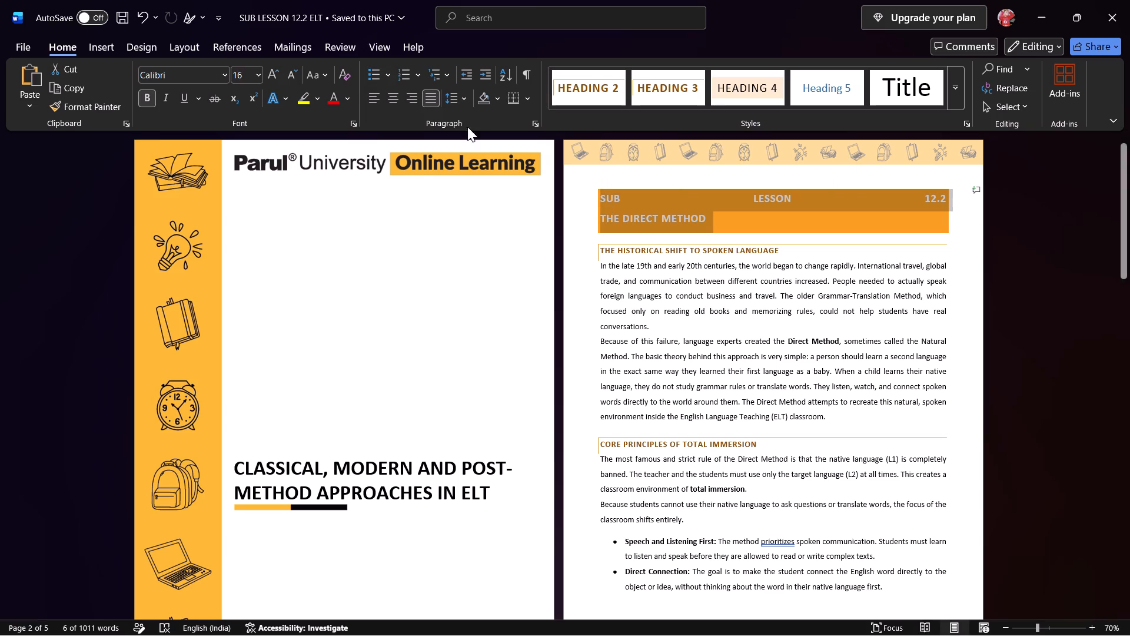
left_click(399, 101)
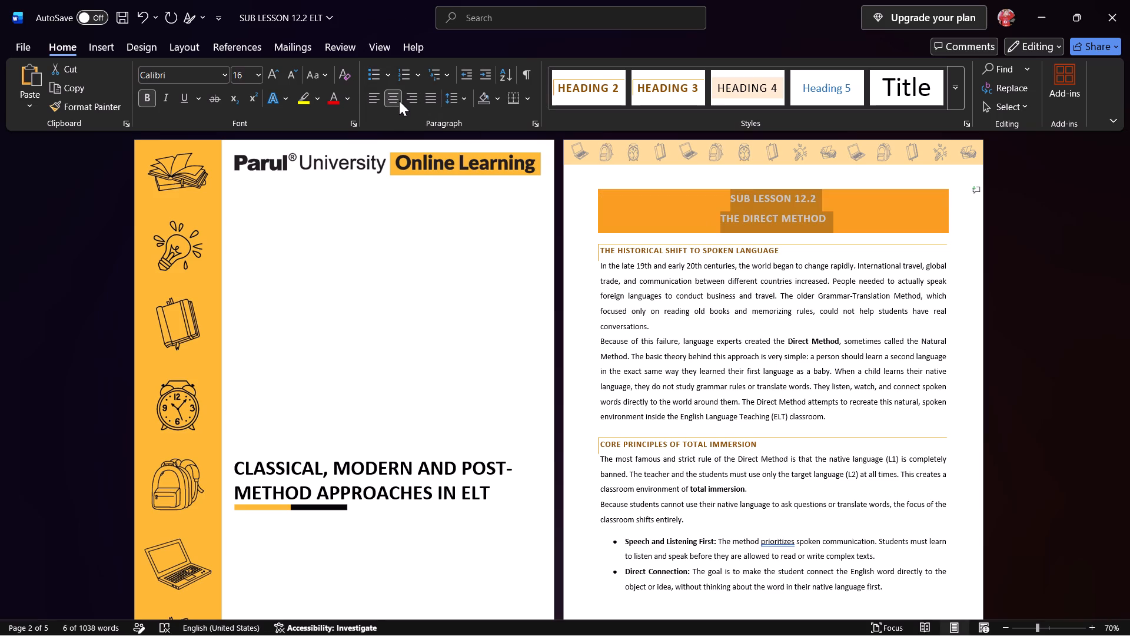
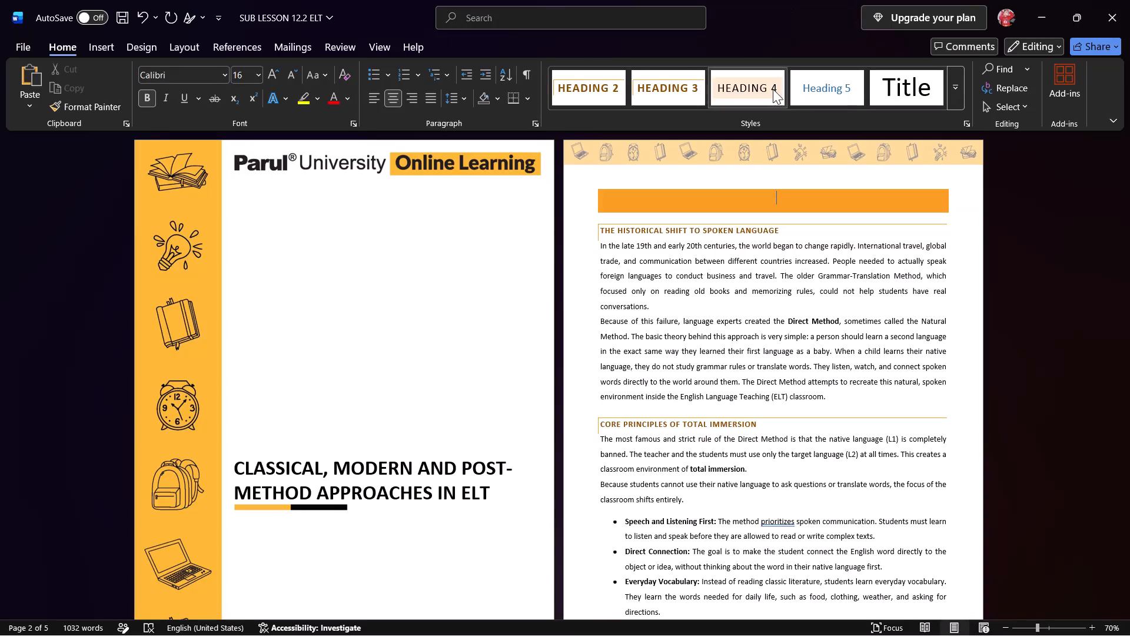
Undo the last edit to the orange title heading of the SUB LESSON 12.2 ELT document.
key("ctrl+z")
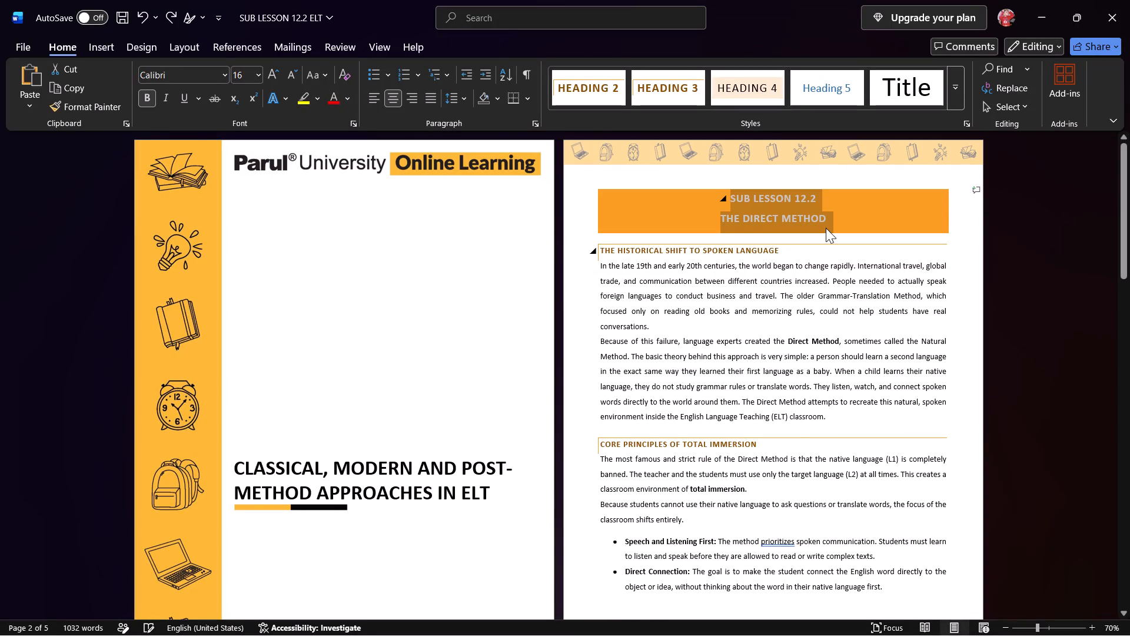
left_click(844, 225)
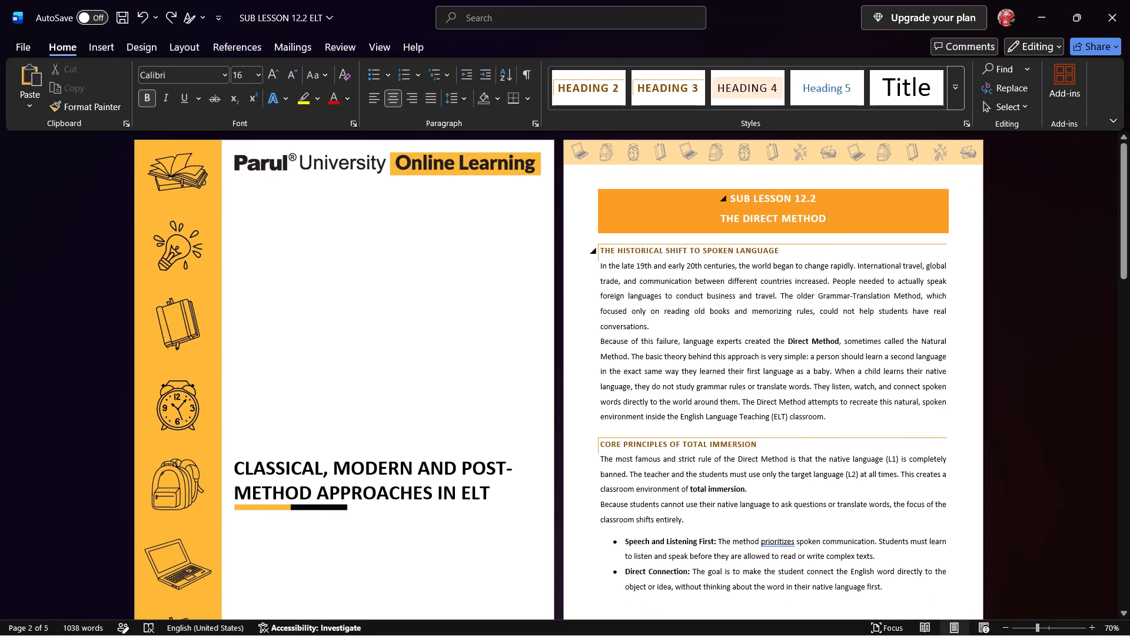
Look through the Direct Method lesson to its Key Takeaways and check the Chapter 12 source and output folders in File Explorer.
scroll(815, 366, "down", 17)
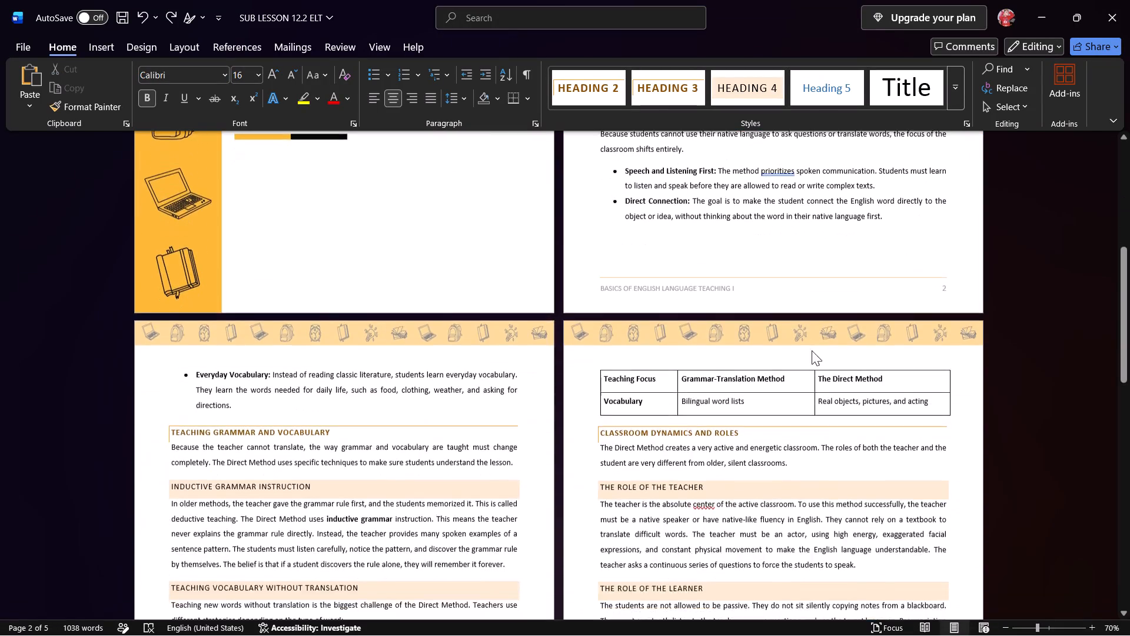
scroll(812, 350, "down", 19)
scroll(803, 373, "down", 12)
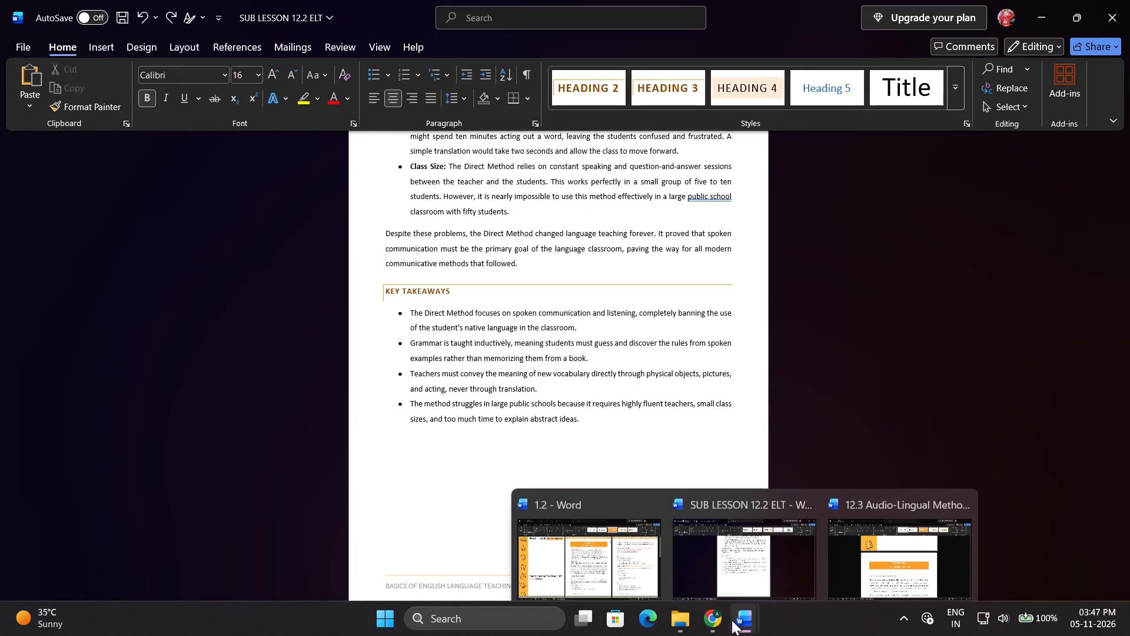
left_click(687, 622)
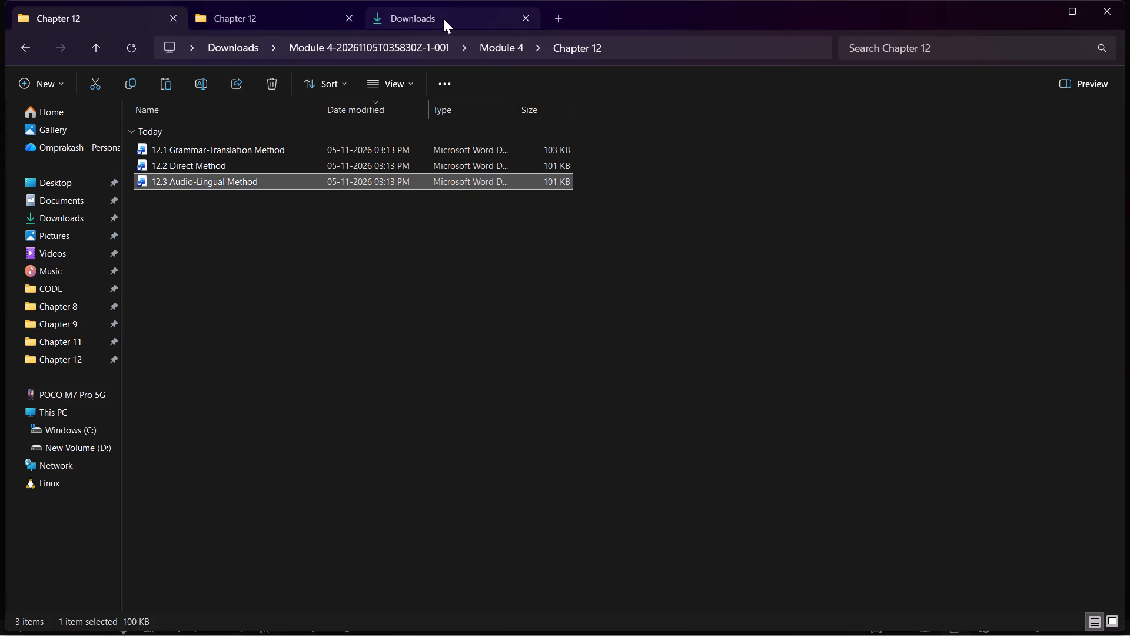
left_click(443, 18)
left_click(246, 15)
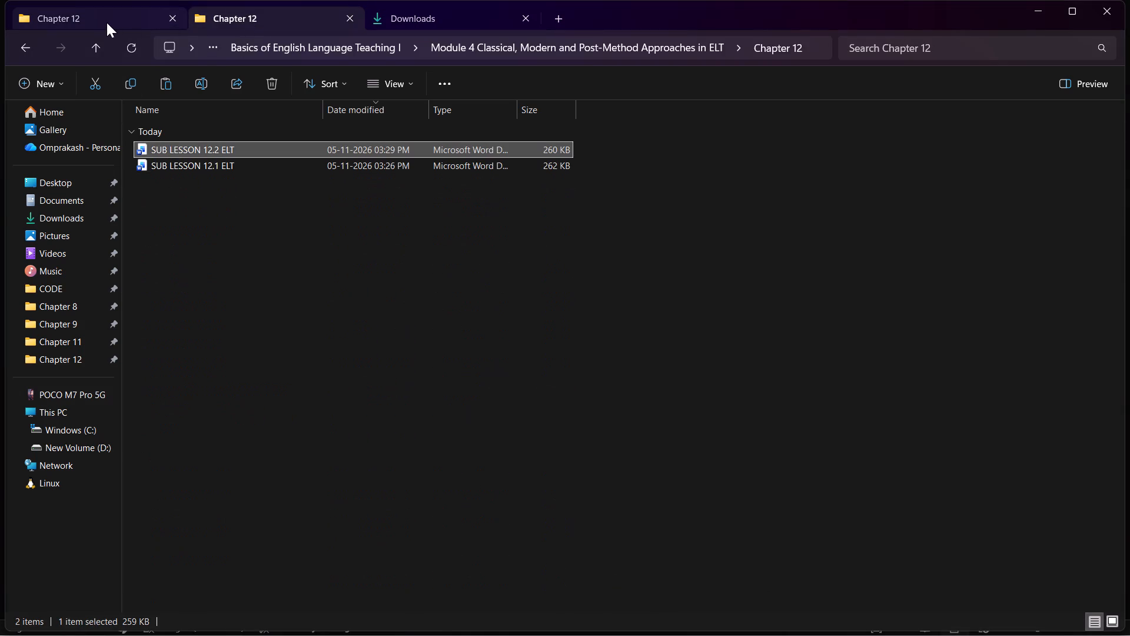
left_click(106, 22)
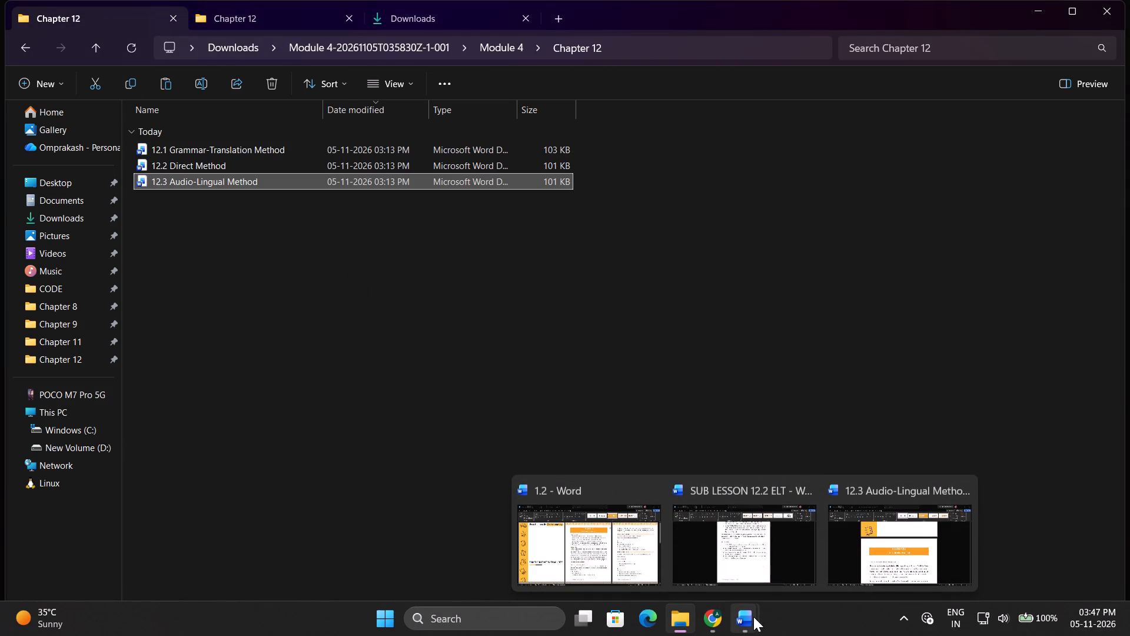
In the 12.3 Audio-Lingual Method document, copy everything from the orange title heading to the end of the Course Outcomes.
left_click(896, 545)
scroll(503, 355, "down", 5)
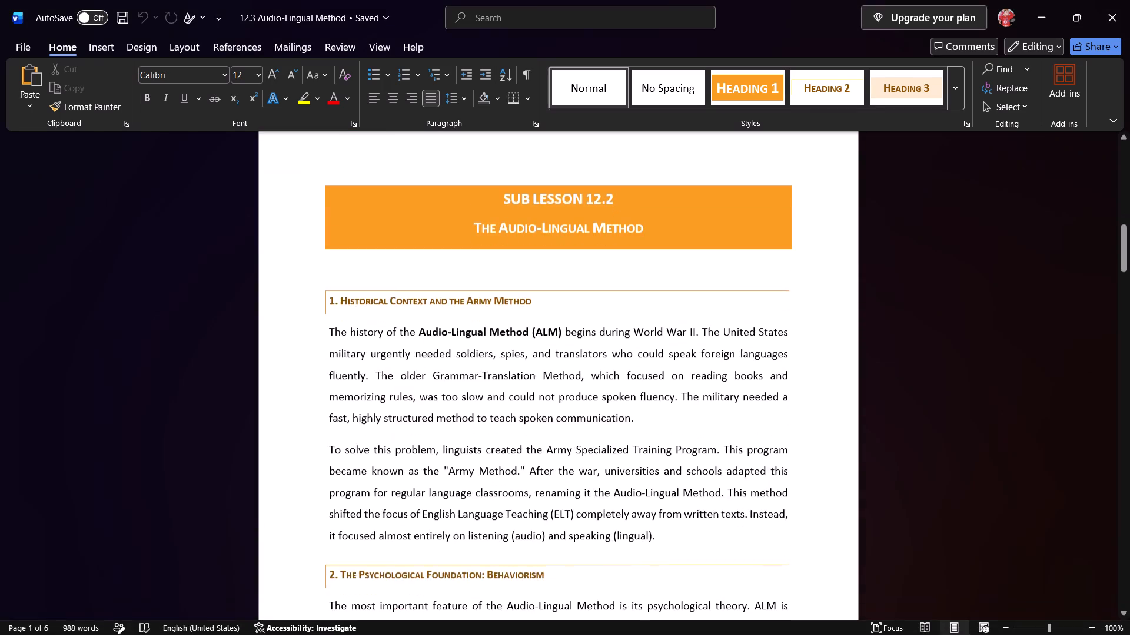
left_click_drag(503, 170, 696, 635)
key("ctrl+c")
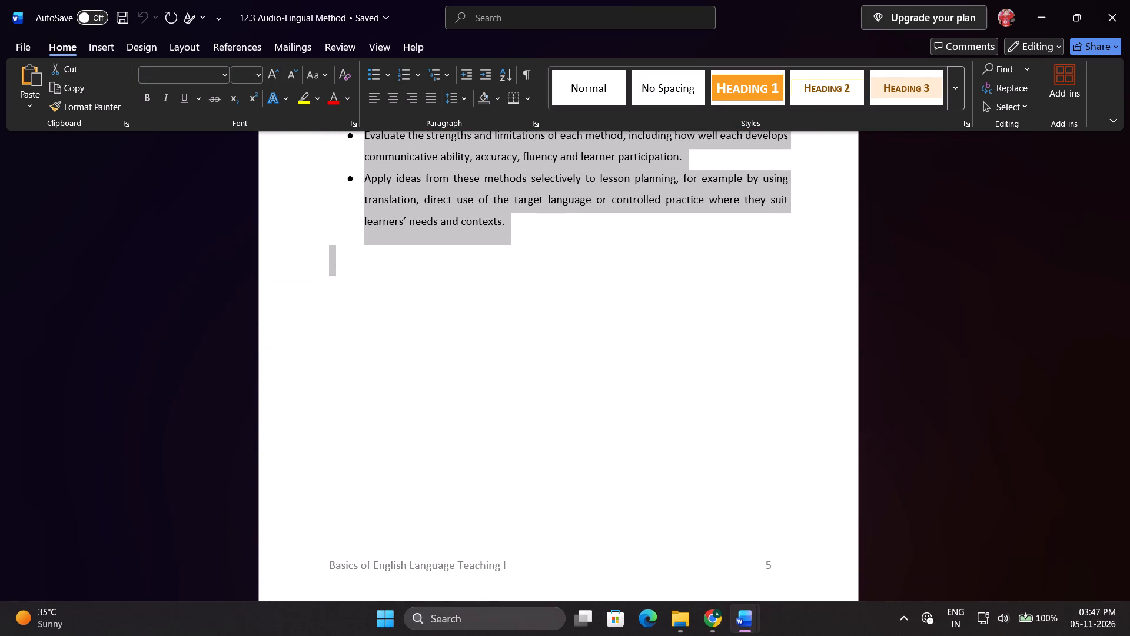
In the SUB LESSON 12.2 ELT document, replace everything from the title heading to the end with the copied Audio-Lingual Method content.
key("alt+Tab")
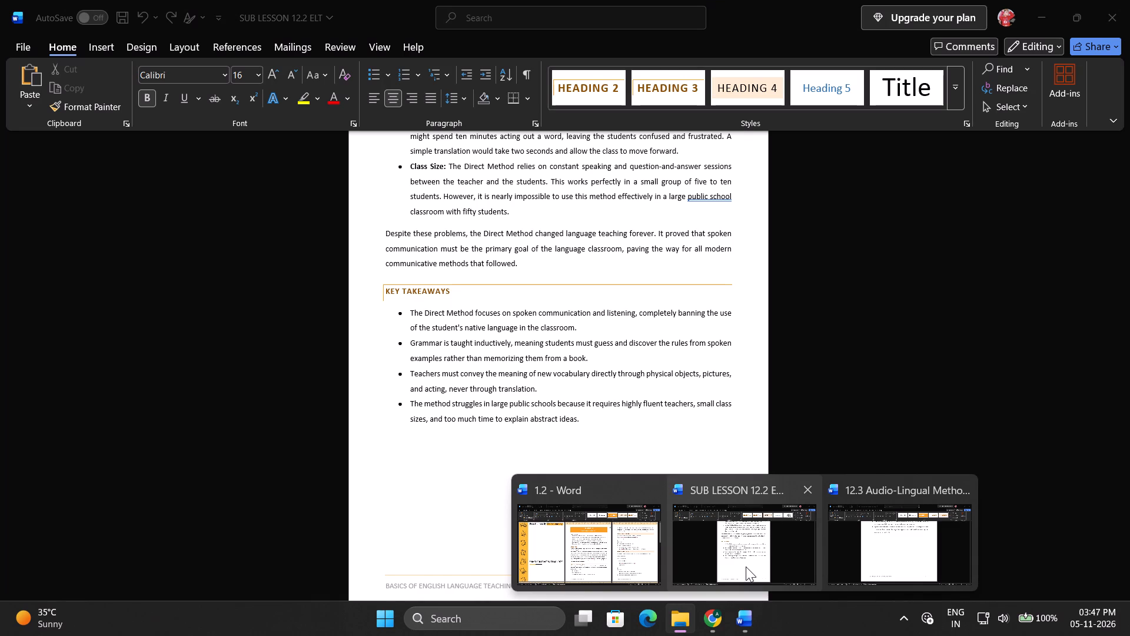
left_click(746, 567)
left_click_drag(674, 488, 593, 408)
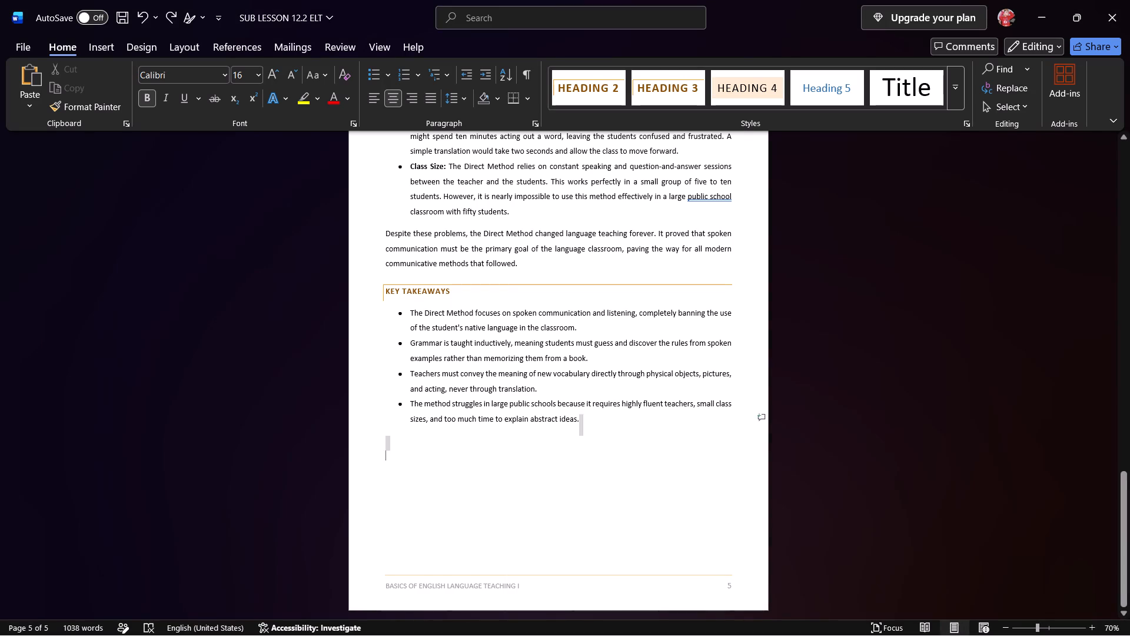
left_click_drag(593, 408, 690, 226)
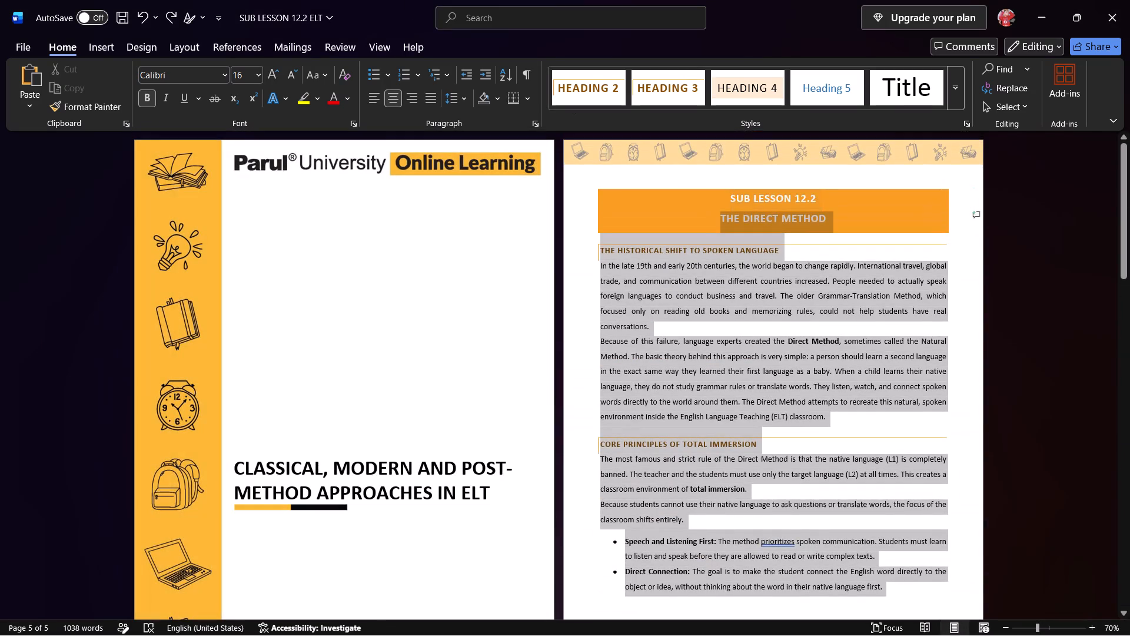
left_click_drag(690, 226, 695, 206)
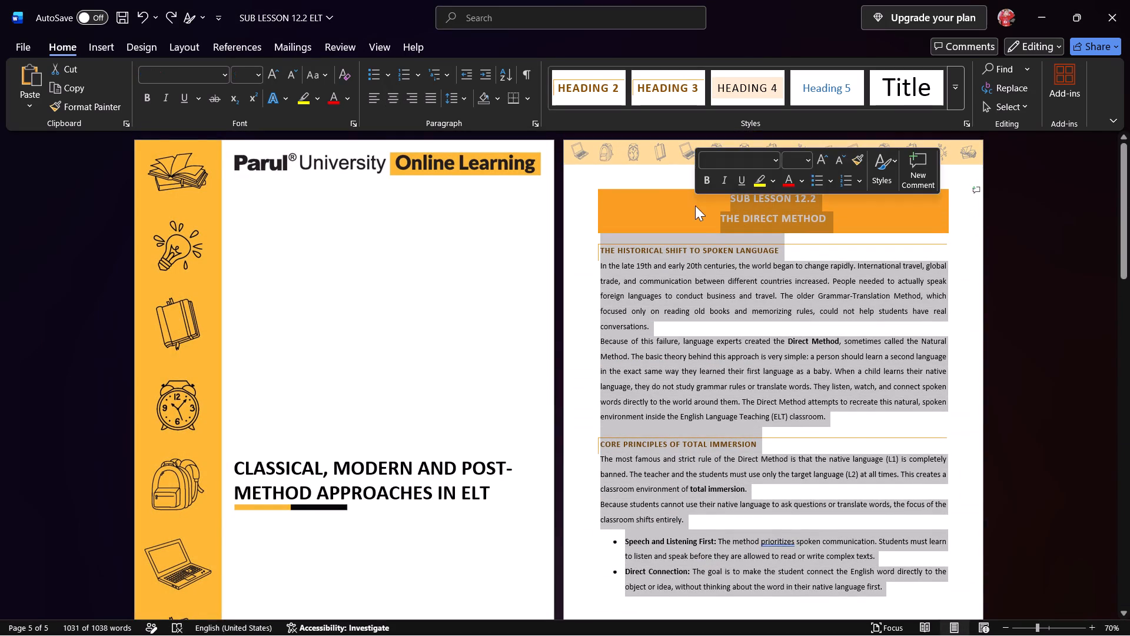
key("ctrl+v")
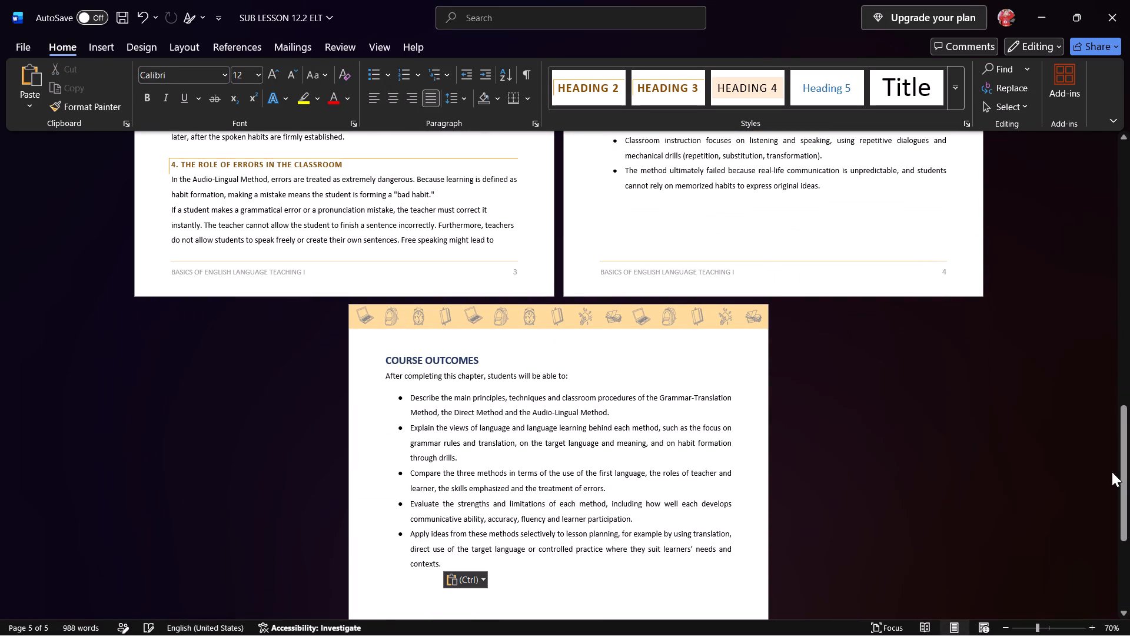
Delete the introductory line "After completing this chapter, students will be able to:" under the COURSE OUTCOMES heading.
triple_click(488, 377)
key("BackSpace")
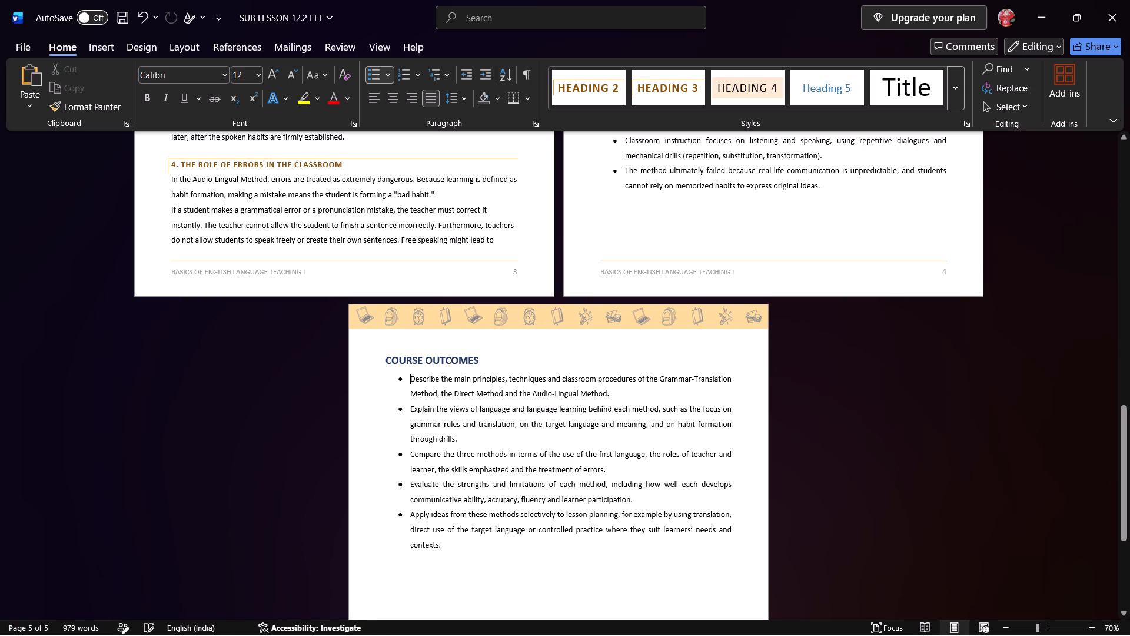
Apply the Heading 3 style to the COURSE OUTCOMES heading.
left_click(458, 367)
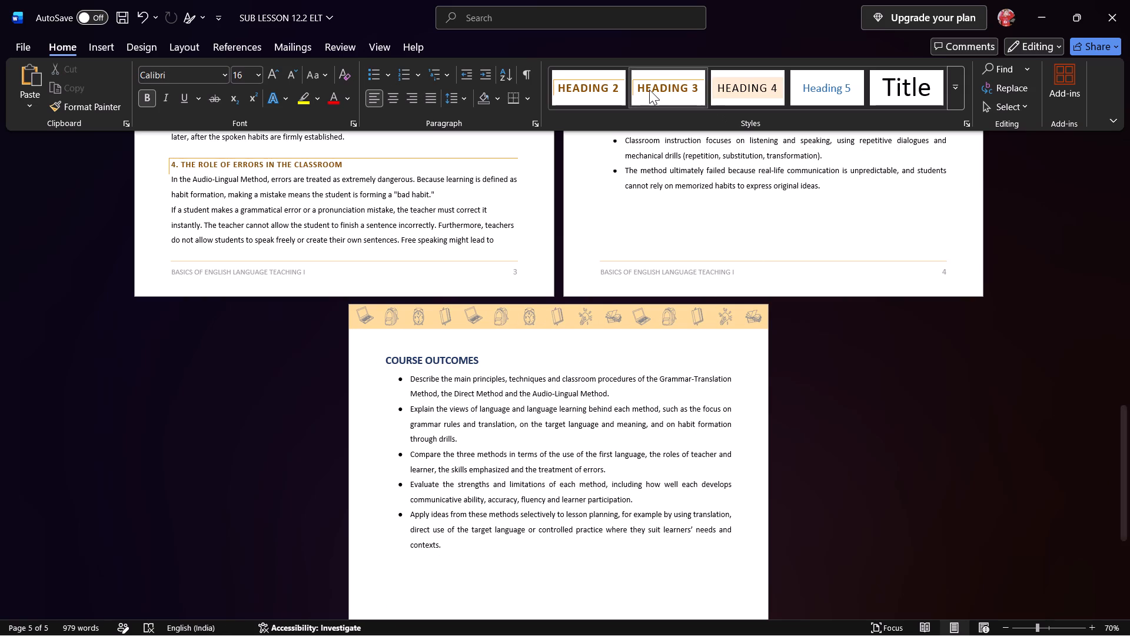
left_click(649, 90)
Widen the drill types table to the page's text margin and narrow its Type of Drill column in favour of the second column.
scroll(904, 482, "up", 14)
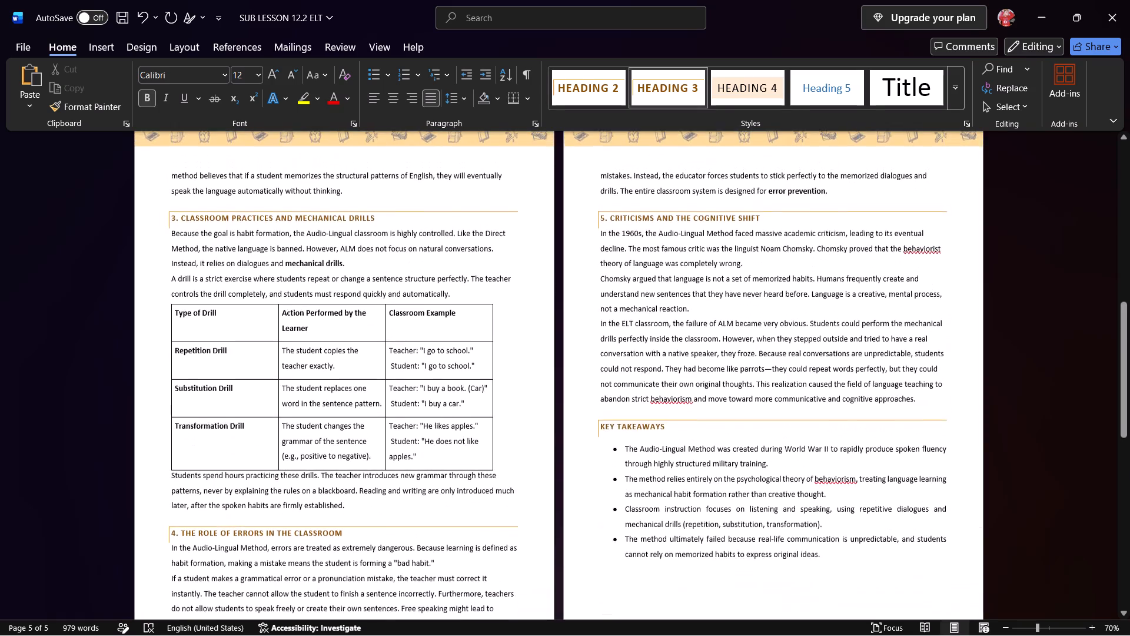
scroll(900, 482, "up", 2)
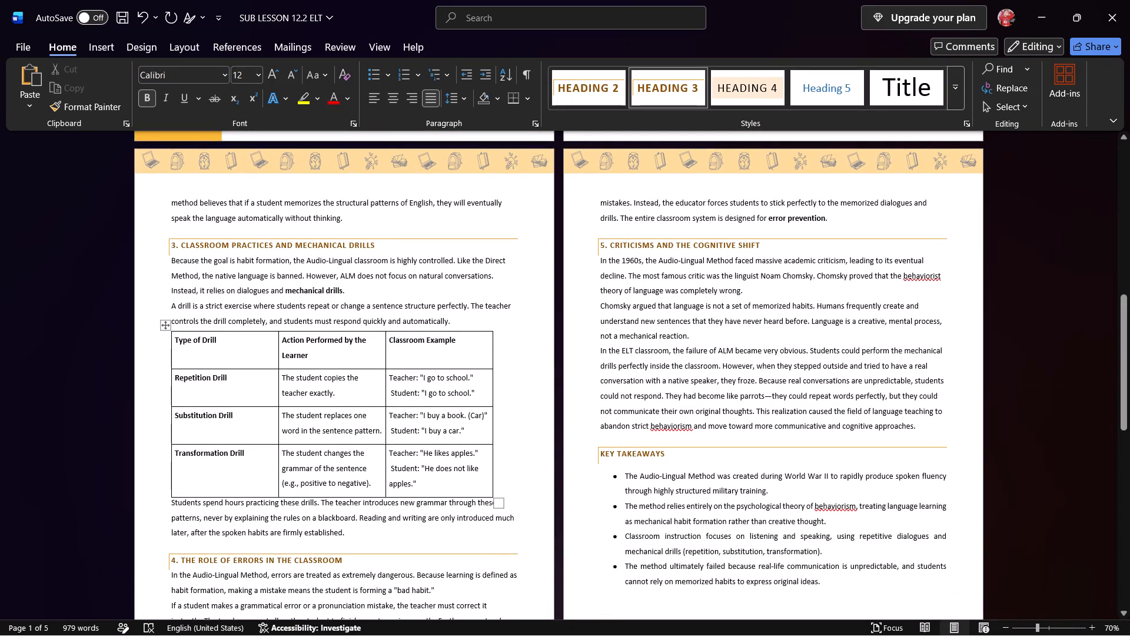
left_click_drag(491, 400, 523, 401)
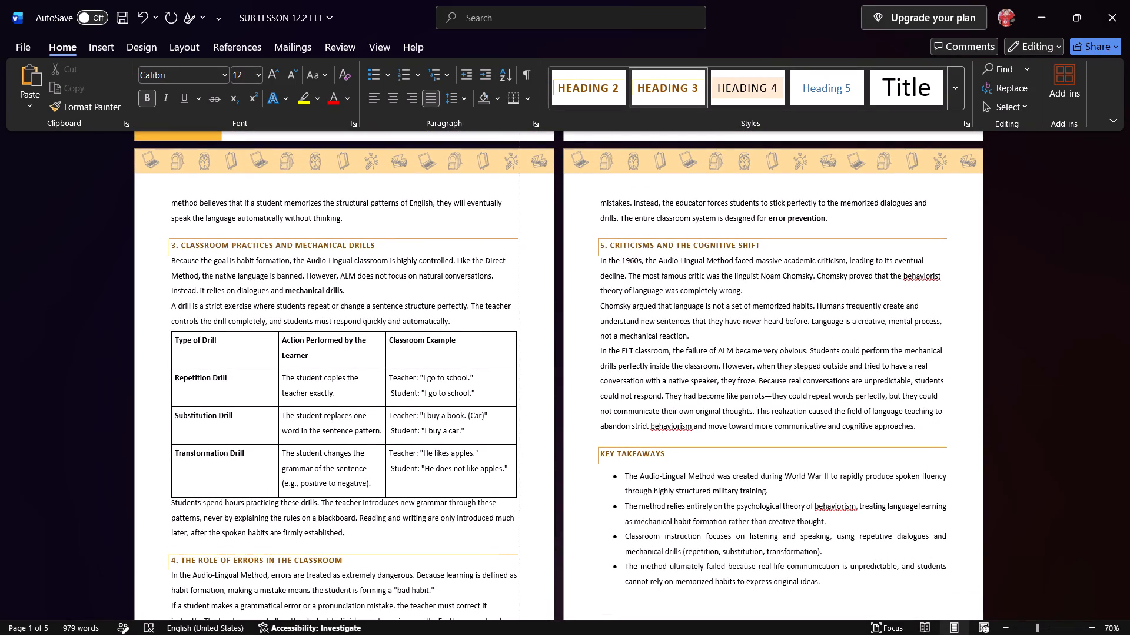
left_click_drag(523, 401, 517, 400)
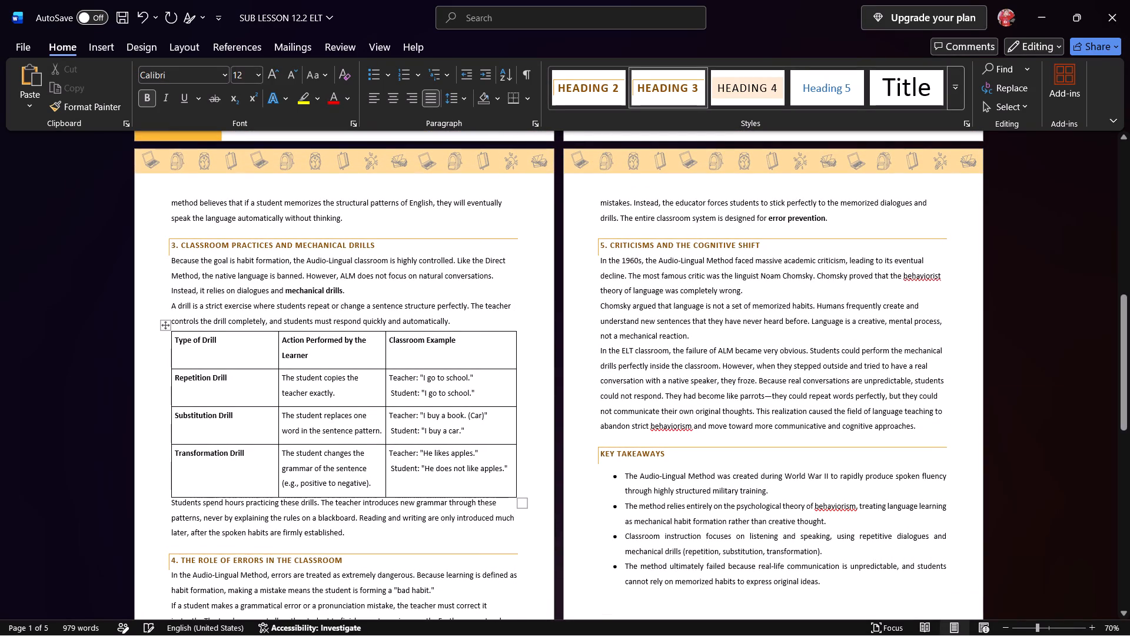
left_click_drag(277, 379, 252, 383)
Remove the empty line between the Audio-Lingual Method title and the Historical Context and the Army Method heading.
scroll(692, 465, "up", 13)
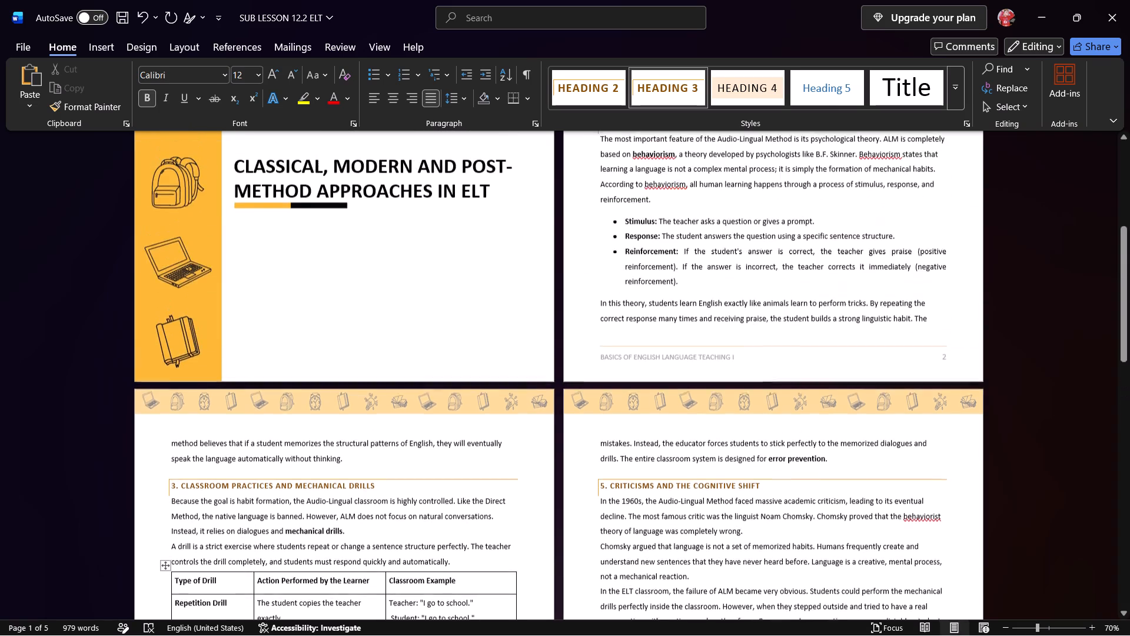
scroll(694, 462, "up", 15)
left_click(613, 226)
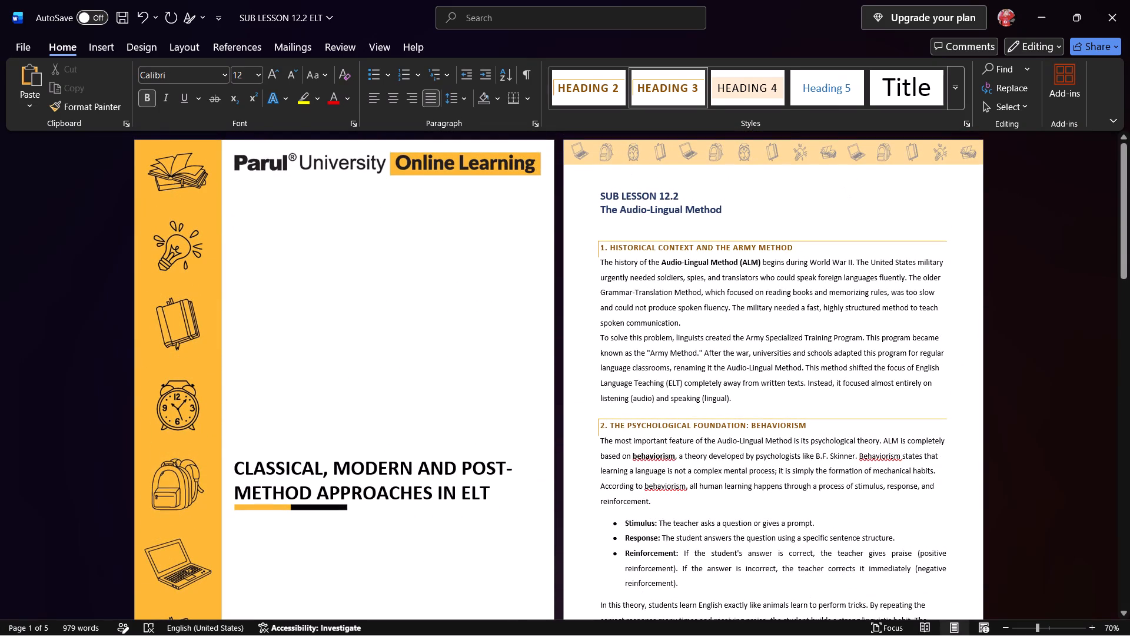
key("Delete")
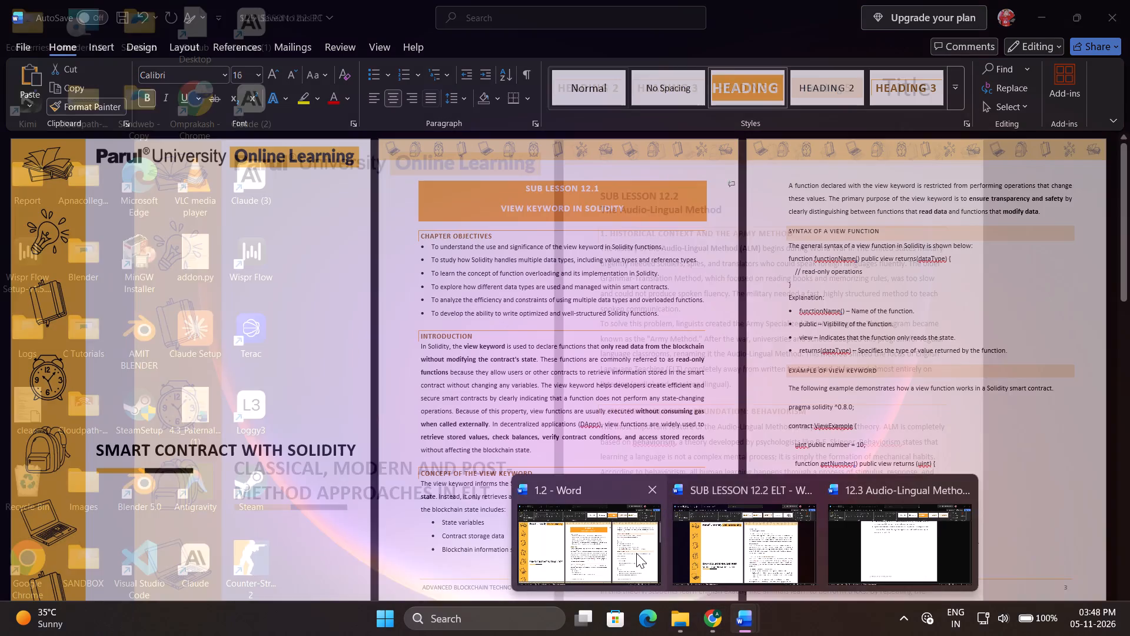
Copy the orange title formatting from the 1.2 document with Format Painter onto the two-line SUB LESSON 12.2 The Audio-Lingual Method title.
left_click(636, 553)
left_click(112, 107)
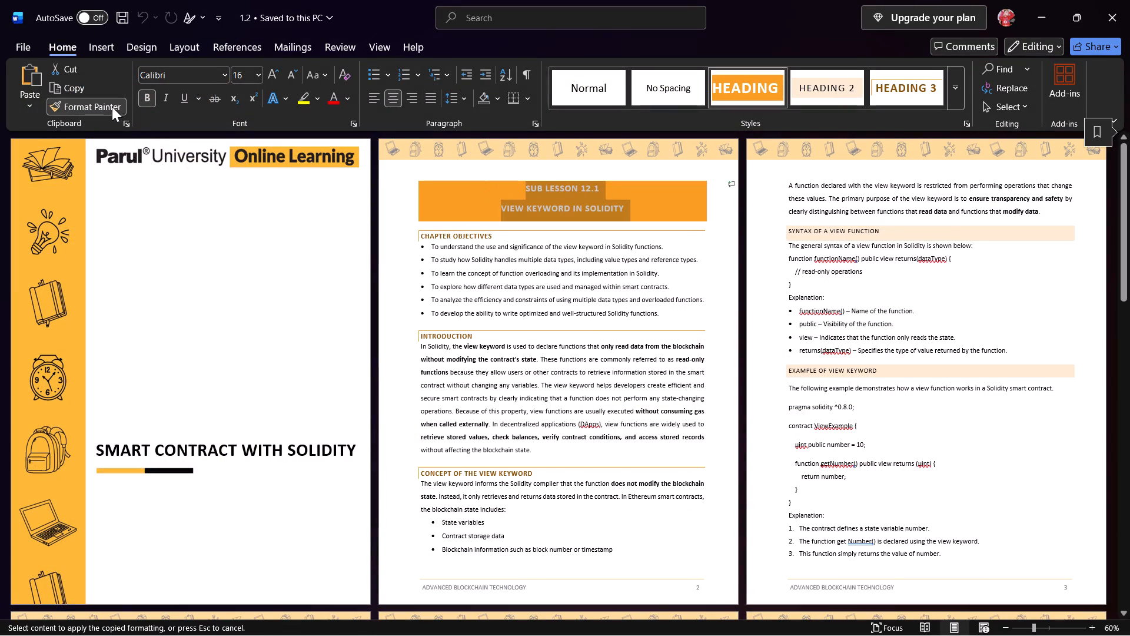
left_click(112, 107)
key("alt+Tab")
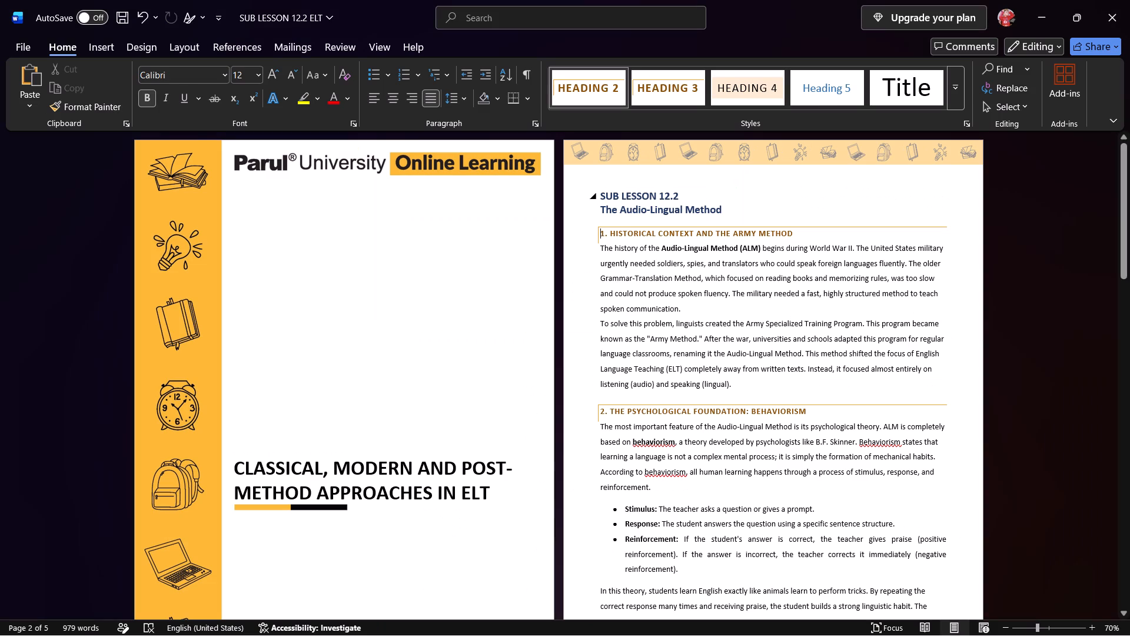
key("alt+Tab")
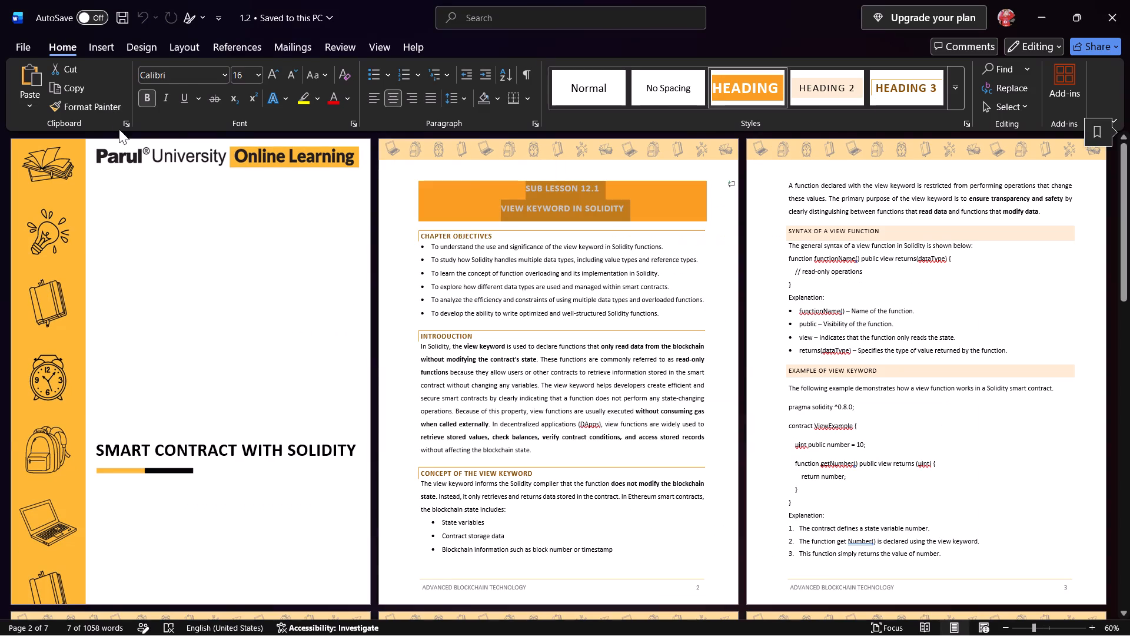
left_click(108, 105)
key("alt+Tab")
left_click_drag(739, 211, 614, 191)
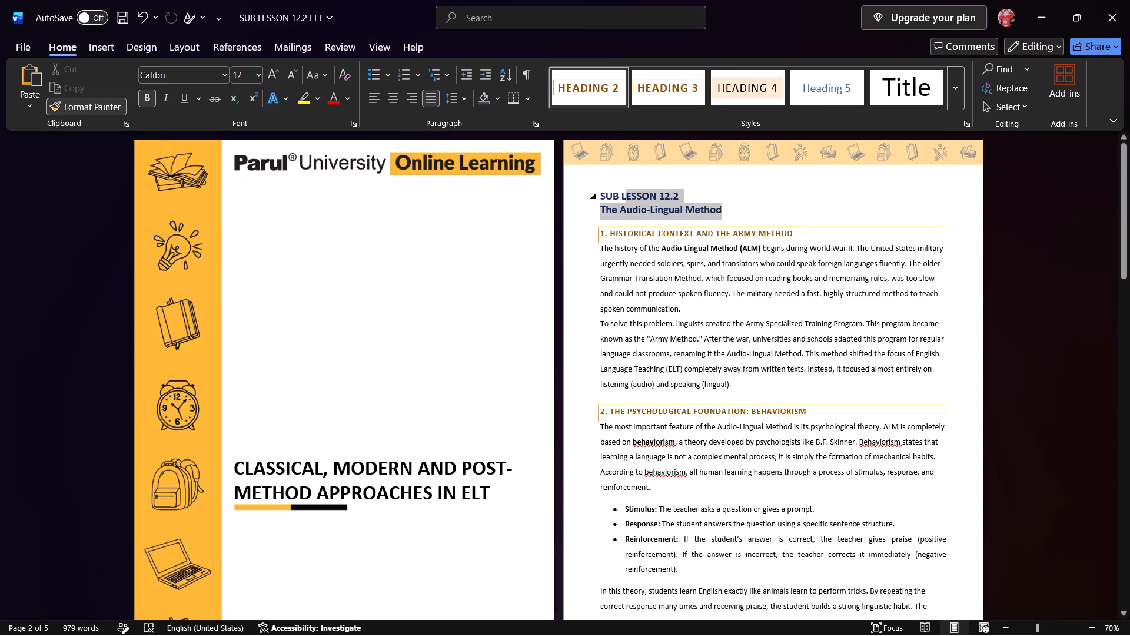
left_click_drag(614, 191, 592, 187)
Remove the prefixes "1." and "2." from the Historical Context and the Army Method and The Psychological Foundation: Behaviorism headings.
left_click(609, 251)
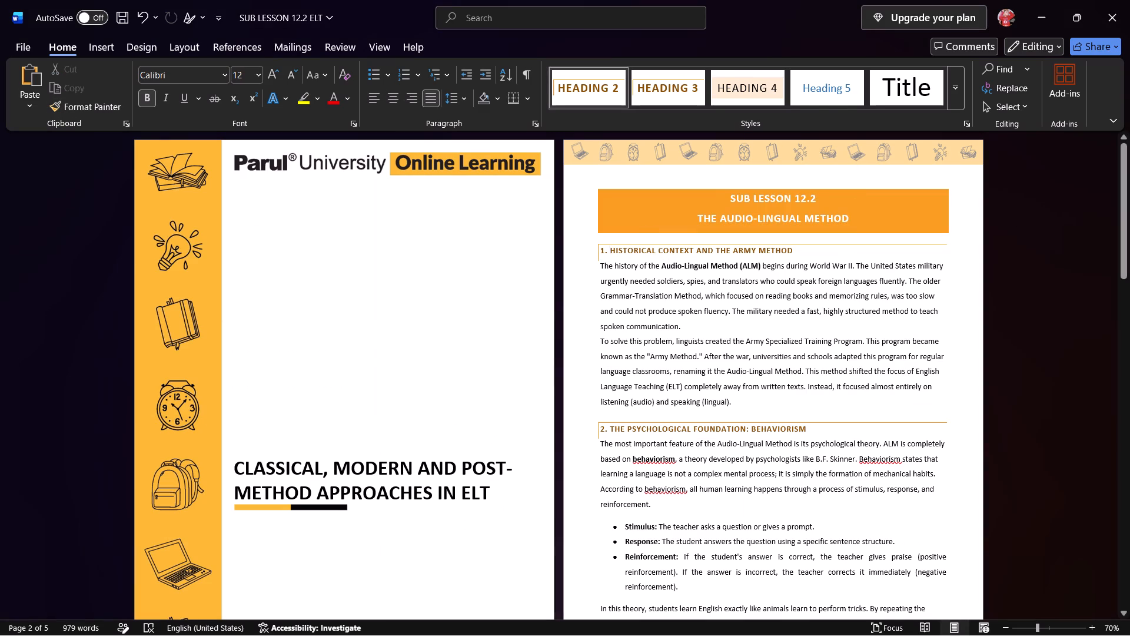
key("BackSpace")
key("BackSpace")
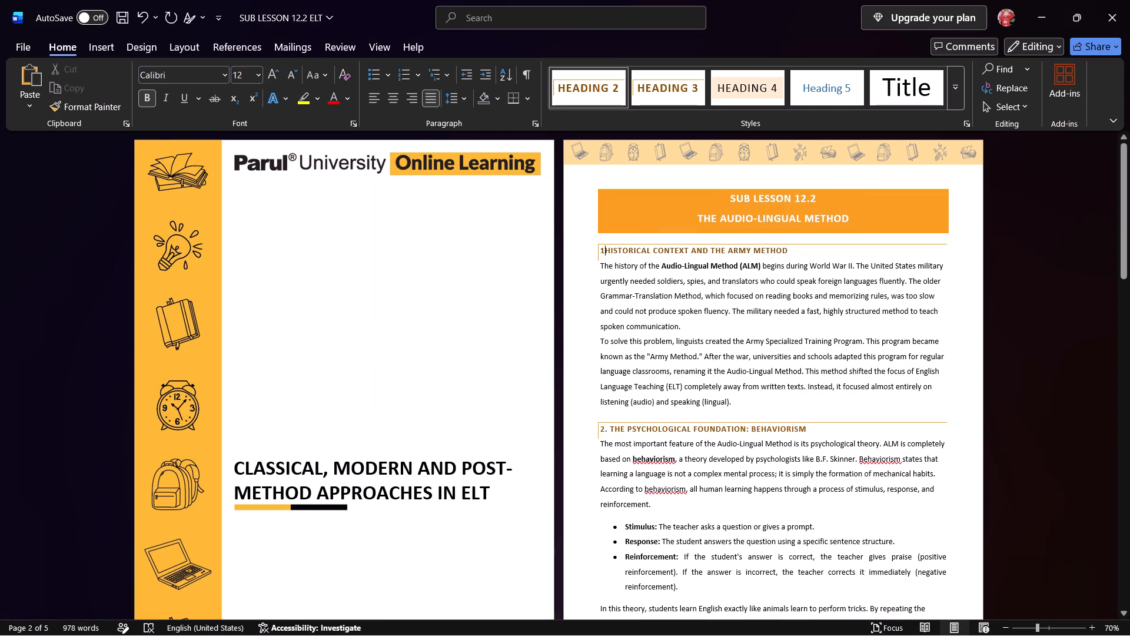
key("BackSpace")
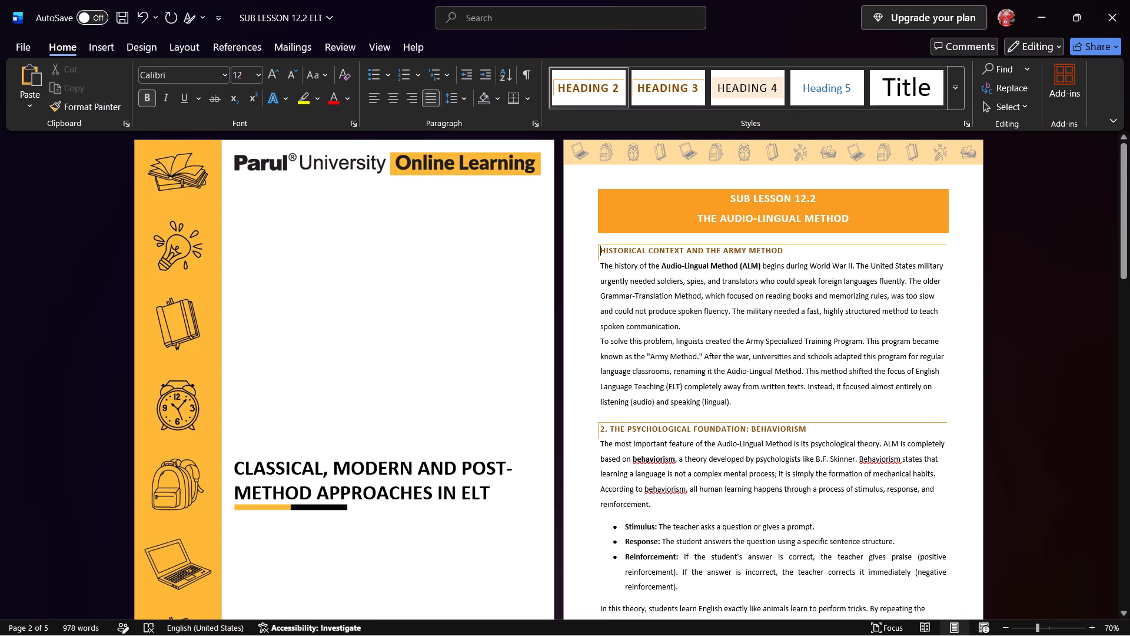
scroll(631, 384, "down", 9)
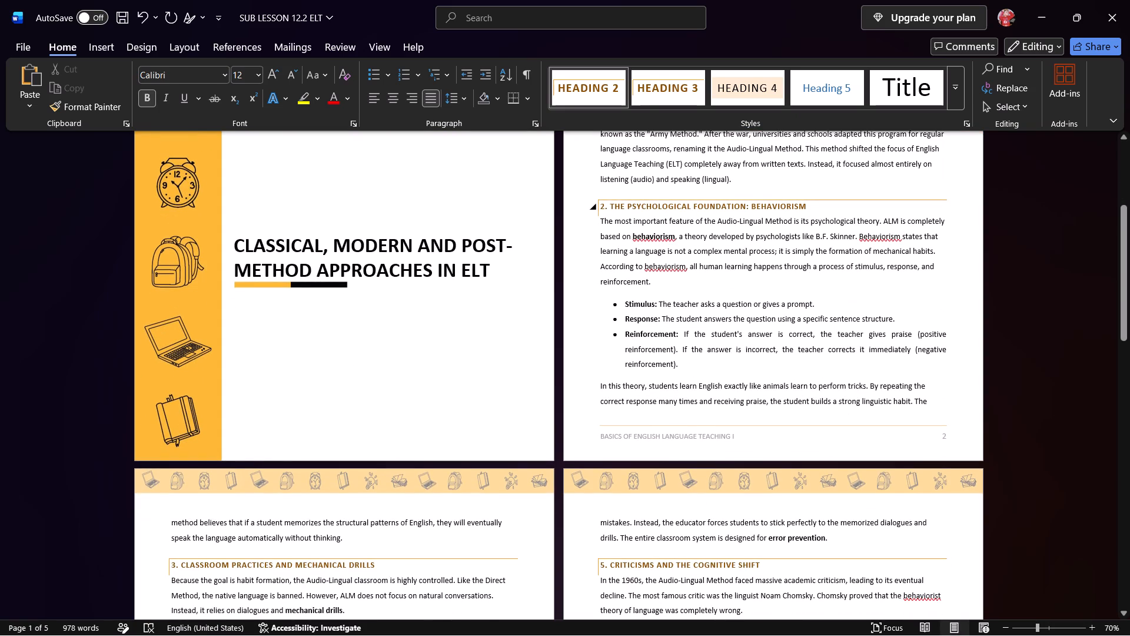
left_click(610, 204)
key("BackSpace")
key("BackSpace")
key("BackSpace")
Remove the prefix "3." from the Classroom Practices and Mechanical Drills heading.
scroll(405, 405, "down", 6)
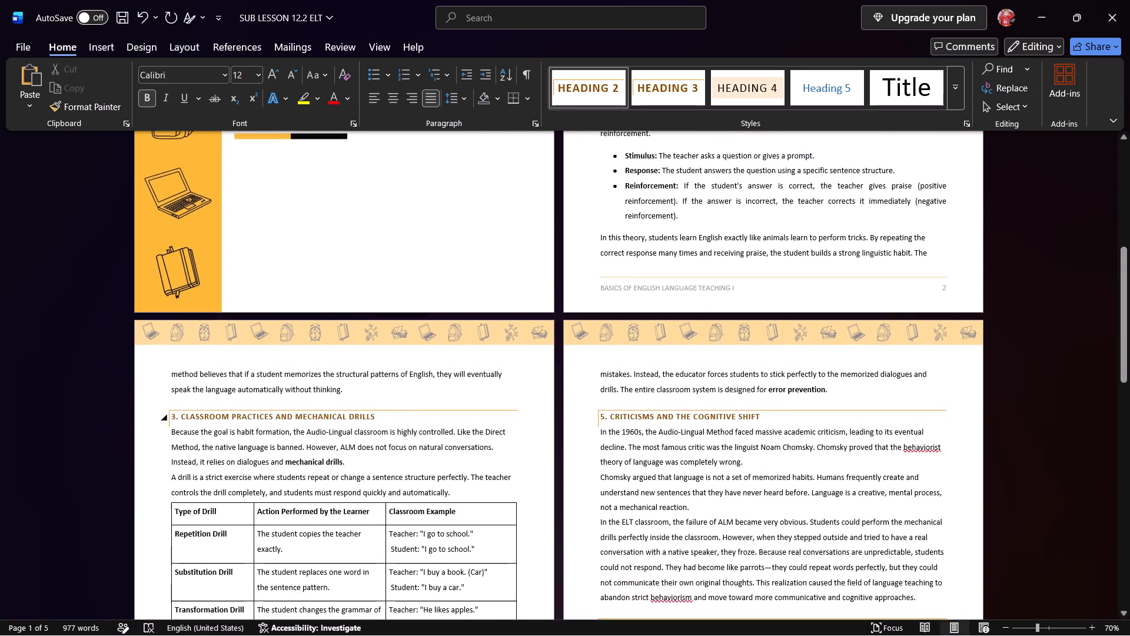
scroll(274, 433, "down", 3)
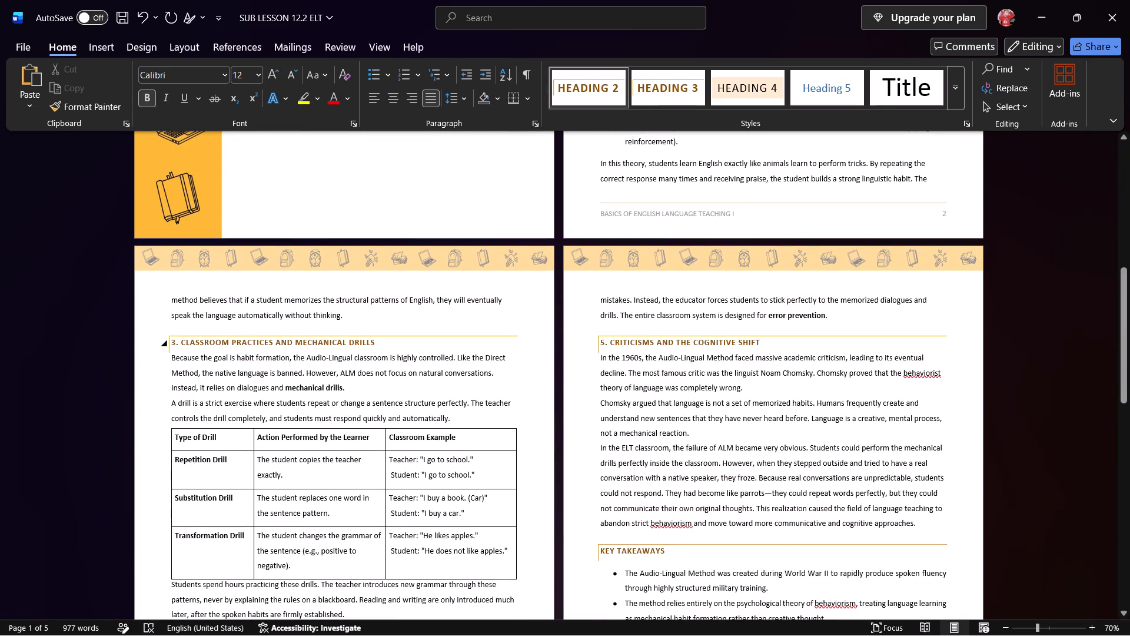
left_click(183, 341)
key("BackSpace")
key("BackSpace")
key("BackSpace")
scroll(325, 423, "down", 7)
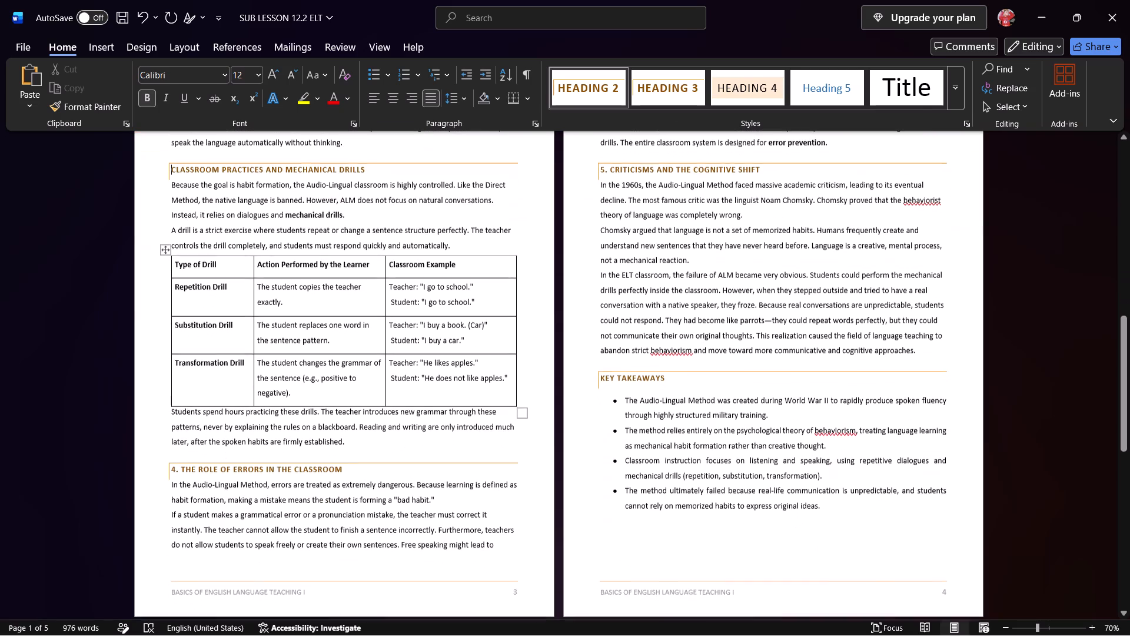
Remove the prefixes "4." and "5." from The Role of Errors in the Classroom and Criticisms and the Cognitive Shift headings.
left_click(180, 468)
key("BackSpace")
key("BackSpace")
key("BackSpace")
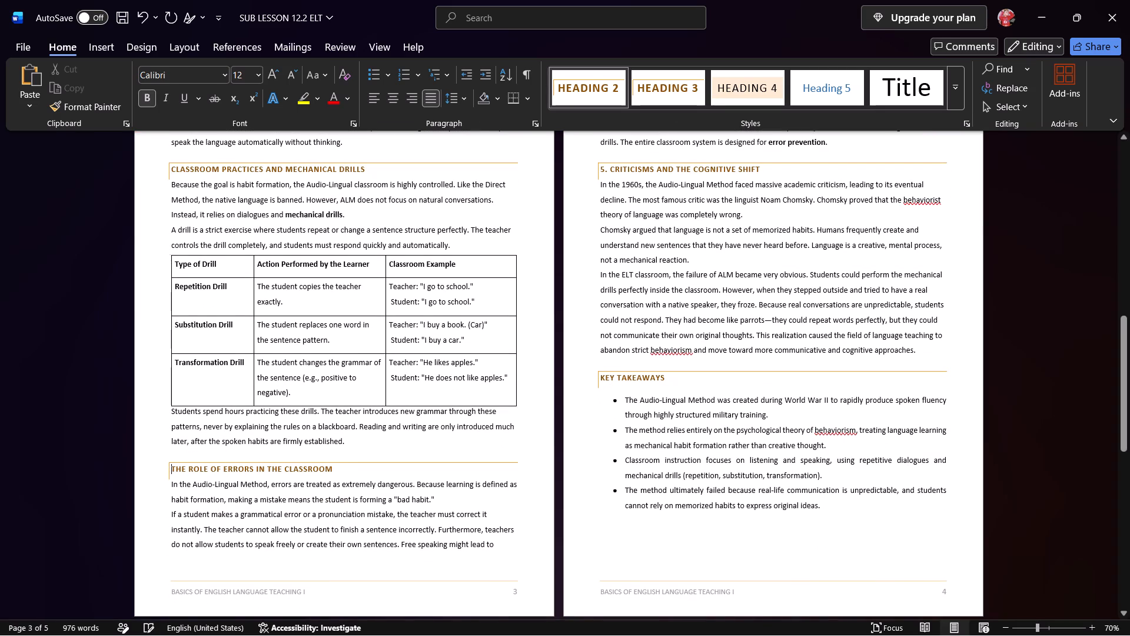
left_click(610, 168)
key("BackSpace")
key("BackSpace")
key("BackSpace")
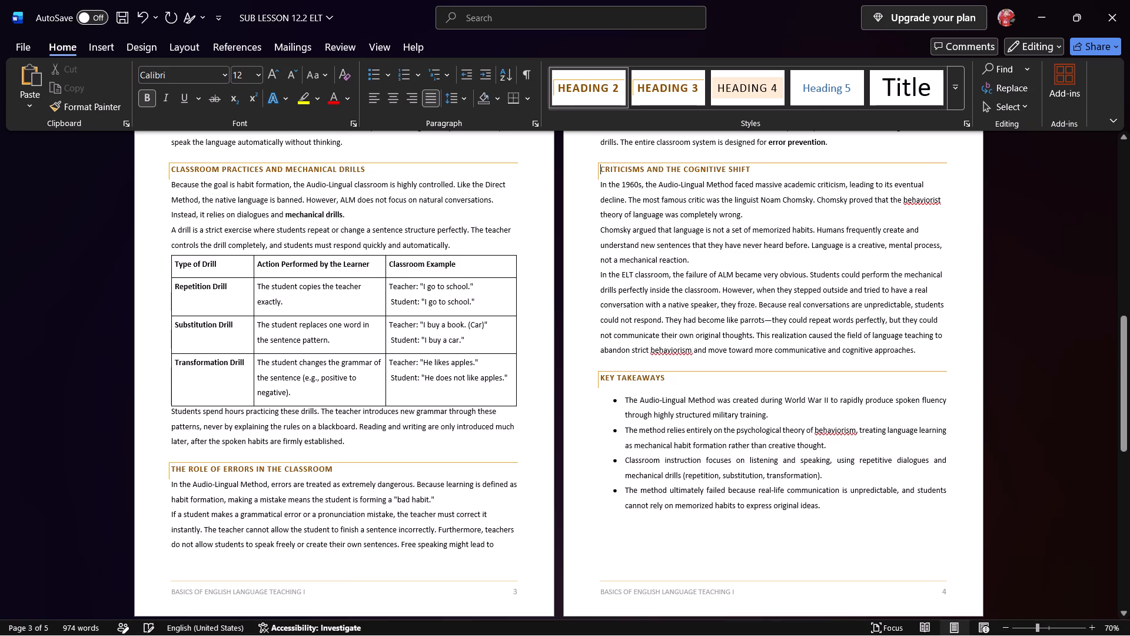
Justify all text in the Audio-Lingual Method document and set its line spacing to 1.5.
scroll(622, 313, "down", 12)
scroll(564, 352, "down", 5)
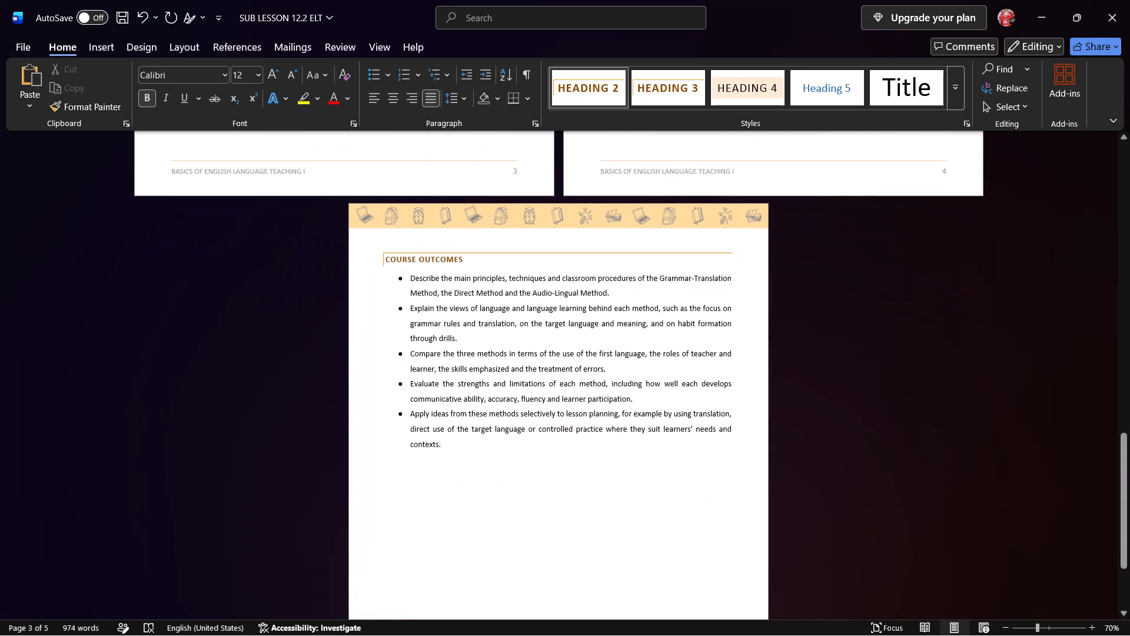
scroll(965, 499, "up", 20)
scroll(965, 499, "up", 8)
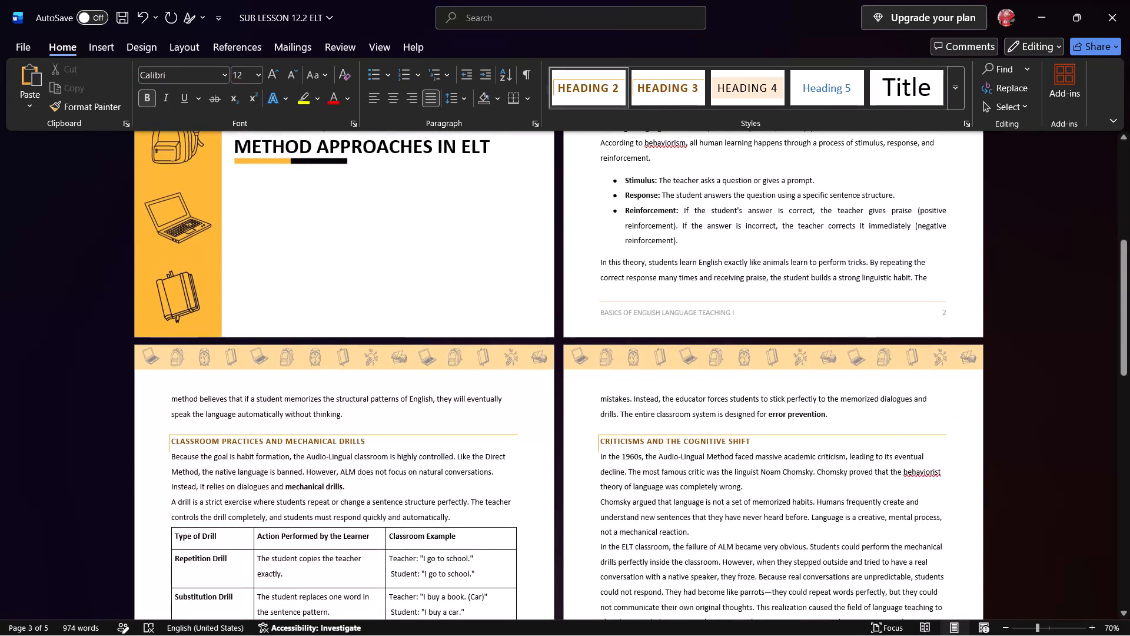
key("ctrl+a")
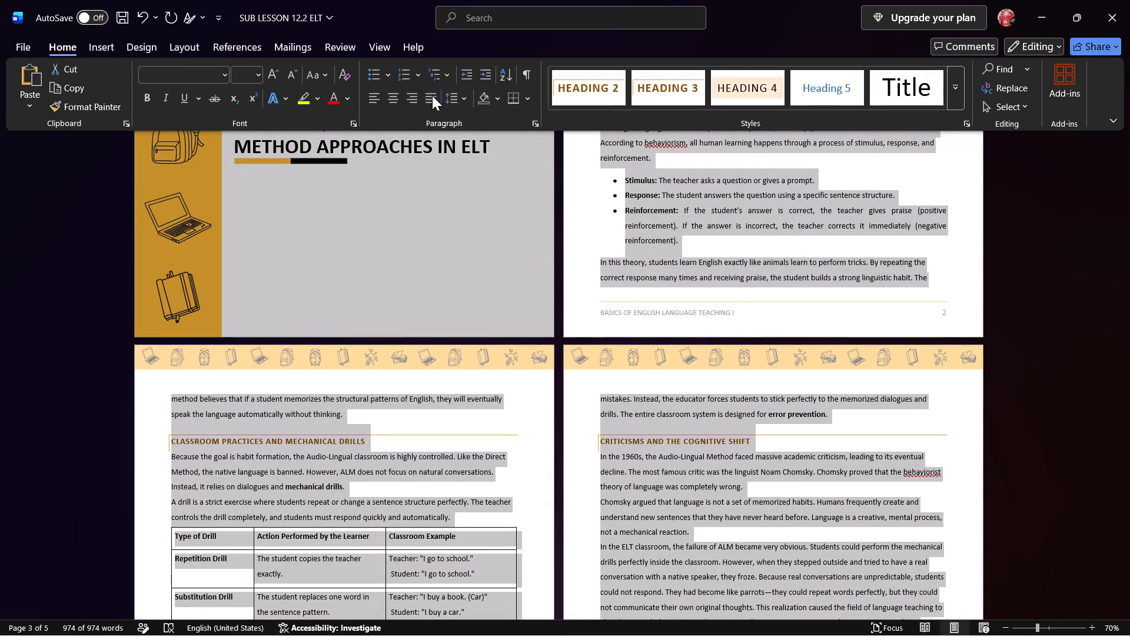
left_click(431, 95)
left_click(463, 97)
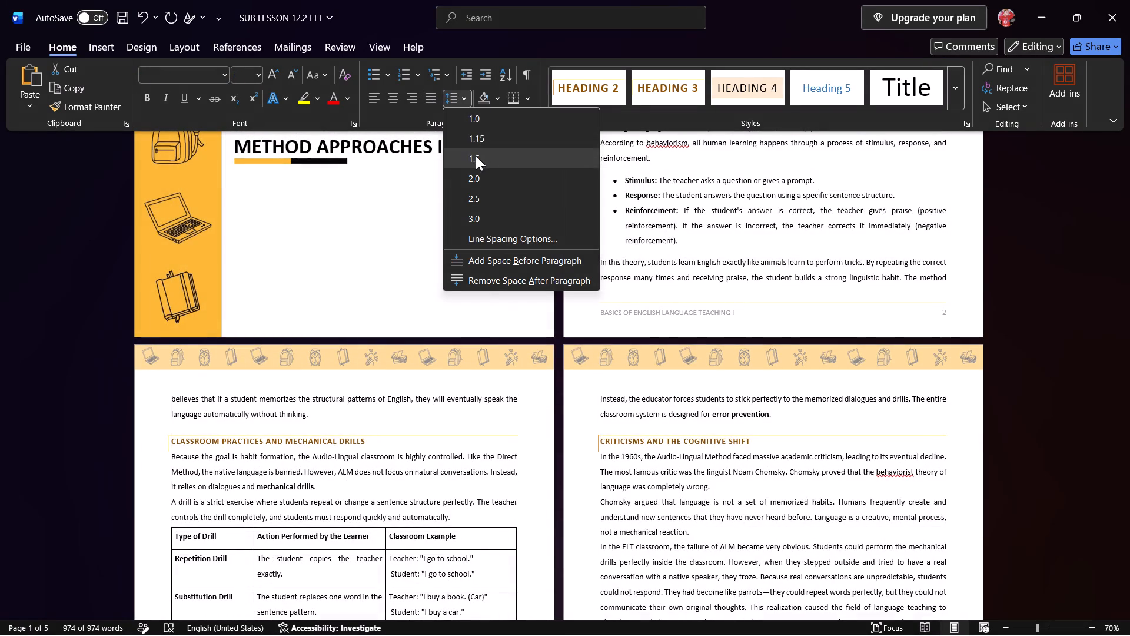
left_click(476, 155)
scroll(634, 273, "up", 17)
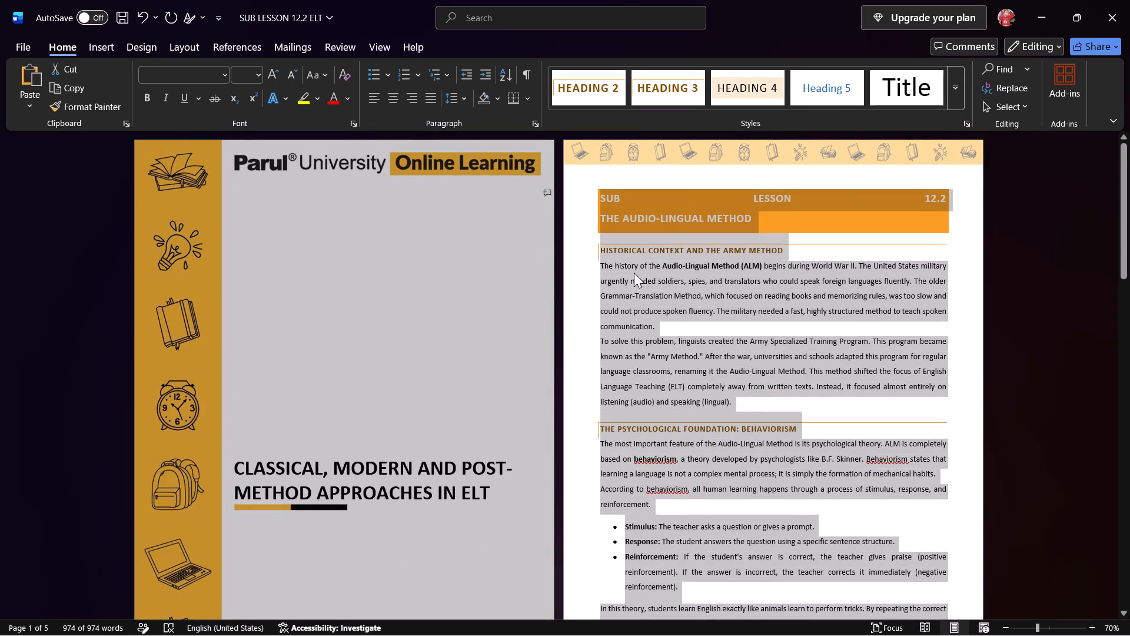
Centre the two-line SUB LESSON 12.2 The Audio-Lingual Method title in its orange band.
left_click(634, 273)
left_click_drag(763, 216, 606, 197)
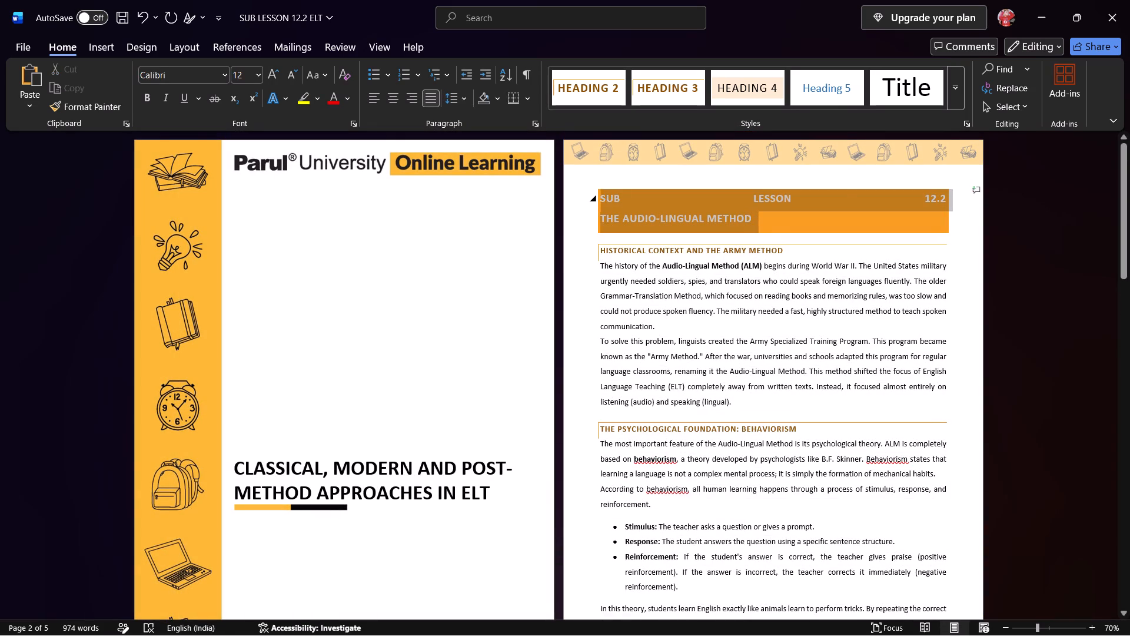
left_click_drag(606, 197, 603, 197)
left_click(393, 102)
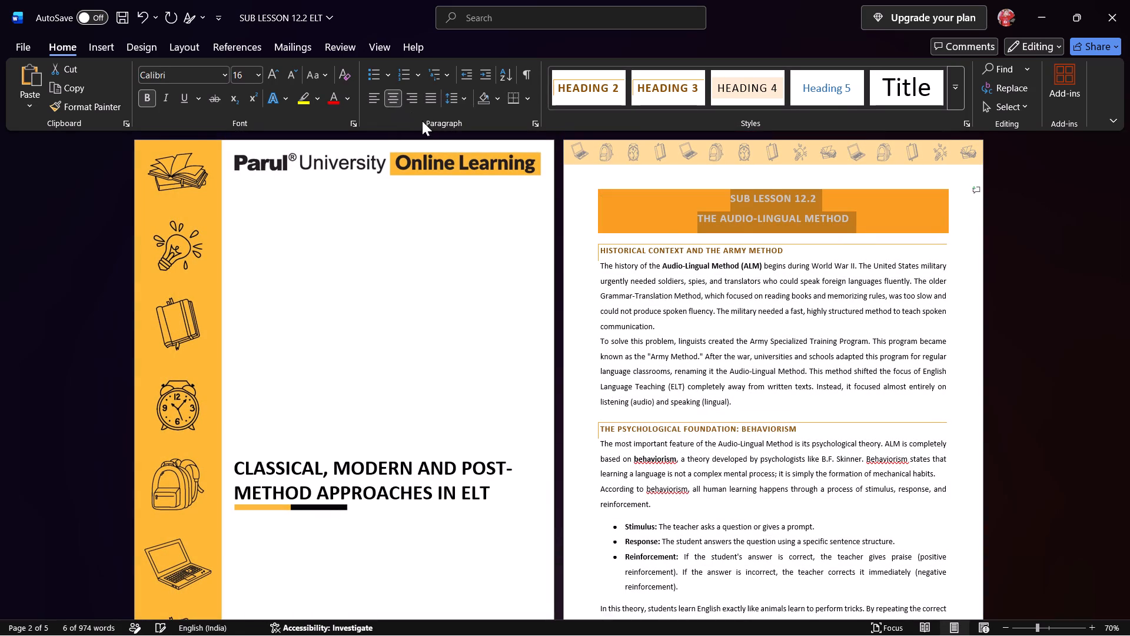
left_click(672, 211)
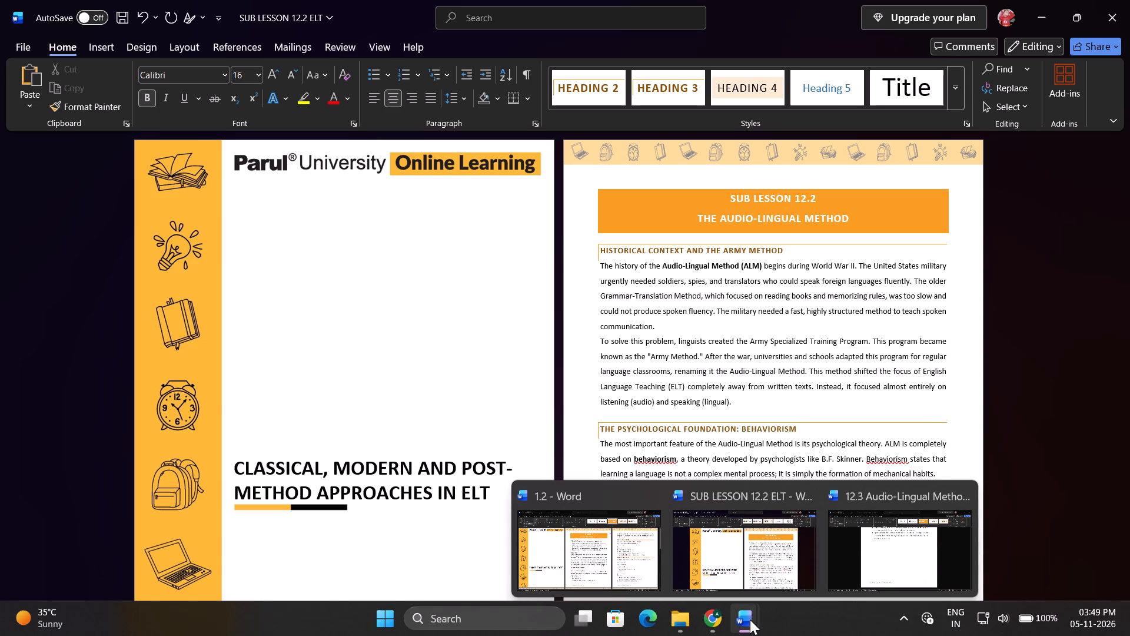
Check the sub lesson title in the 12.3 Audio-Lingual Method source document.
left_click(870, 553)
scroll(852, 464, "up", 5)
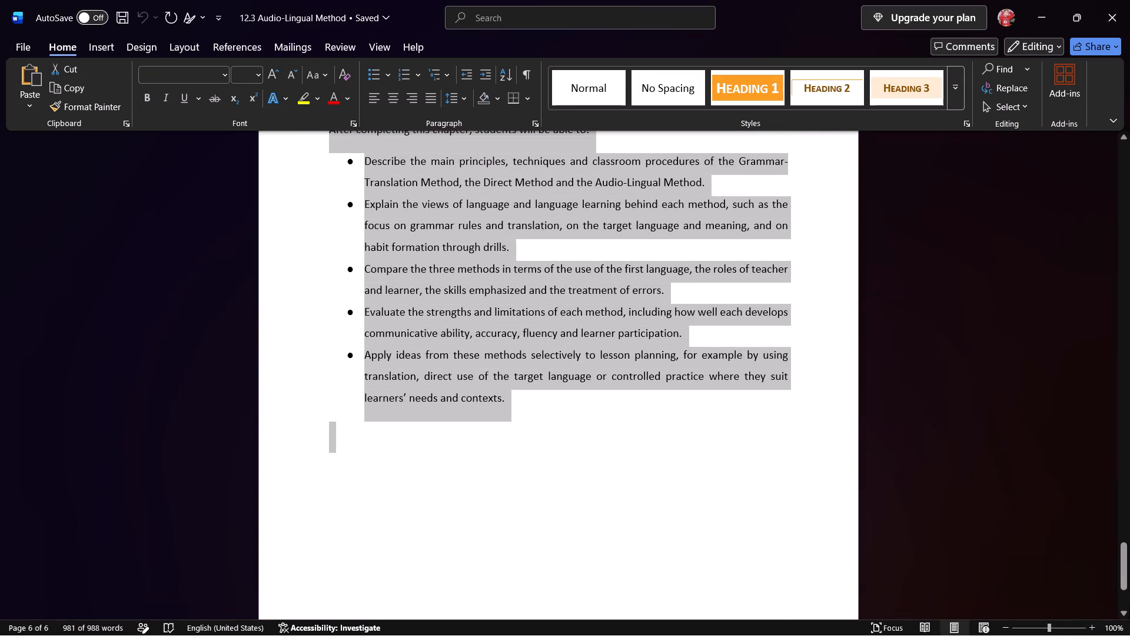
left_click_drag(1123, 572, 1096, 226)
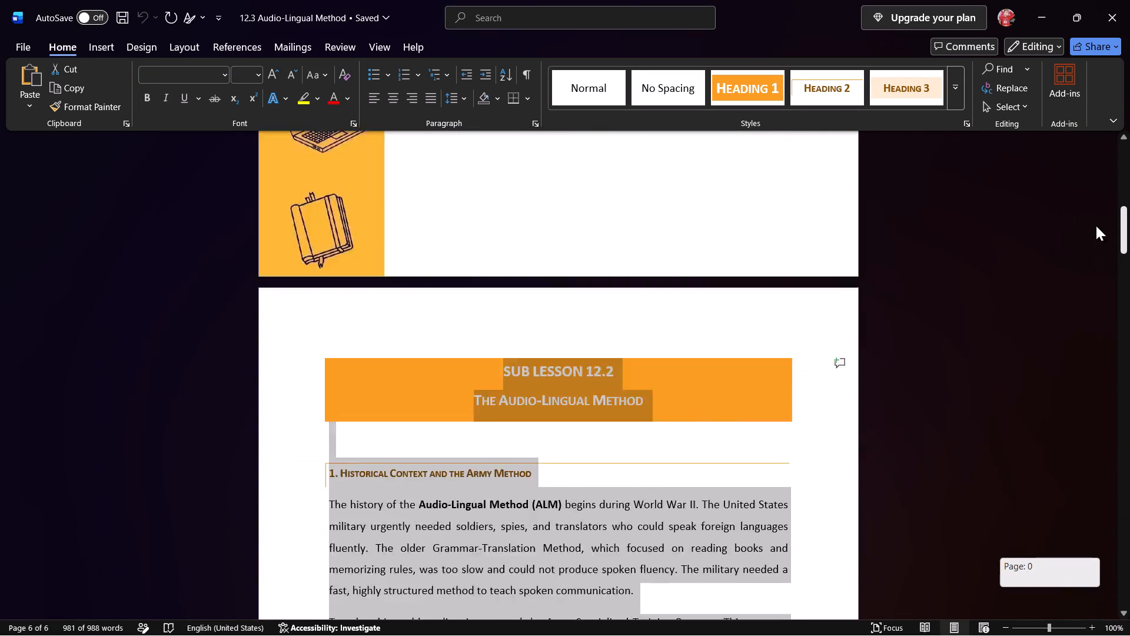
left_click_drag(1096, 226, 1102, 233)
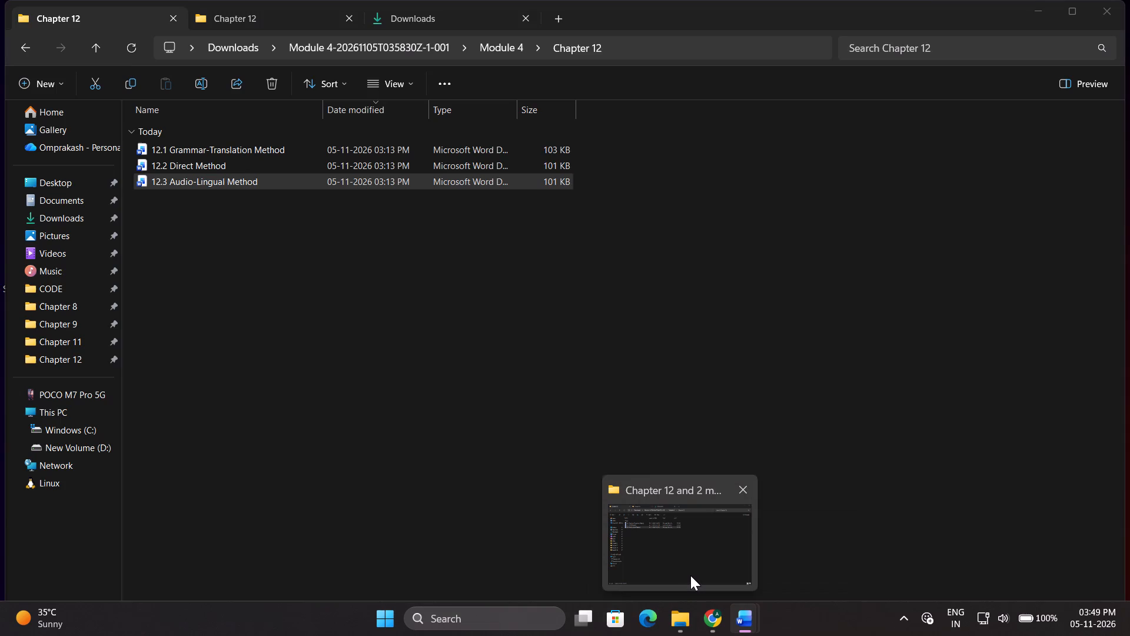
Switch to File Explorer and open the saved SUB LESSON 12.2 ELT document from the formatted Module 4 Chapter 12 folder.
left_click(690, 575)
left_click(277, 15)
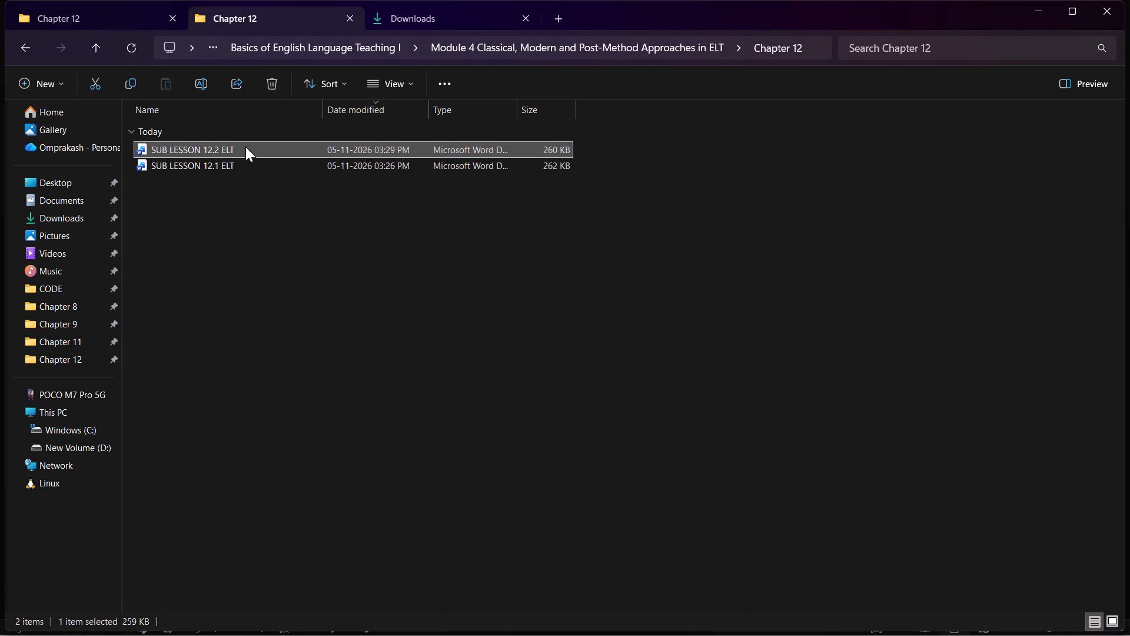
double_click(245, 147)
Look through all pages of the saved SUB LESSON 12.2 ELT document, from the cover to the Key Takeaways.
scroll(611, 352, "down", 7)
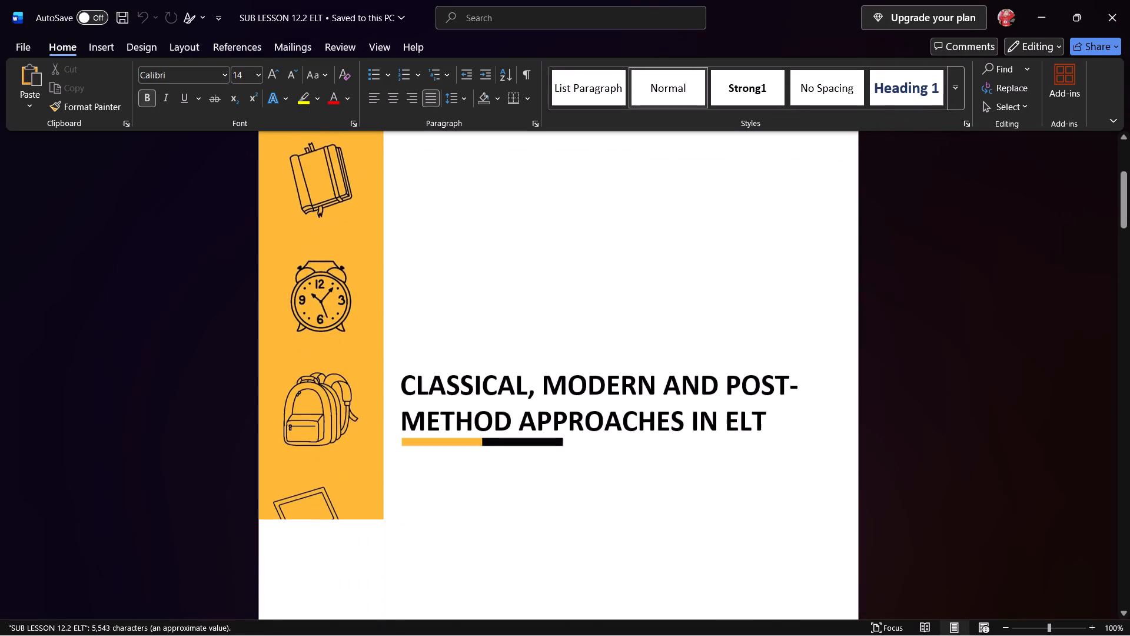
scroll(611, 340, "down", 14)
scroll(612, 329, "down", 7)
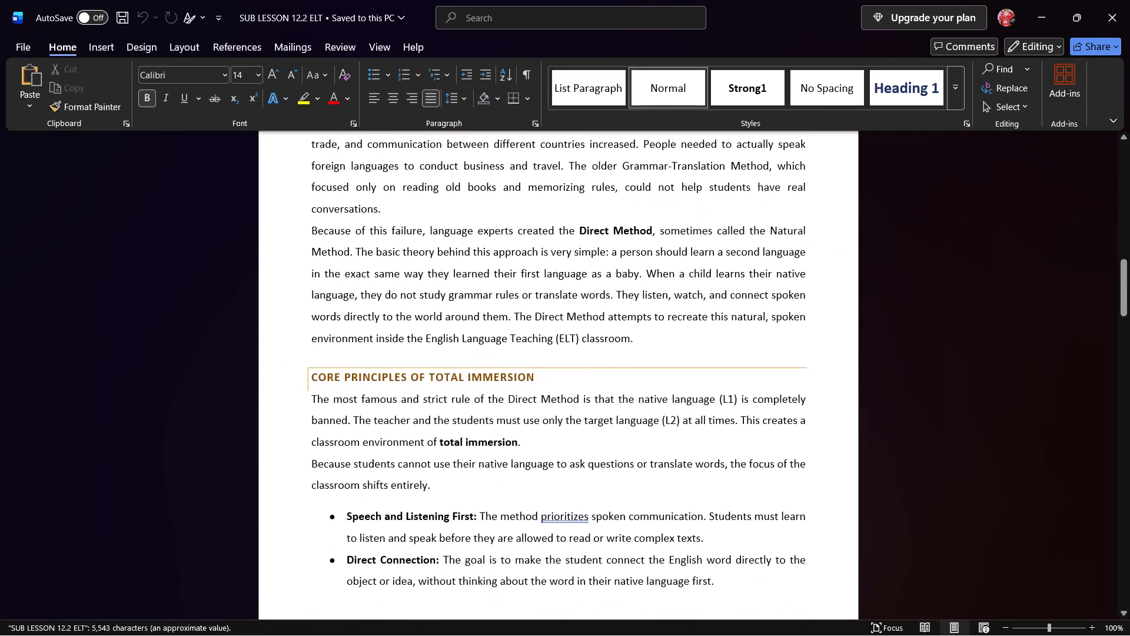
scroll(612, 329, "down", 16)
scroll(612, 329, "down", 15)
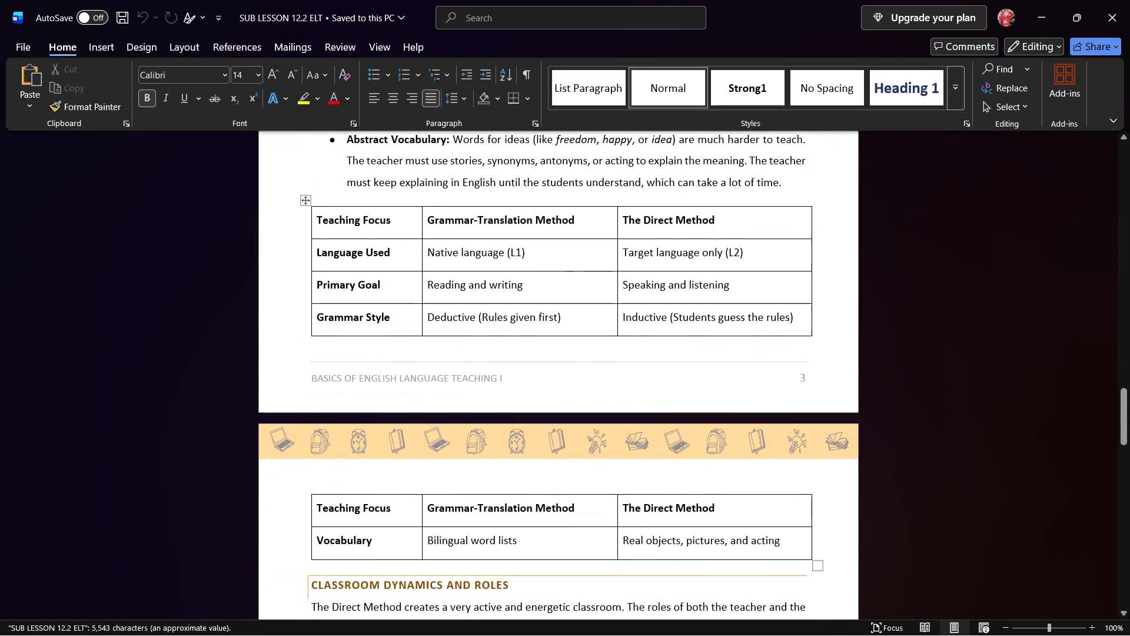
scroll(612, 329, "down", 15)
scroll(612, 329, "down", 15)
scroll(616, 317, "down", 7)
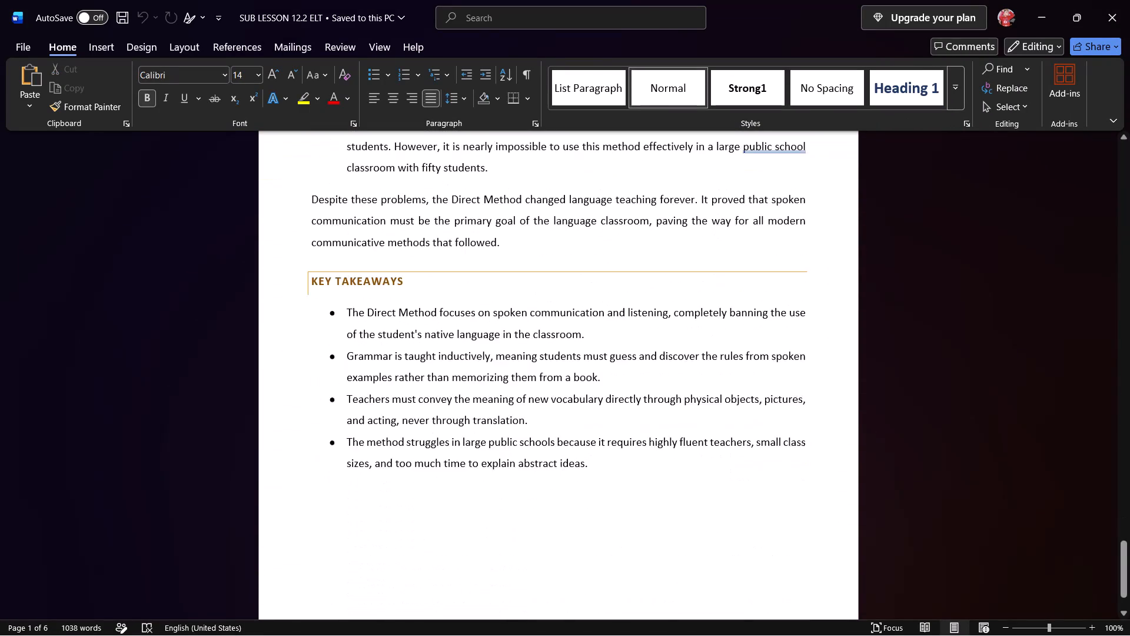
scroll(616, 319, "down", 13)
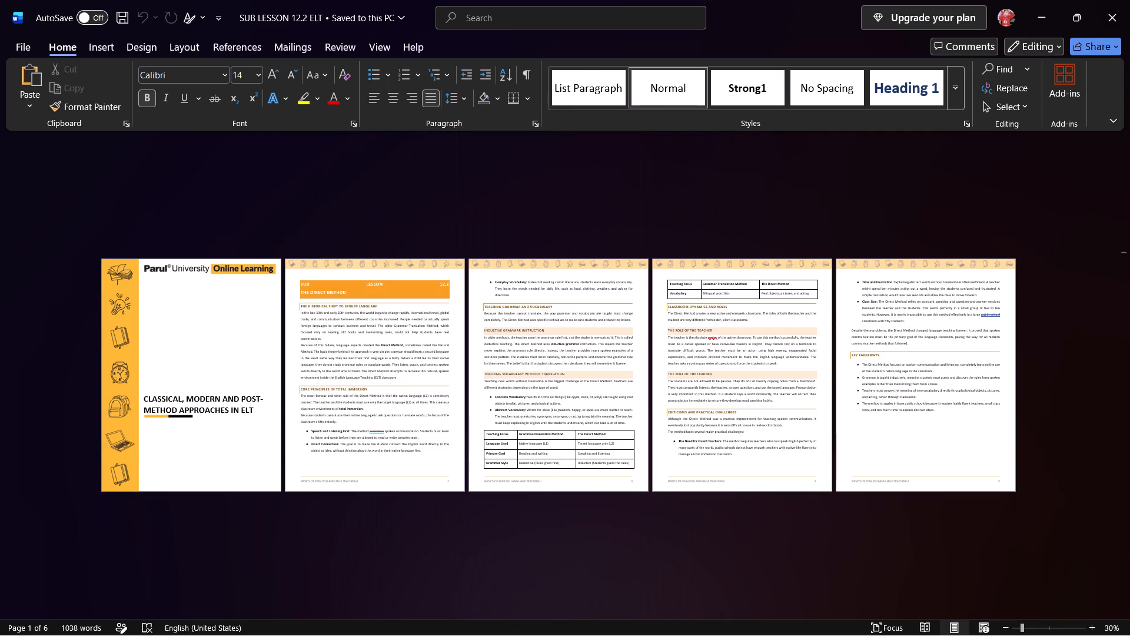
scroll(616, 319, "up", 1, "ctrl")
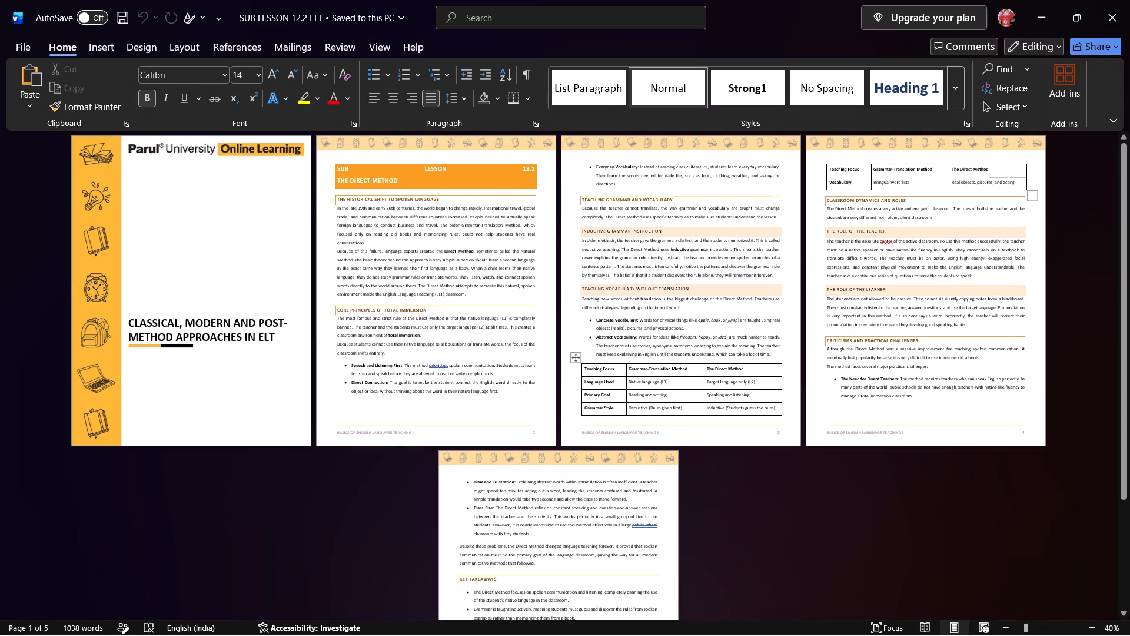
Review the 12.3 Audio-Lingual Method source document from its title to the drill table, and close it.
key("alt+Tab")
scroll(641, 399, "down", 7)
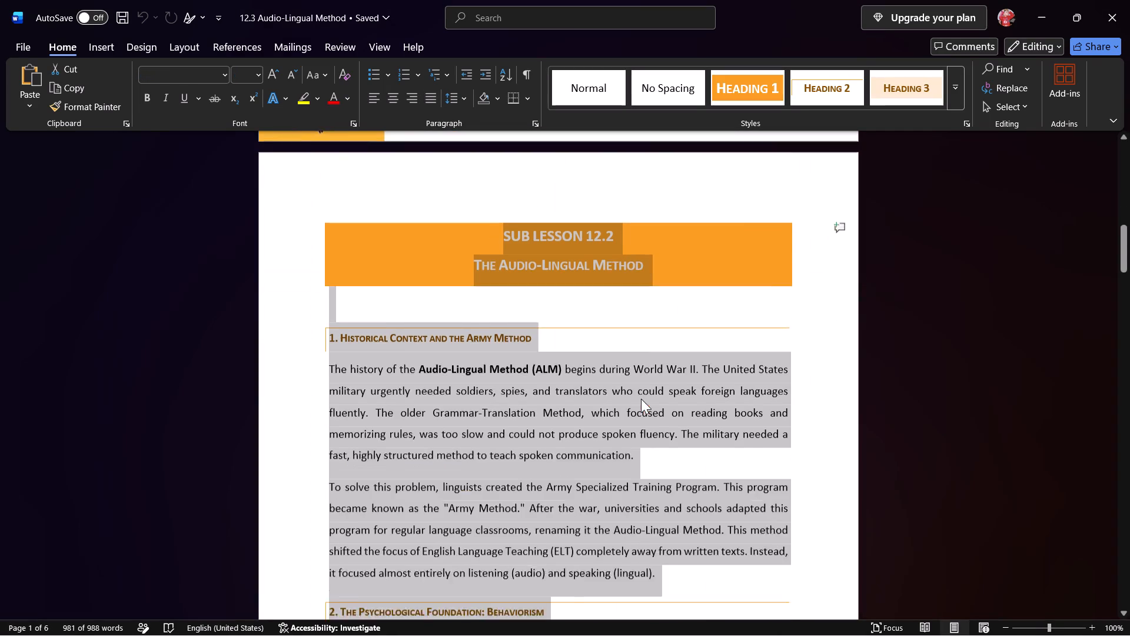
scroll(642, 398, "down", 16)
scroll(644, 391, "down", 15)
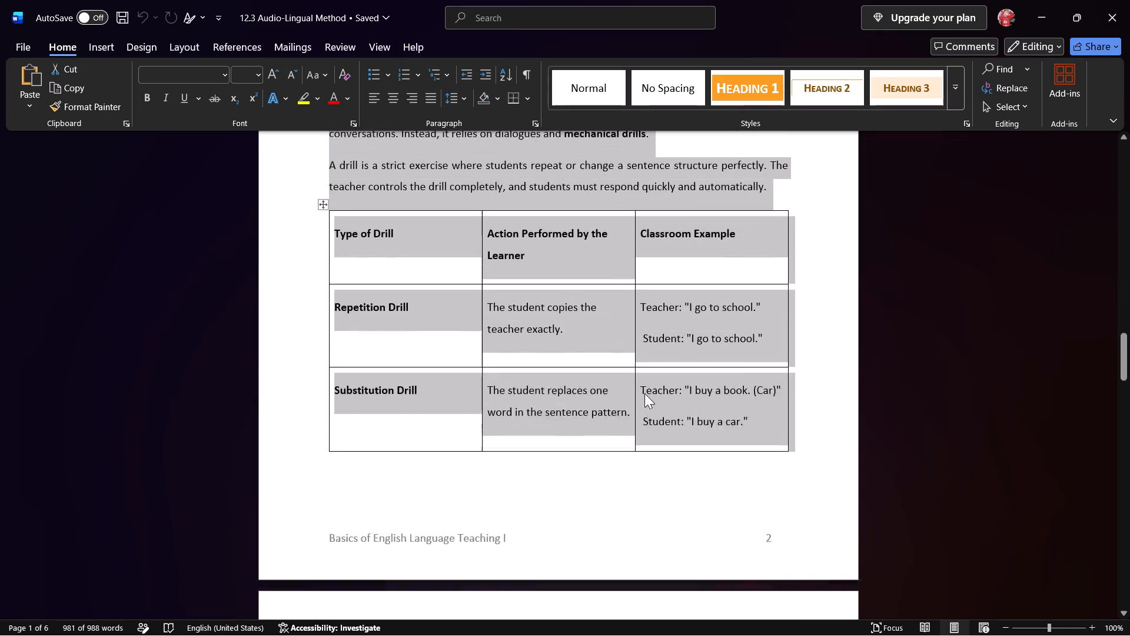
scroll(644, 393, "up", 9)
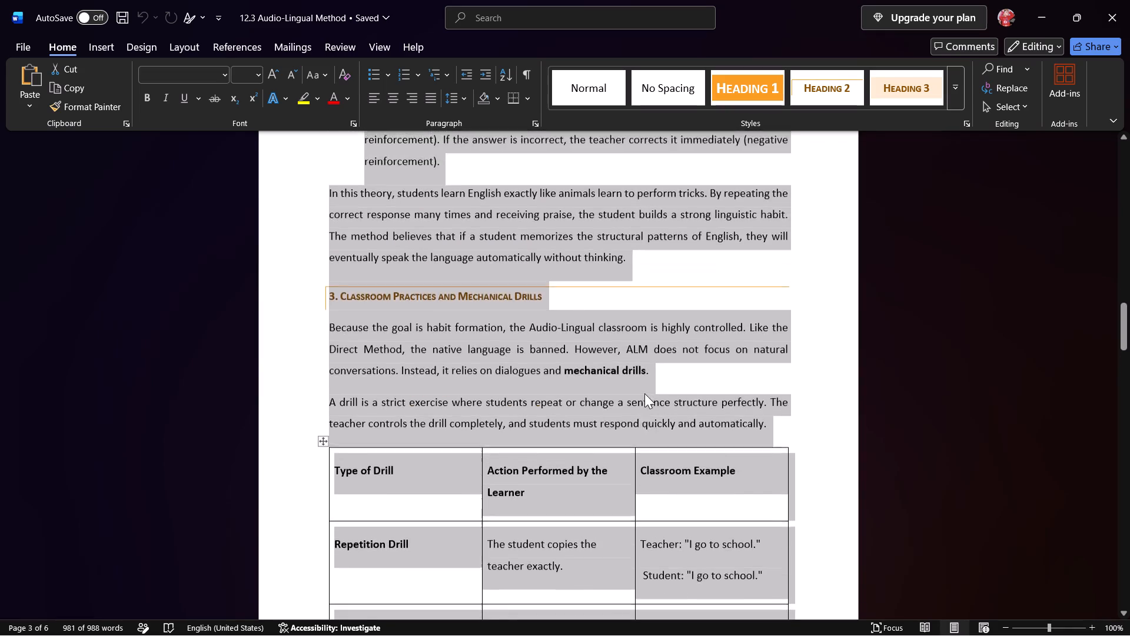
scroll(644, 393, "up", 20)
scroll(644, 393, "up", 7)
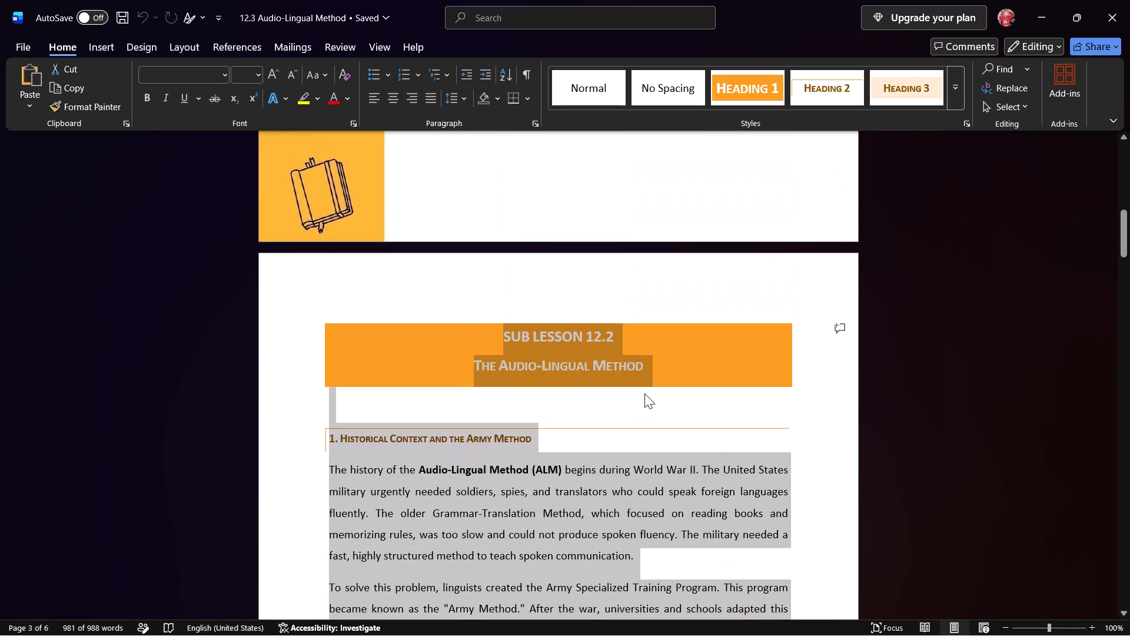
left_click(1107, 13)
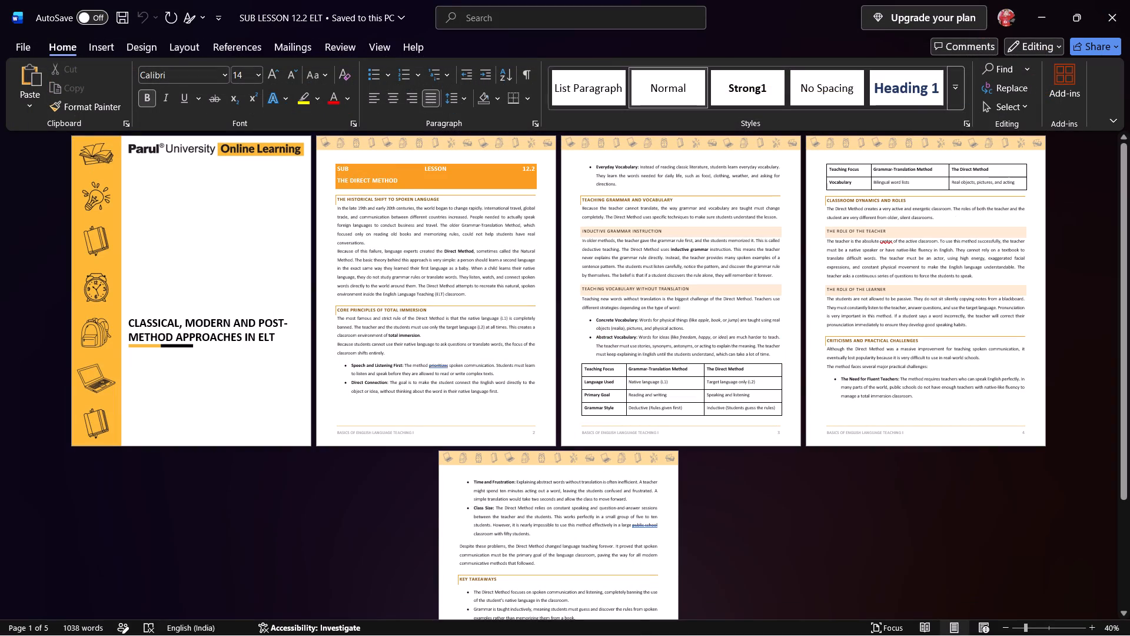
Centre the two-line SUB LESSON 12.2 The Direct Method title and save the document.
left_click_drag(419, 183, 320, 166)
left_click(385, 101)
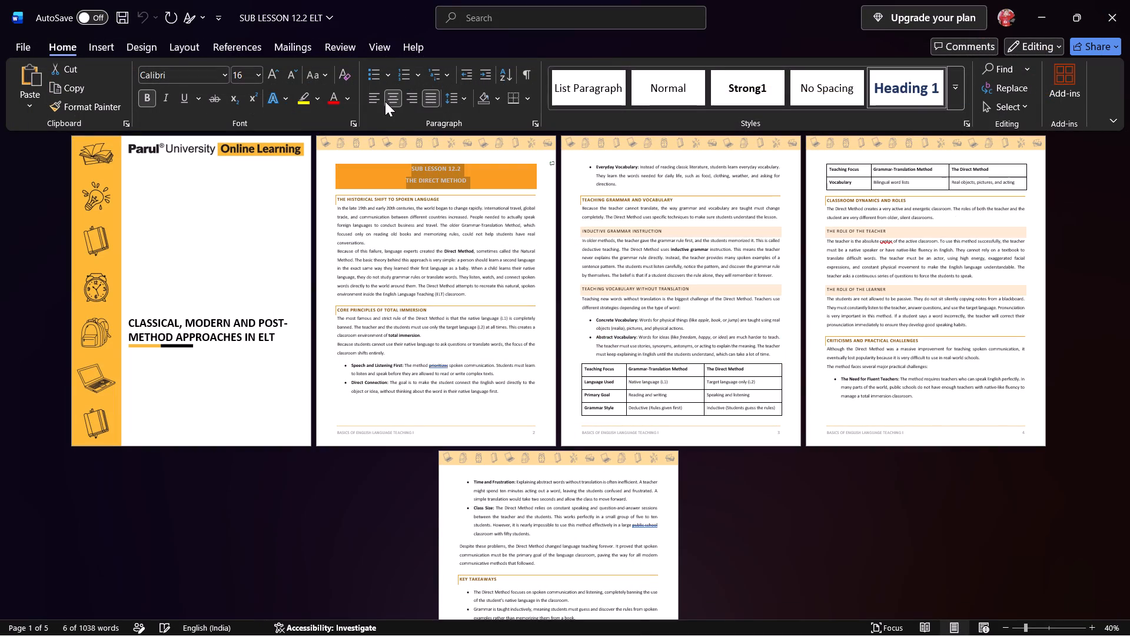
key("ctrl+s")
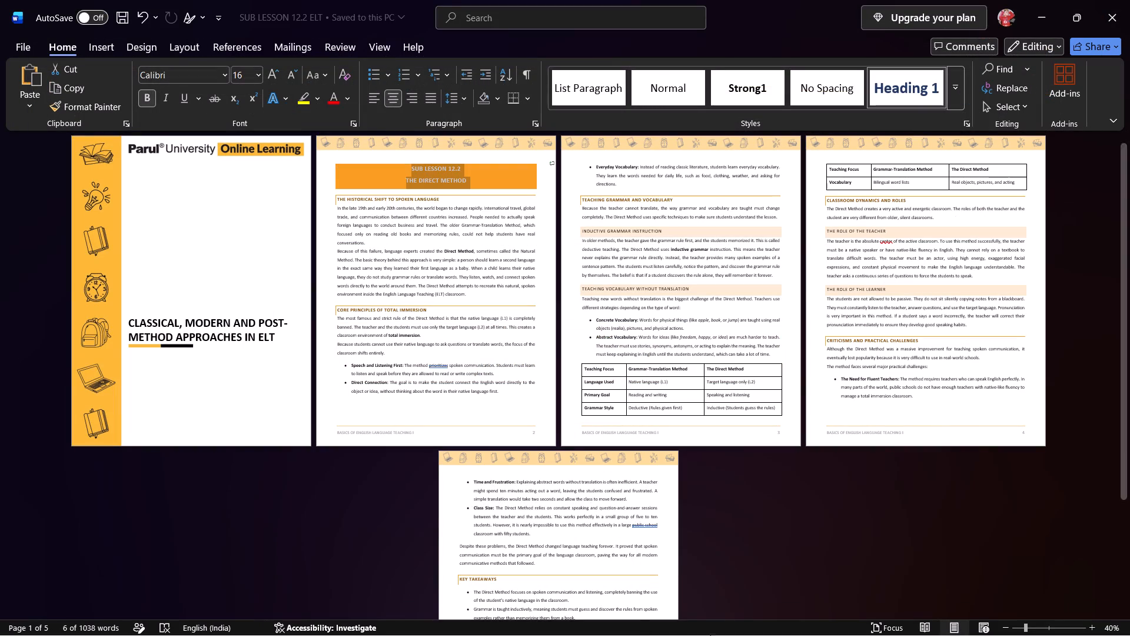
Open the 12.2 Direct Method source document from the downloaded Chapter 12 folder, look over its pages, and close it.
left_click(691, 547)
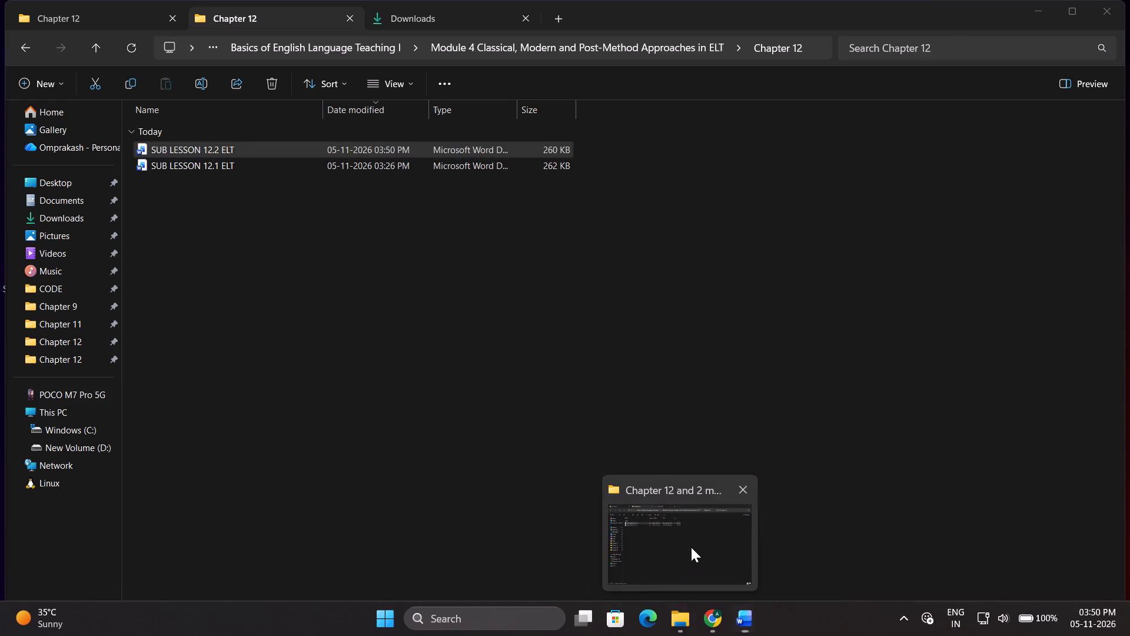
left_click(109, 26)
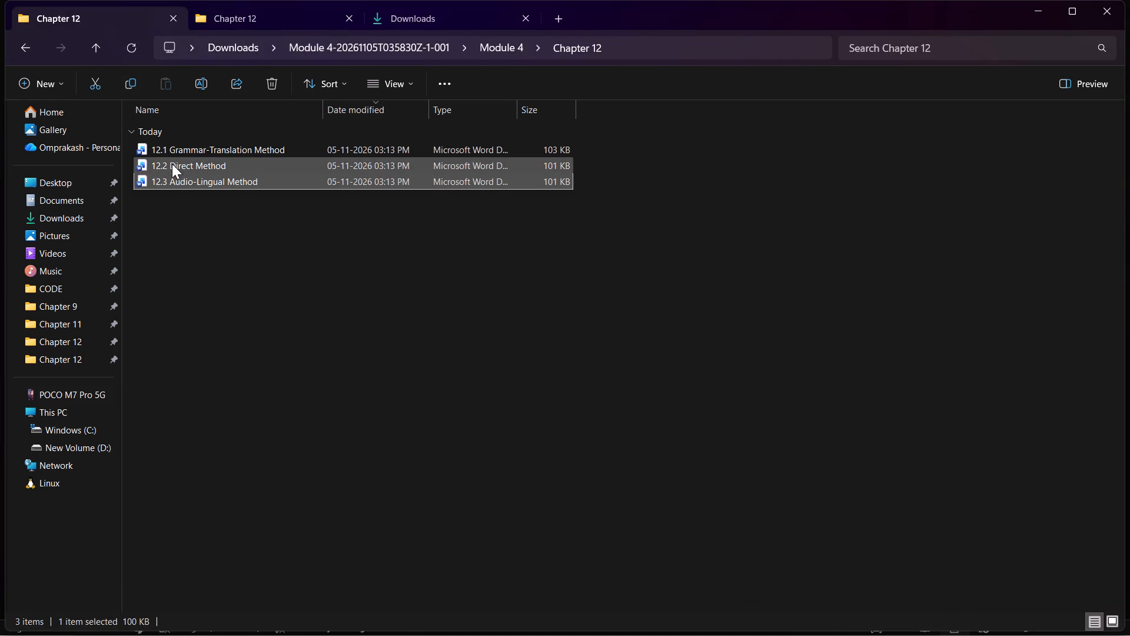
left_click(172, 164)
left_click(167, 161)
left_click(457, 555)
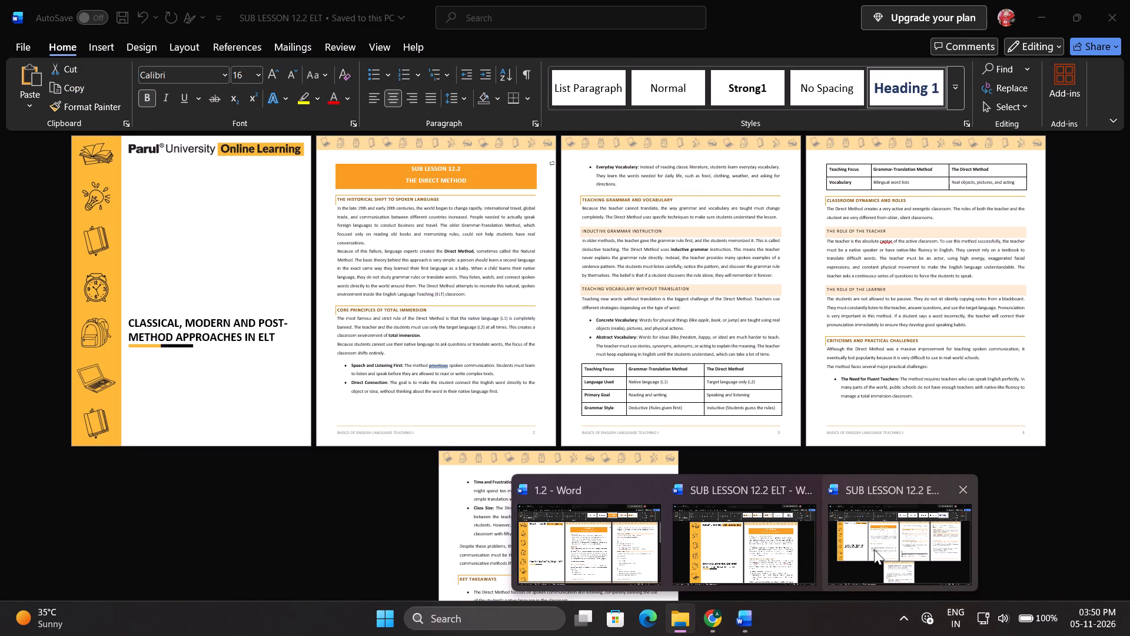
left_click(874, 549)
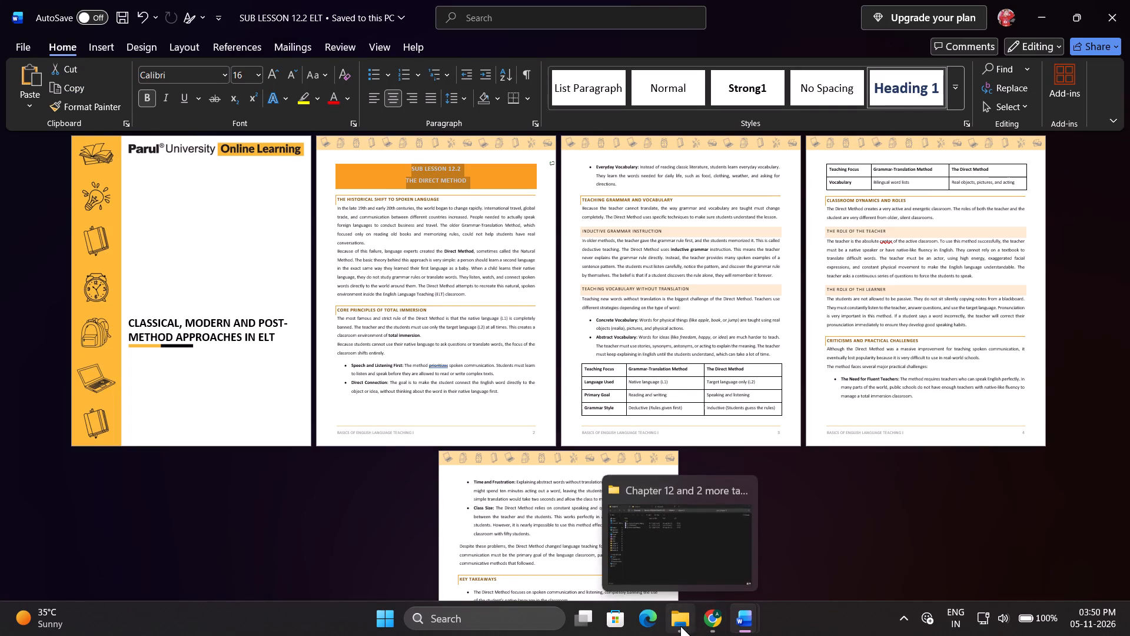
left_click(680, 626)
double_click(304, 158)
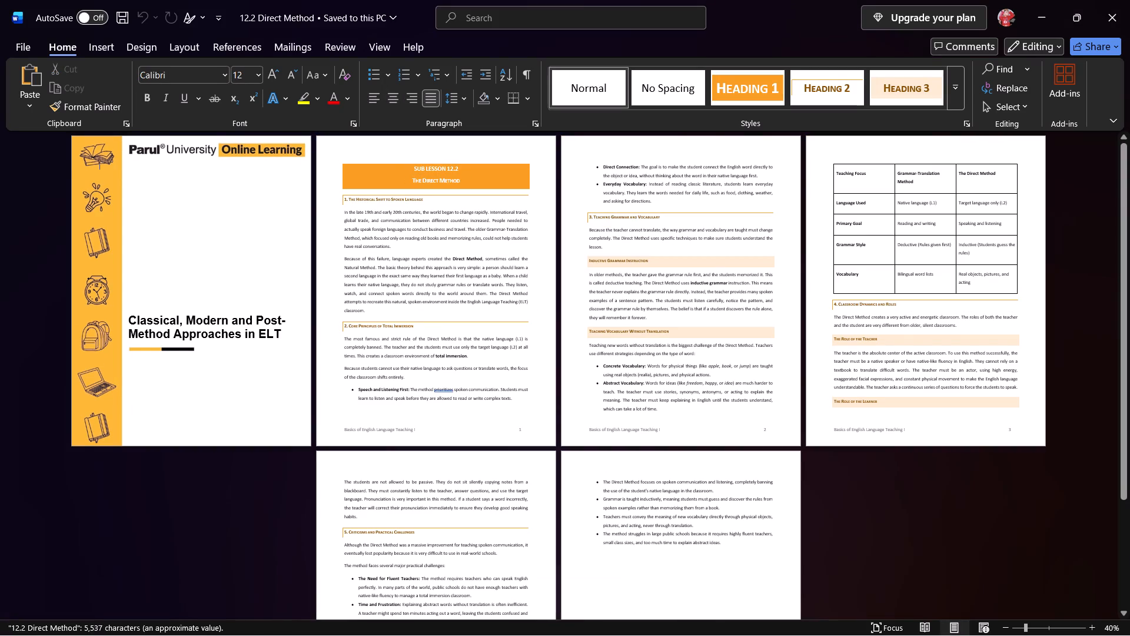
scroll(664, 392, "down", 6)
scroll(665, 391, "up", 6)
scroll(470, 501, "down", 1)
left_click(1109, 3)
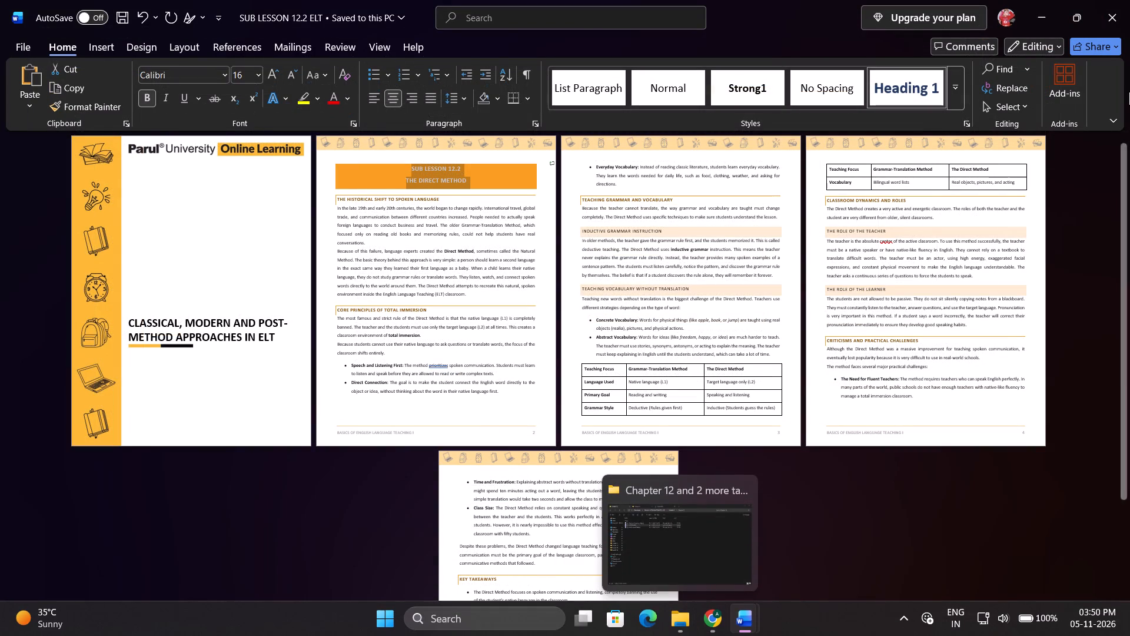
Close the saved SUB LESSON 12.2 ELT document containing the Direct Method lesson.
left_click(1120, 11)
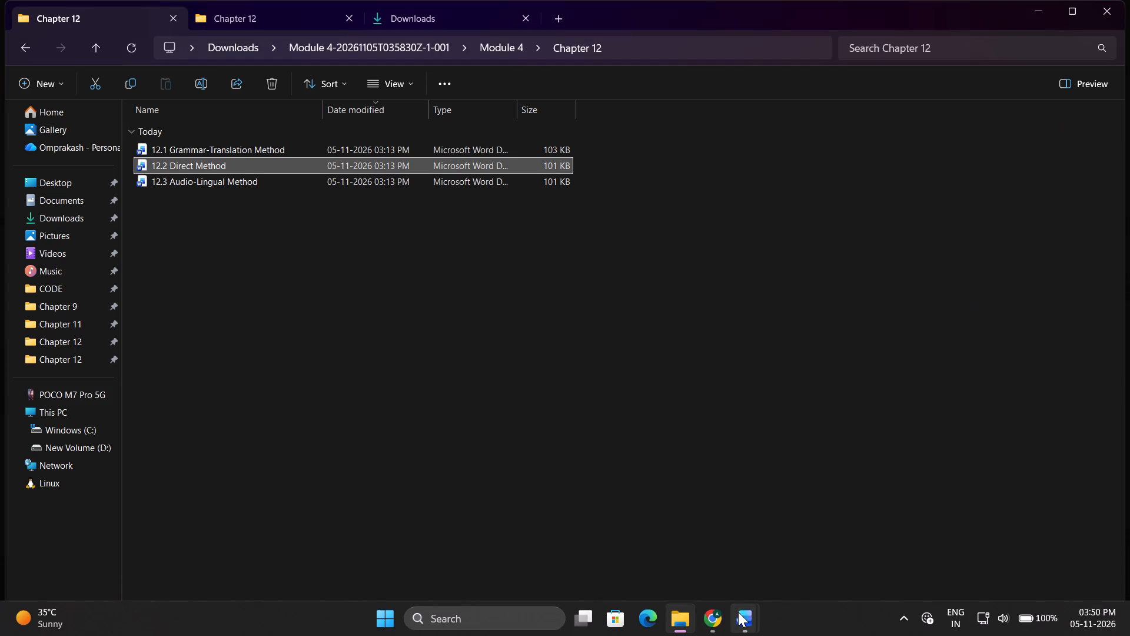
Open the 12.1 Grammar-Translation Method and 12.3 Audio-Lingual Method source documents to check their sub lesson titles against the ELT document, and close both.
left_click(796, 562)
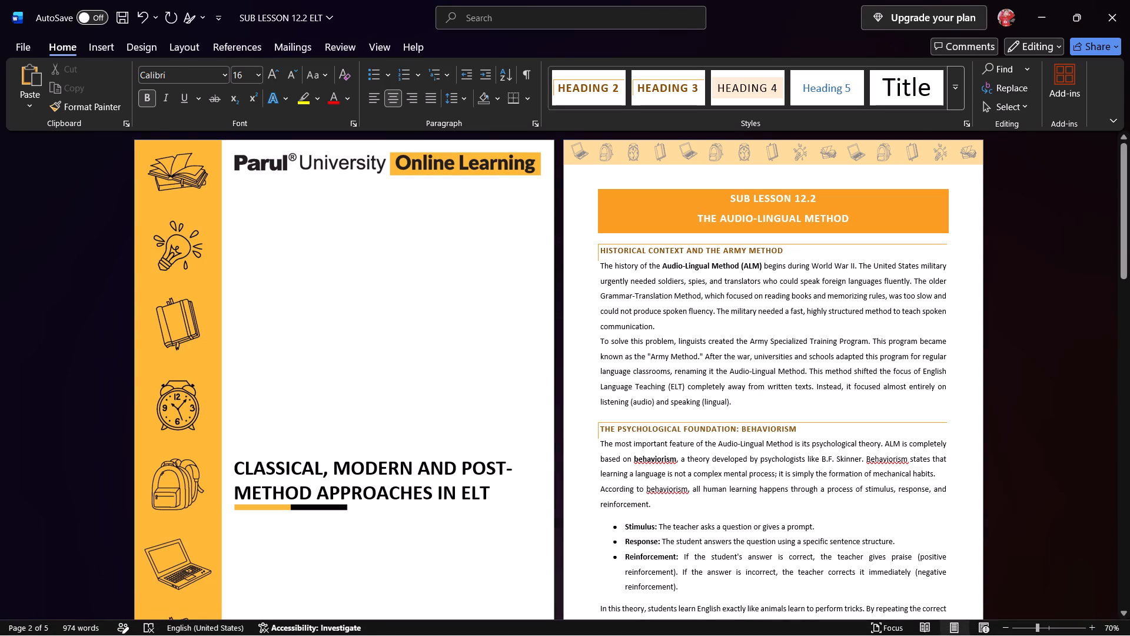
key("alt+Tab")
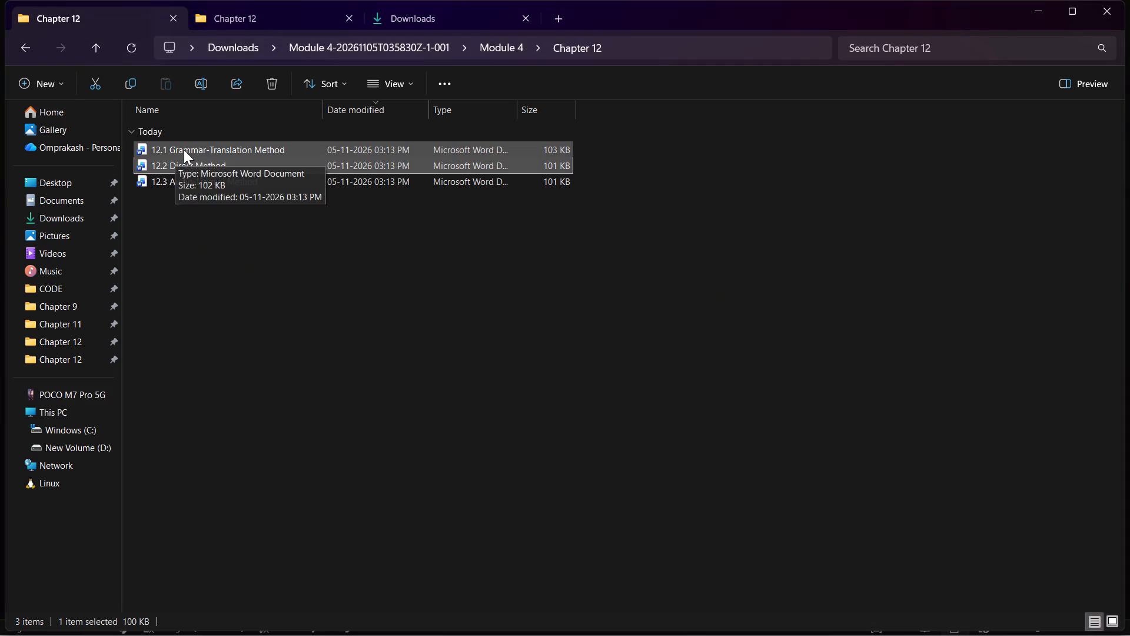
double_click(184, 150)
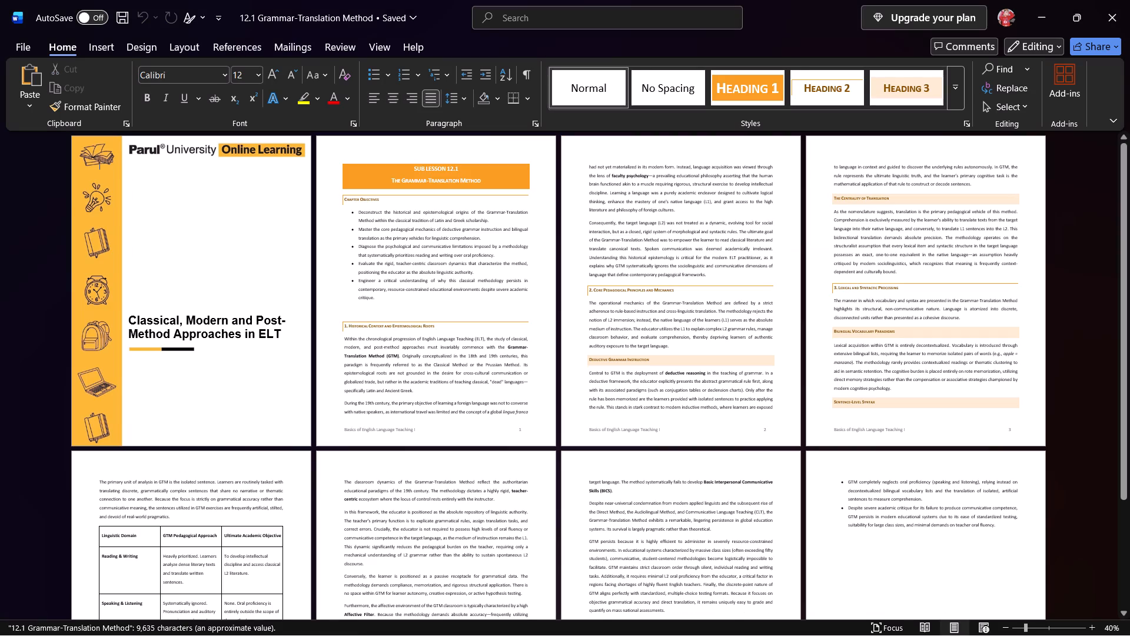
key("alt+Tab")
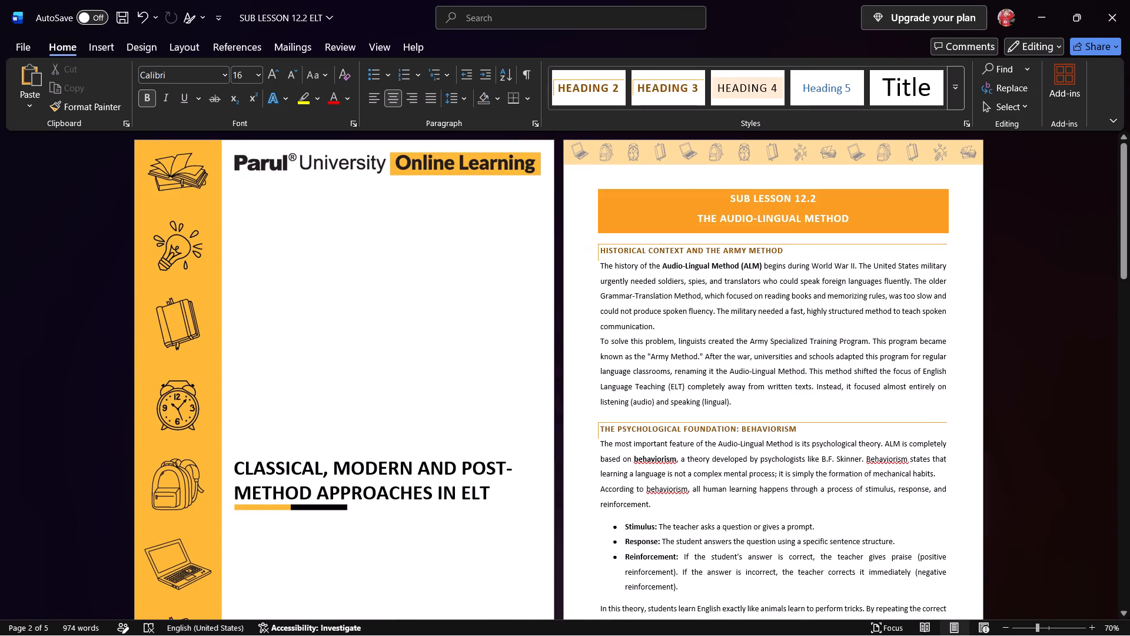
key("alt+Tab")
left_click(680, 620)
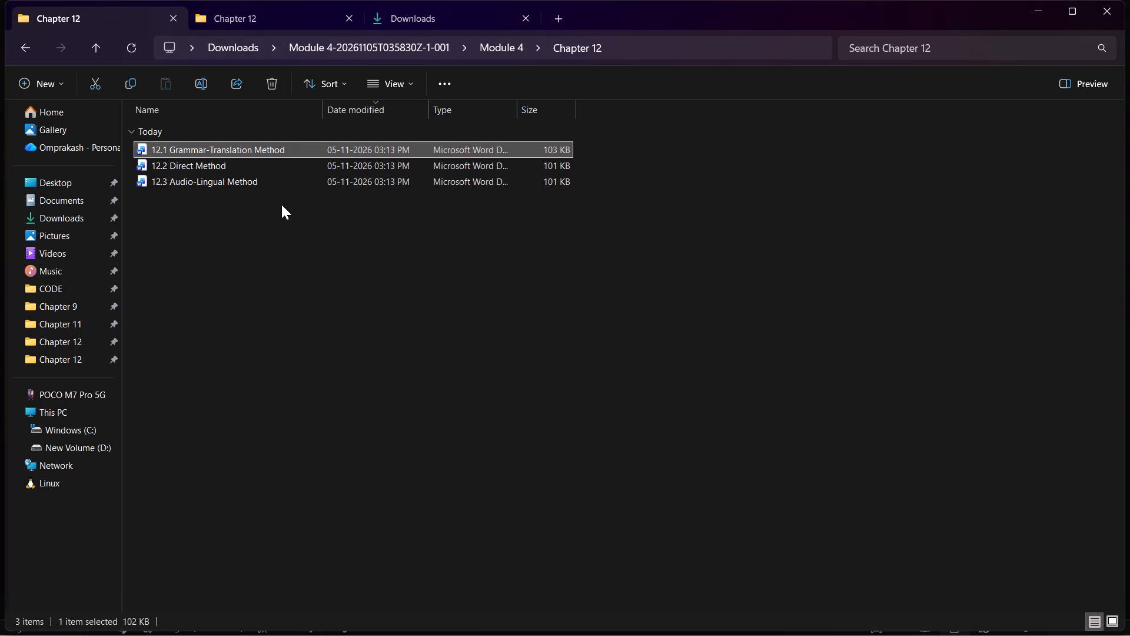
double_click(265, 182)
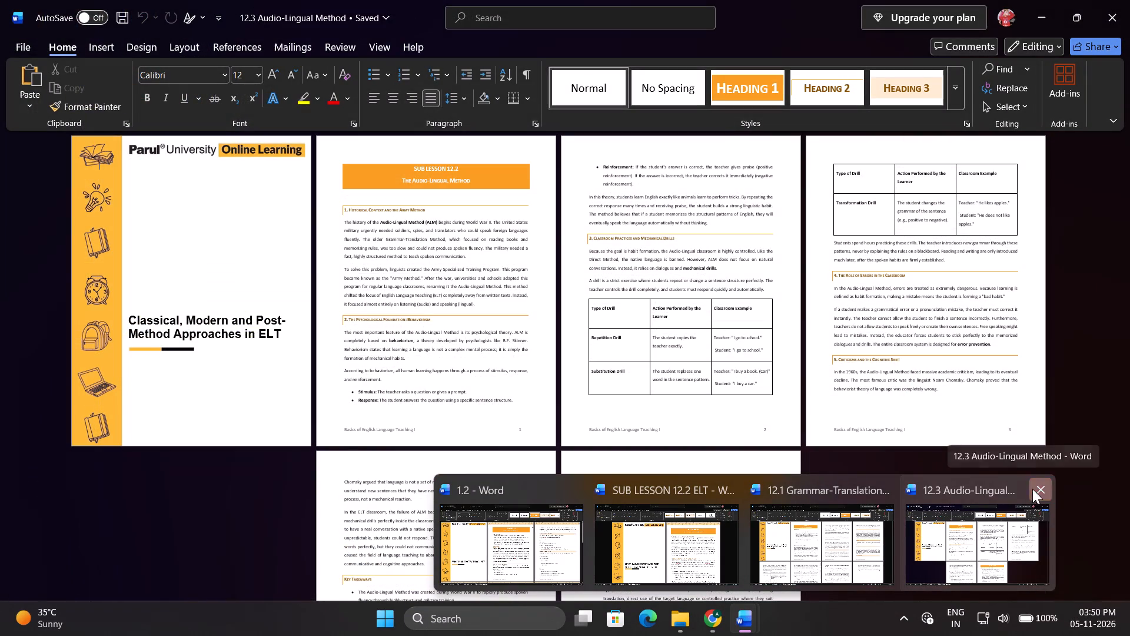
left_click(1034, 488)
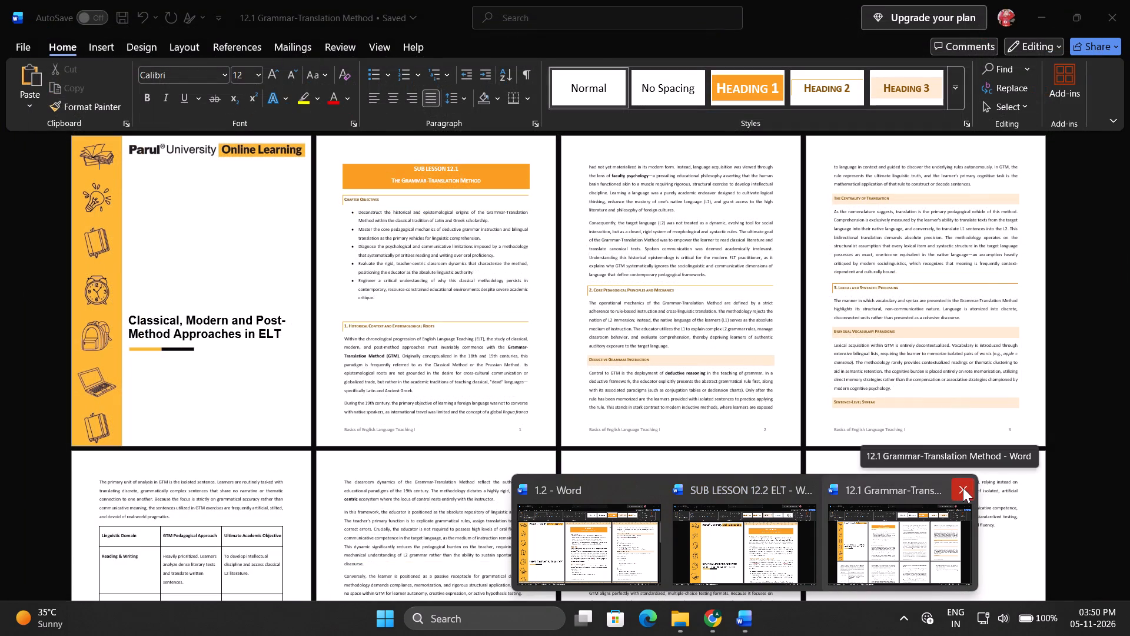
left_click(963, 488)
Change the sub lesson number in The Audio-Lingual Method title of the open ELT document to 12.3.
left_click(846, 538)
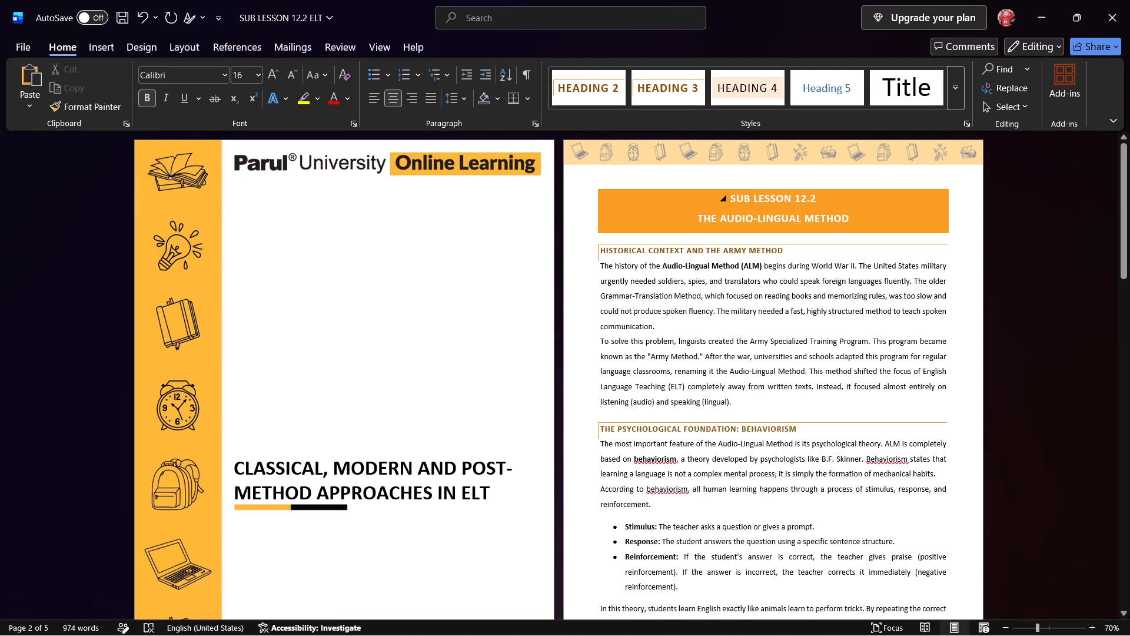
left_click(819, 199)
key("BackSpace")
key("3")
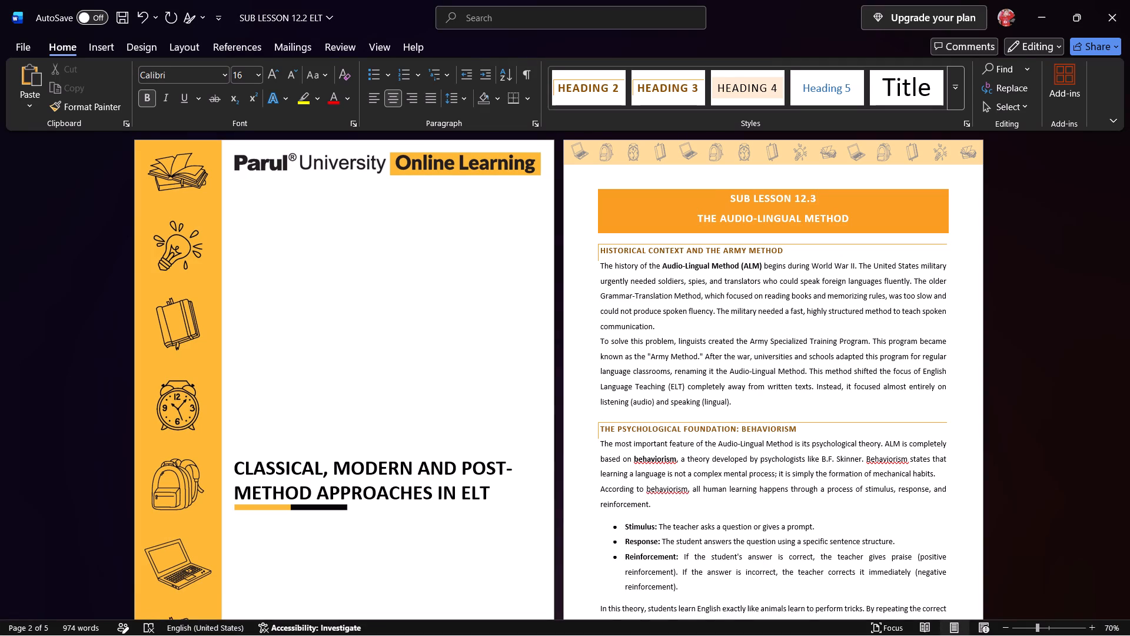
key("alt+Tab")
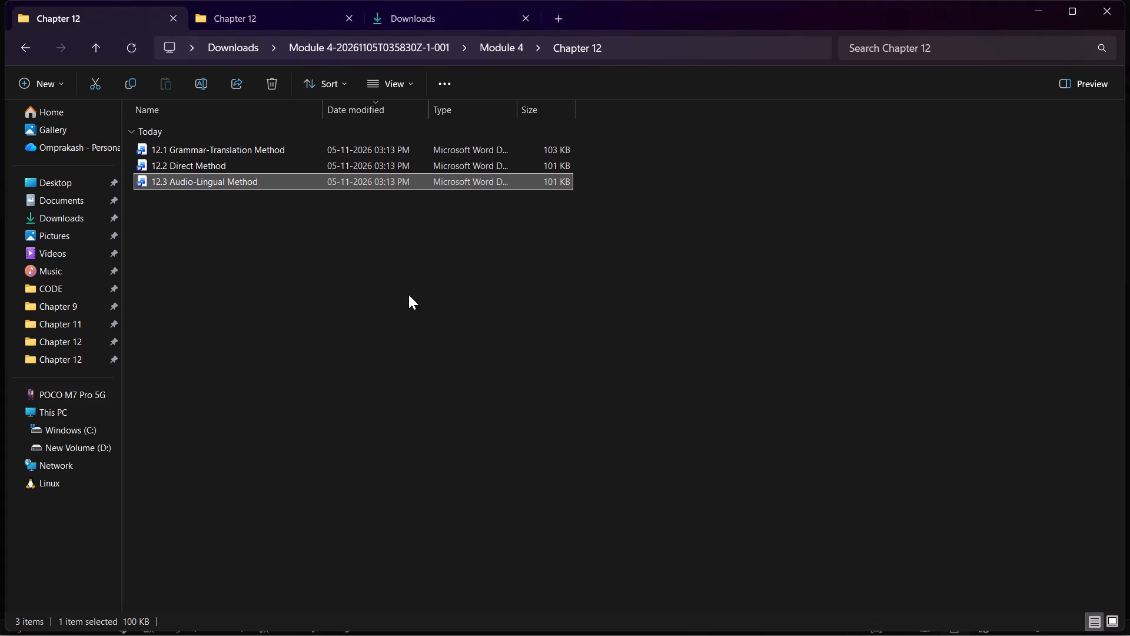
key("alt+Tab")
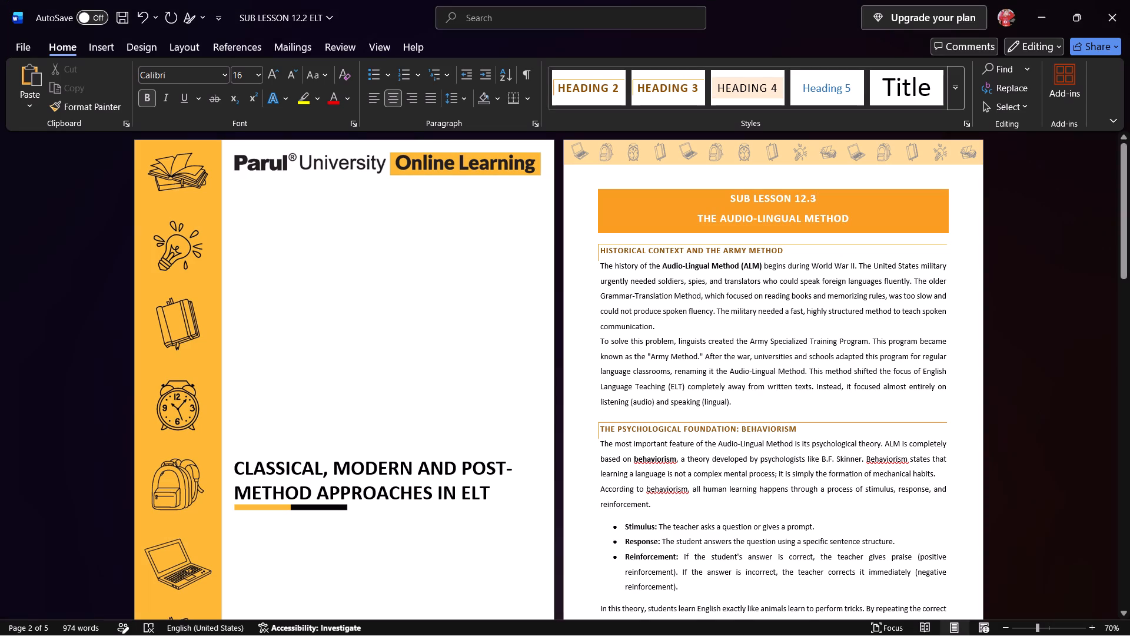
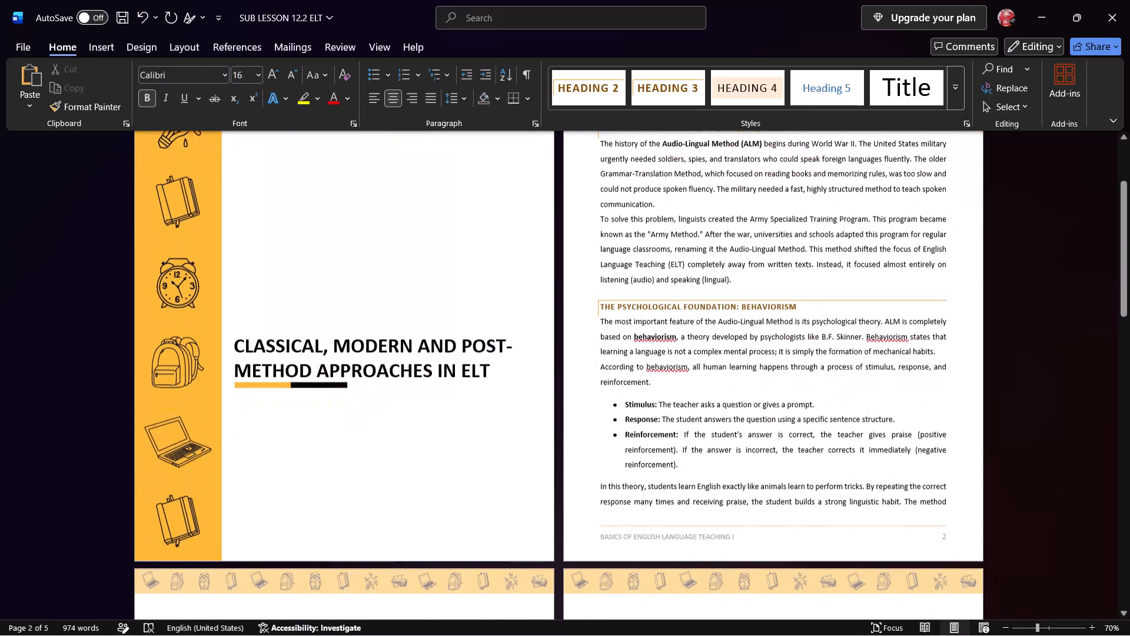
Save the Audio-Lingual Method document as a new Word document named SUB LESSON 12.3 ELT in the Downloads folder.
scroll(635, 466, "up", 5)
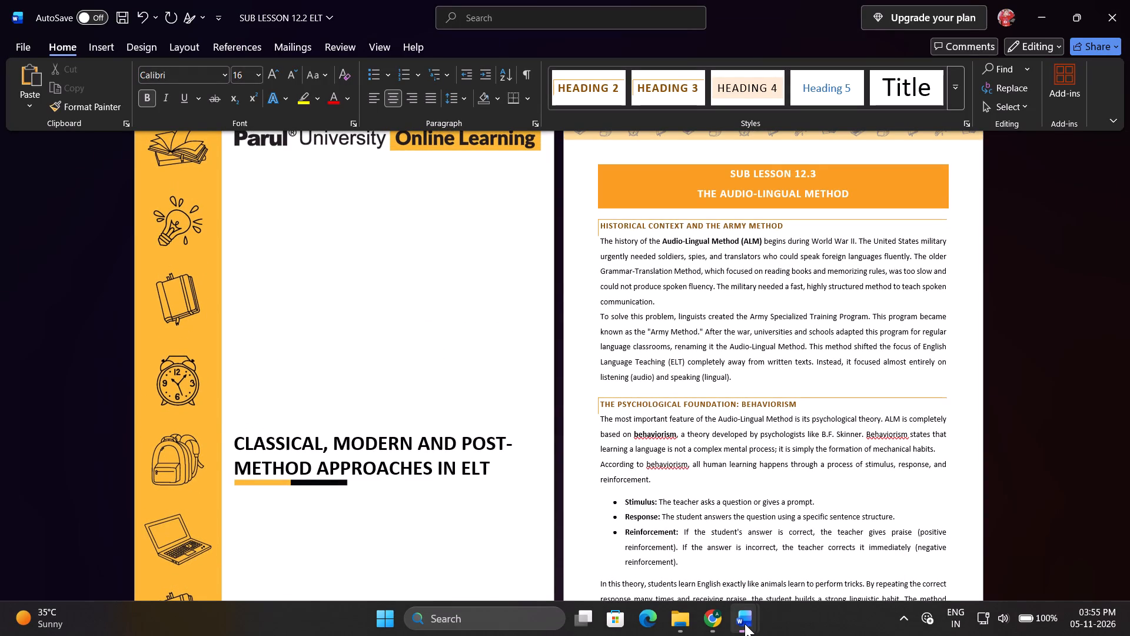
left_click(686, 625)
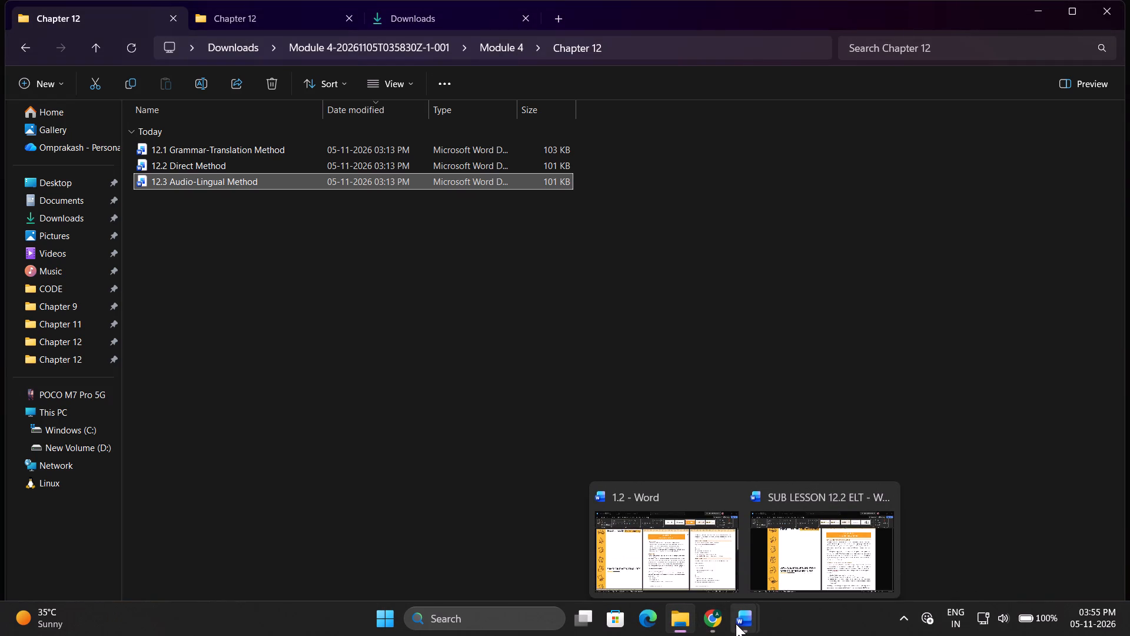
left_click(807, 540)
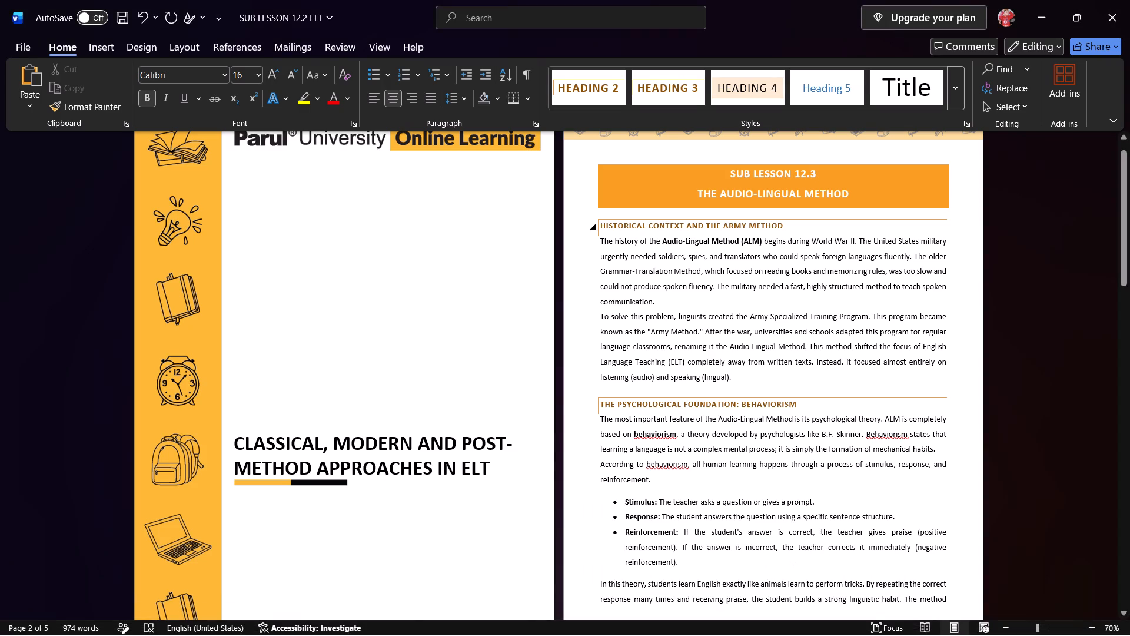
left_click(35, 41)
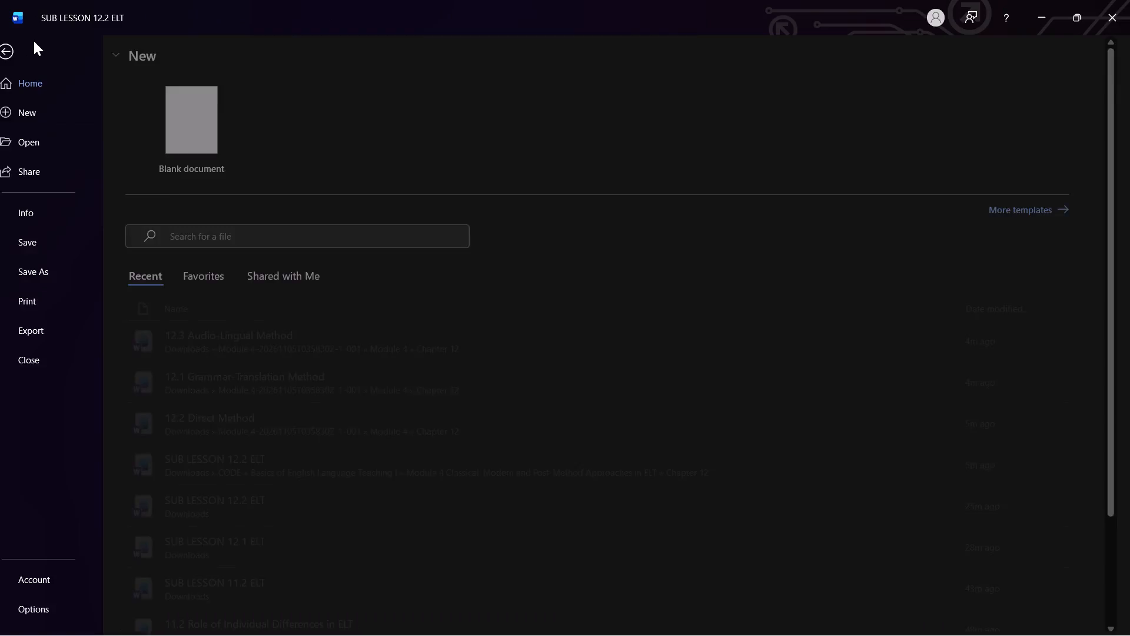
left_click(26, 270)
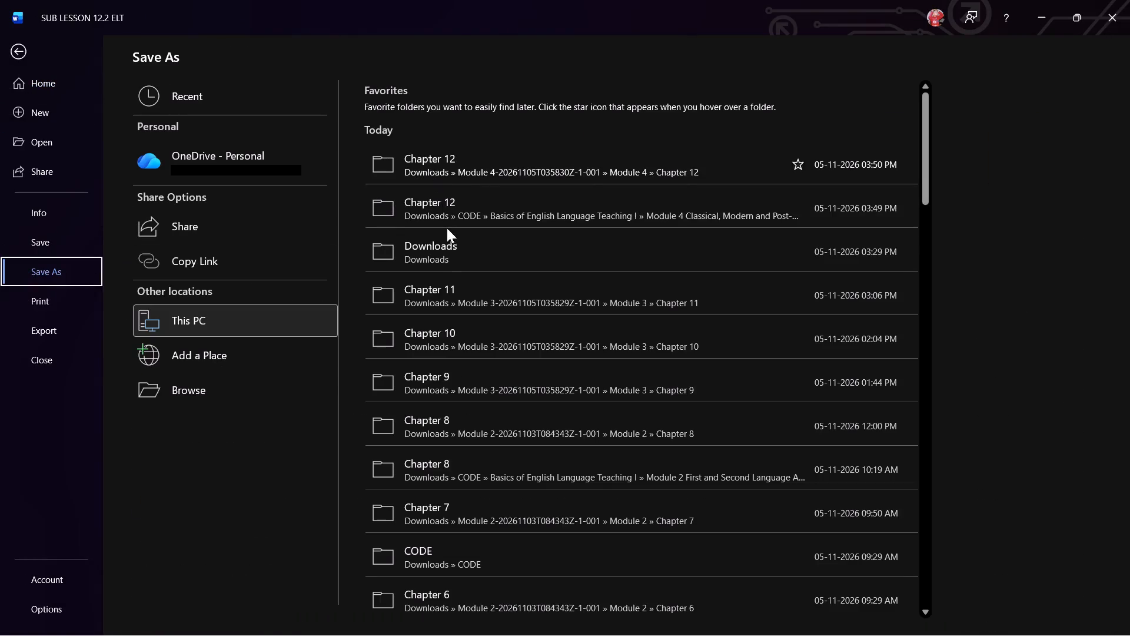
left_click(452, 258)
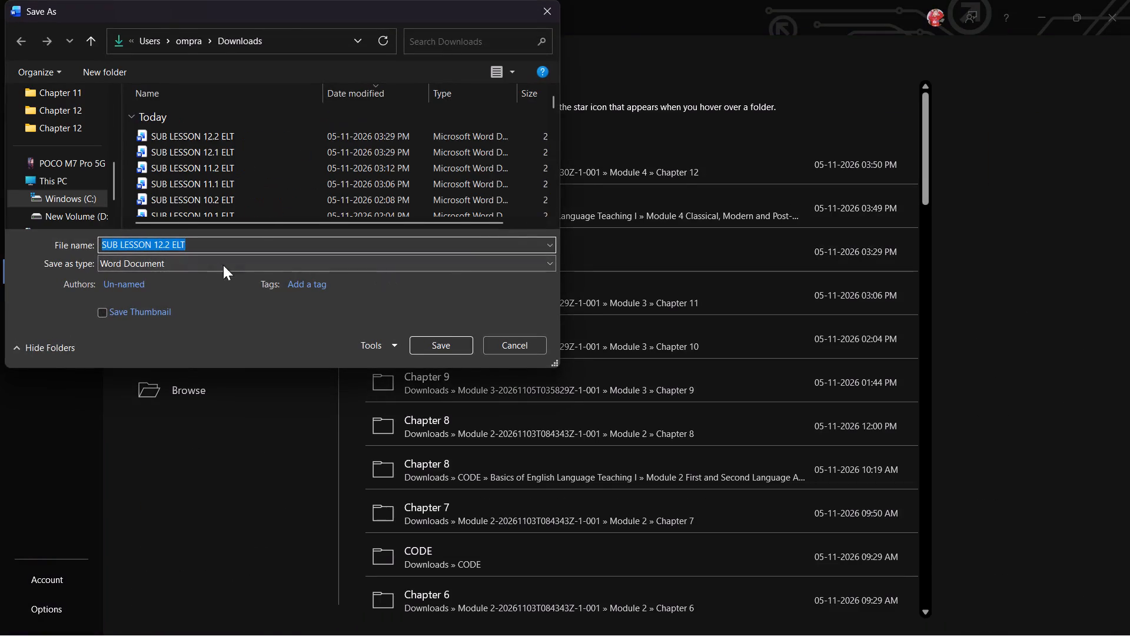
left_click(168, 241)
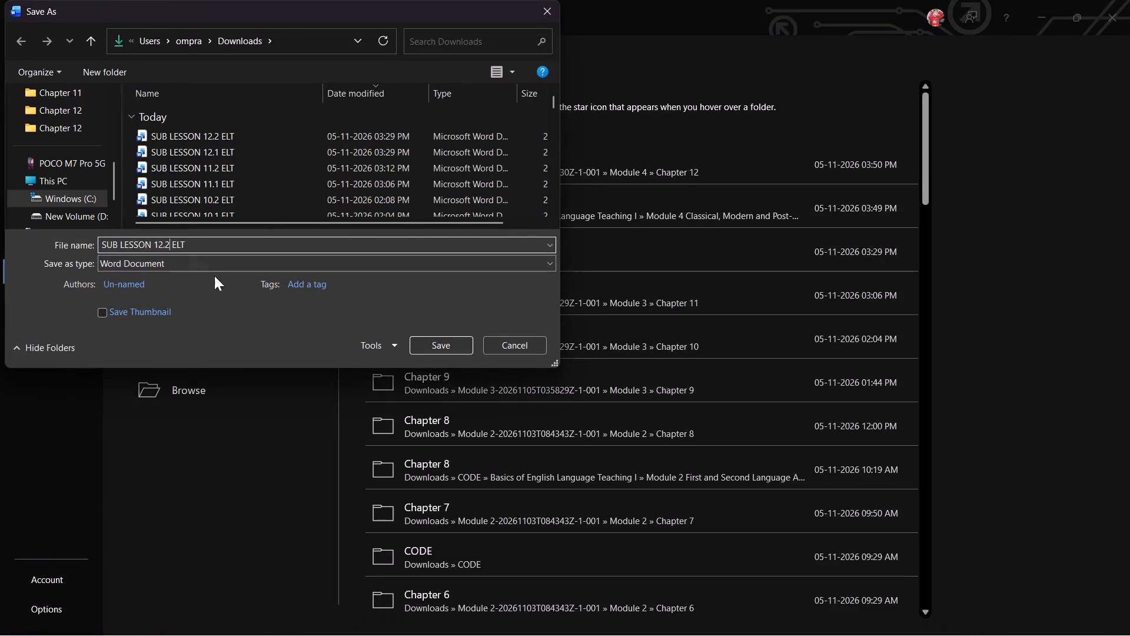
key("BackSpace")
key("3")
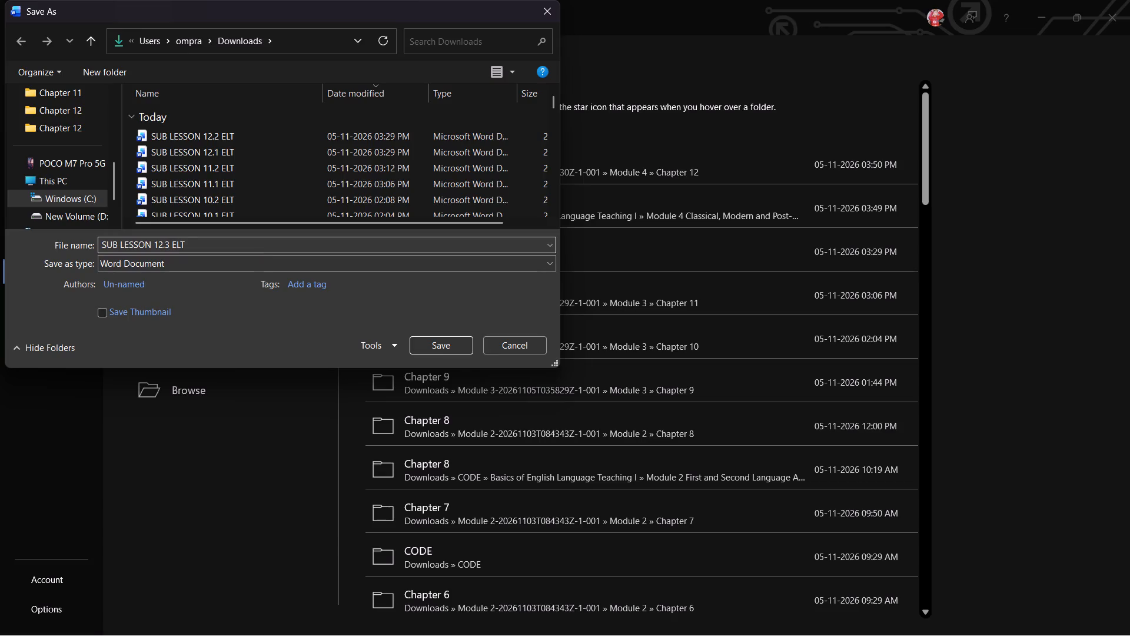
key("Return")
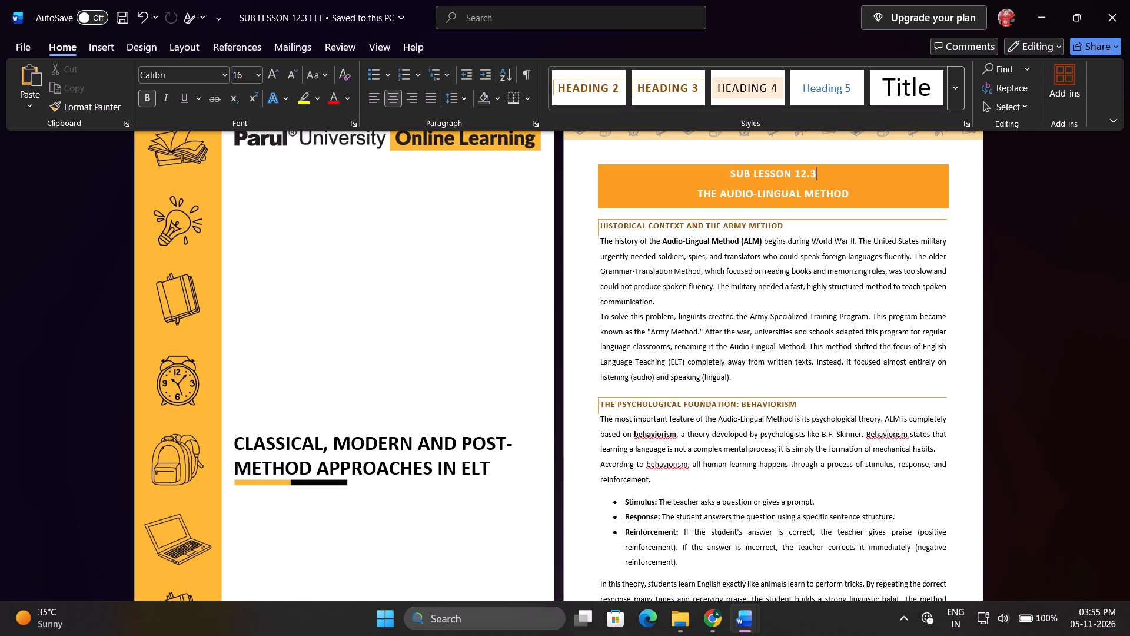
Copy SUB LESSON 12.3 ELT from Downloads into the Chapter 12 folder under Module 4 Classical, Modern and Post-Method Approaches in ELT.
left_click(673, 621)
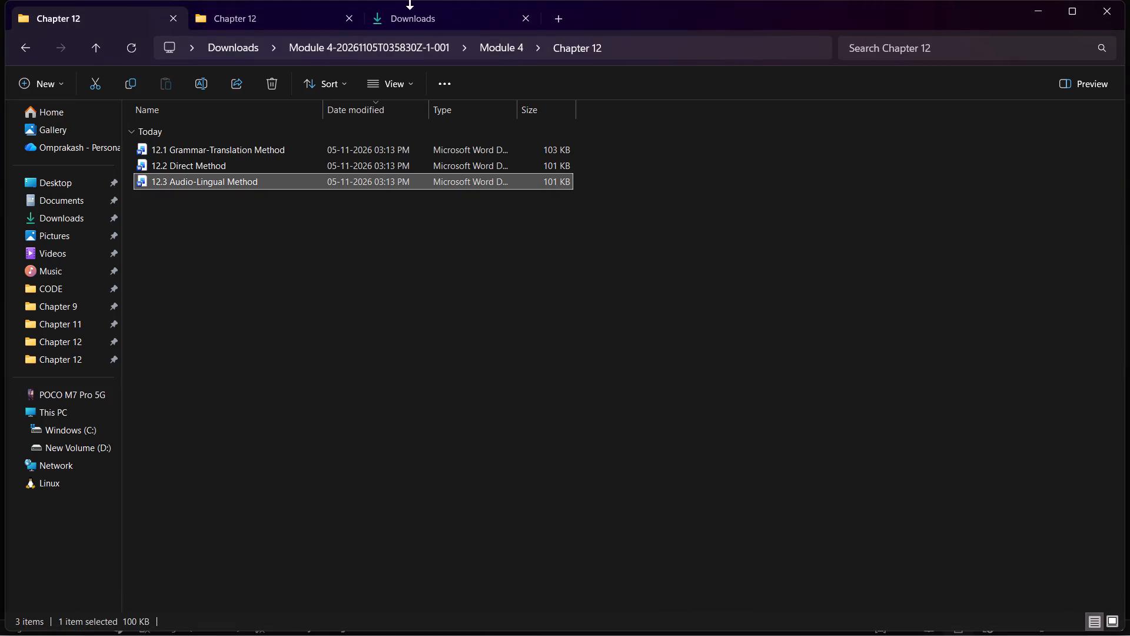
left_click(424, 17)
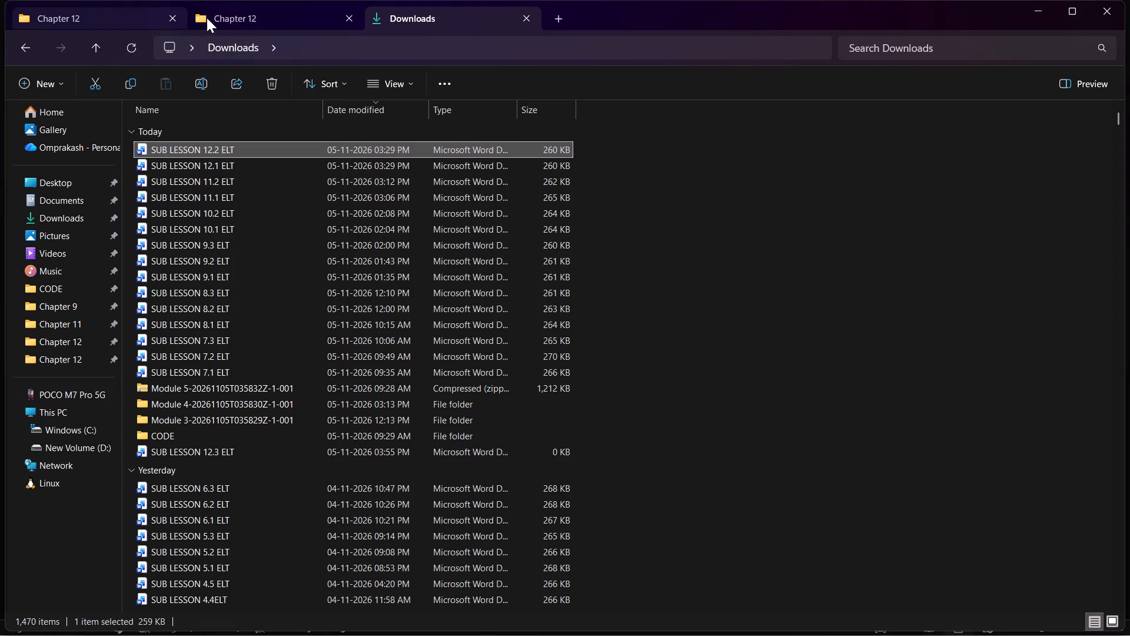
left_click(228, 14)
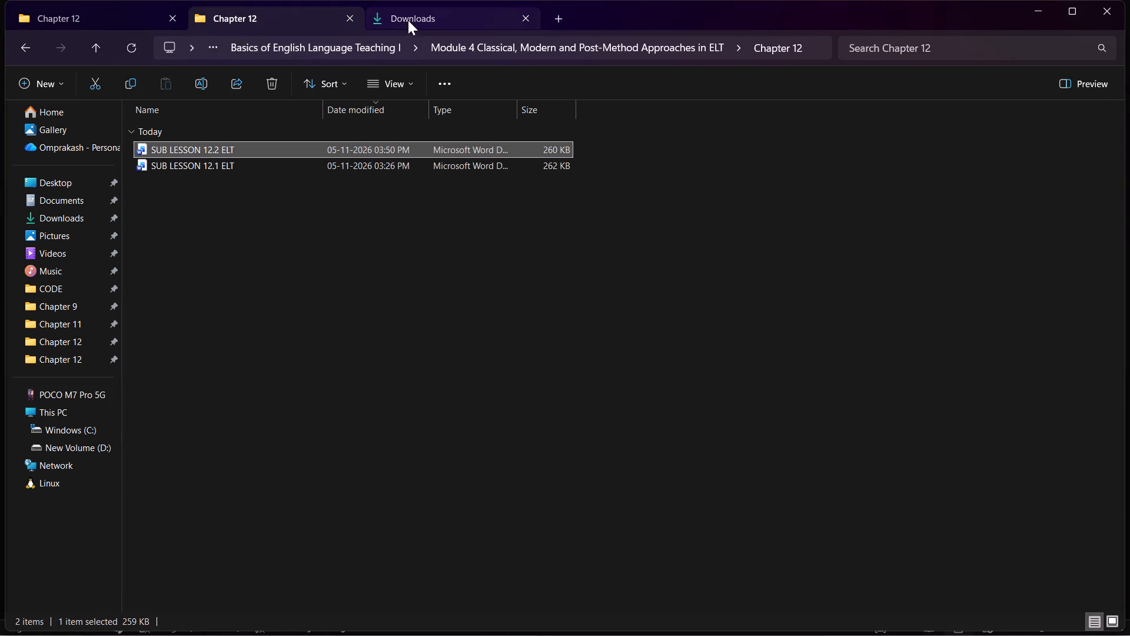
left_click(408, 20)
left_click(132, 47)
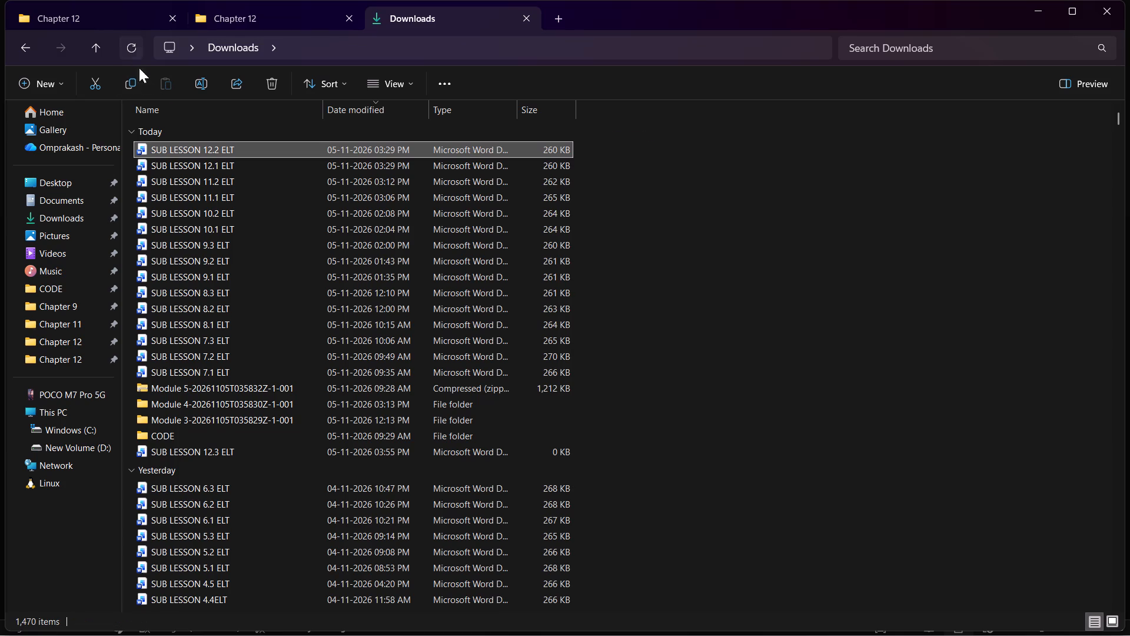
left_click(170, 142)
left_click(135, 79)
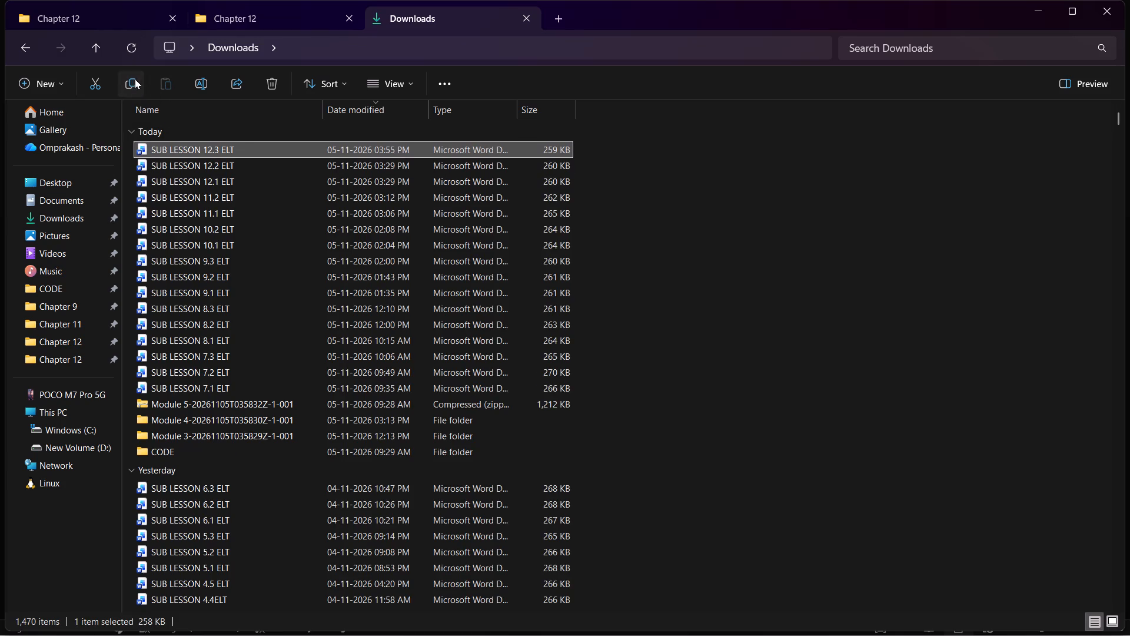
left_click(233, 19)
left_click(162, 84)
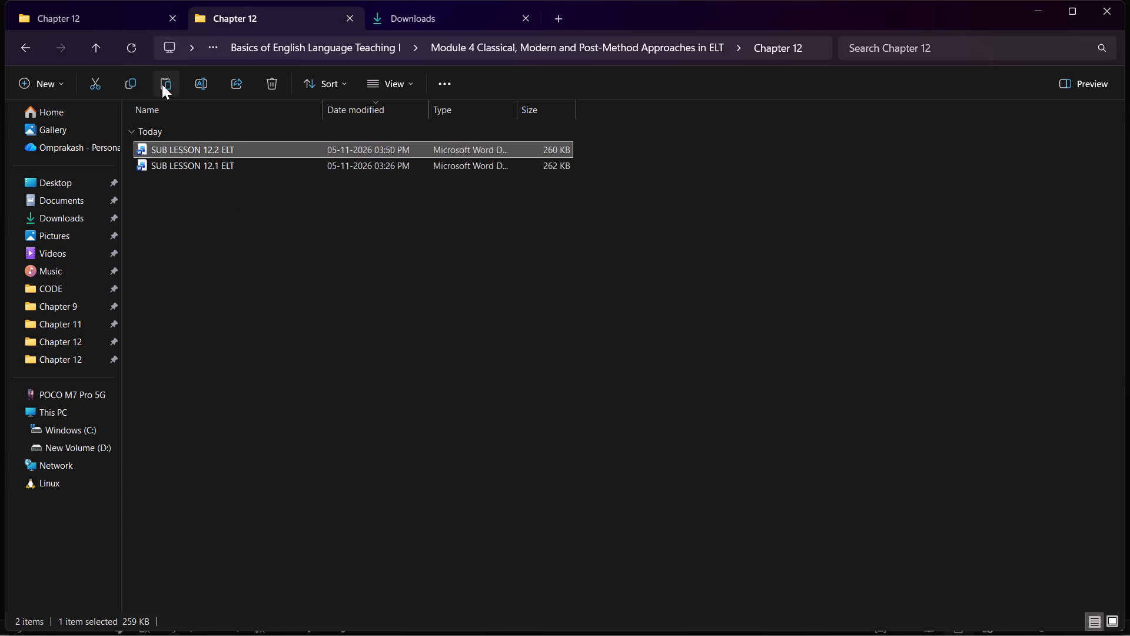
Open the Chapter 13 folders in both the downloaded Module 4 source and the Module 4 Classical, Modern and Post-Method Approaches output folder.
left_click(82, 12)
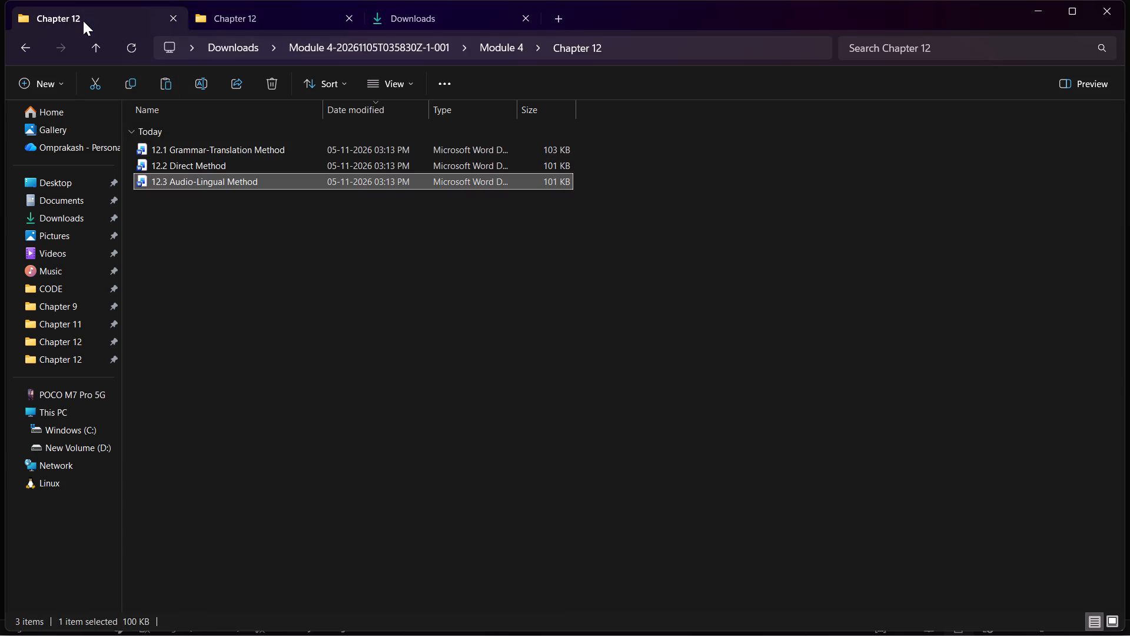
left_click(22, 45)
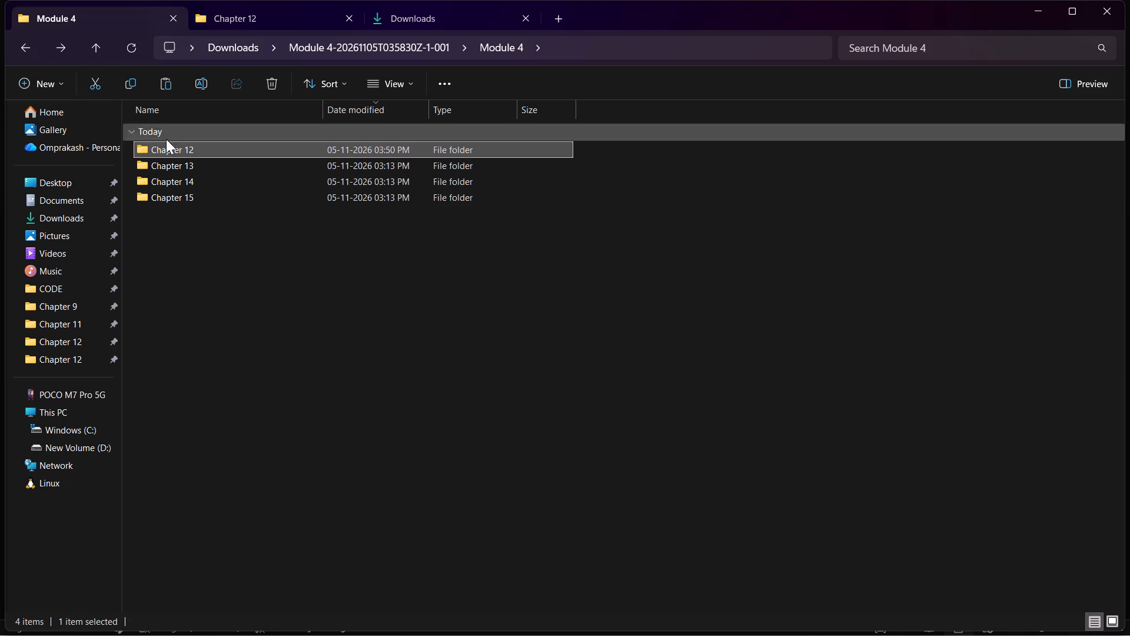
double_click(176, 171)
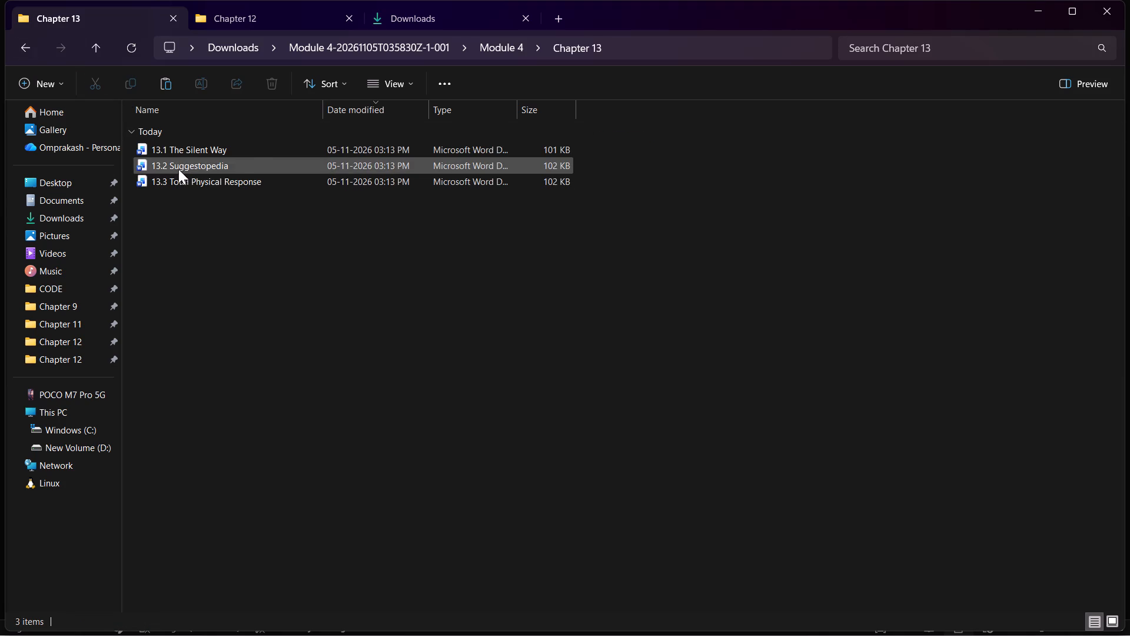
left_click(242, 11)
left_click(25, 44)
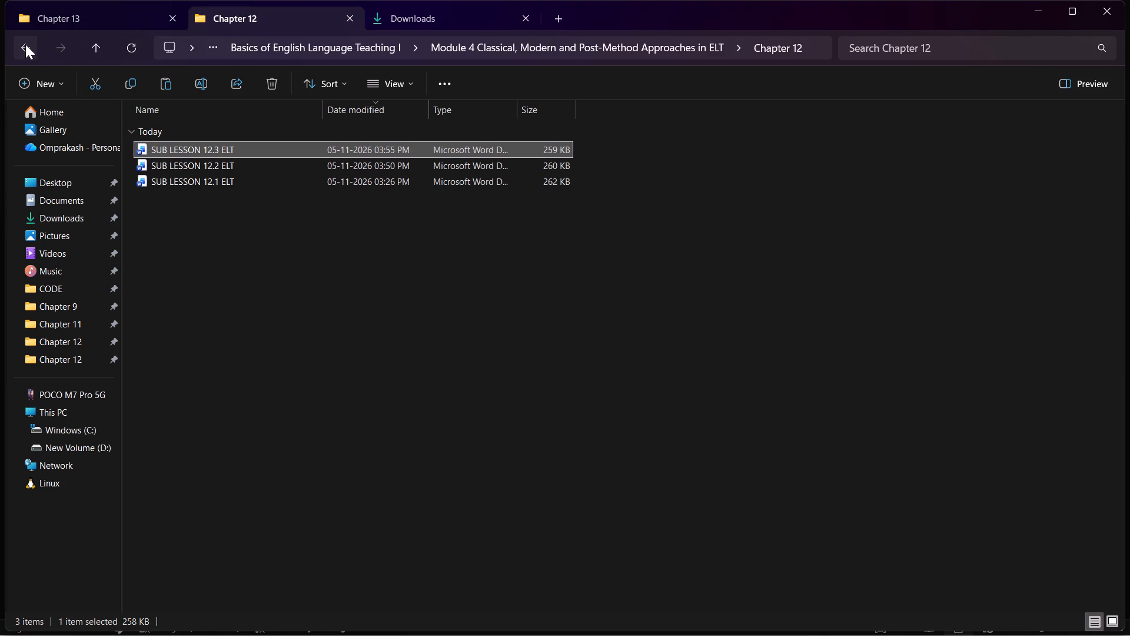
double_click(200, 191)
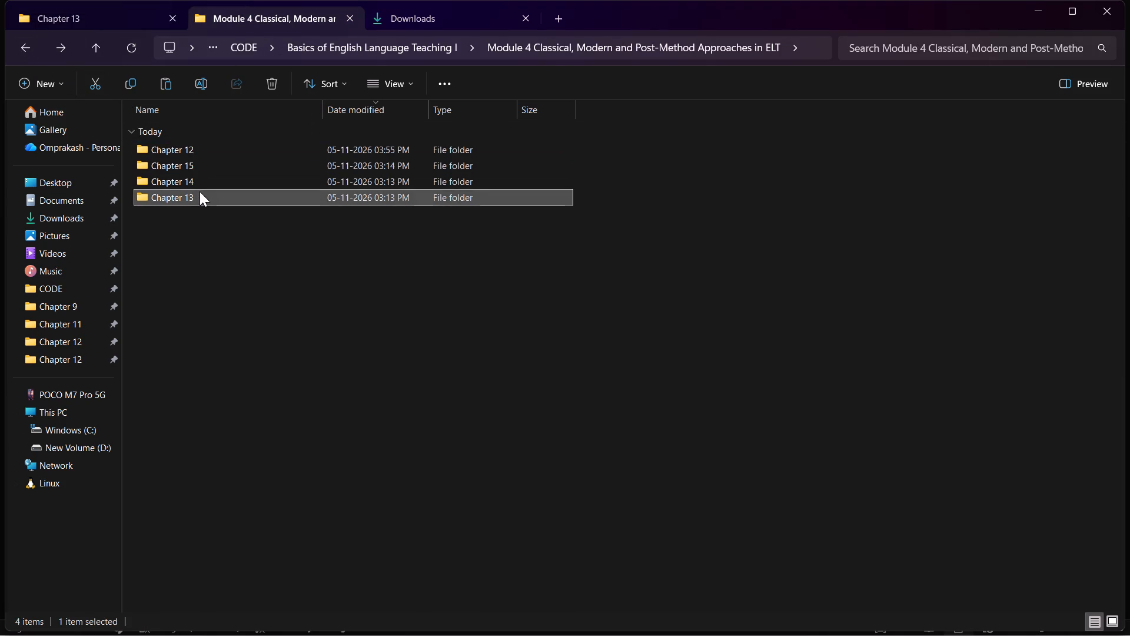
left_click(77, 22)
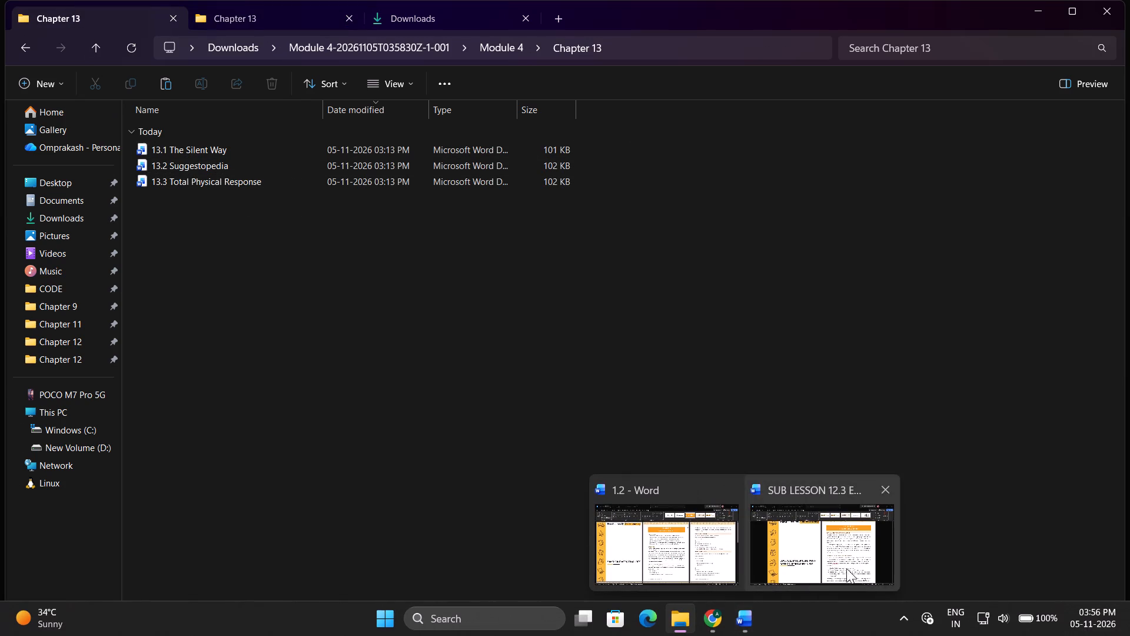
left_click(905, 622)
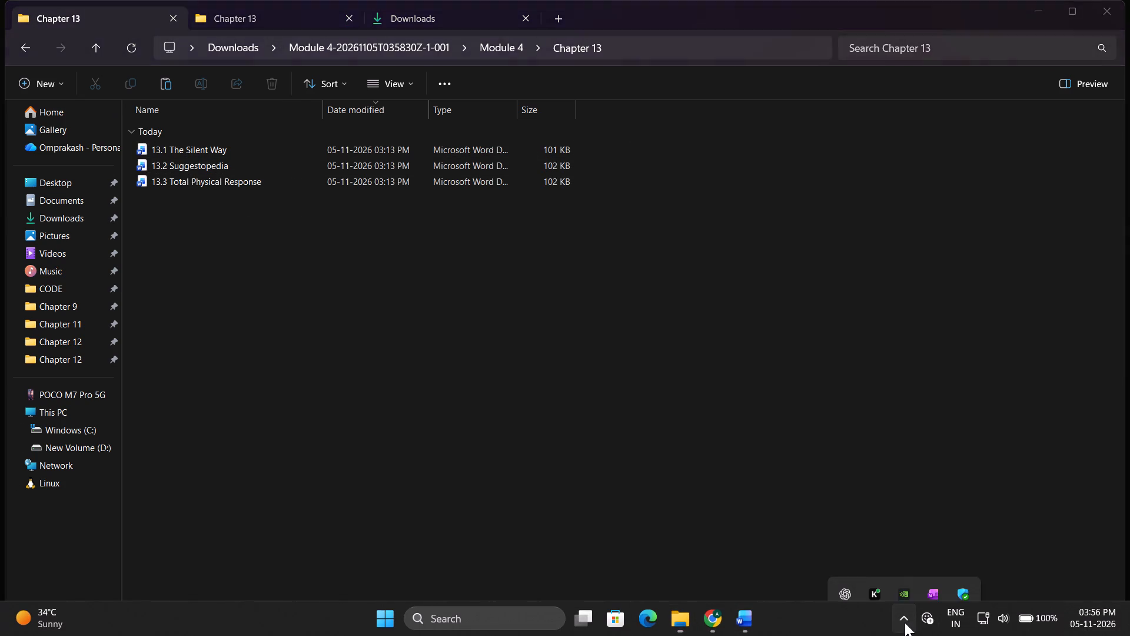
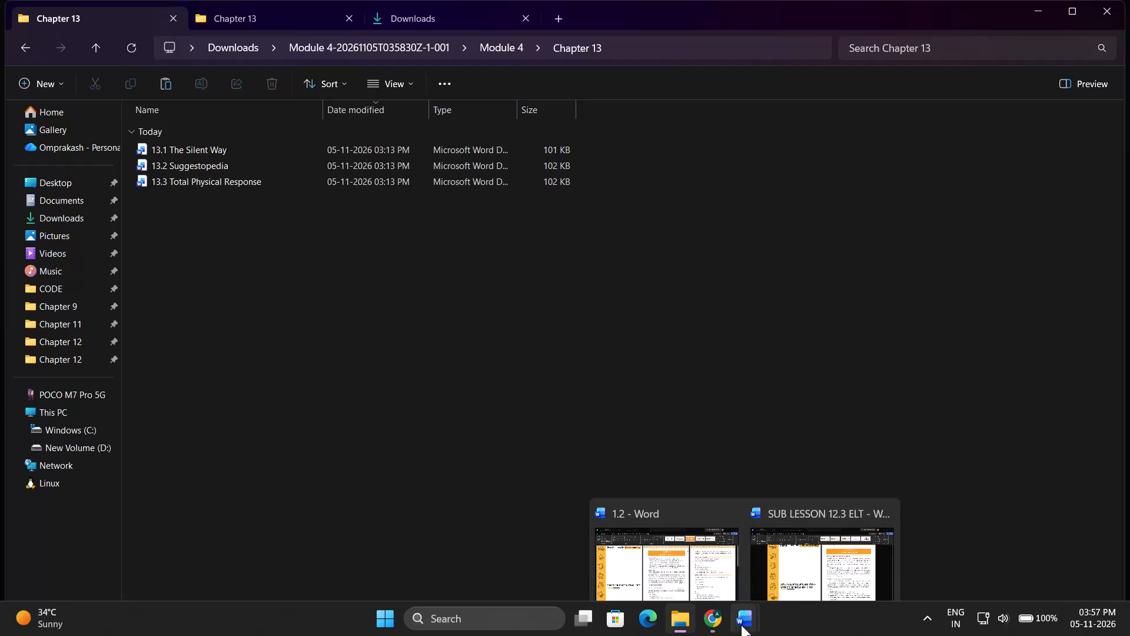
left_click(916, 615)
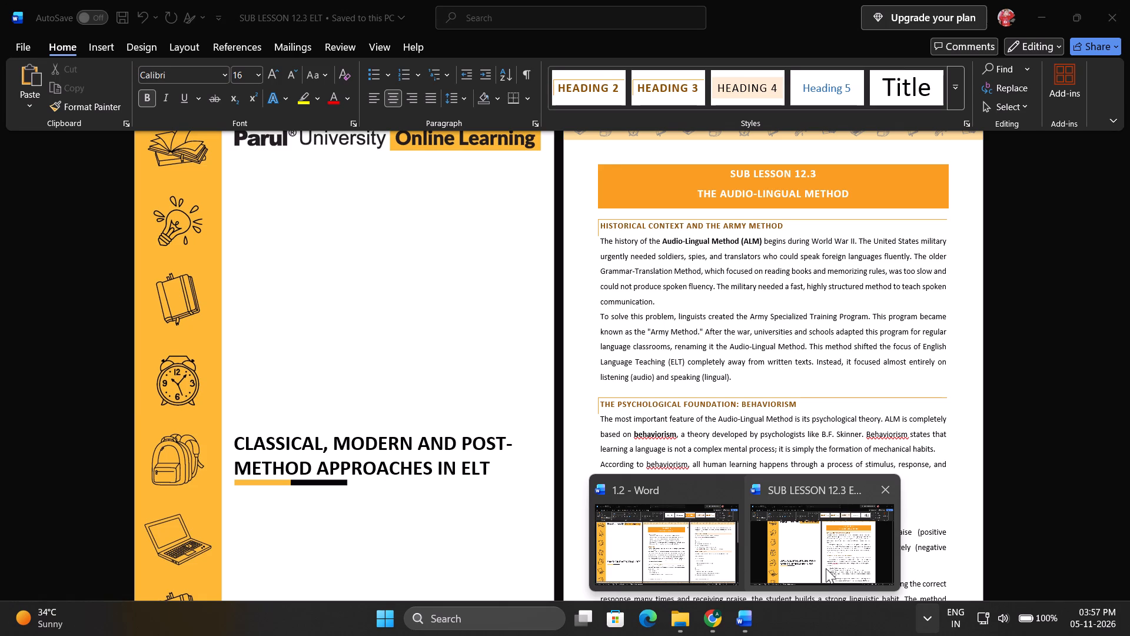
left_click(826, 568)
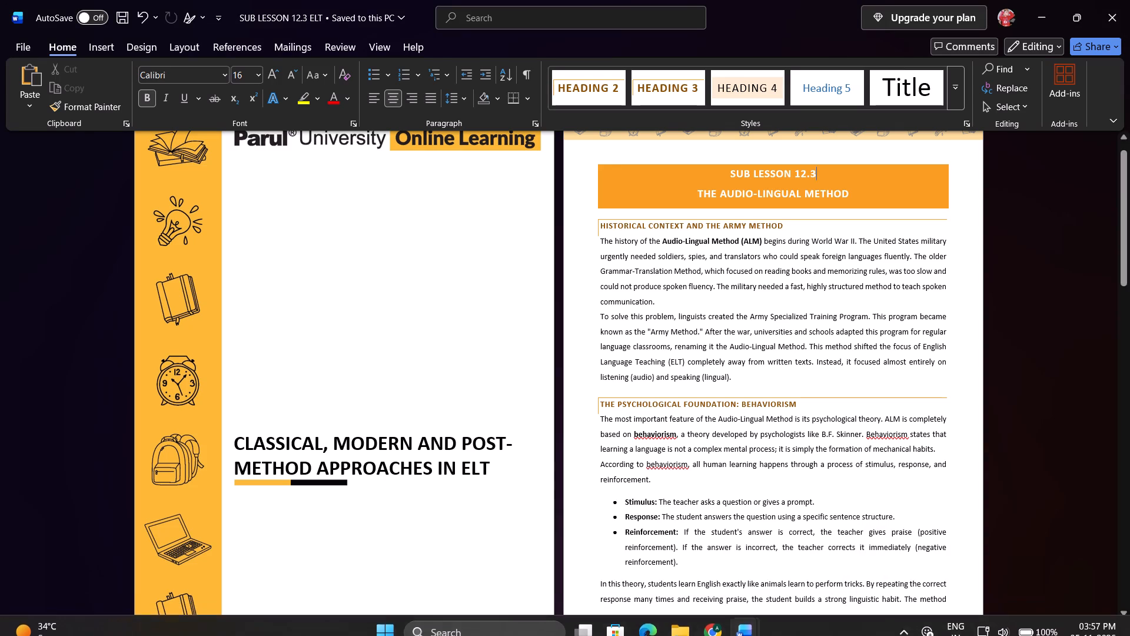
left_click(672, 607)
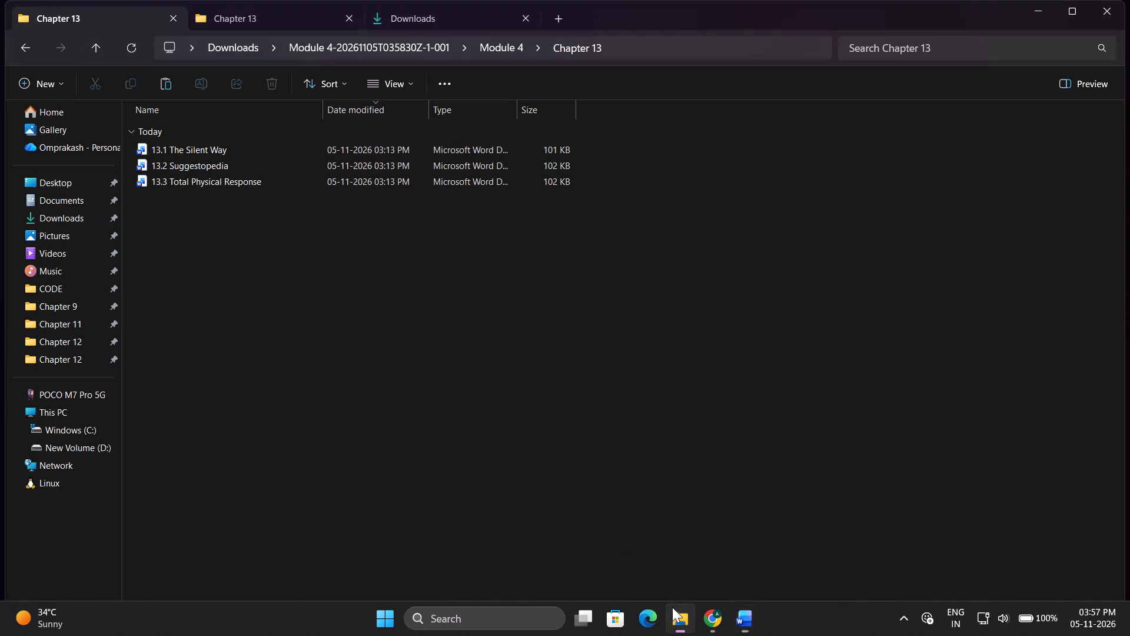
Open the 13.1 The Silent Way document from the downloaded Module 4 Chapter 13 folder in Word and enable editing.
double_click(174, 155)
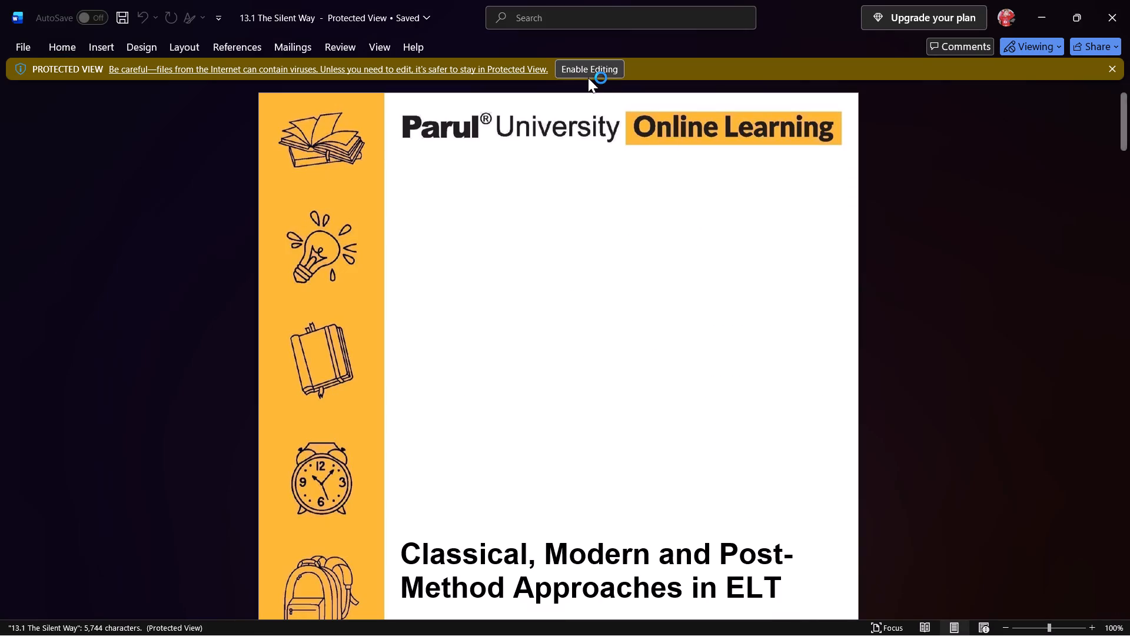
left_click(591, 73)
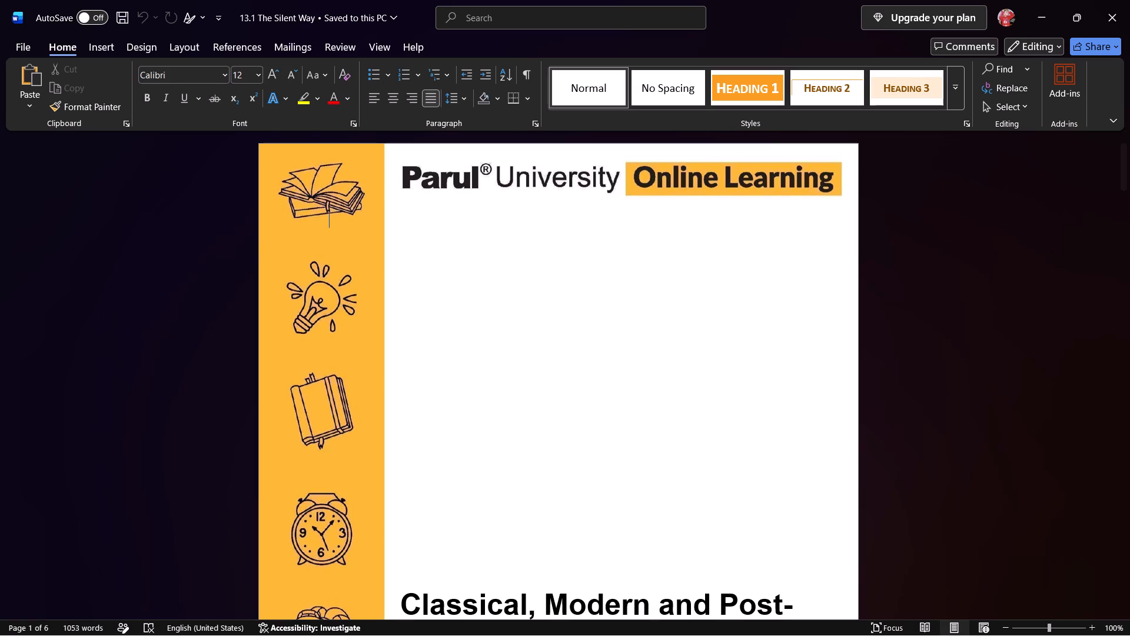
scroll(568, 385, "down", 3, "ctrl")
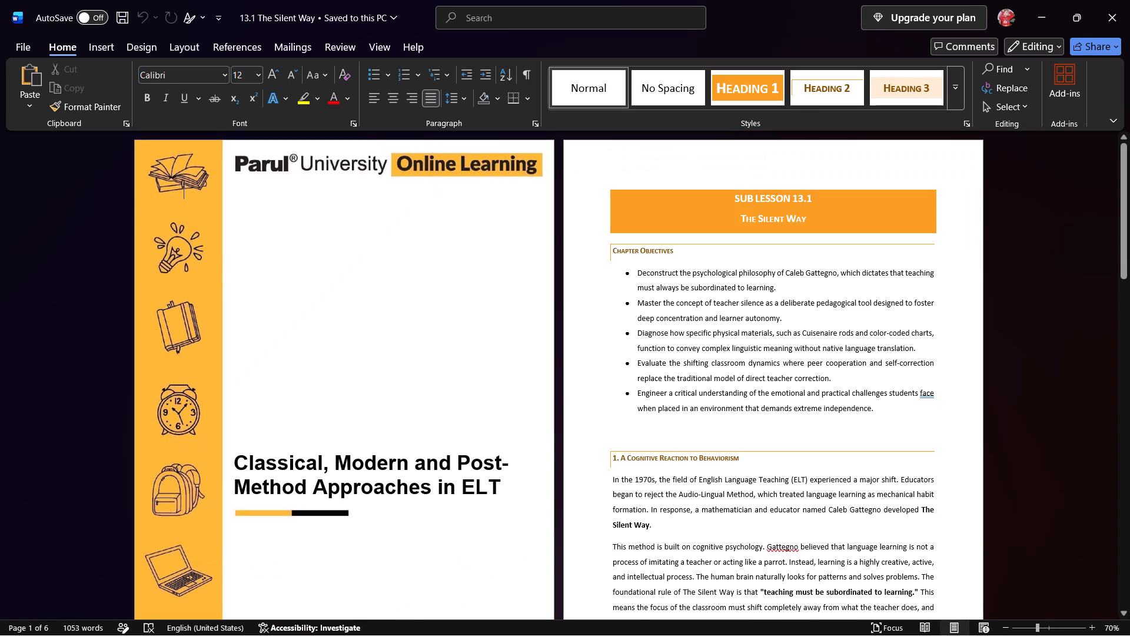
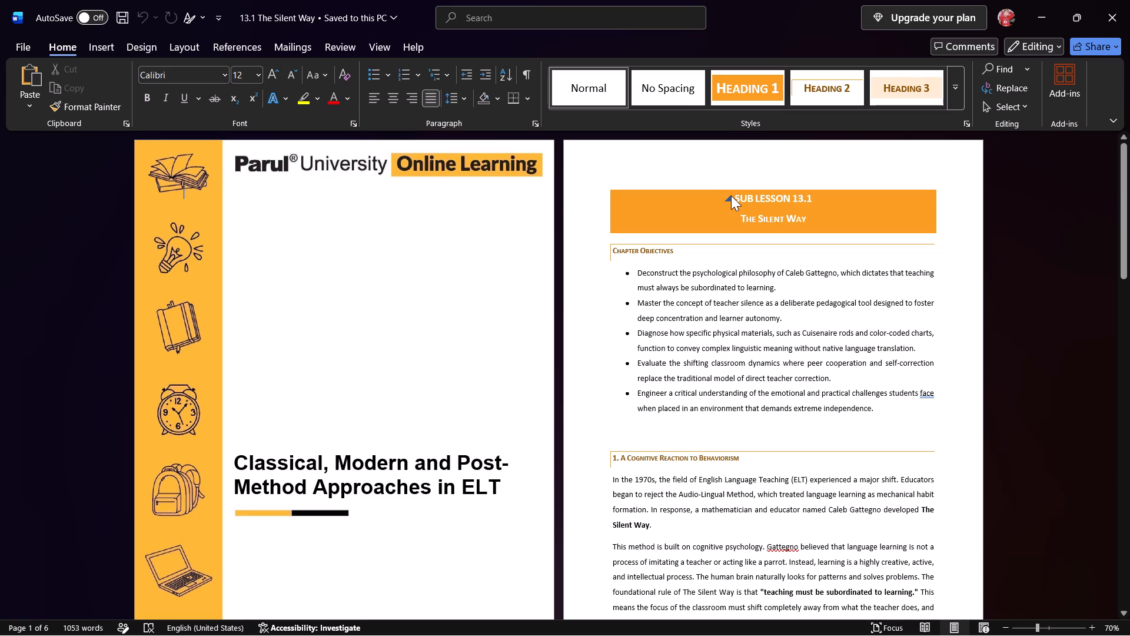
Copy the full 13.1 The Silent Way lesson text and paste it over all the lesson content in the SUB LESSON 12.3 ELT document.
left_click_drag(734, 197, 922, 635)
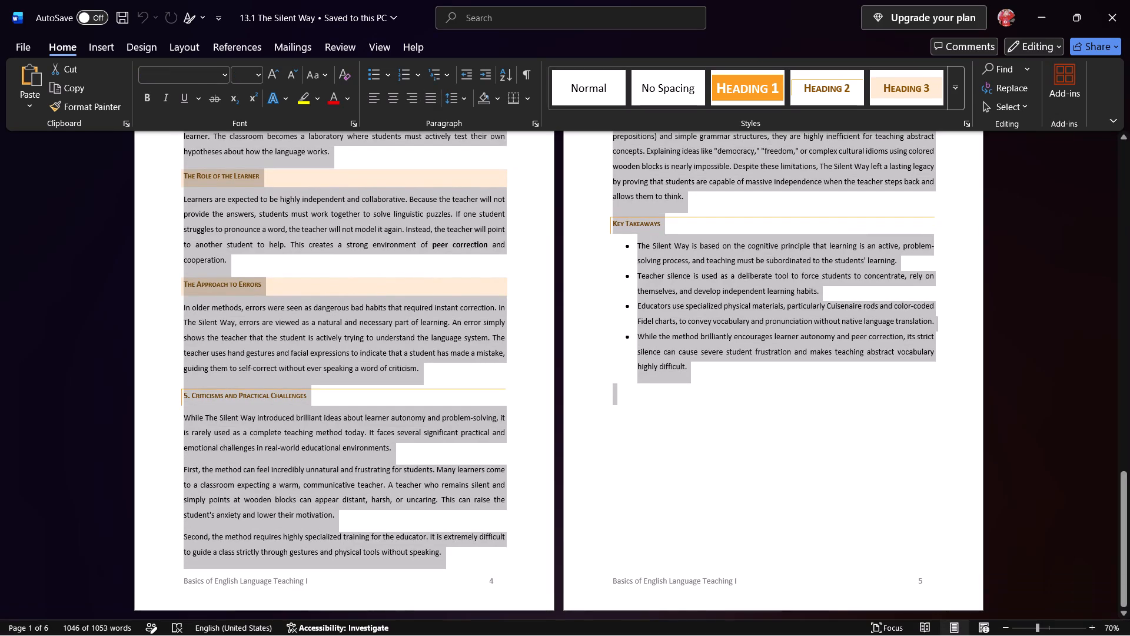
key("ctrl+c")
key("alt+Tab")
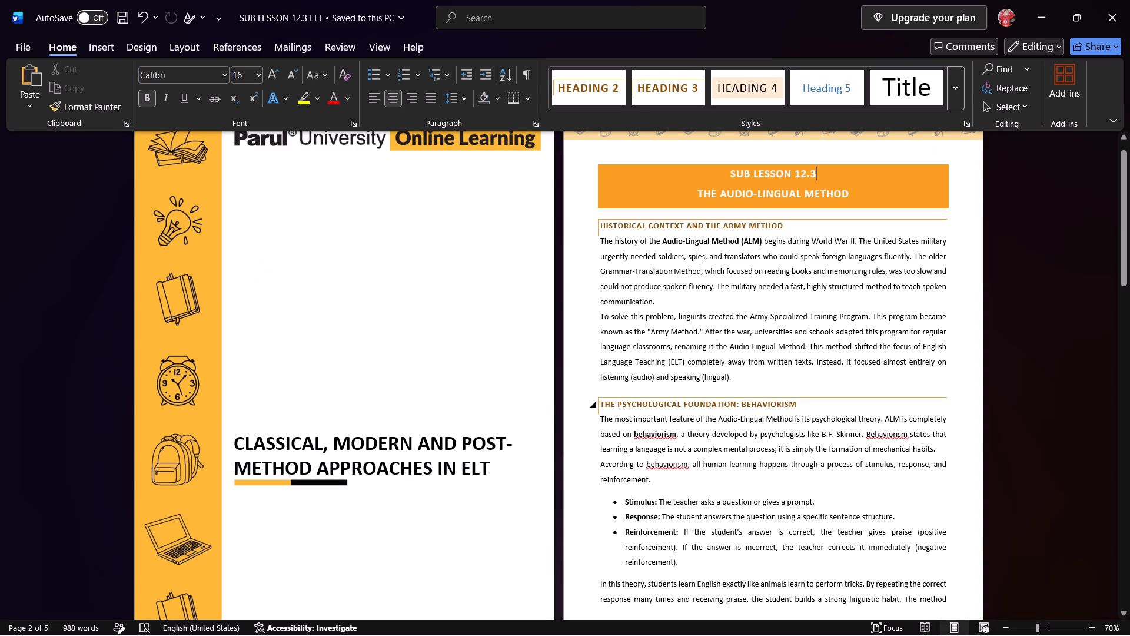
left_click_drag(732, 174, 1023, 635)
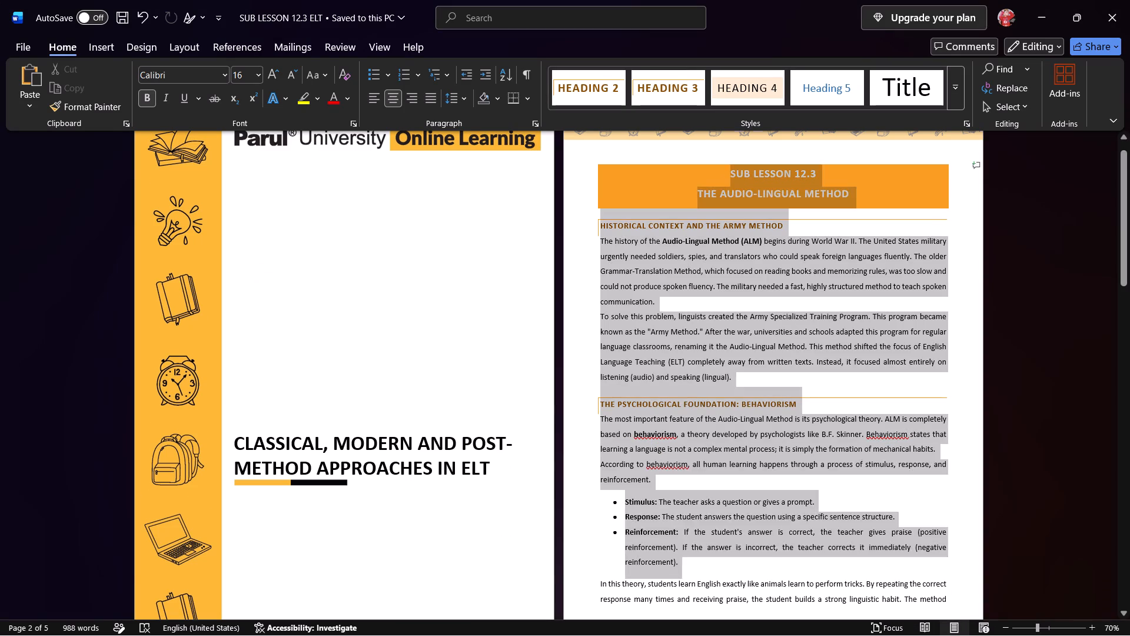
left_click_drag(1023, 635, 1024, 635)
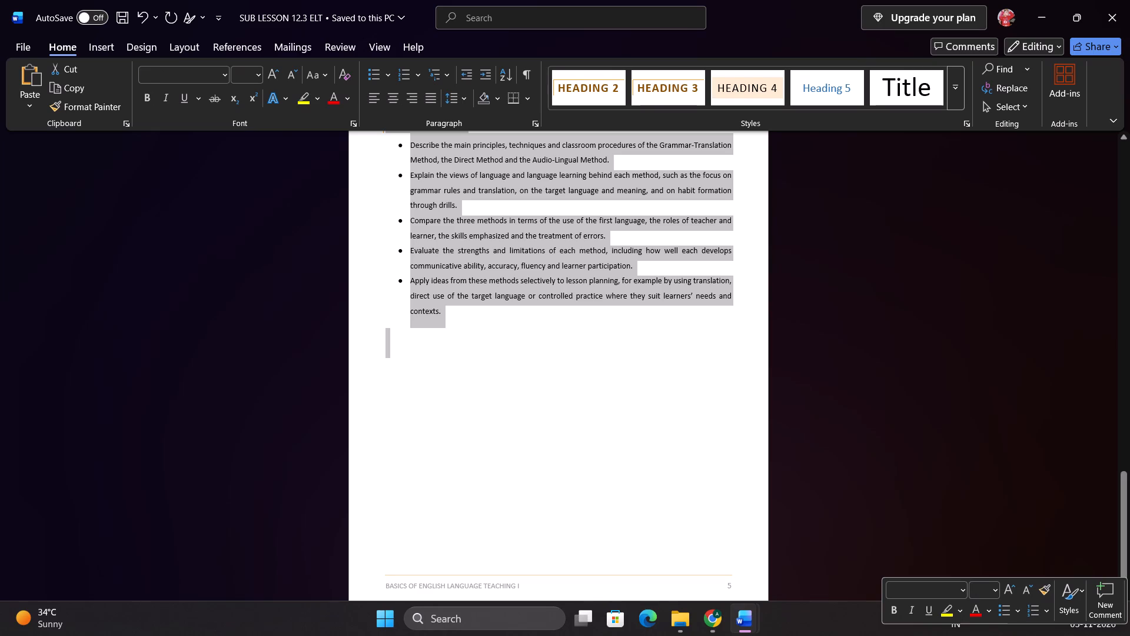
key("ctrl+v")
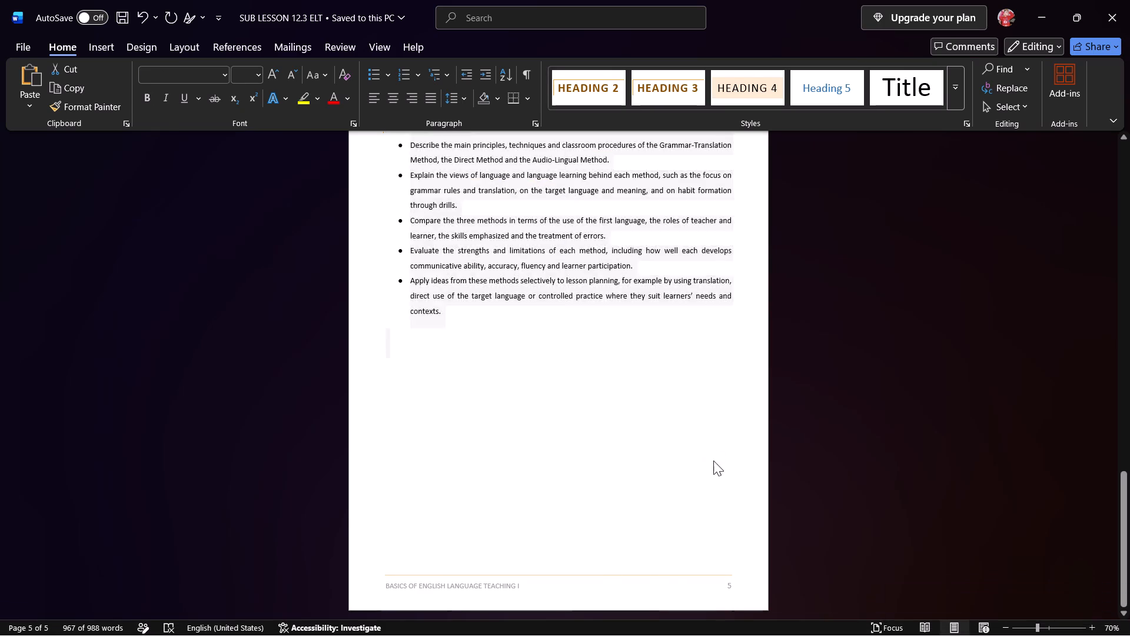
Set the empty orange heading line after the Key Takeaways to Normal style and delete it along with its blank last page.
scroll(720, 449, "up", 3)
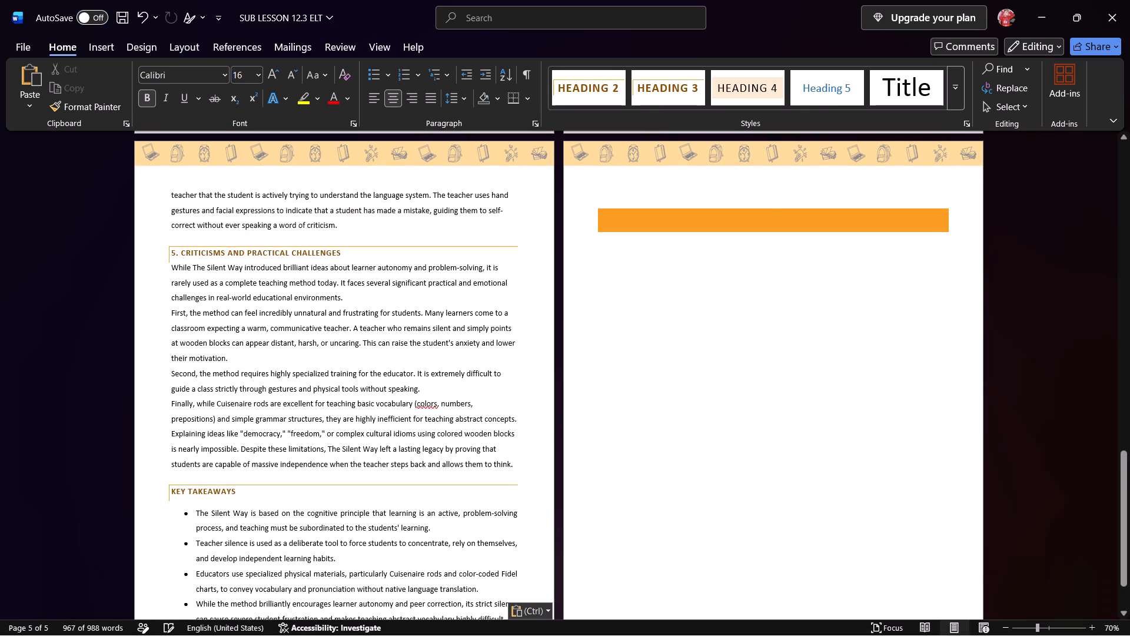
left_click(962, 99)
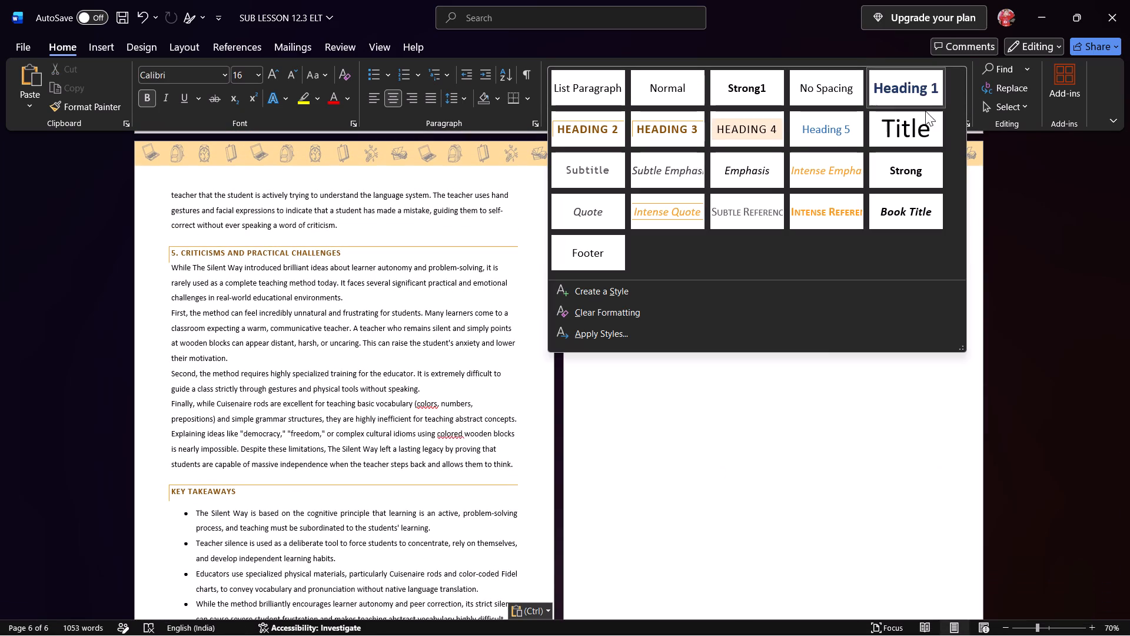
left_click(690, 90)
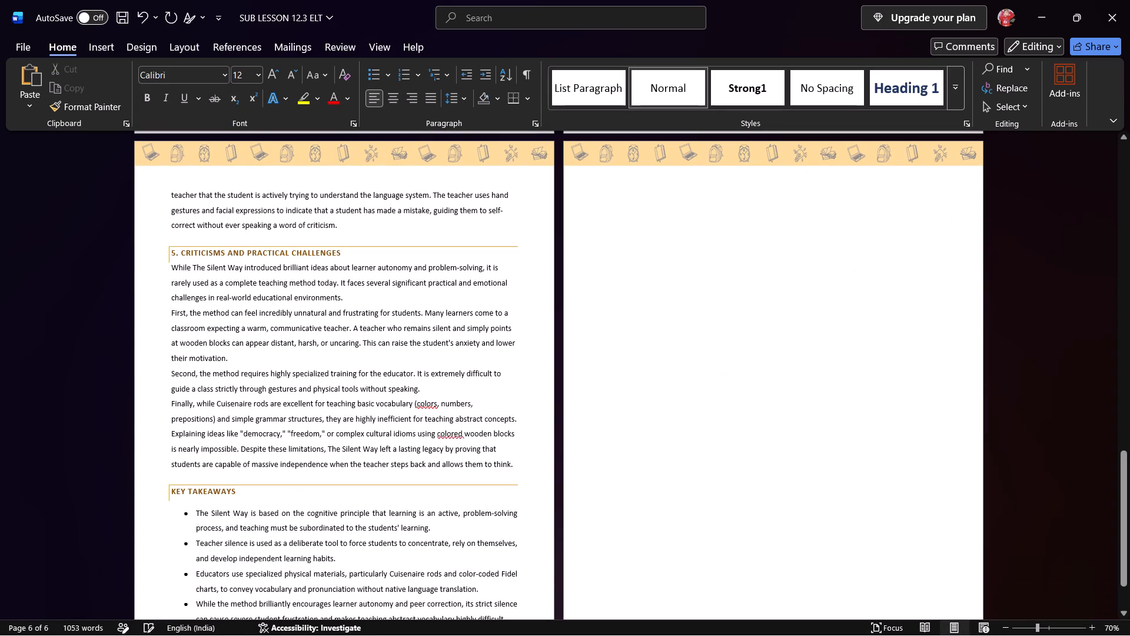
key("Delete")
key("Delete")
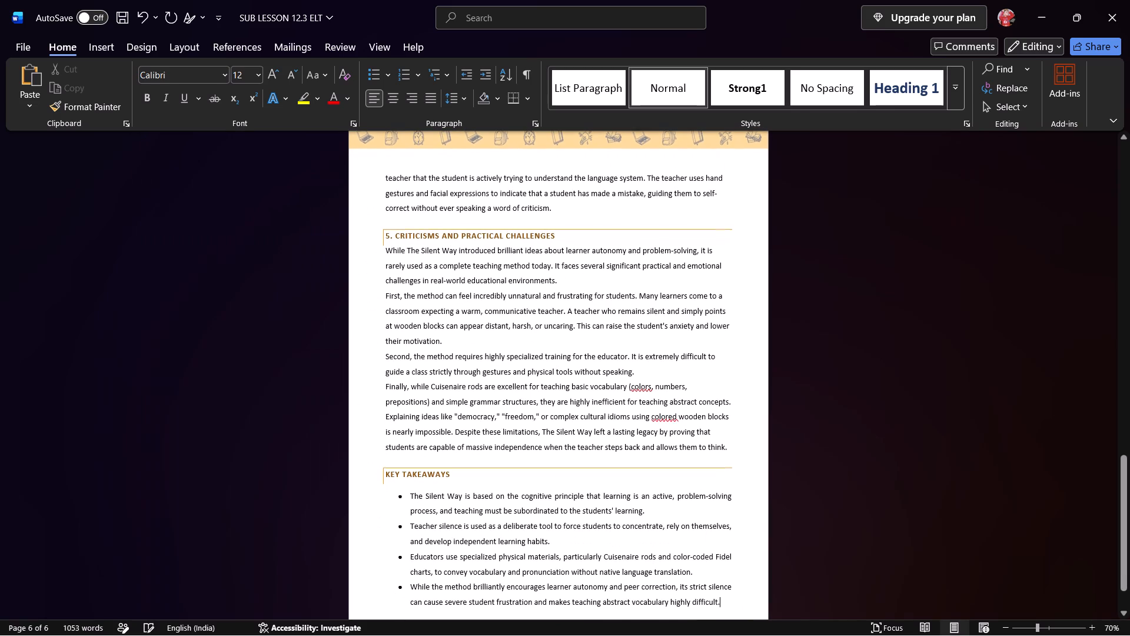
scroll(797, 413, "down", 3)
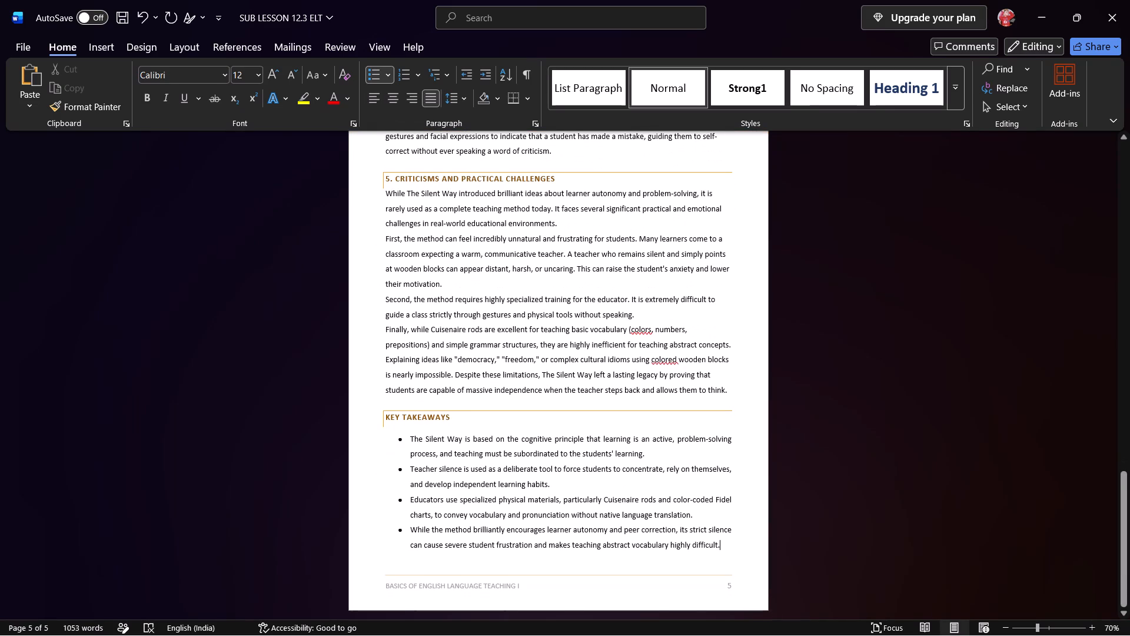
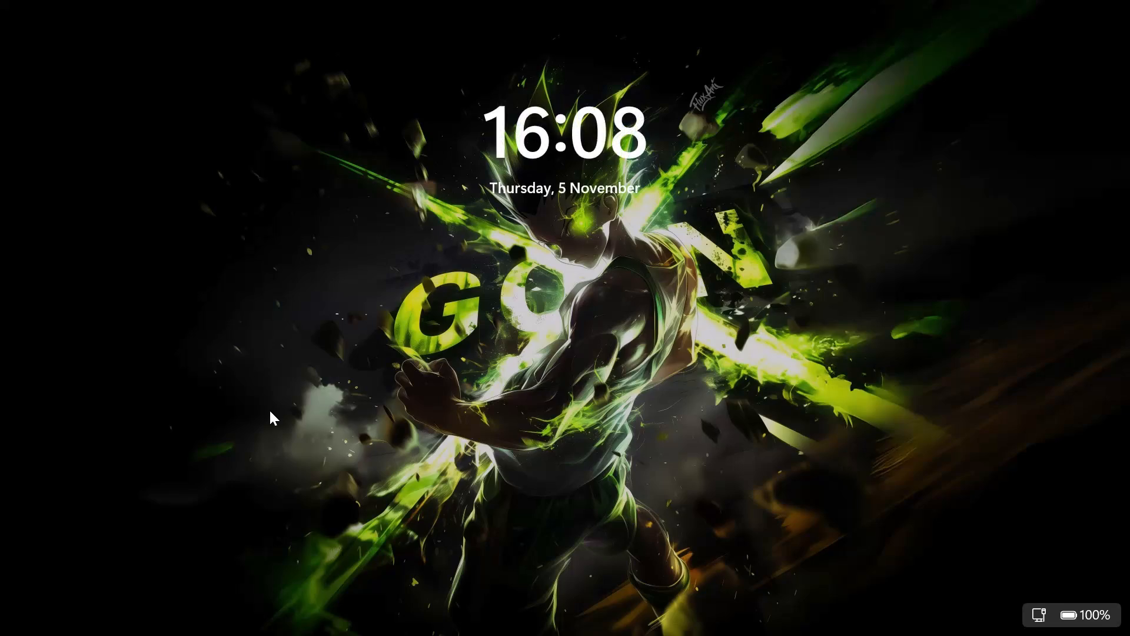
Dismiss the lock screen to return to the open Word document.
key("space")
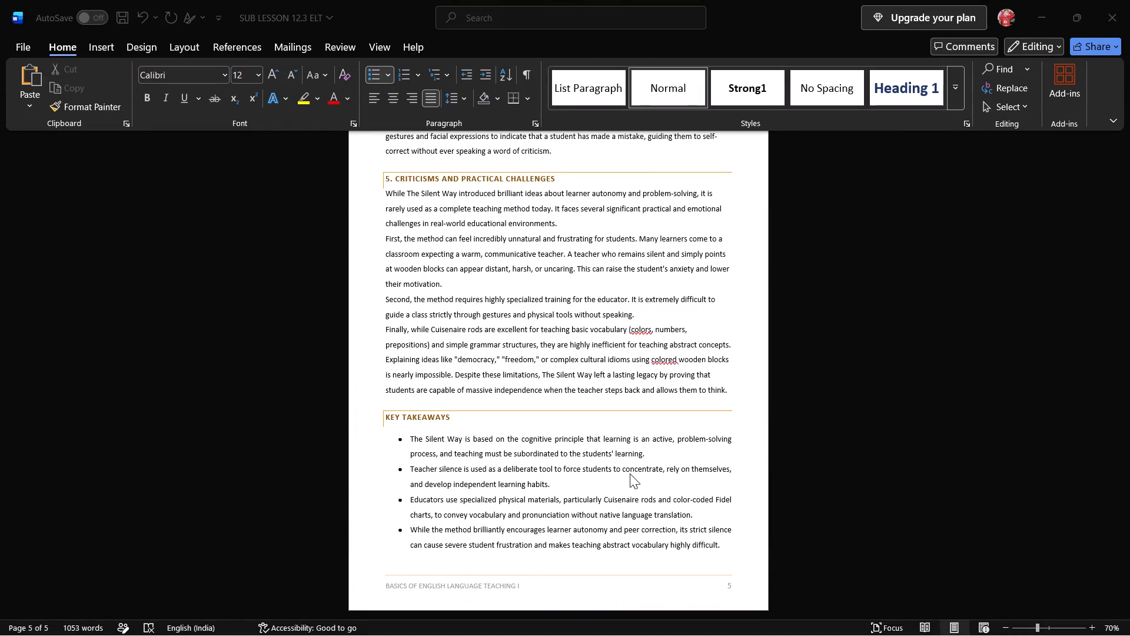
Widen the Function in the Language Classroom column of the Pedagogical Tool table so the table reaches the text margin.
scroll(603, 400, "down", 10)
scroll(600, 399, "up", 12)
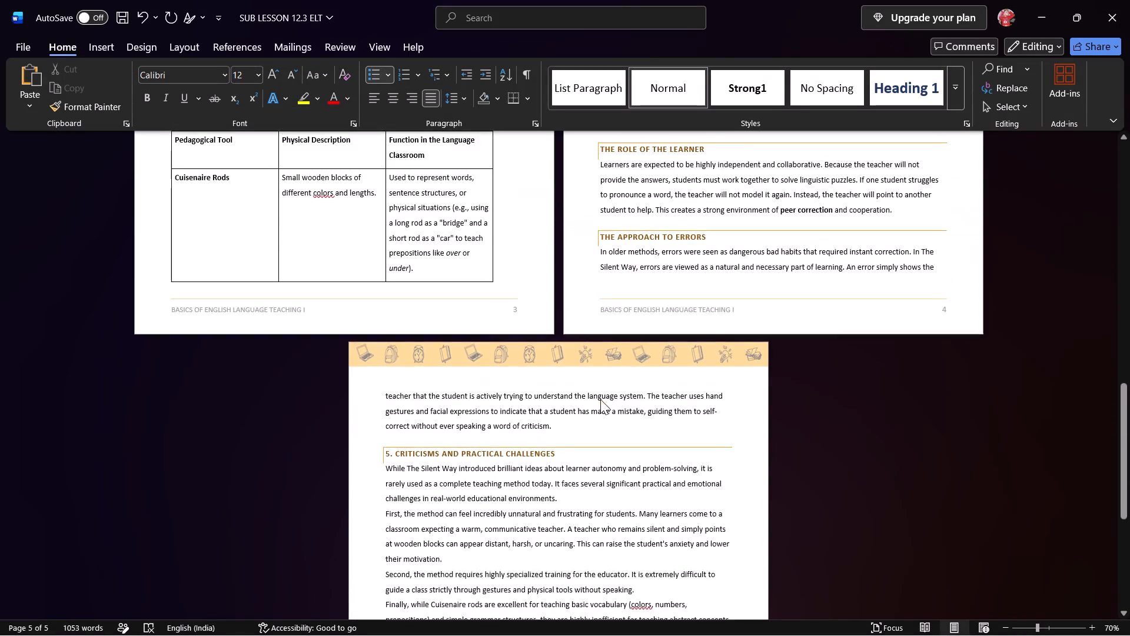
scroll(600, 399, "up", 9)
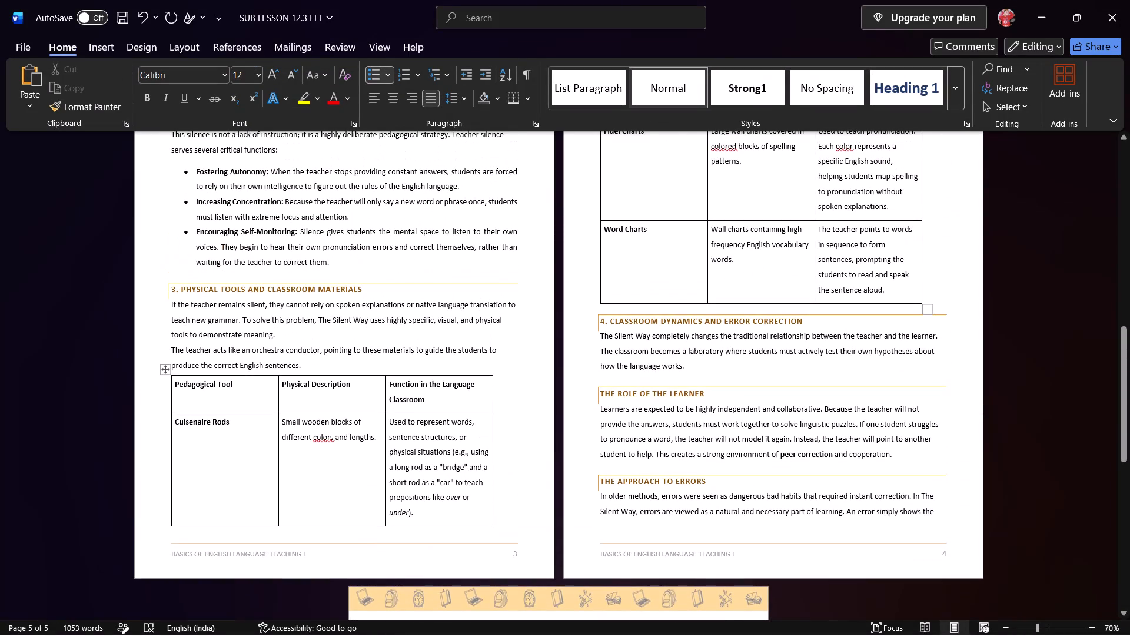
left_click_drag(493, 388, 519, 391)
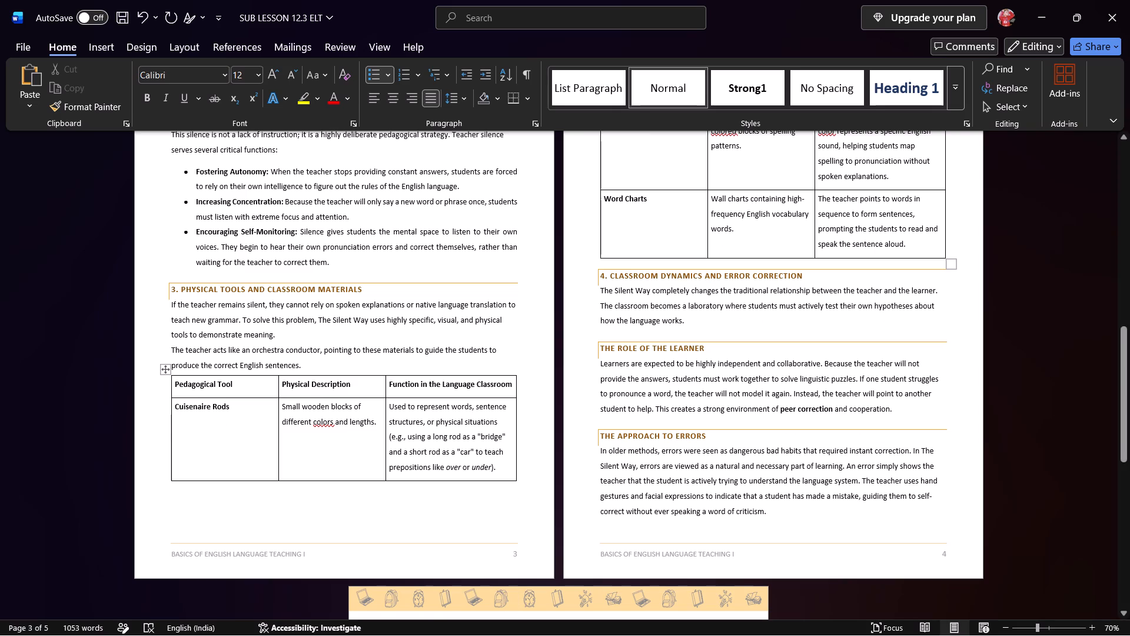
Narrow the Pedagogical Tool column by shifting its border with the Physical Description column.
left_click(279, 388)
left_click(278, 388)
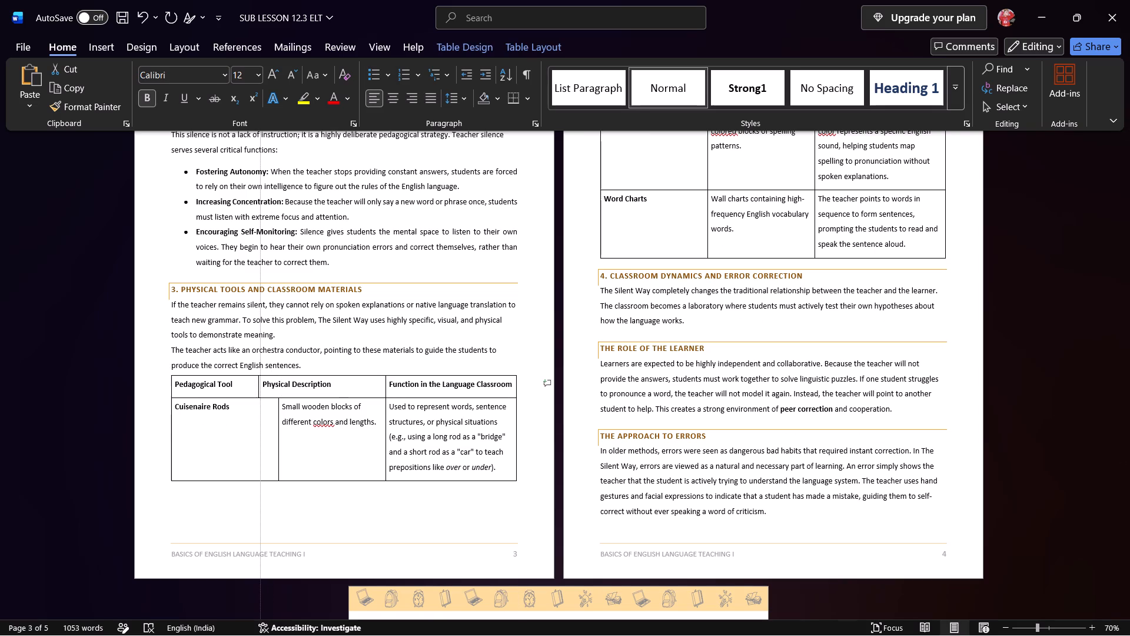
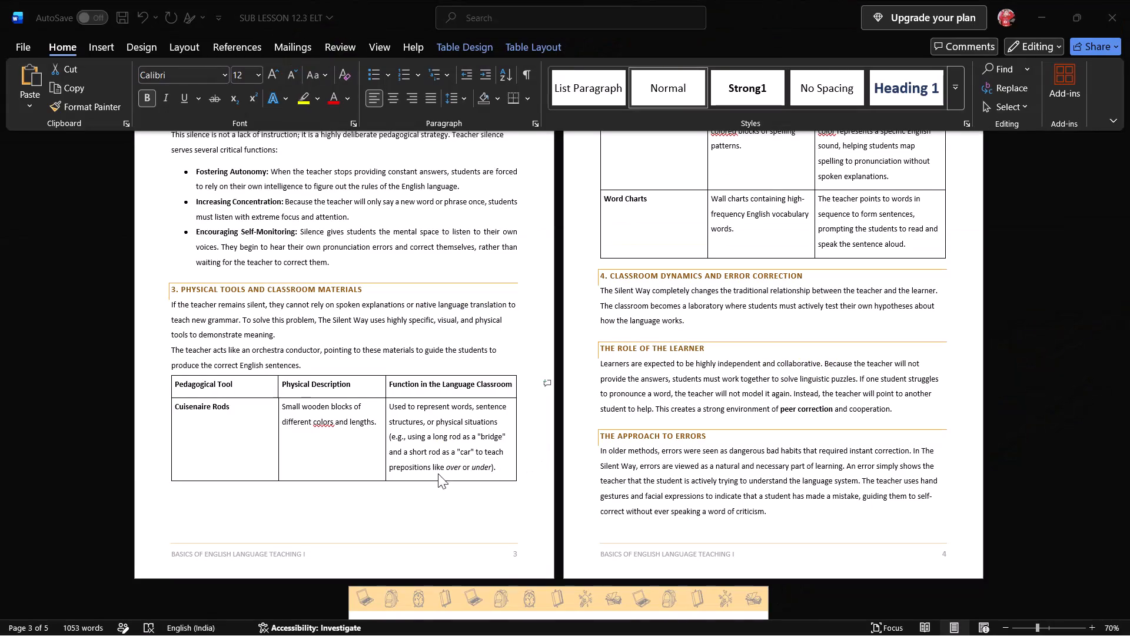
Copy the banner title formatting from Sub Lesson 12.1 in document 1.2 onto the Sub Lesson 13.1 The Silent Way title.
scroll(508, 431, "up", 20)
scroll(508, 431, "up", 3)
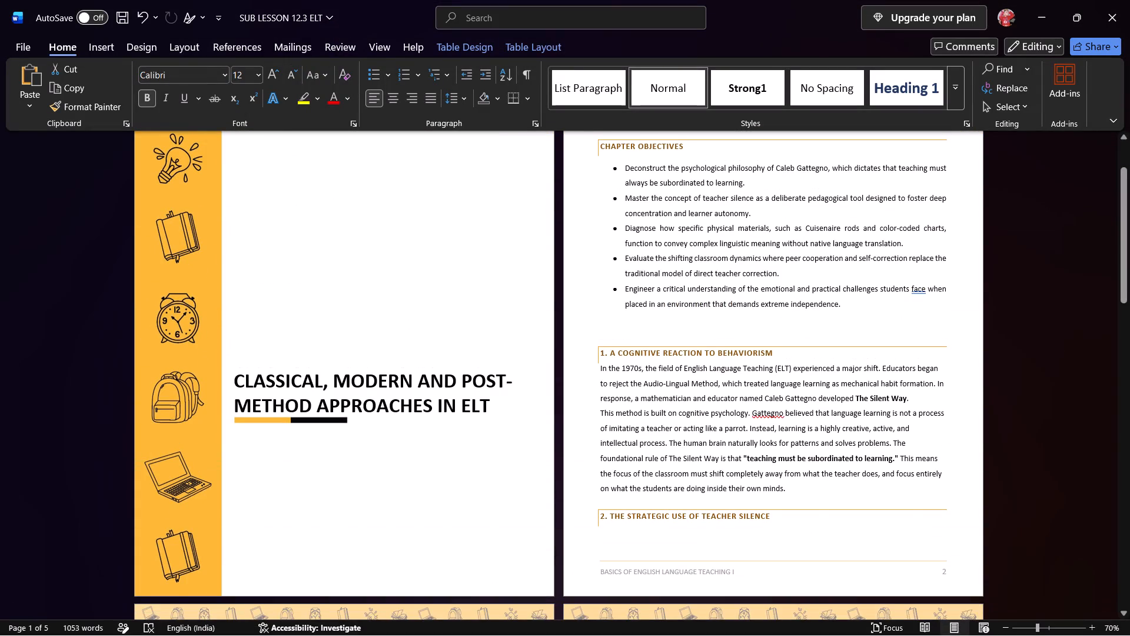
scroll(678, 483, "up", 5)
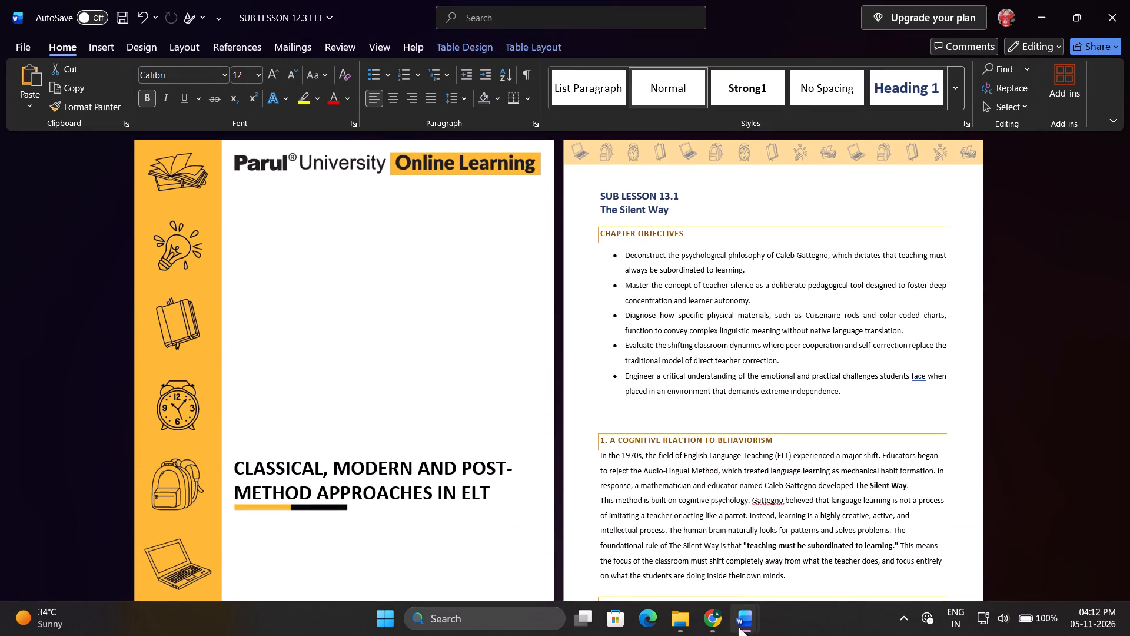
left_click(632, 549)
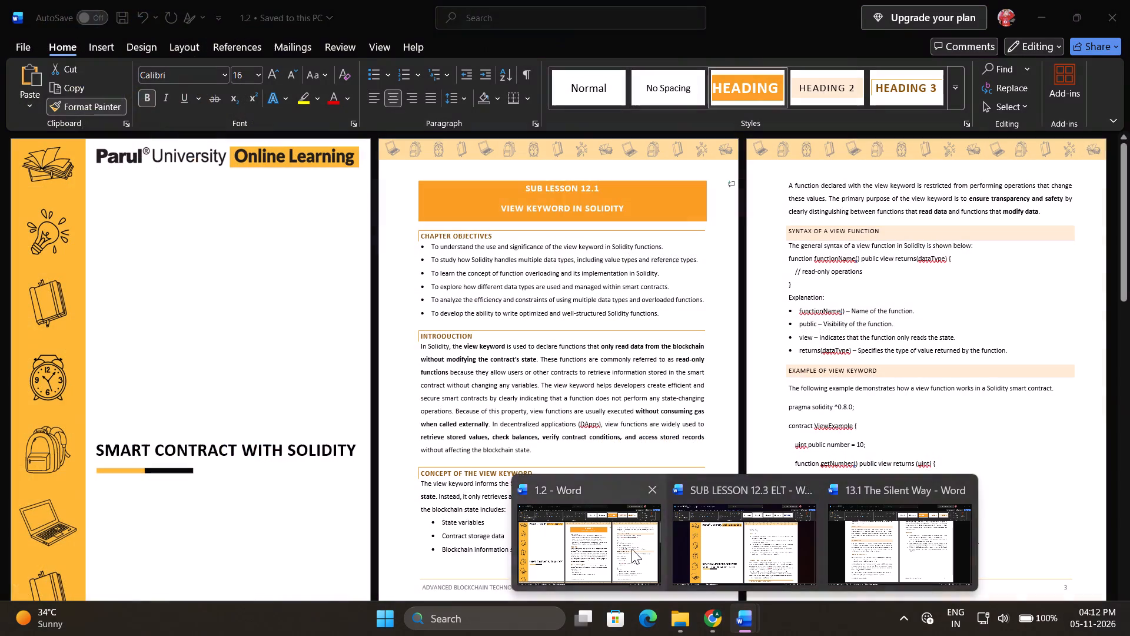
left_click(68, 104)
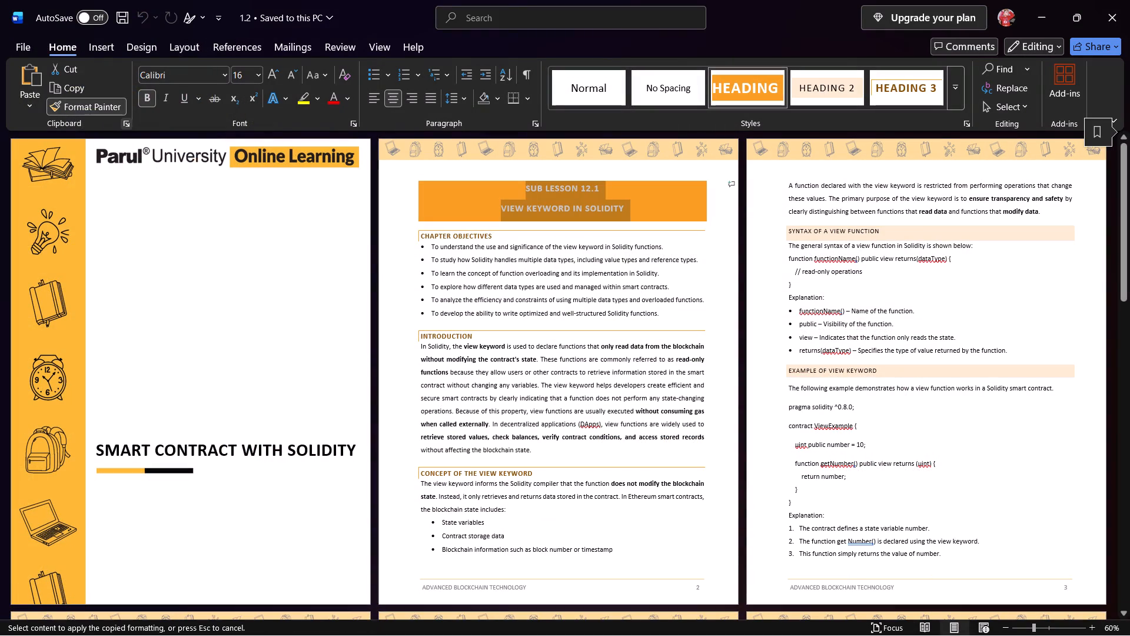
key("alt+Tab")
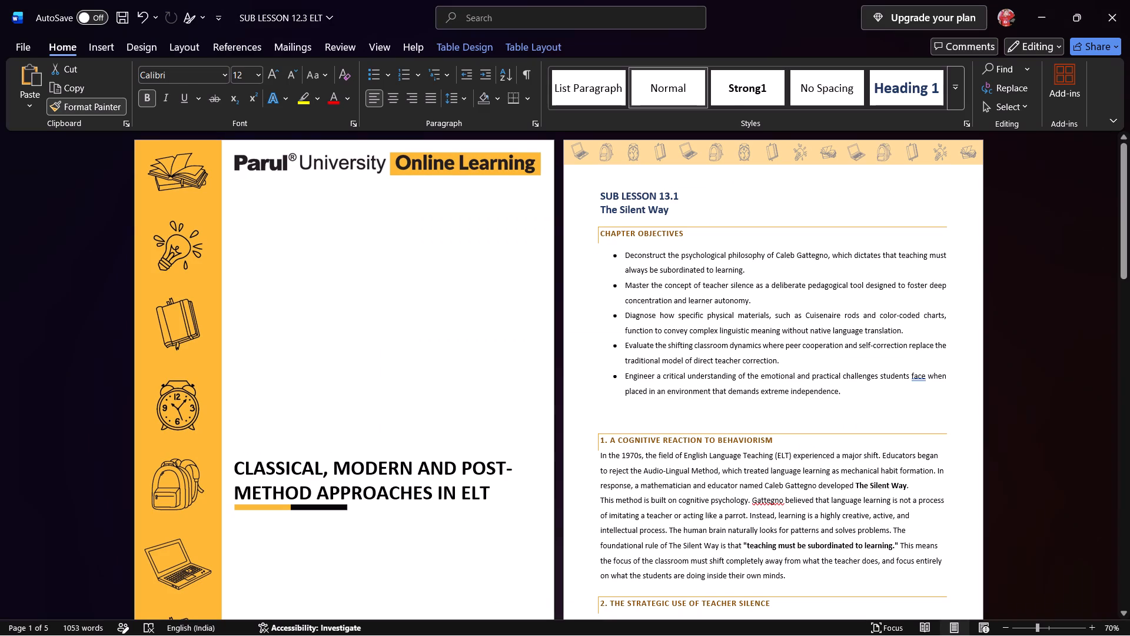
left_click_drag(682, 214, 604, 195)
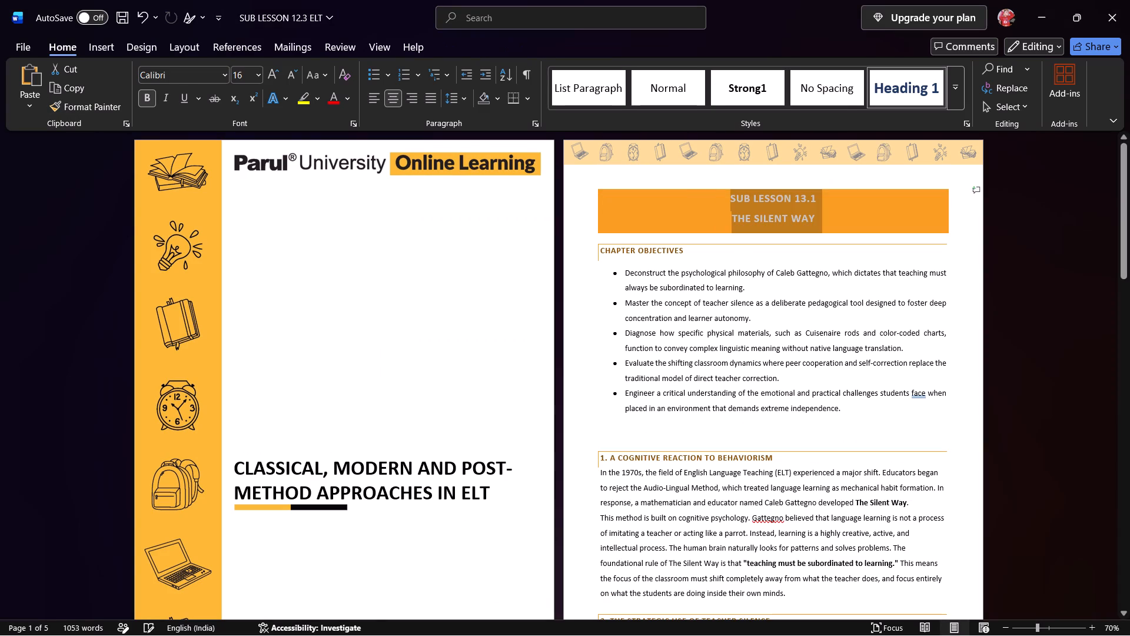
Delete the blank line between the chapter objectives and the A Cognitive Reaction to Behaviorism heading.
left_click(622, 427)
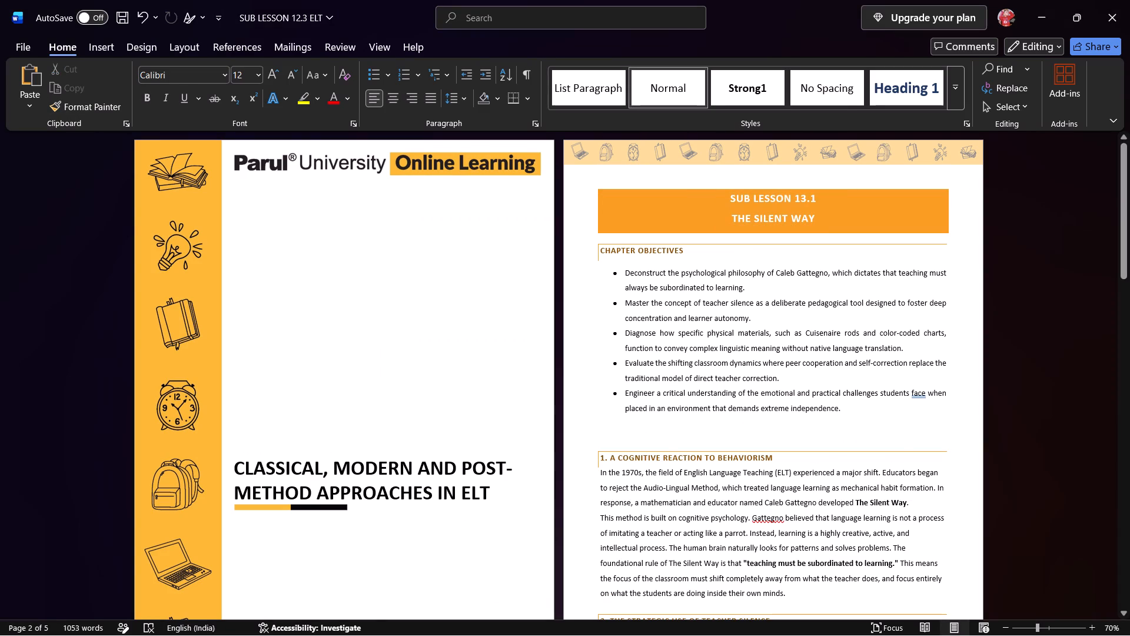
key("Delete")
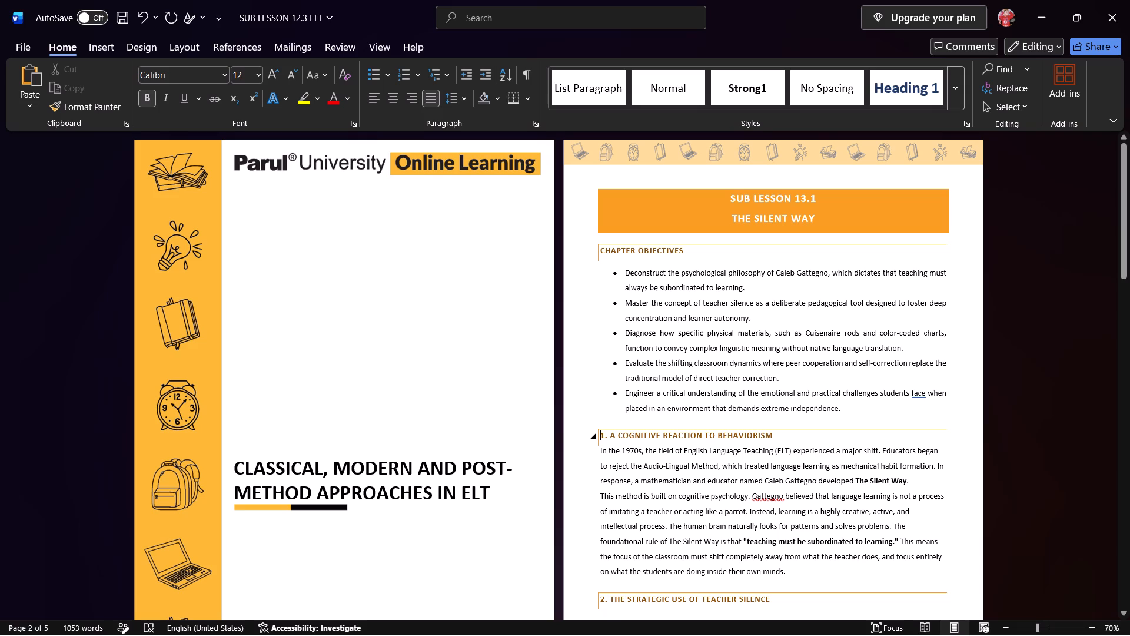
Justify the text of the whole document and apply one uniform line spacing to it.
key("ctrl+a")
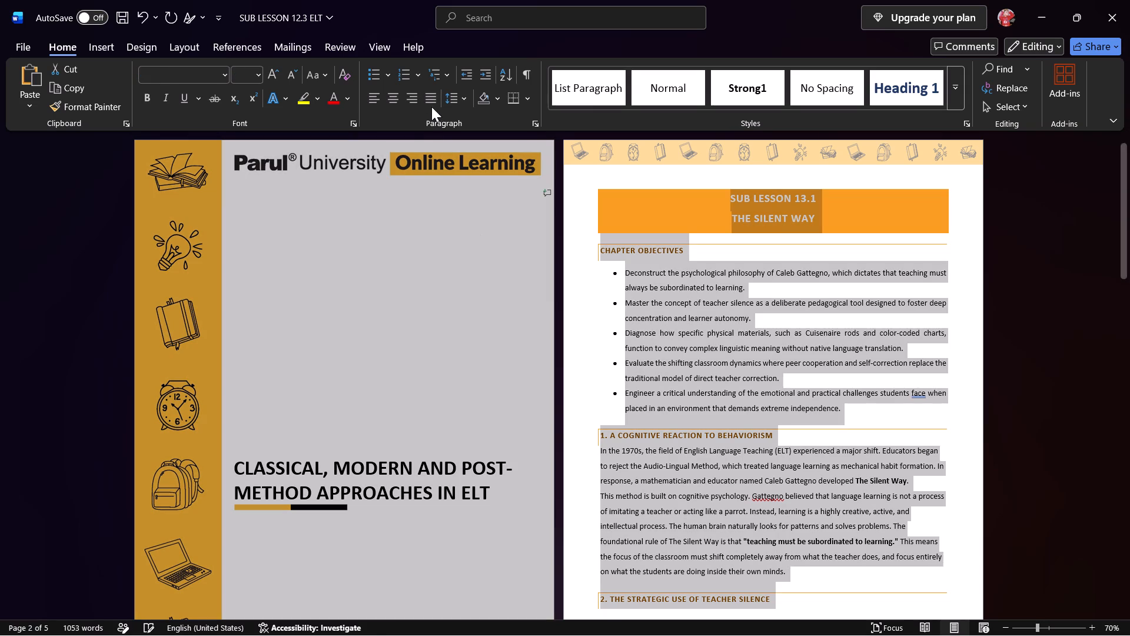
left_click(431, 101)
left_click(462, 95)
left_click(484, 163)
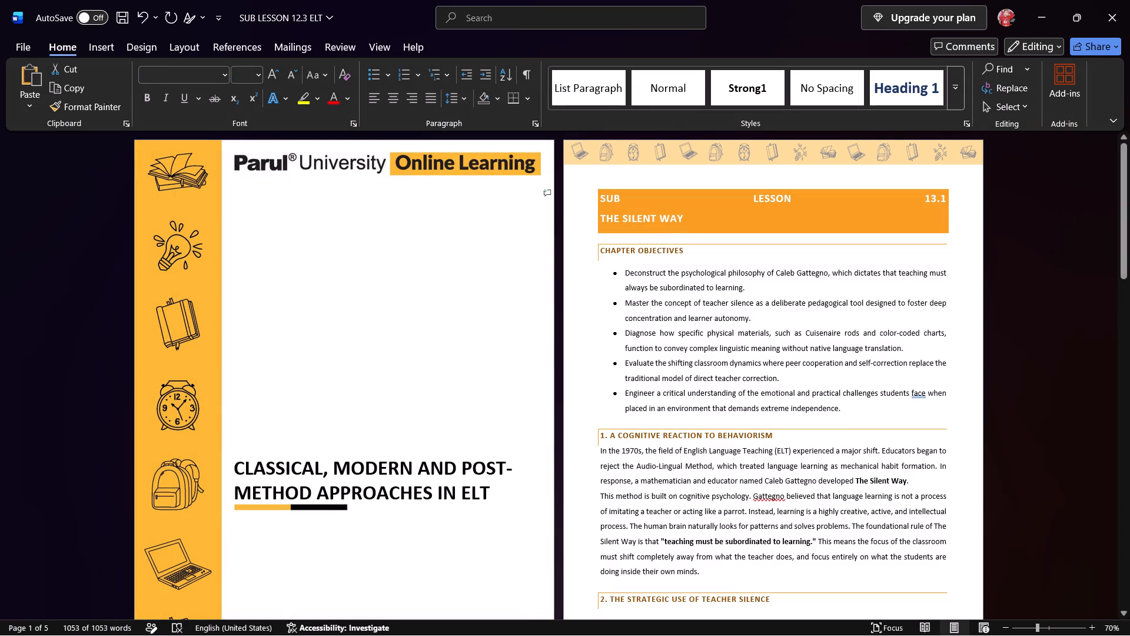
Centre the two-line Sub Lesson 13.1 The Silent Way title in its orange banner.
left_click(686, 221)
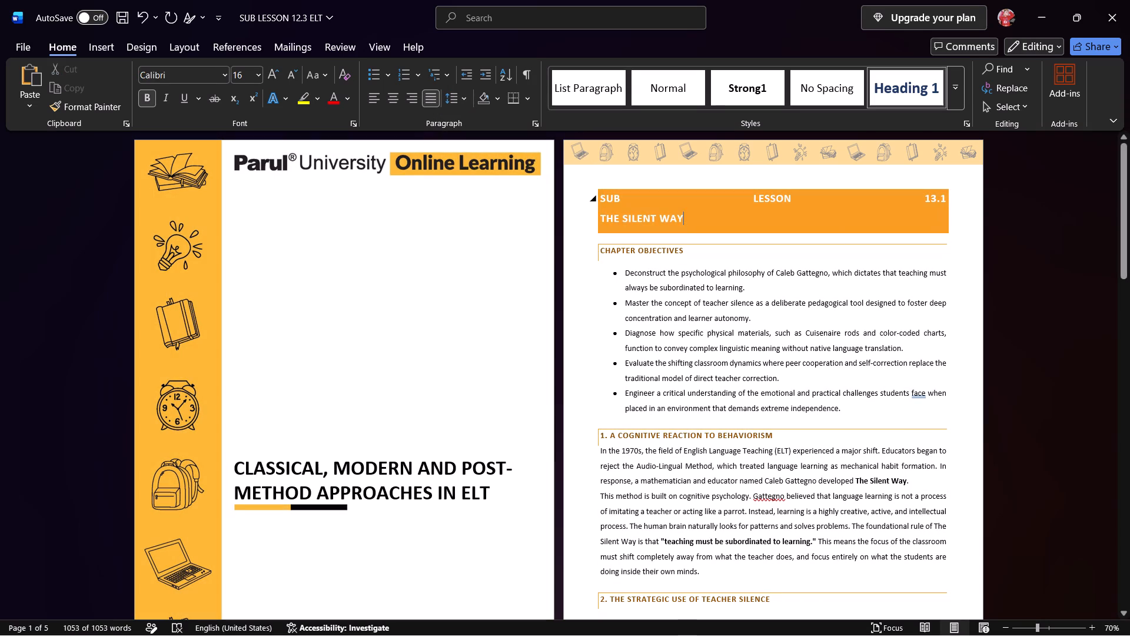
left_click_drag(695, 217, 593, 196)
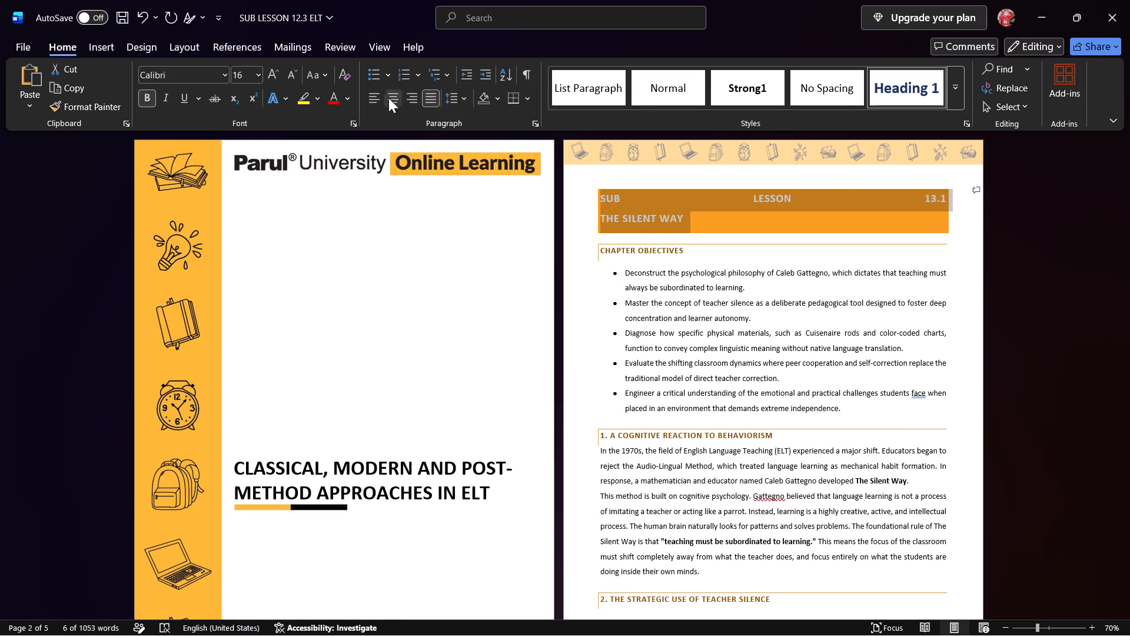
left_click(389, 98)
Remove the leading numbers from the A Cognitive Reaction to Behaviorism and The Strategic Use of Teacher Silence headings.
left_click(610, 436)
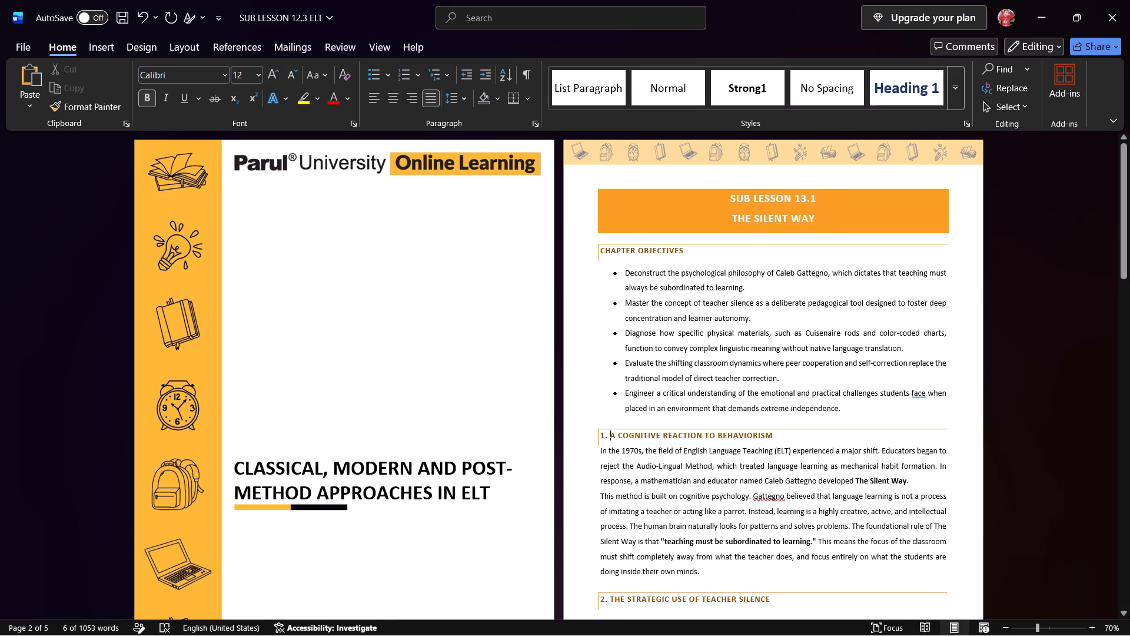
key("BackSpace")
key("BackSpace")
key("BackSpace")
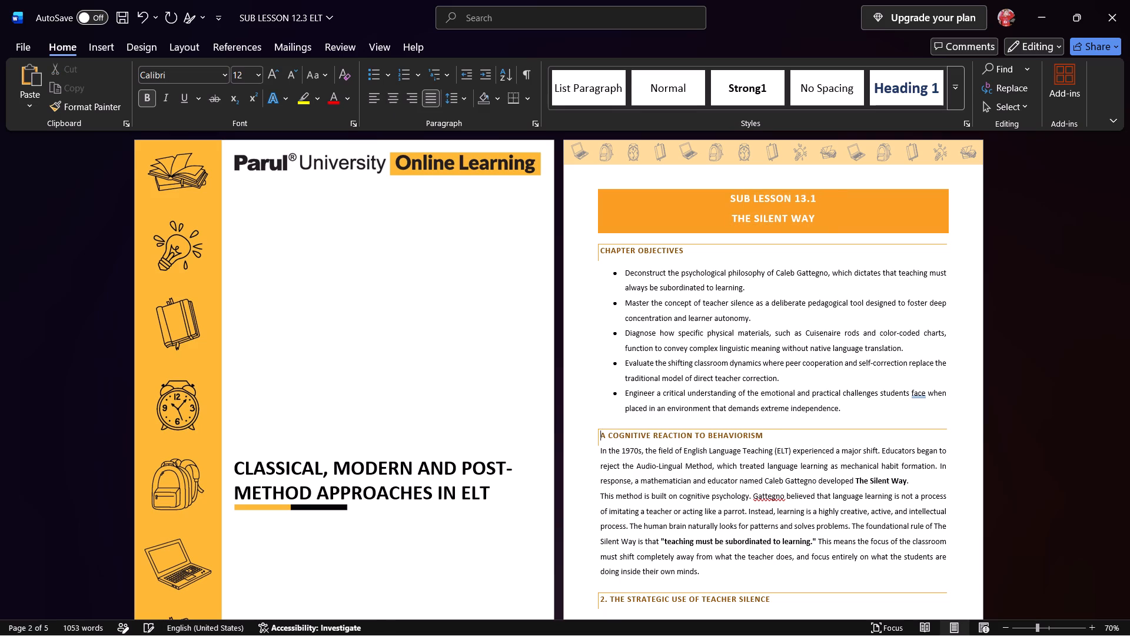
scroll(636, 468, "down", 6)
left_click(610, 449)
key("BackSpace")
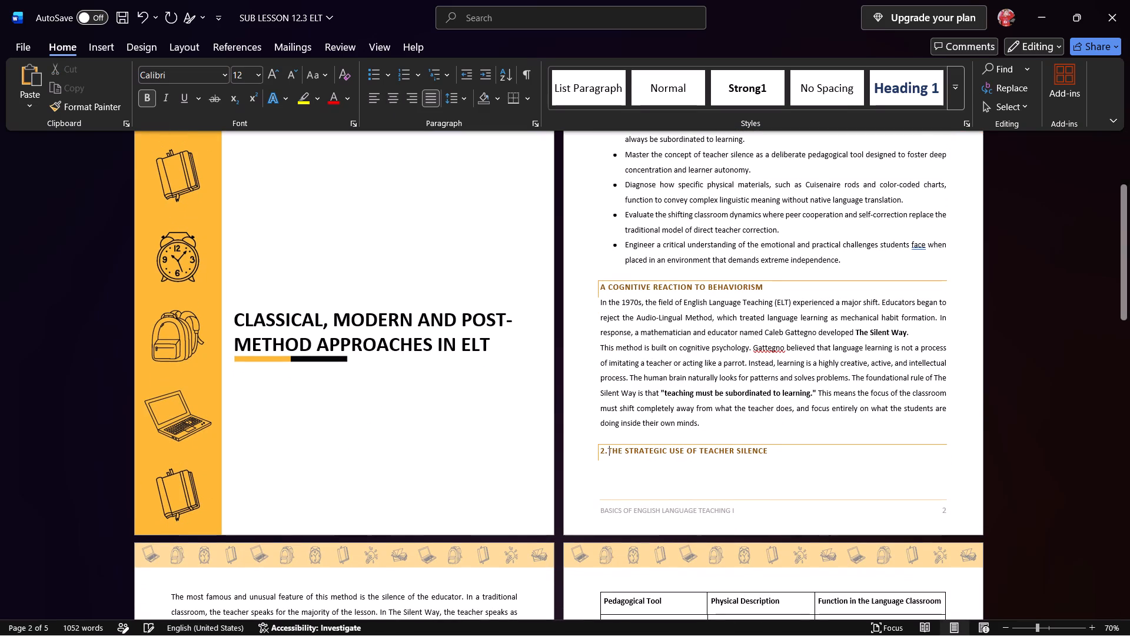
key("BackSpace")
key("BackSpace")
Remove the leading numbers from the Physical Tools and Classroom Materials and Classroom Dynamics and Error Correction headings.
scroll(649, 466, "down", 5)
scroll(599, 450, "down", 5)
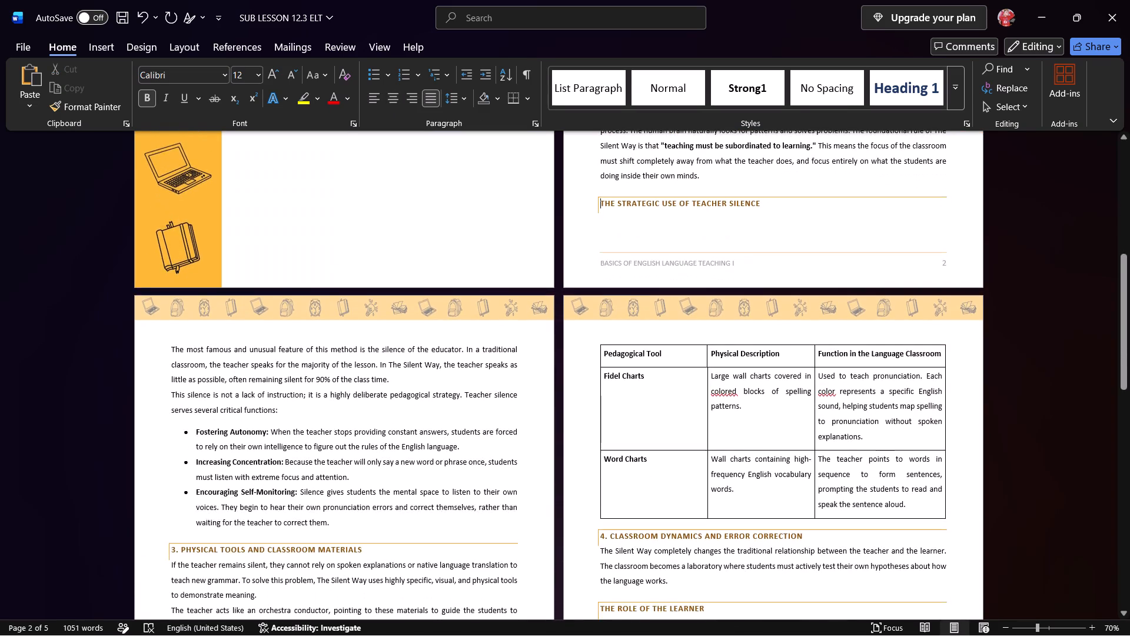
scroll(318, 438, "down", 5)
left_click(181, 427)
key("BackSpace")
key("BackSpace")
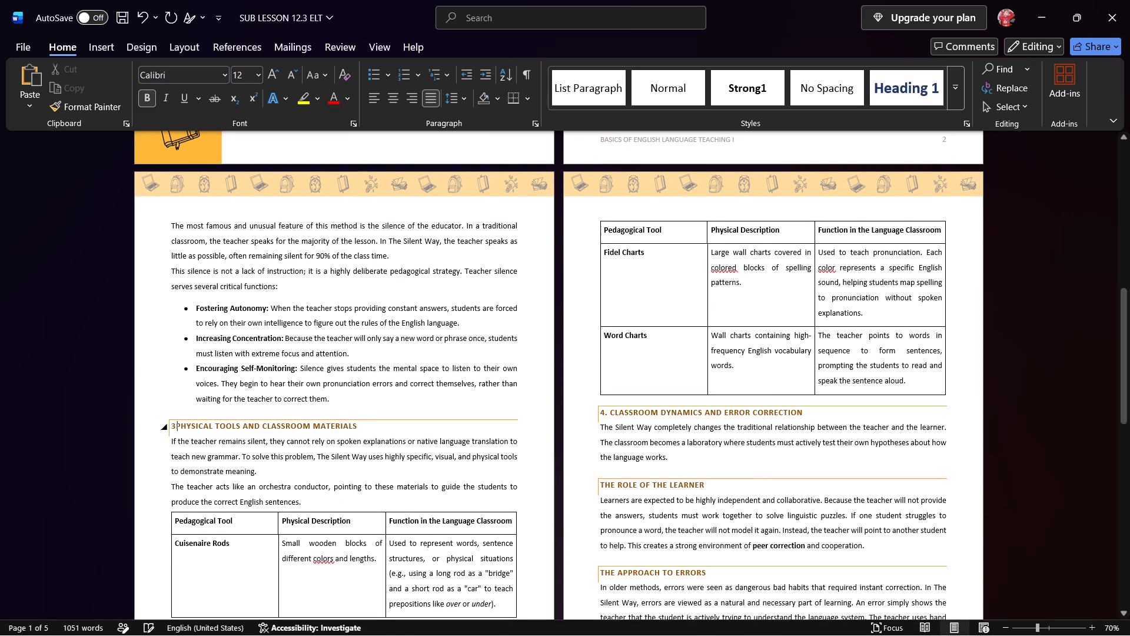
key("BackSpace")
scroll(251, 461, "down", 5)
scroll(251, 462, "up", 3)
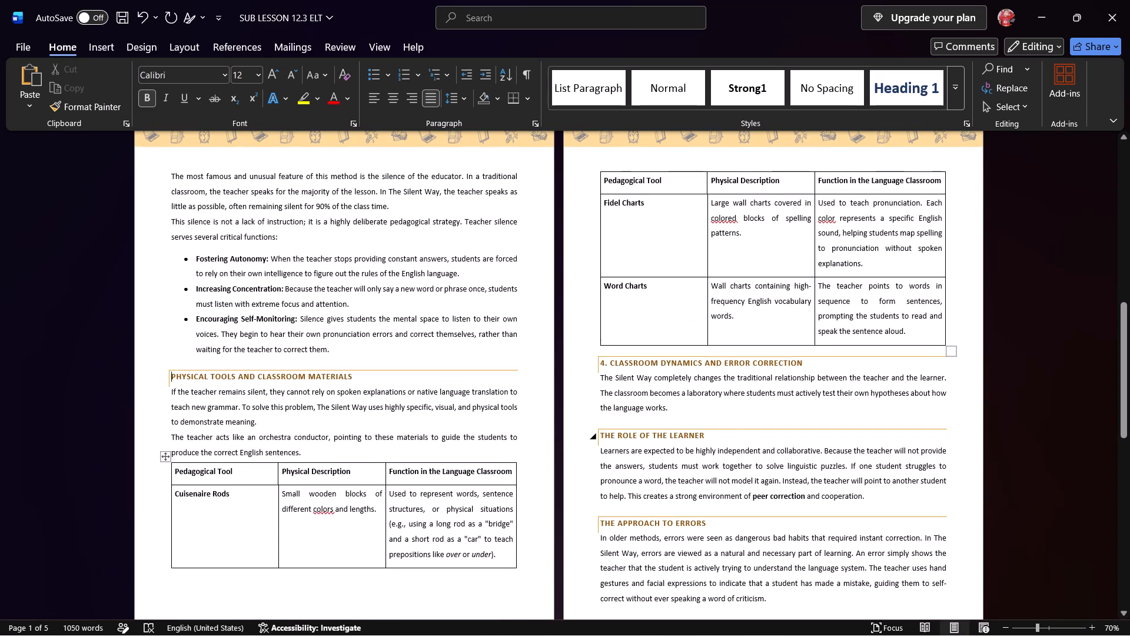
left_click(610, 365)
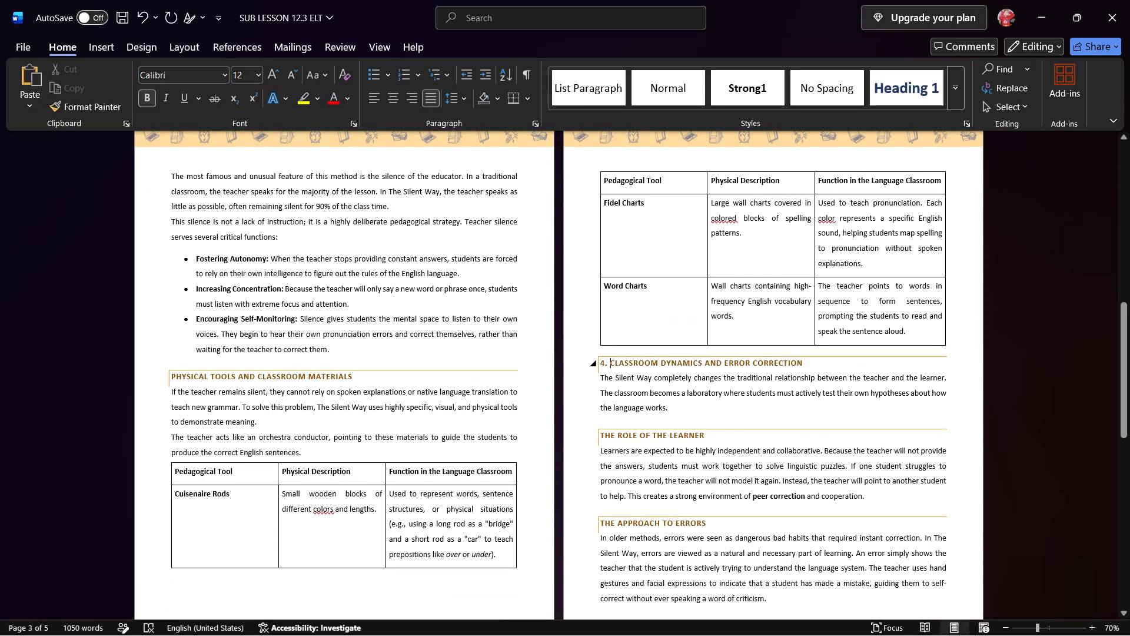
key("BackSpace")
key("BackSpace")
key("BackSpace")
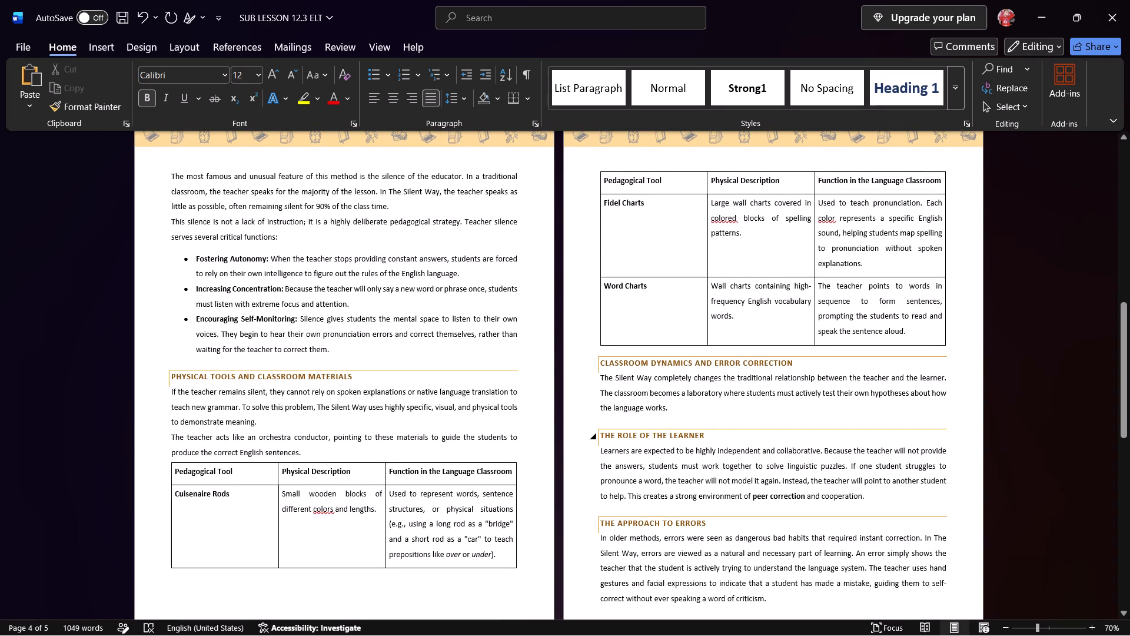
Apply the Heading 4 style to The Role of the Learner and The Approach to Errors.
left_click(617, 435)
left_click(951, 94)
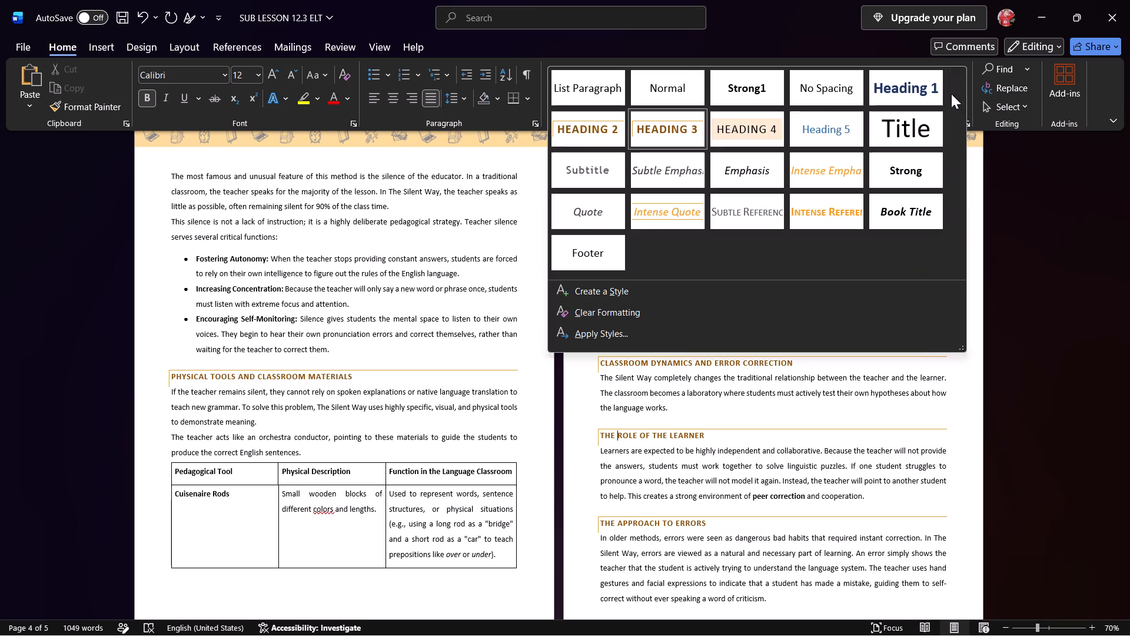
left_click(762, 127)
left_click(664, 522)
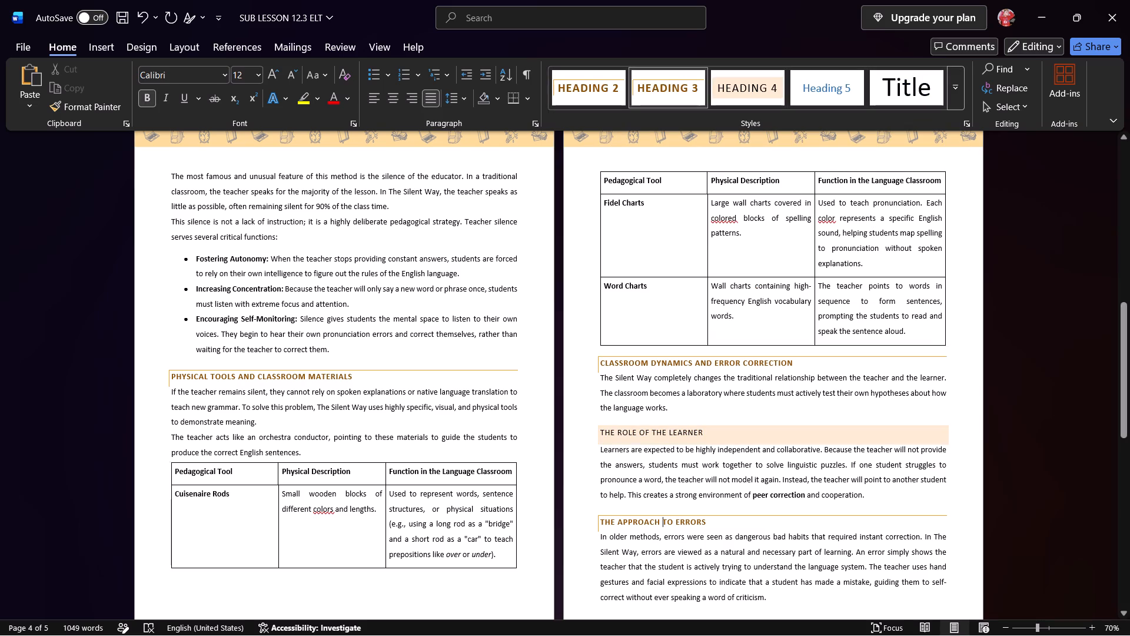
left_click(757, 91)
Remove the leading number from the Criticisms and Practical Challenges heading.
scroll(647, 421, "down", 11)
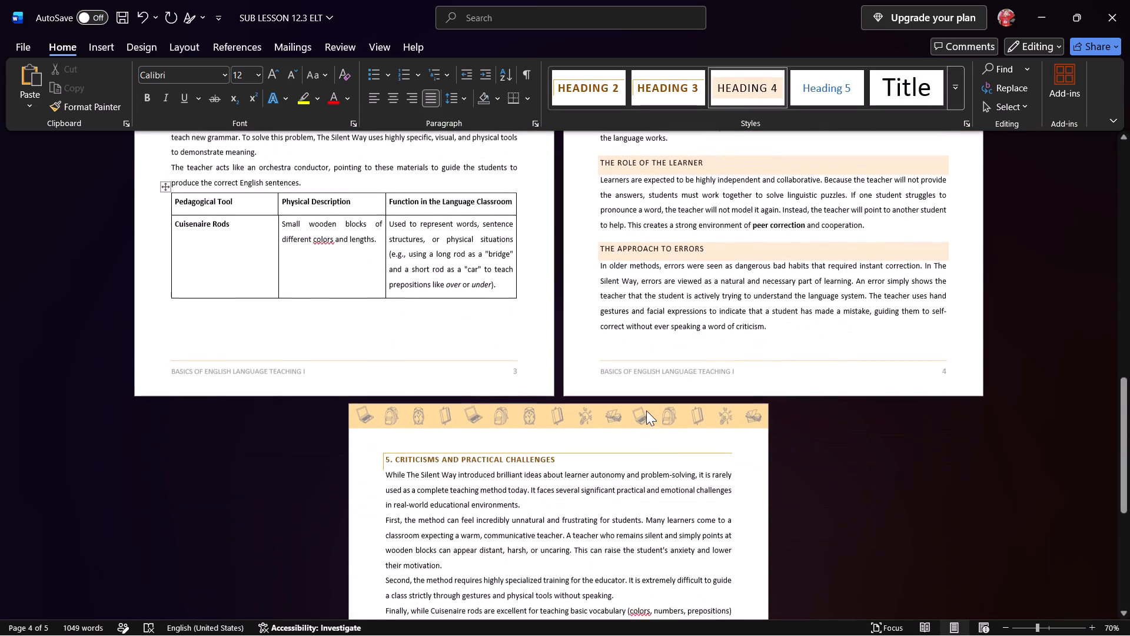
scroll(646, 410, "down", 5)
scroll(454, 390, "down", 4)
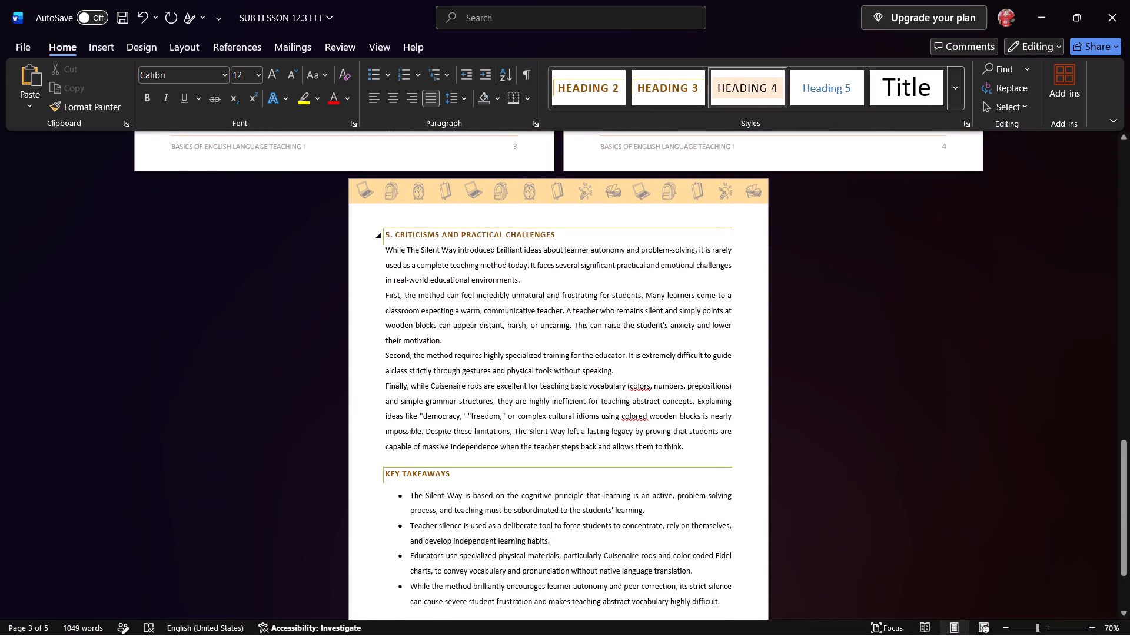
left_click(395, 236)
key("BackSpace")
key("BackSpace")
key("BackSpace")
Review the formatted pages from Key Takeaways back to the cover.
scroll(483, 463, "down", 6)
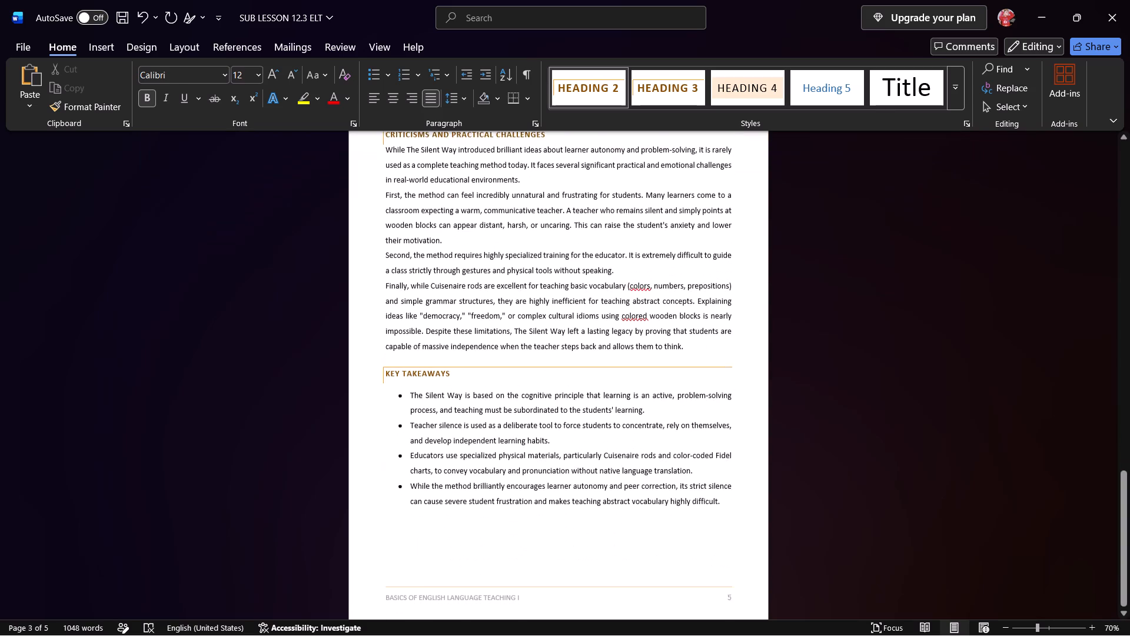
scroll(480, 449, "down", 6)
scroll(486, 446, "up", 19)
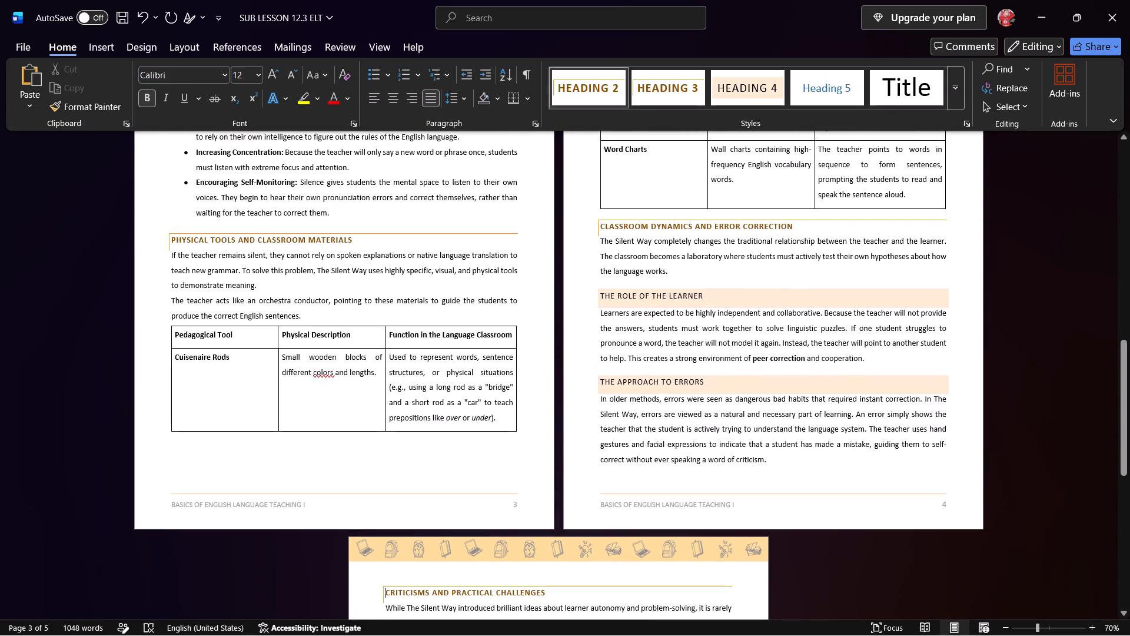
left_click_drag(1124, 380, 1105, 251)
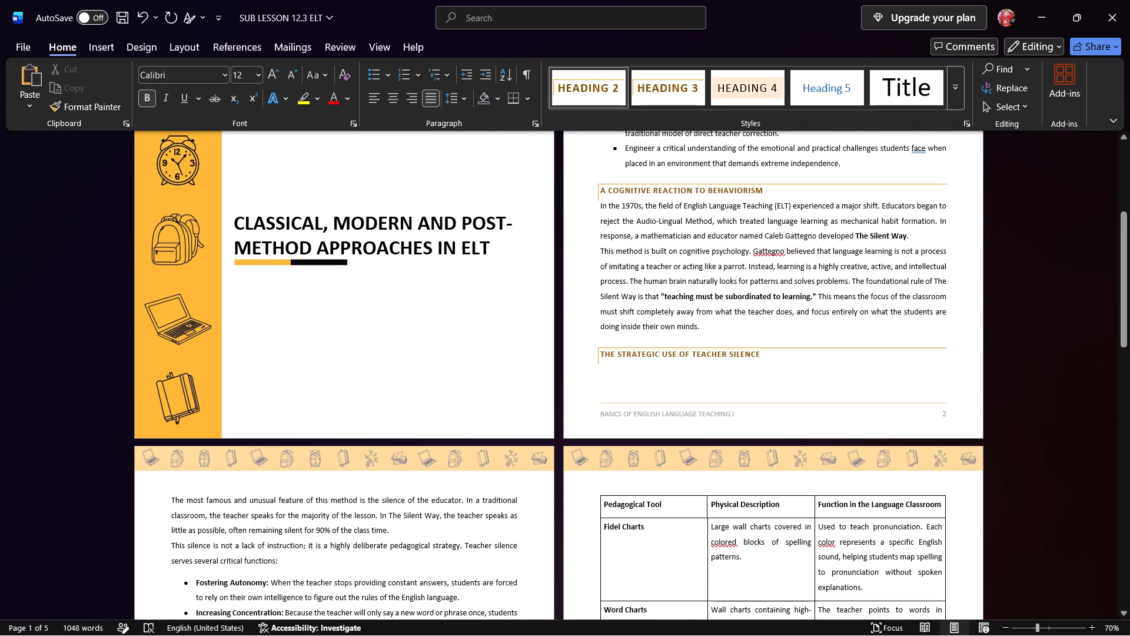
left_click(945, 510)
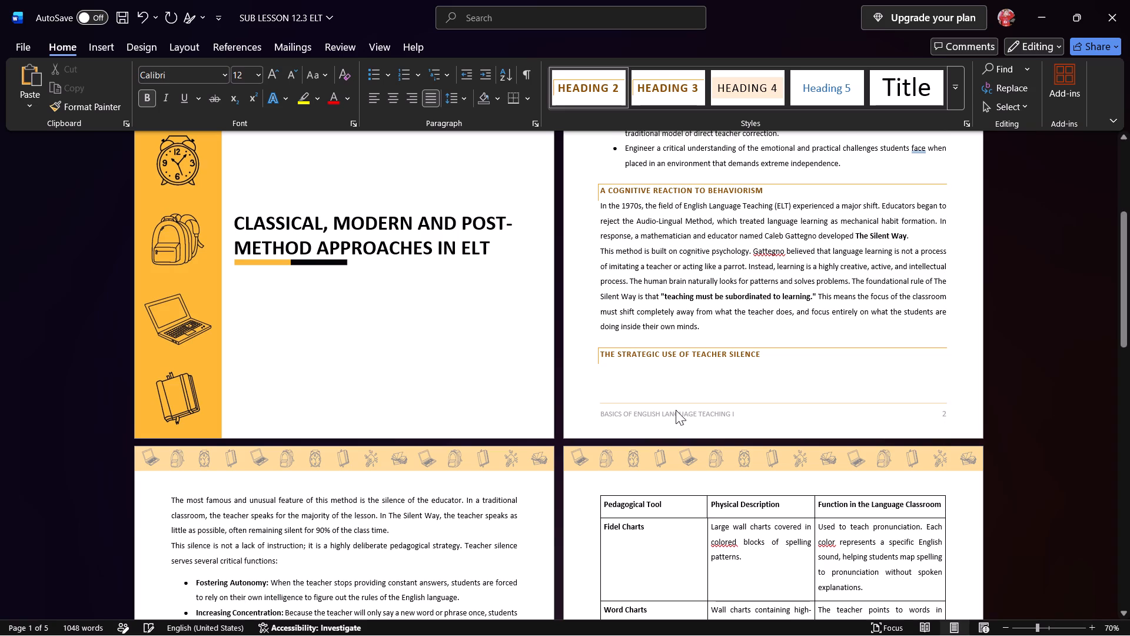
scroll(676, 410, "up", 15)
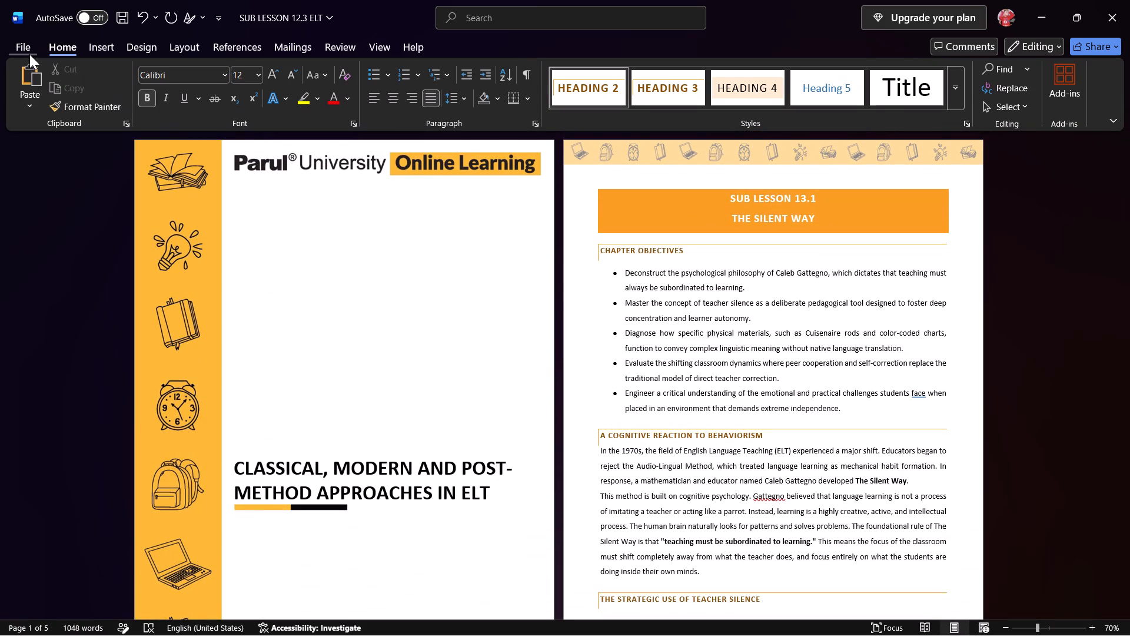
Save the document under the new name SUB LESSON 13.1 ELT in the Downloads folder.
left_click(21, 51)
left_click(72, 279)
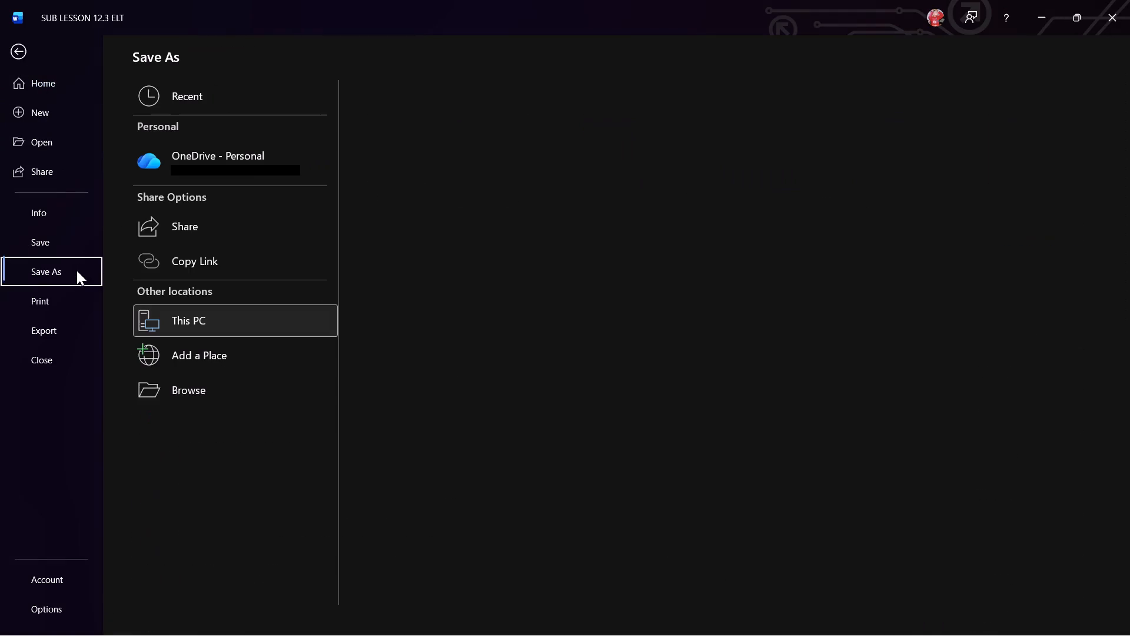
left_click(441, 208)
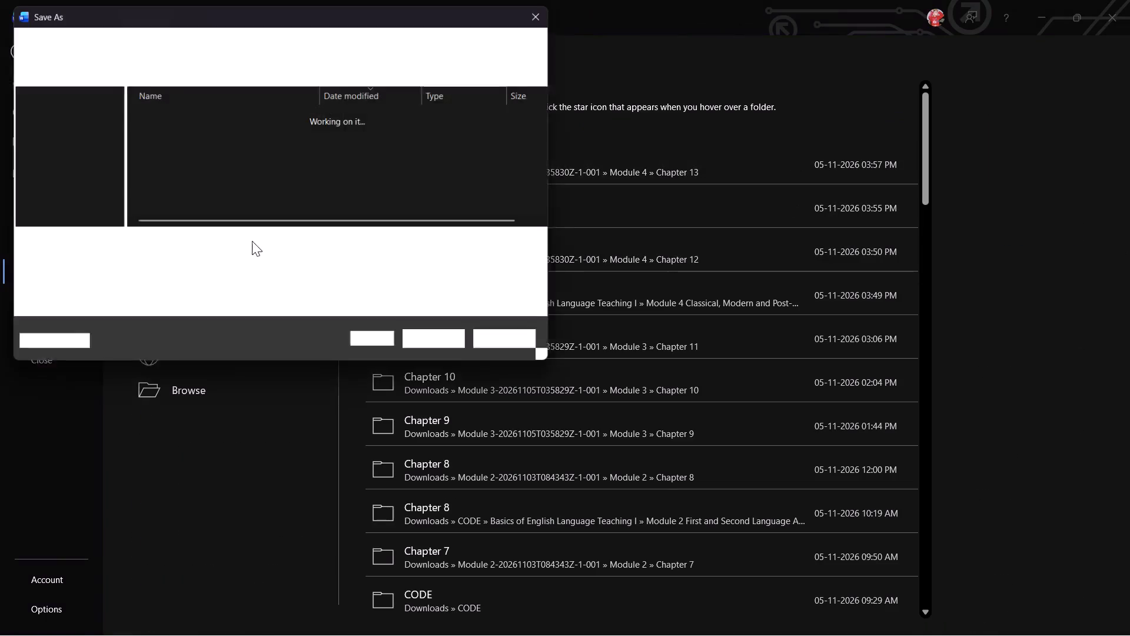
left_click(168, 245)
key("BackSpace")
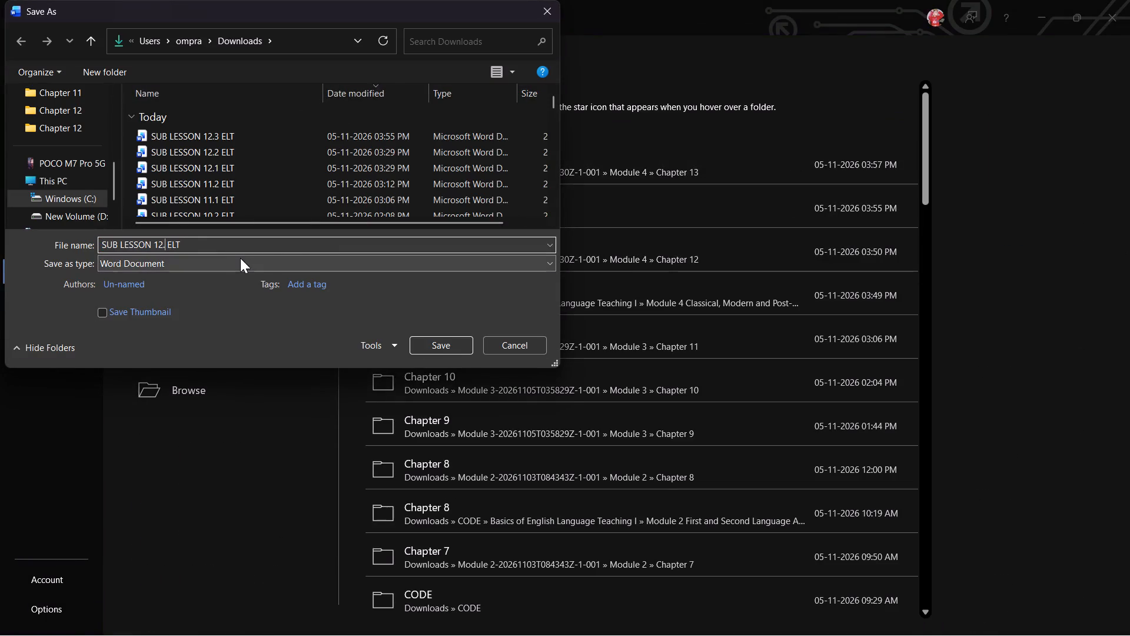
key("BackSpace")
key("BackSpace")
type("3.1")
key("Return")
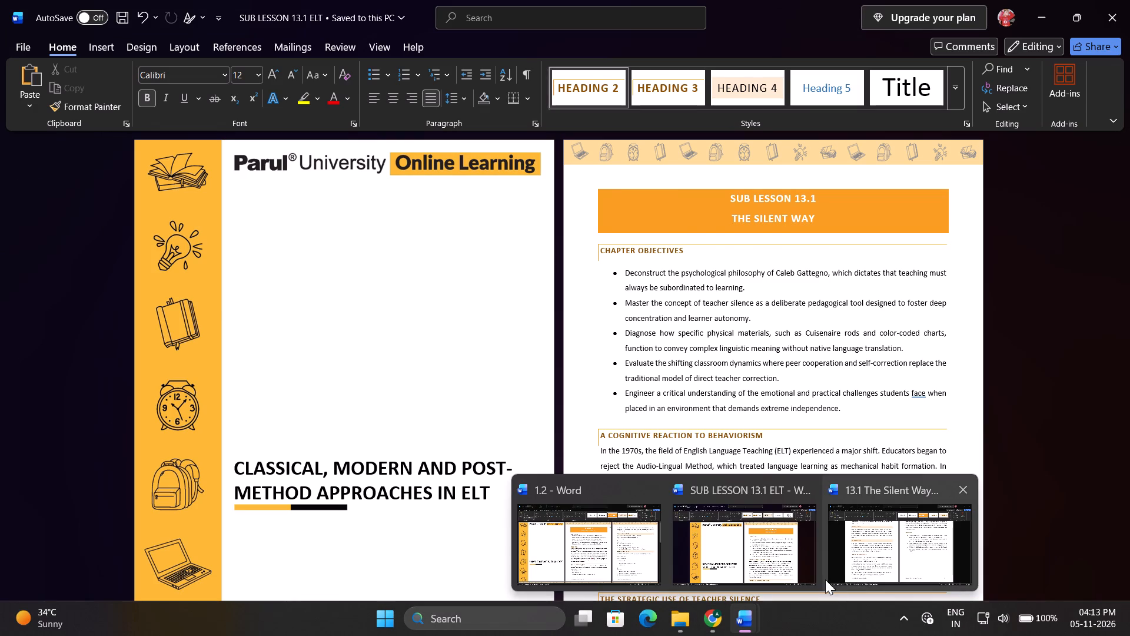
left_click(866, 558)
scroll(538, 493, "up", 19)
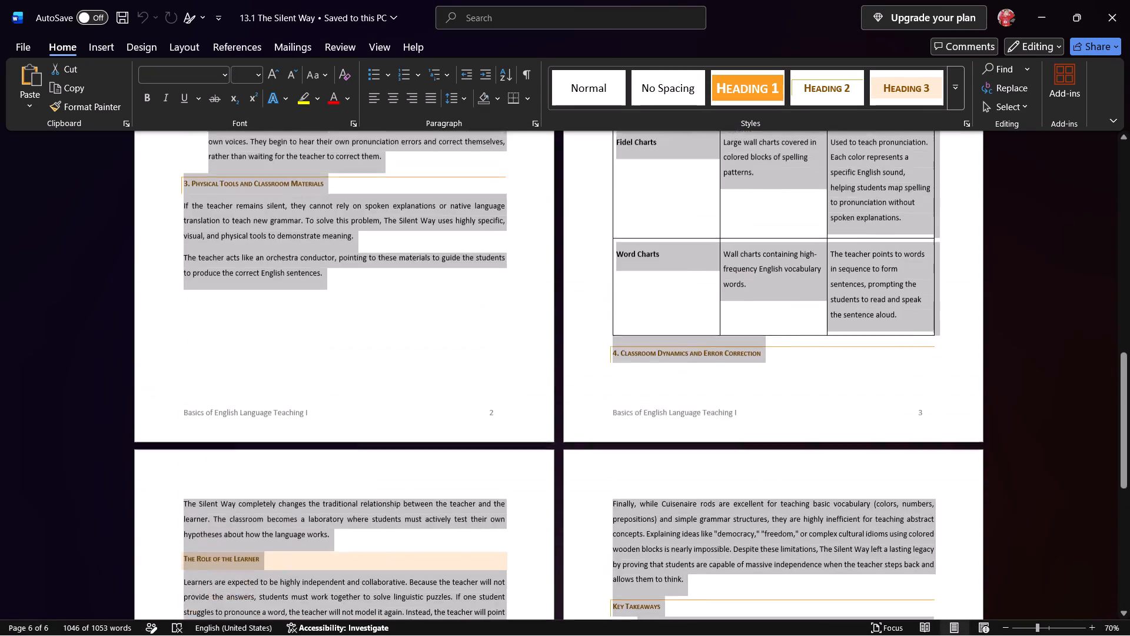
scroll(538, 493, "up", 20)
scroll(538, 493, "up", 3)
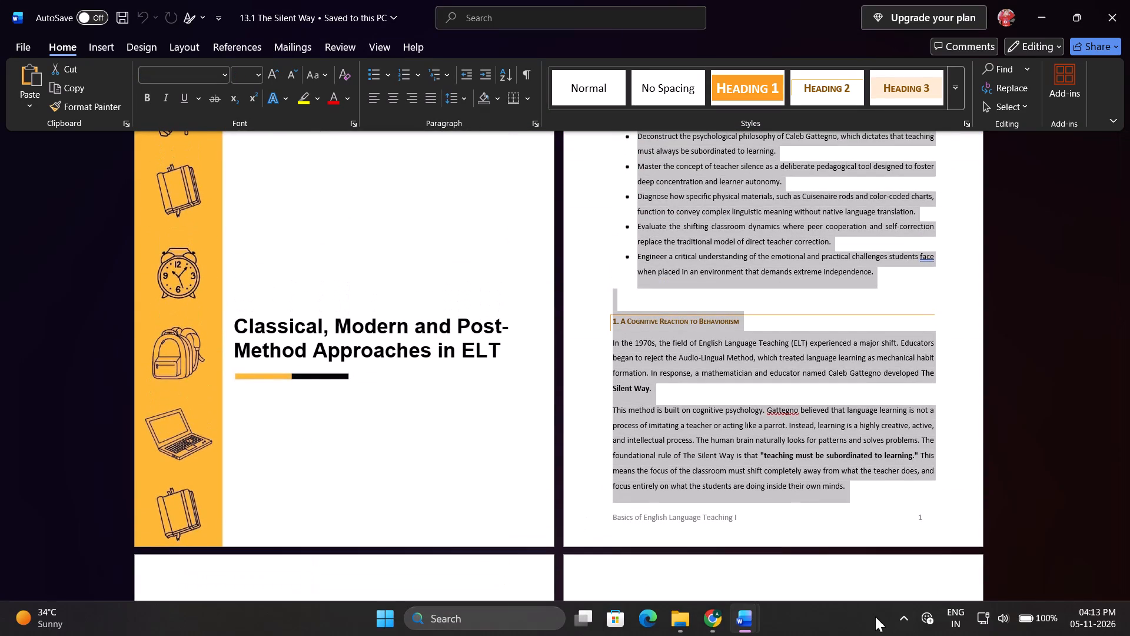
Copy the SUB LESSON 13.1 ELT file from Downloads into Chapter 13 of the Module 4 Classical, Modern and Post-Method Approaches in ELT folder.
left_click(669, 617)
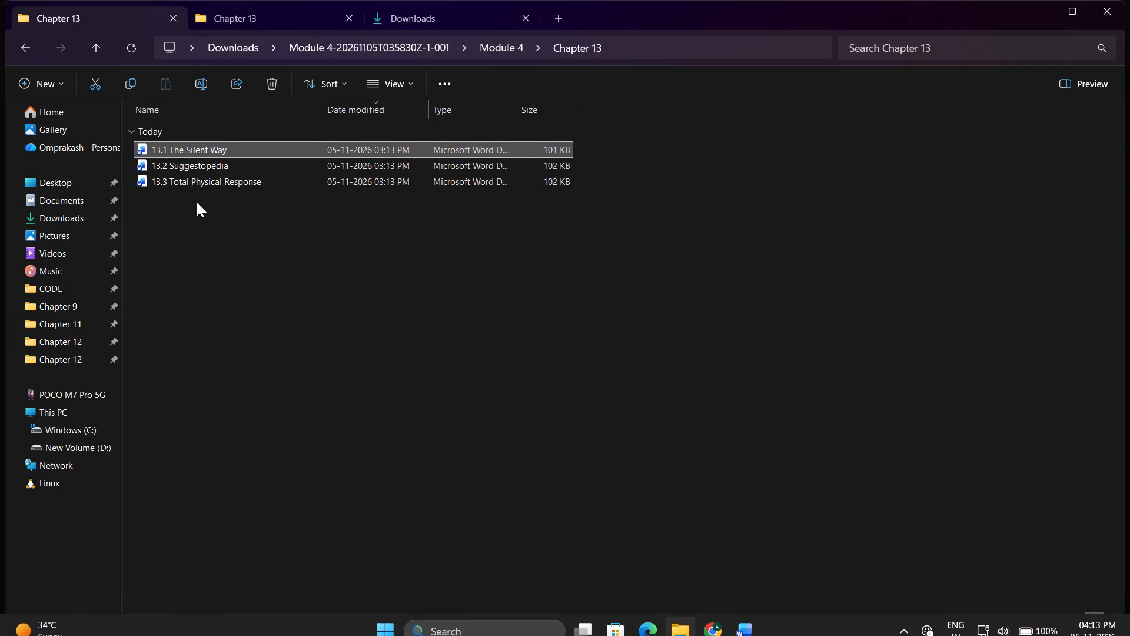
left_click(433, 24)
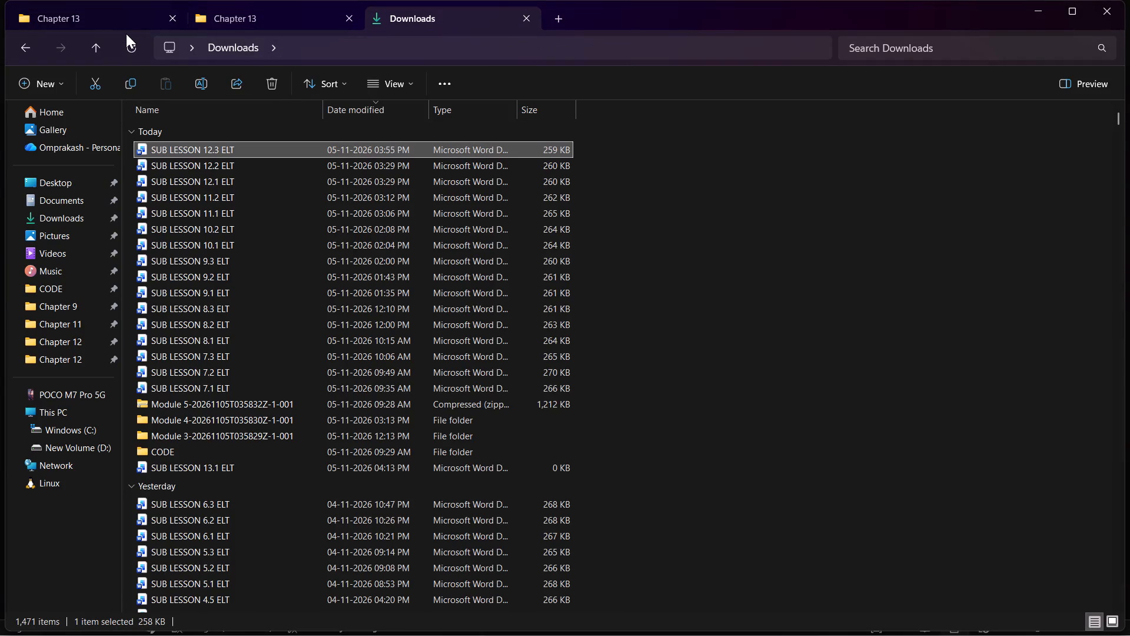
left_click(129, 42)
left_click(217, 148)
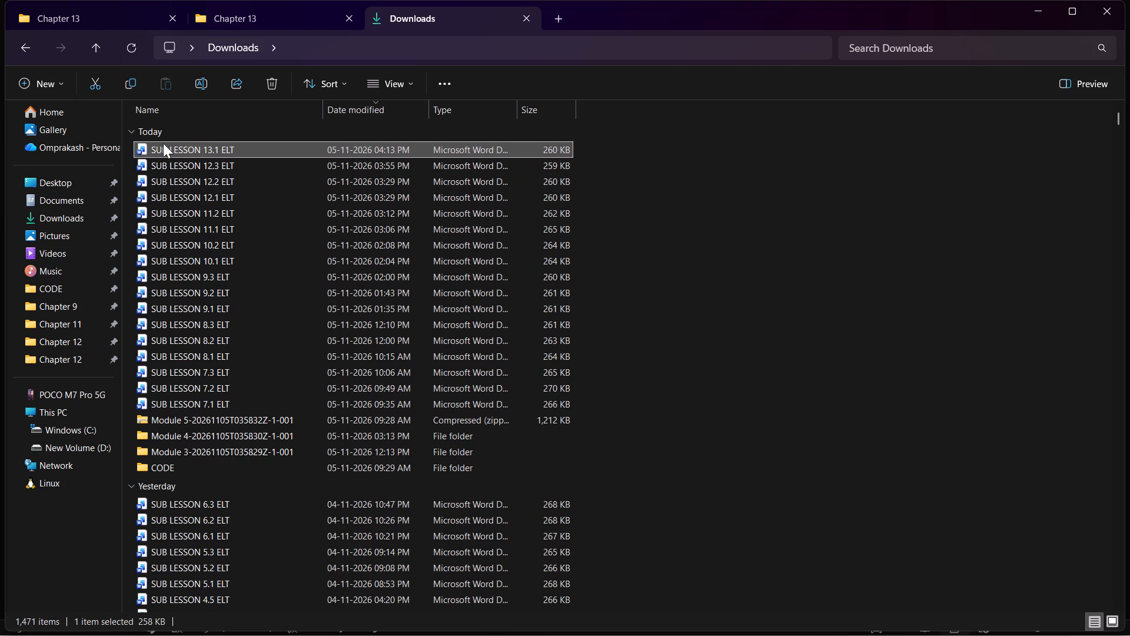
left_click(128, 85)
left_click(237, 21)
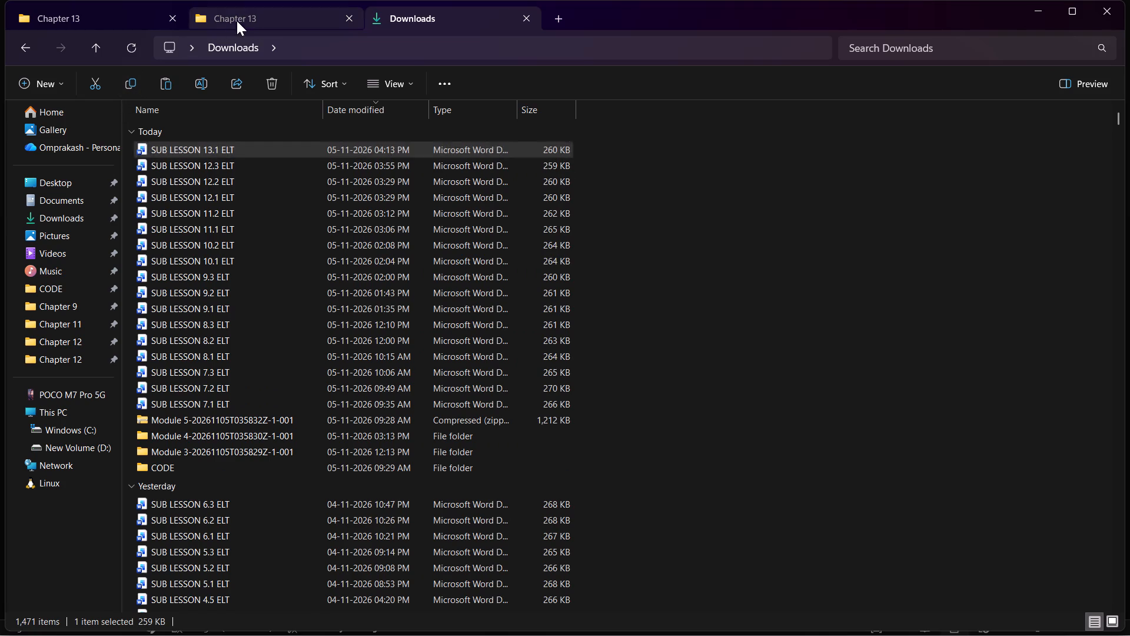
left_click(163, 82)
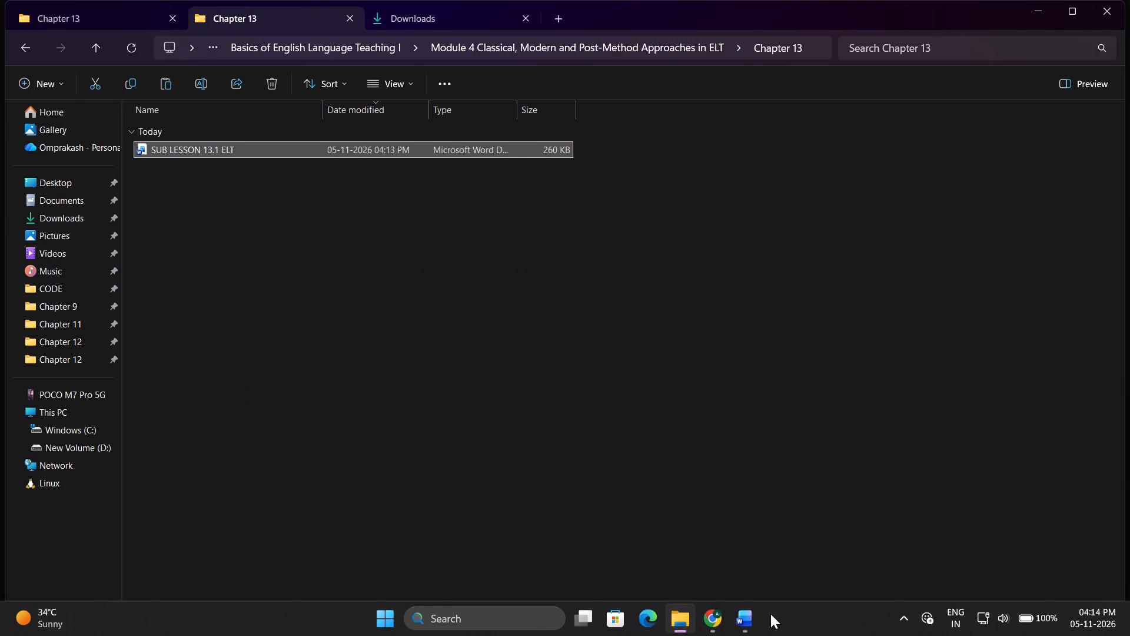
Close the 13.1 The Silent Way source document.
left_click(902, 556)
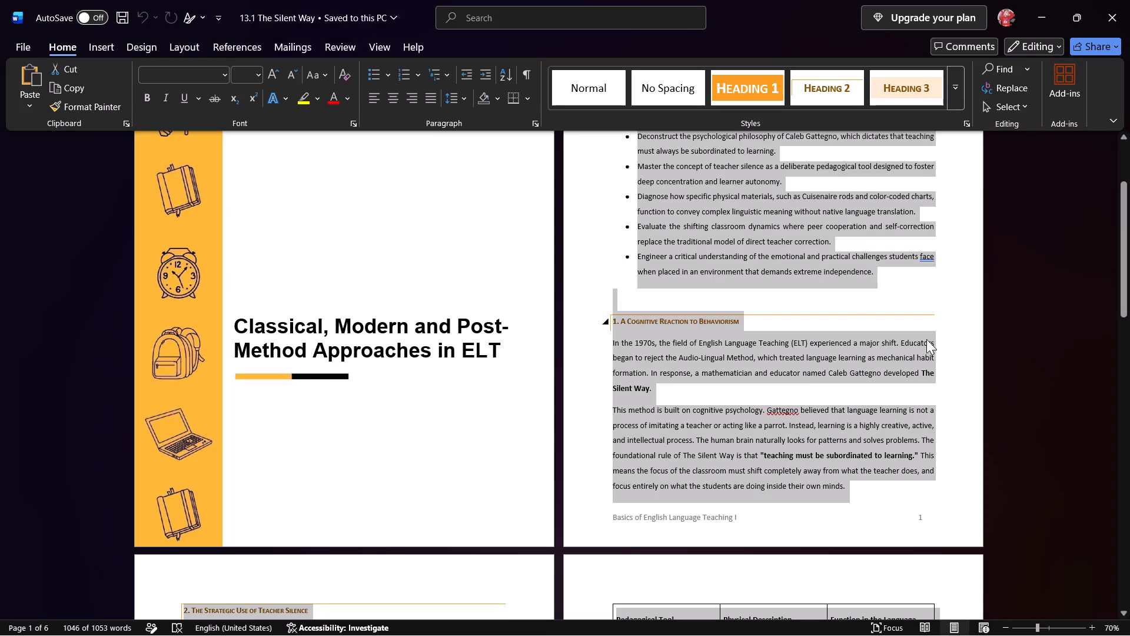
left_click(1115, 8)
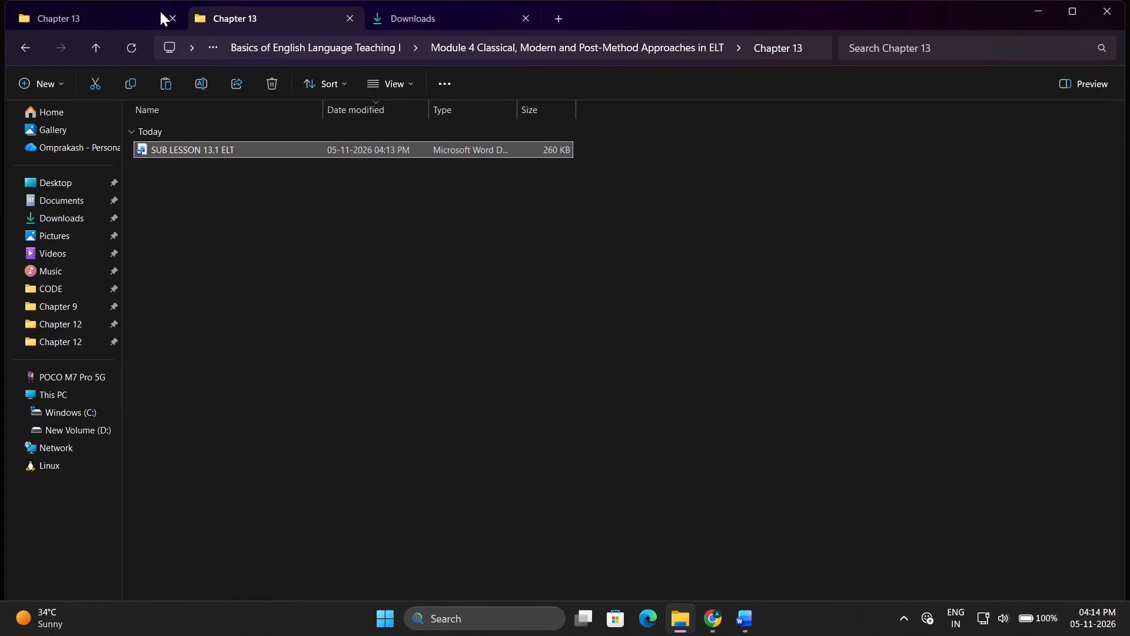
Open 13.2 Suggestopedia from the downloaded Module 4 Chapter 13 folder and enable editing.
left_click(112, 14)
double_click(212, 168)
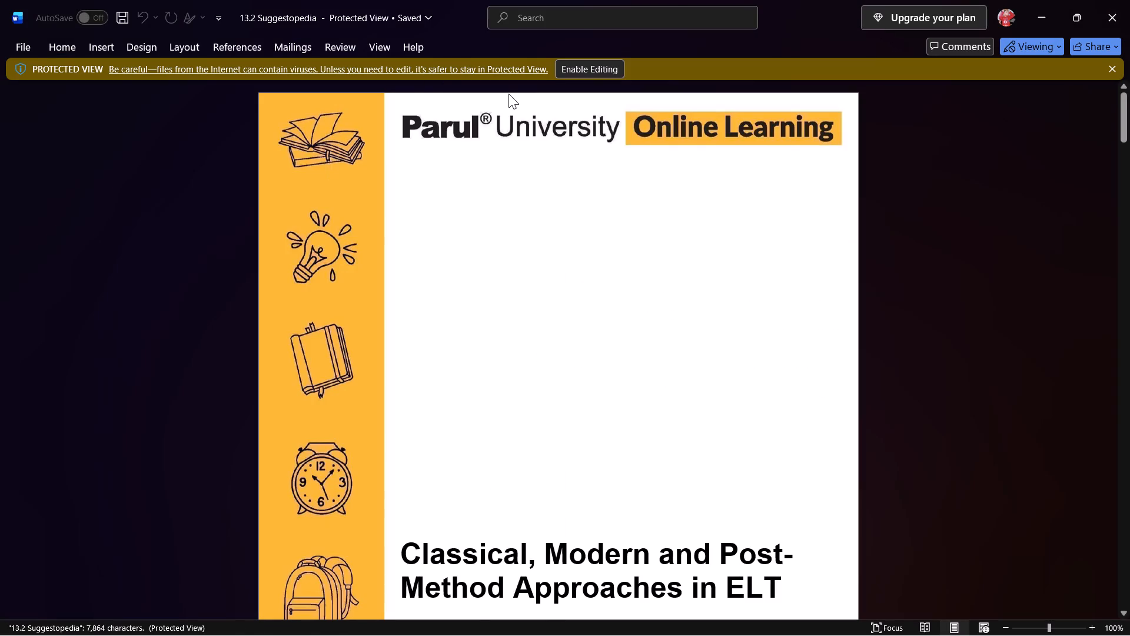
left_click(582, 71)
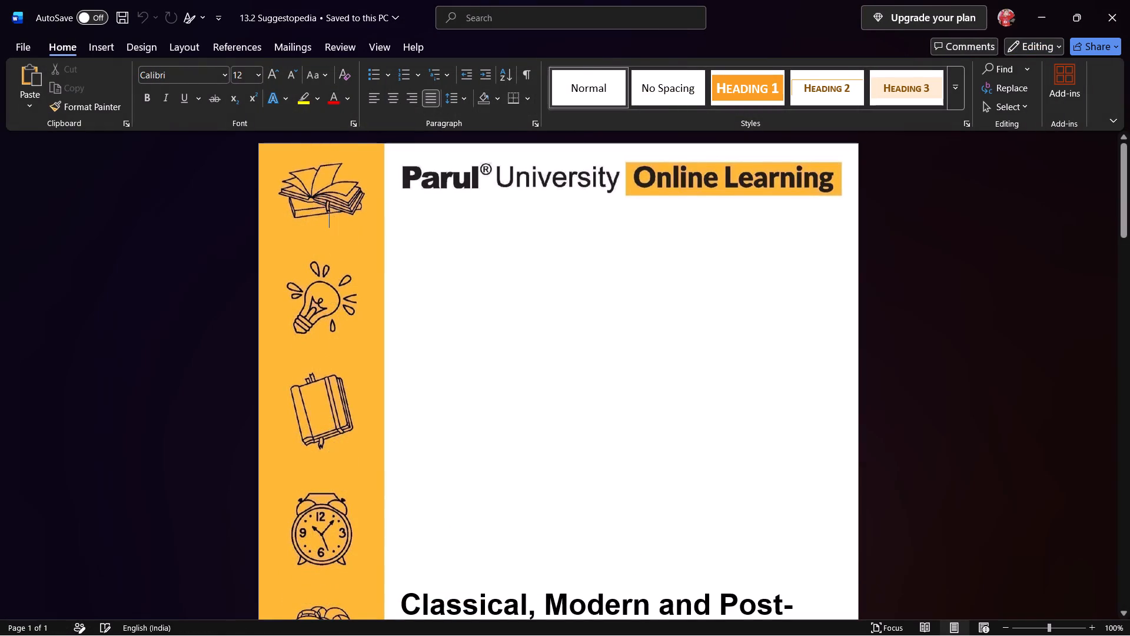
Copy all the lesson content of 13.2 Suggestopedia, from the SUB LESSON 13.2 title through the Key Takeaways.
scroll(494, 306, "down", 20)
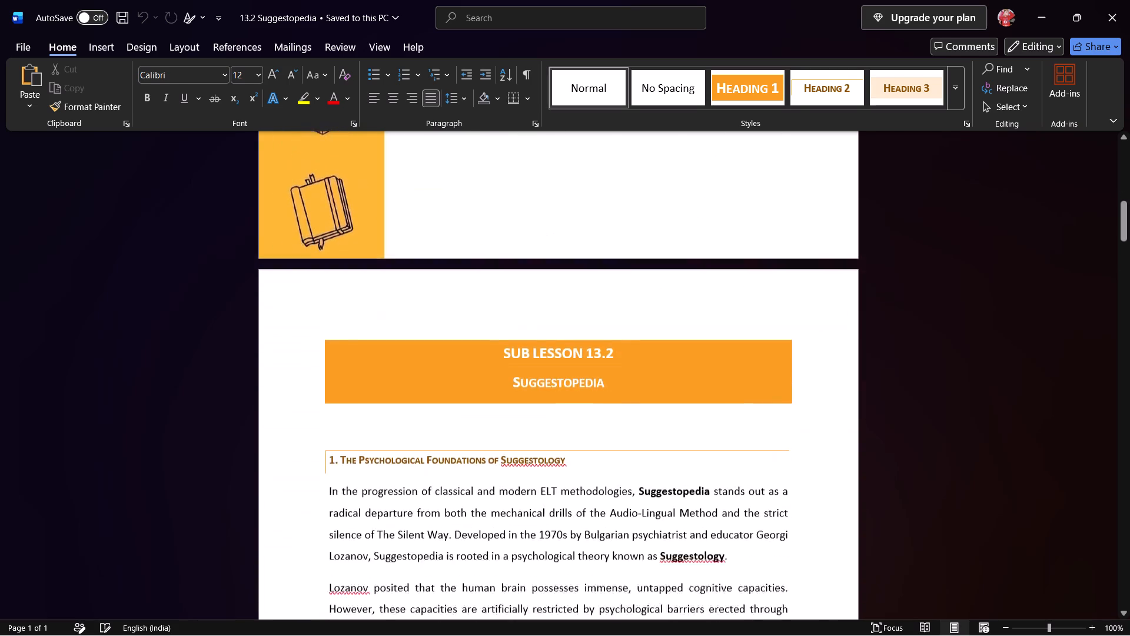
scroll(502, 287, "down", 2)
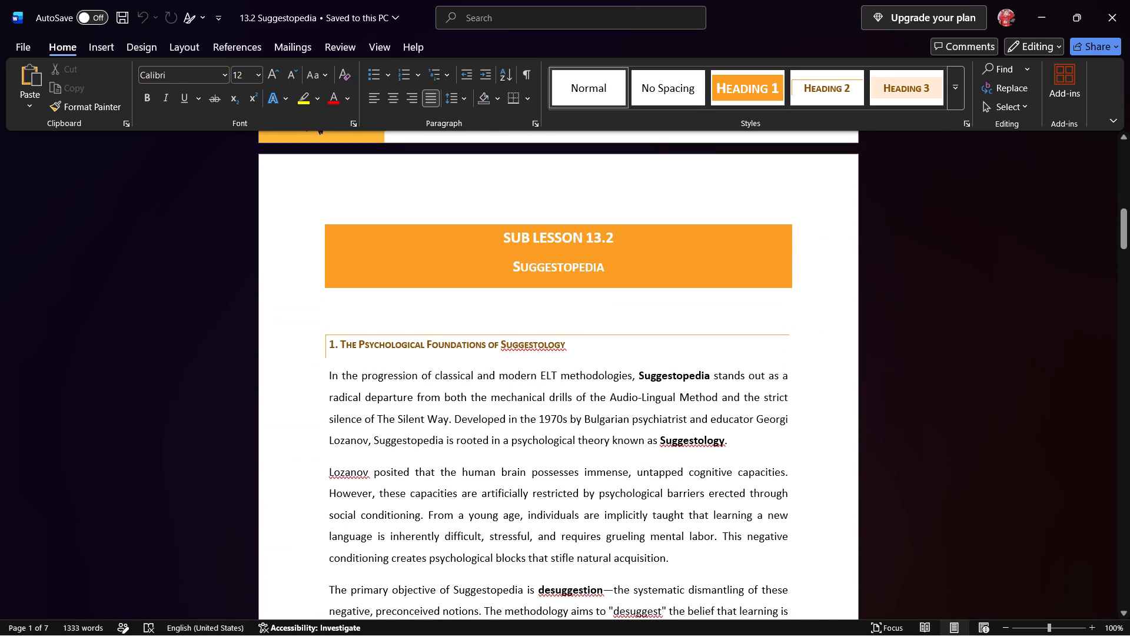
scroll(481, 326, "down", 4, "ctrl")
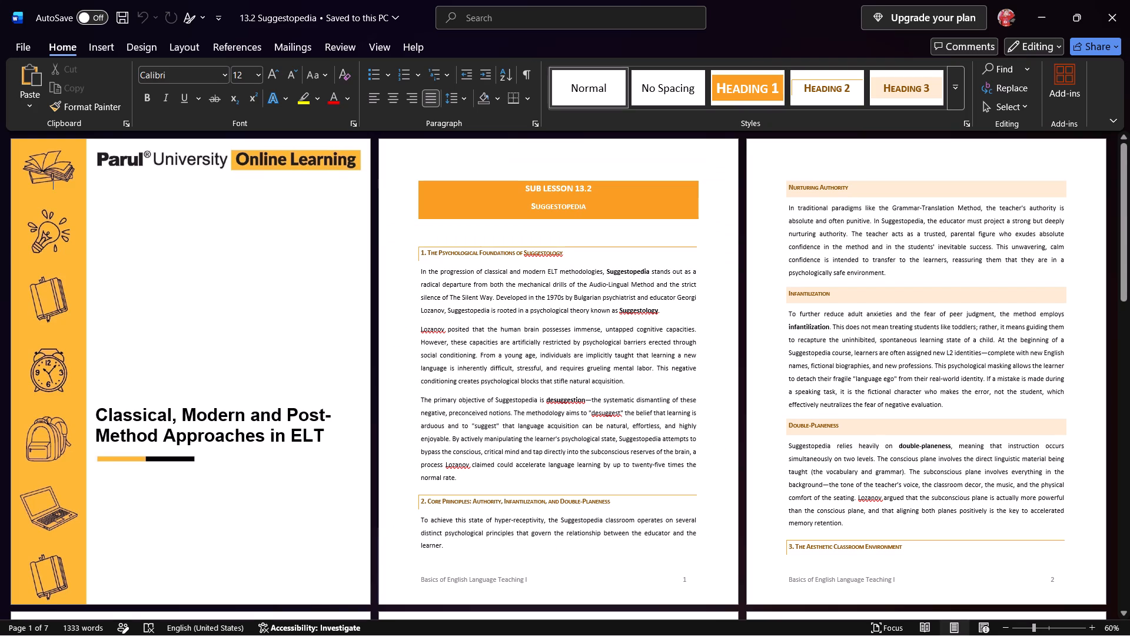
left_click_drag(526, 188, 823, 635)
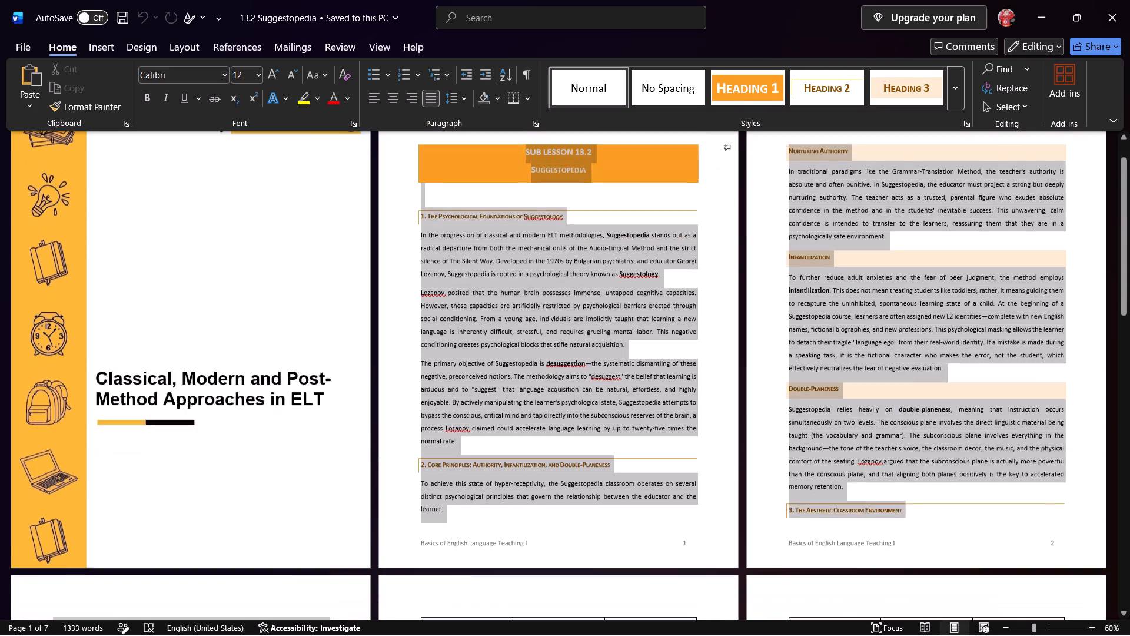
left_click_drag(823, 635, 825, 635)
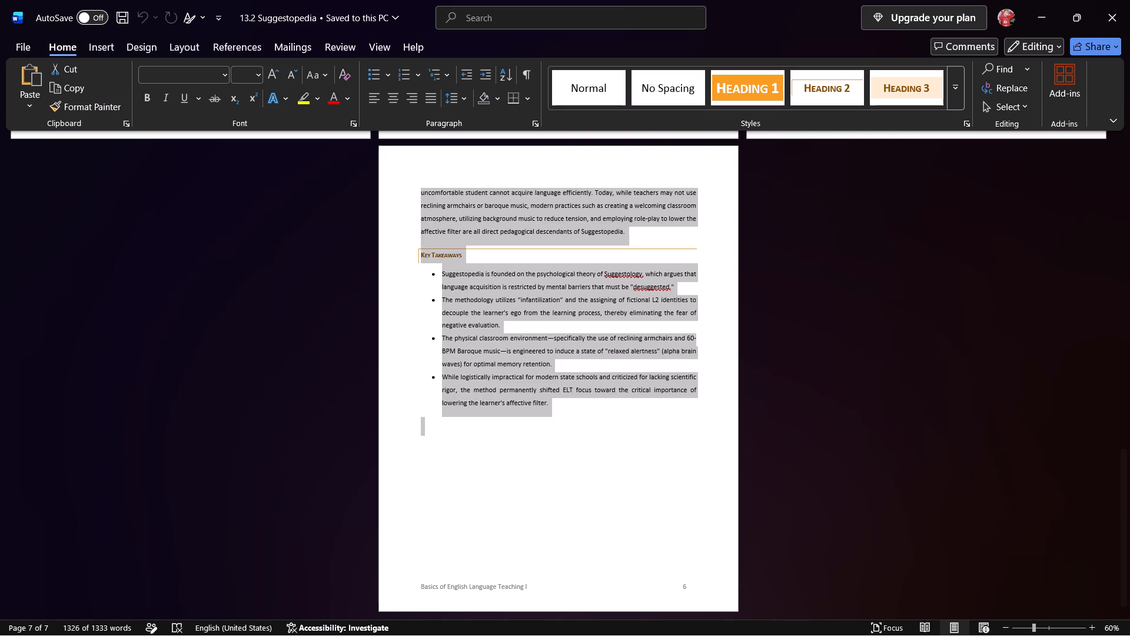
key("ctrl+c")
key("alt+Tab")
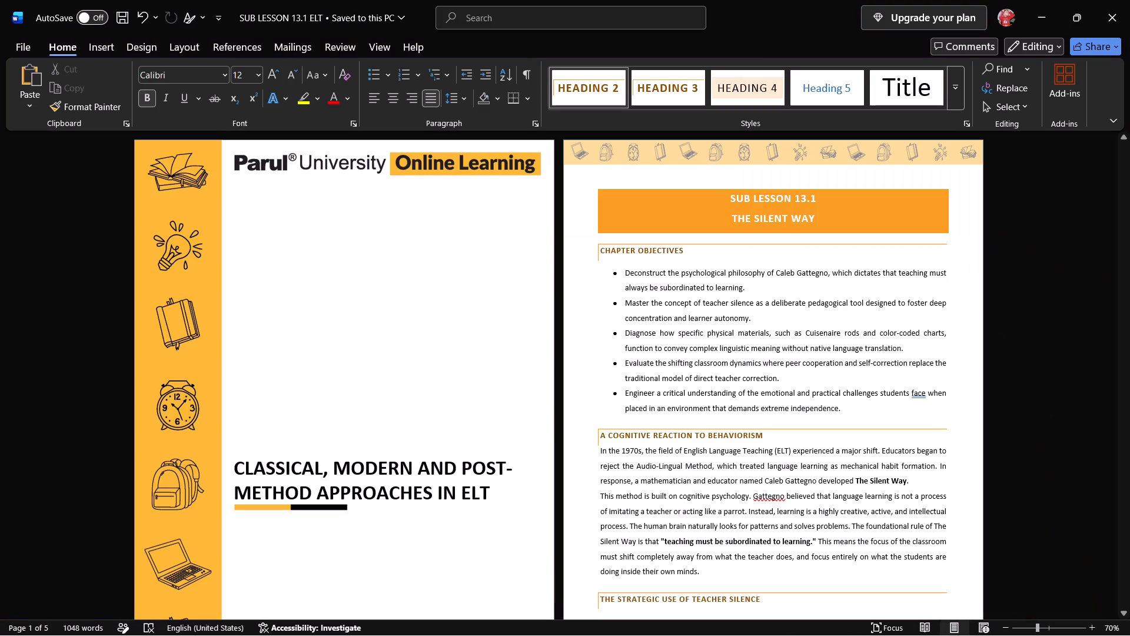
key("alt+Tab")
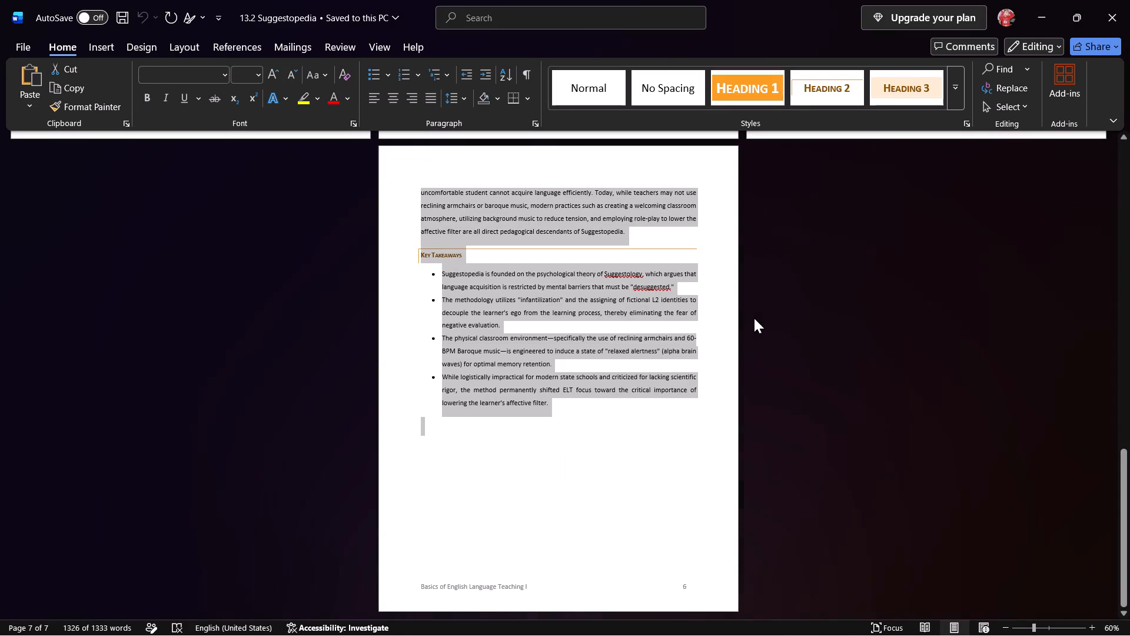
key("alt+Tab")
key("alt+Tab")
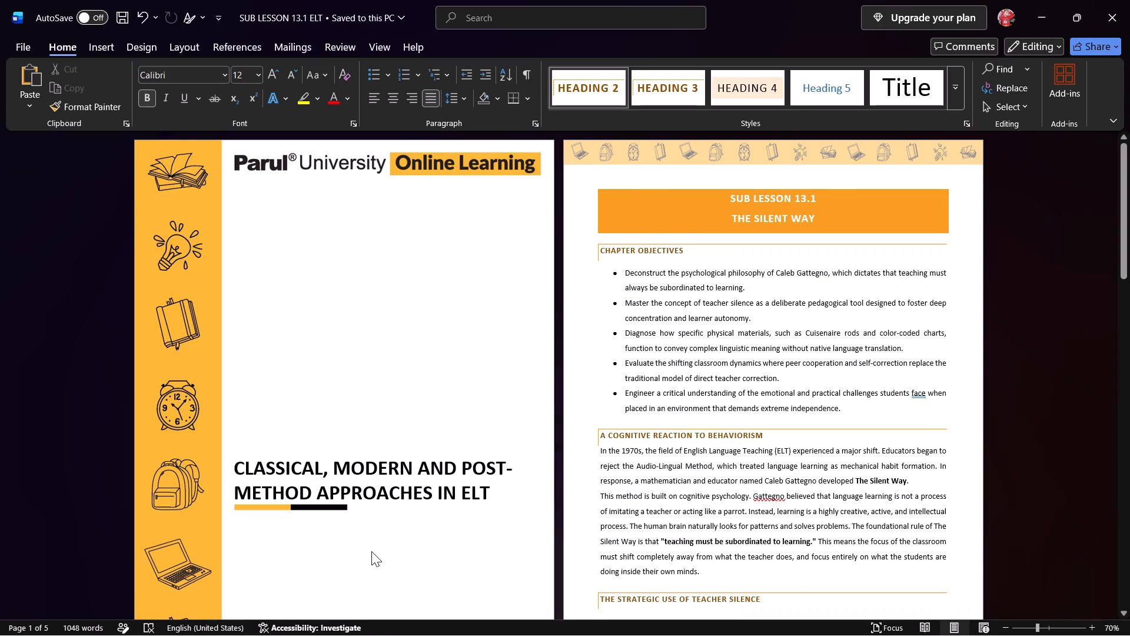
key("ctrl+c")
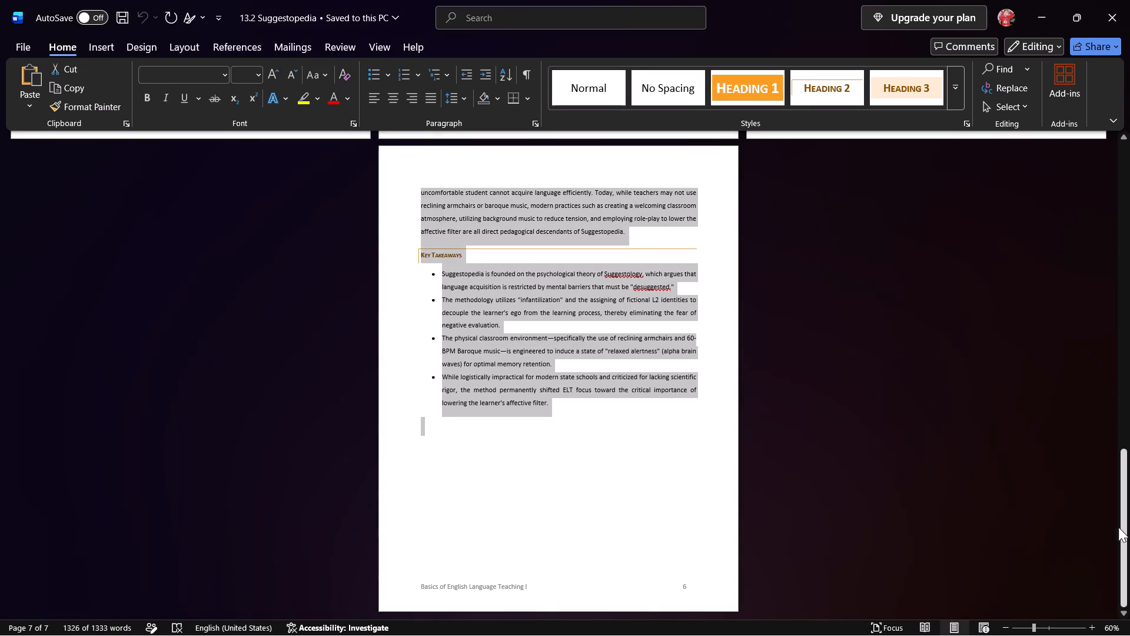
left_click_drag(1121, 527, 1123, 171)
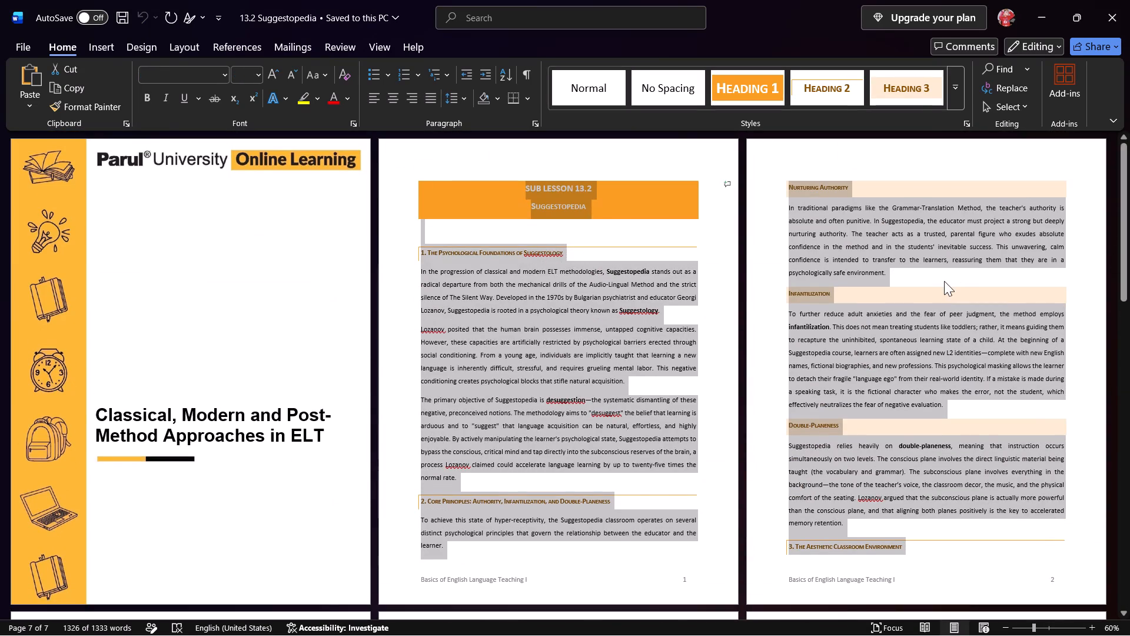
Replace the lesson content after the cover in SUB LESSON 13.1 ELT with the copied Suggestopedia content.
key("alt+Tab")
left_click_drag(729, 198, 1055, 635)
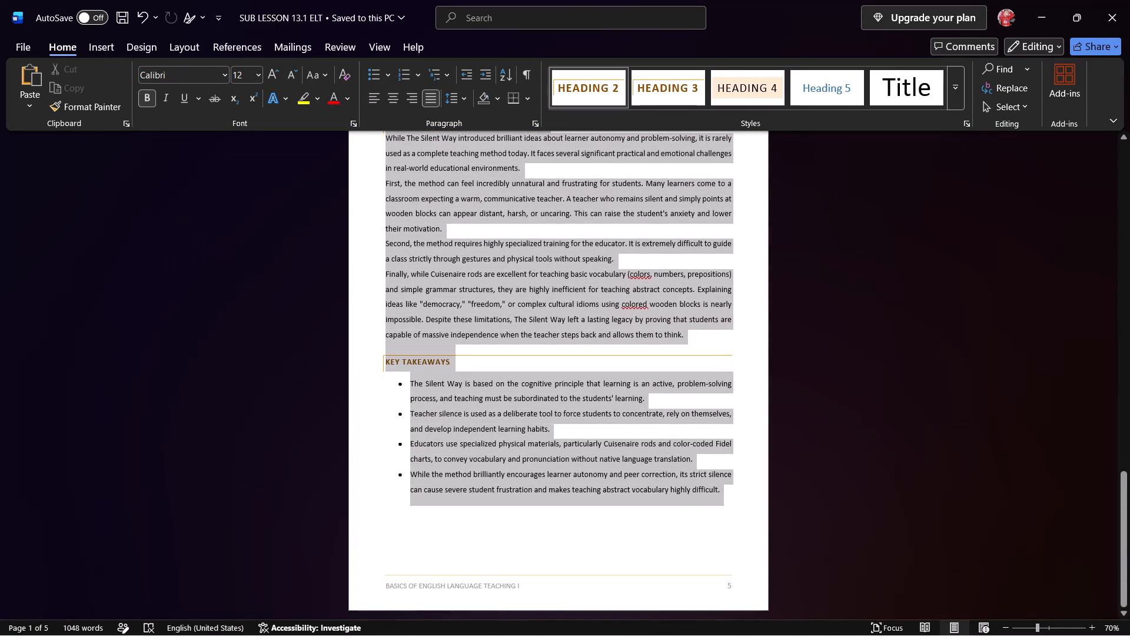
left_click_drag(1055, 635, 1021, 568)
key("ctrl+v")
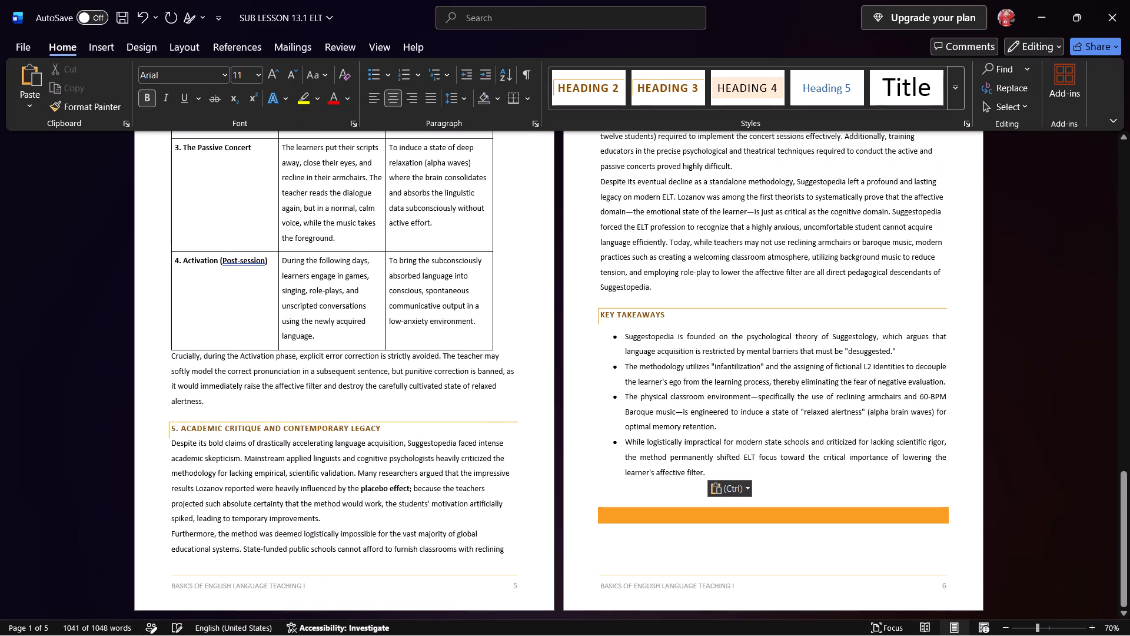
Apply the Normal style to the empty paragraph after the Key Takeaways bullets.
left_click(955, 88)
left_click(670, 81)
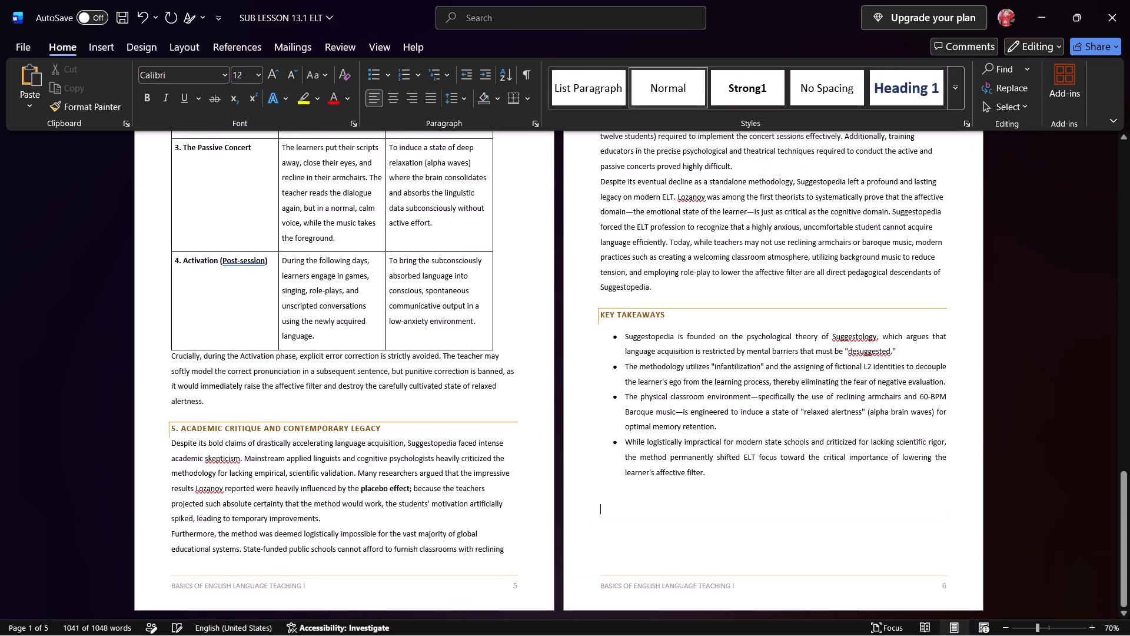
Widen the Cognitive Function column so the lesson-phase table reaches the right text margin.
scroll(607, 508, "up", 3)
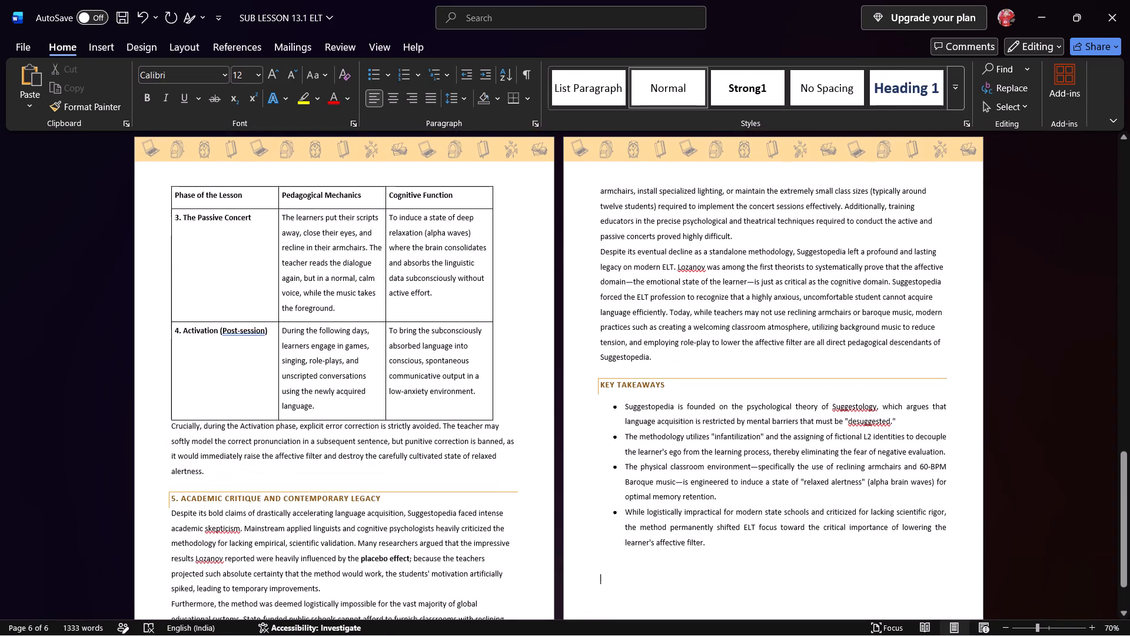
left_click_drag(491, 406, 495, 406)
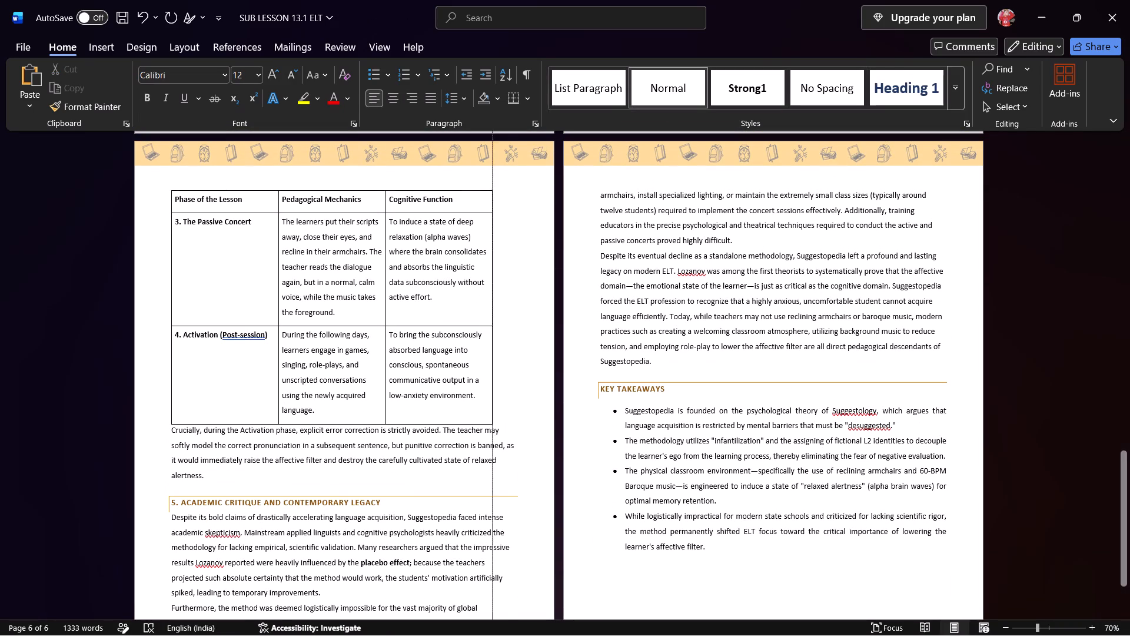
left_click_drag(495, 406, 521, 406)
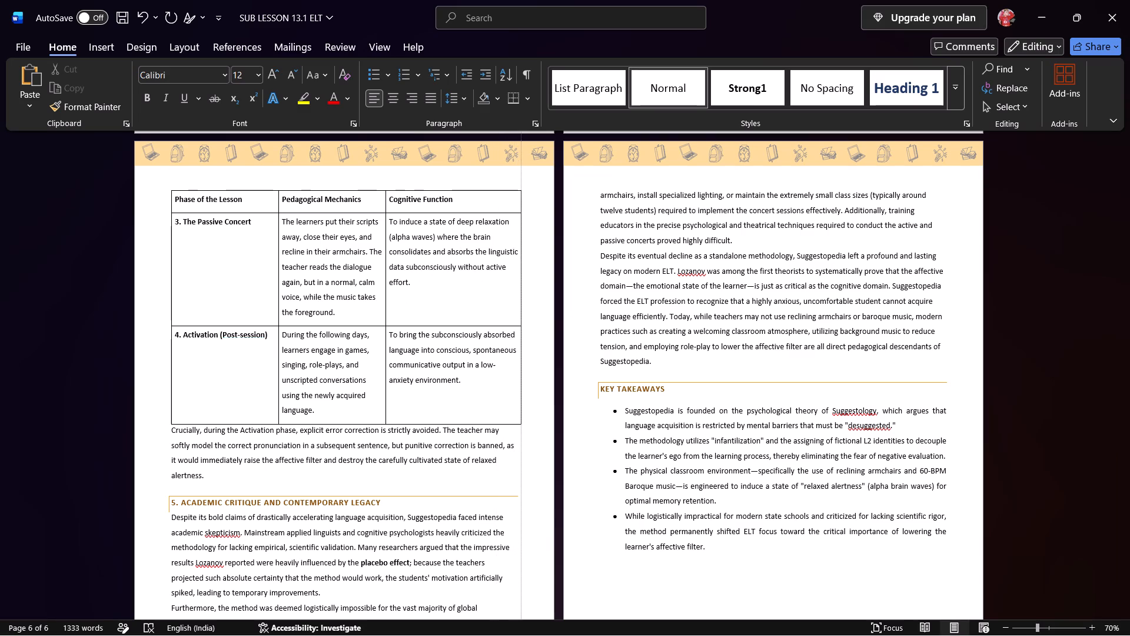
left_click_drag(521, 406, 517, 406)
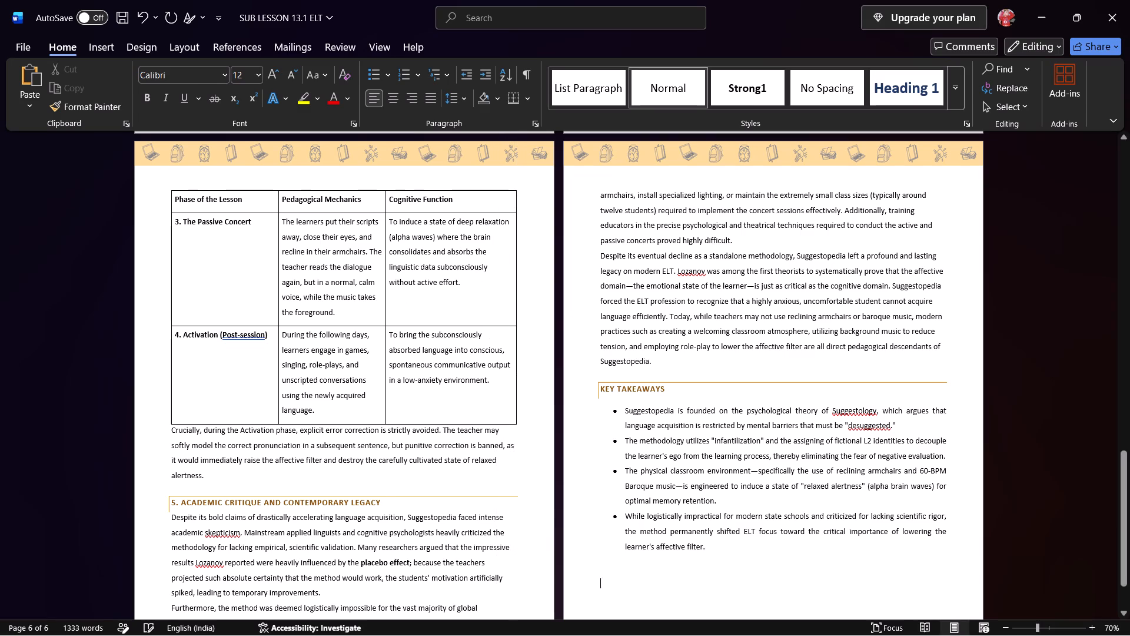
Justify the entire document text and apply a line spacing setting to it.
key("ctrl+a")
left_click(429, 99)
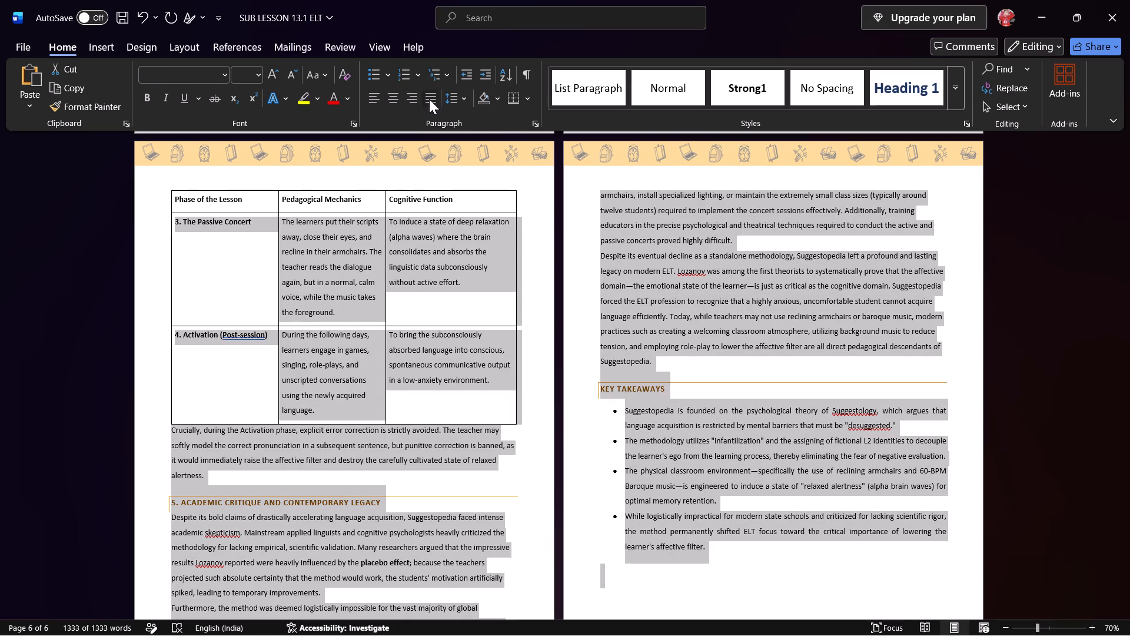
left_click(458, 101)
left_click(486, 159)
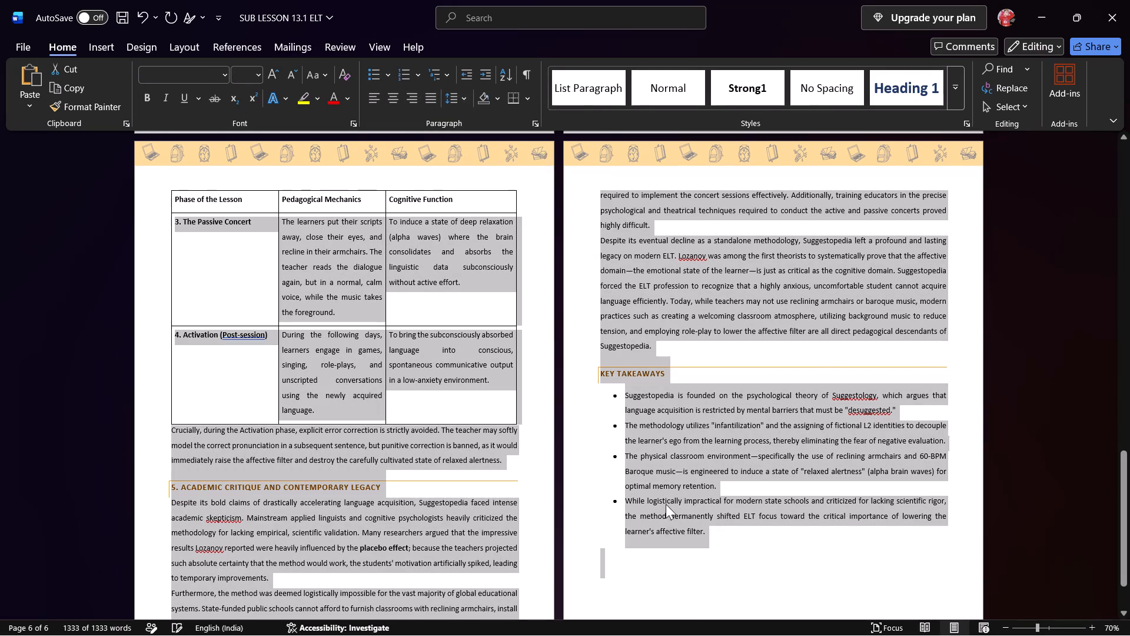
left_click(762, 570)
Narrow the Phase of the Lesson column of the concert sessions table, giving the space to Pedagogical Mechanics.
scroll(755, 565, "up", 9)
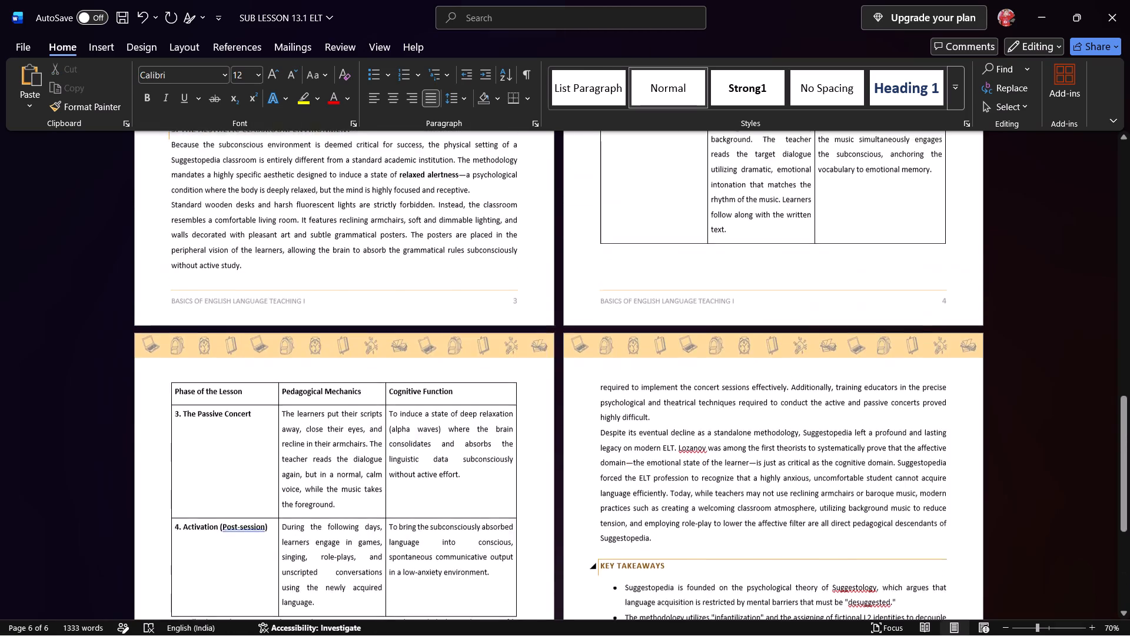
scroll(755, 565, "up", 14)
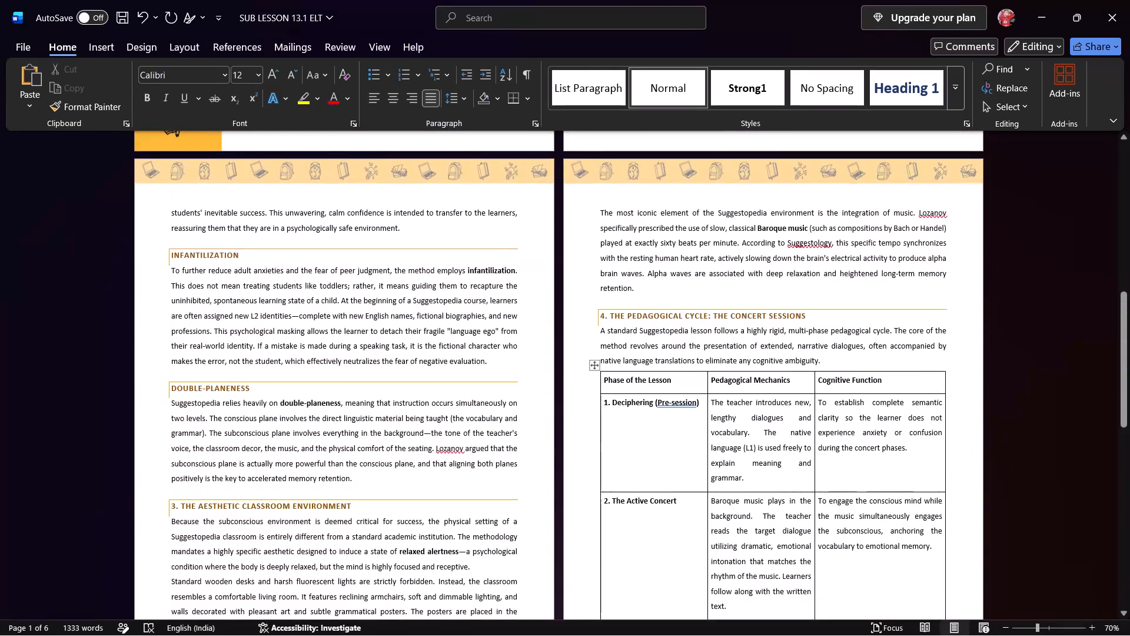
scroll(684, 503, "up", 3)
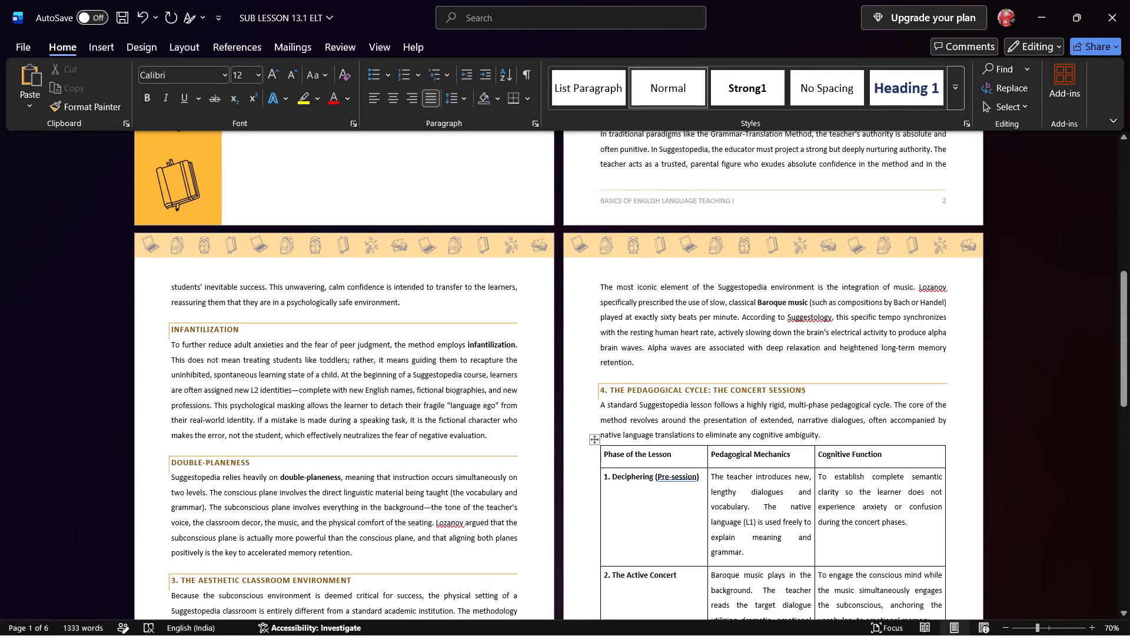
left_click_drag(707, 463, 674, 470)
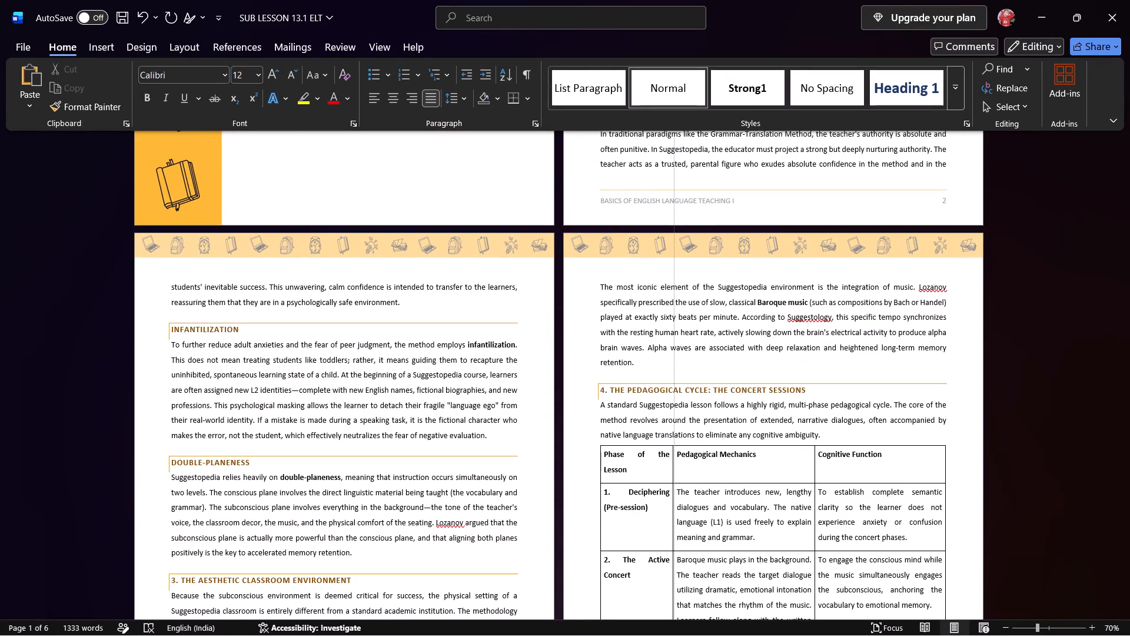
left_click_drag(674, 470, 680, 470)
scroll(680, 470, "down", 11)
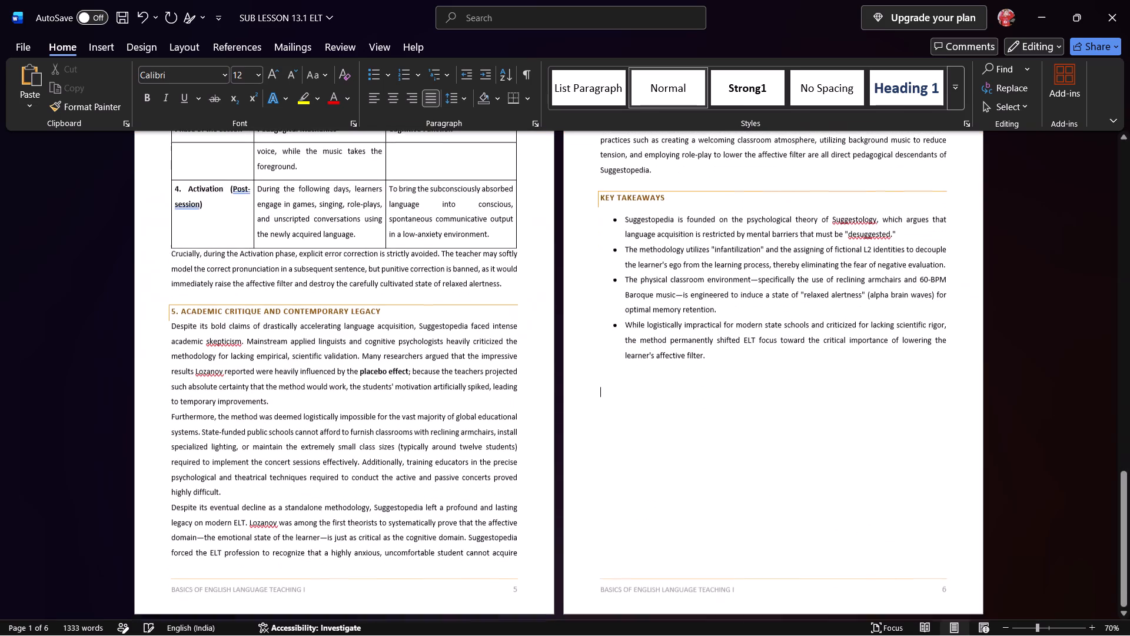
Review the formatted pages from Key Takeaways back to the cover page.
scroll(680, 470, "up", 11)
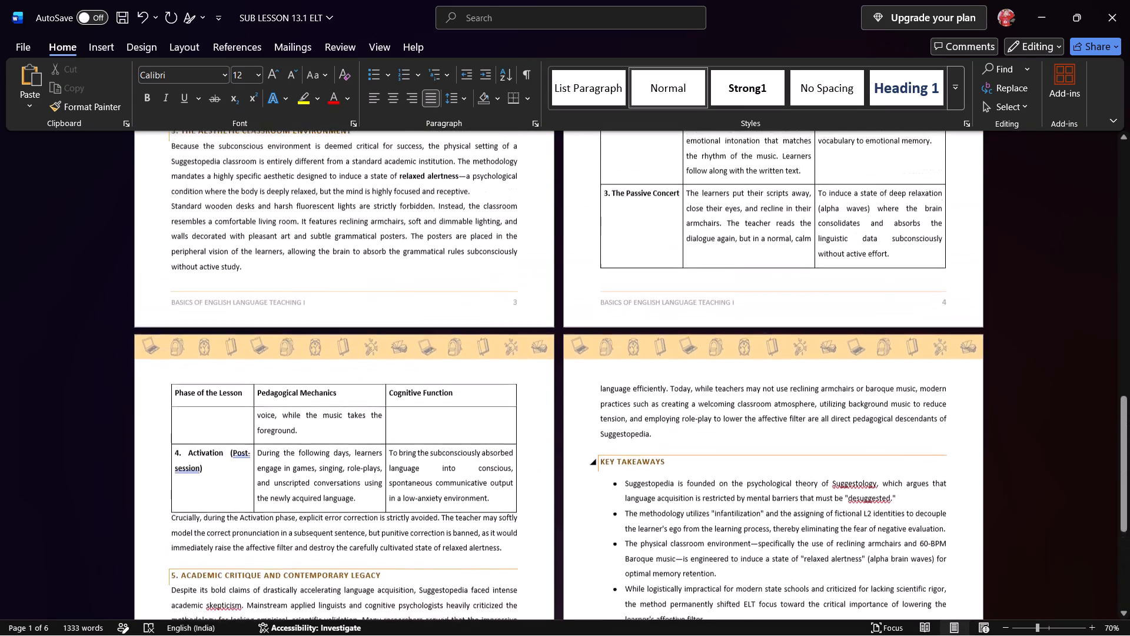
scroll(679, 472, "up", 14)
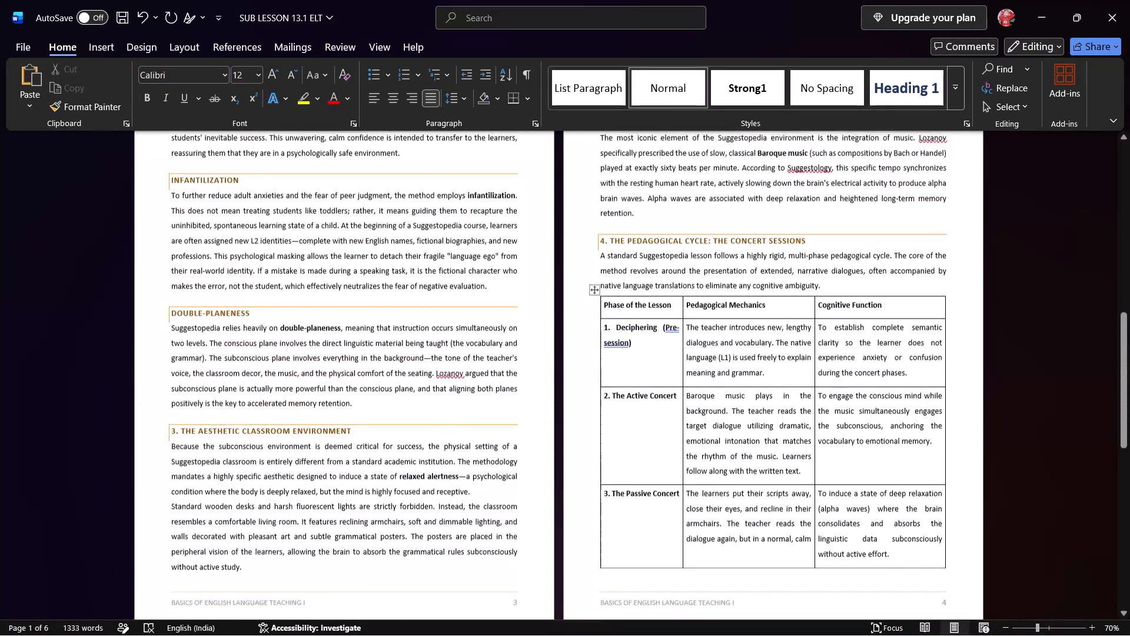
scroll(679, 472, "up", 5)
scroll(679, 472, "down", 2)
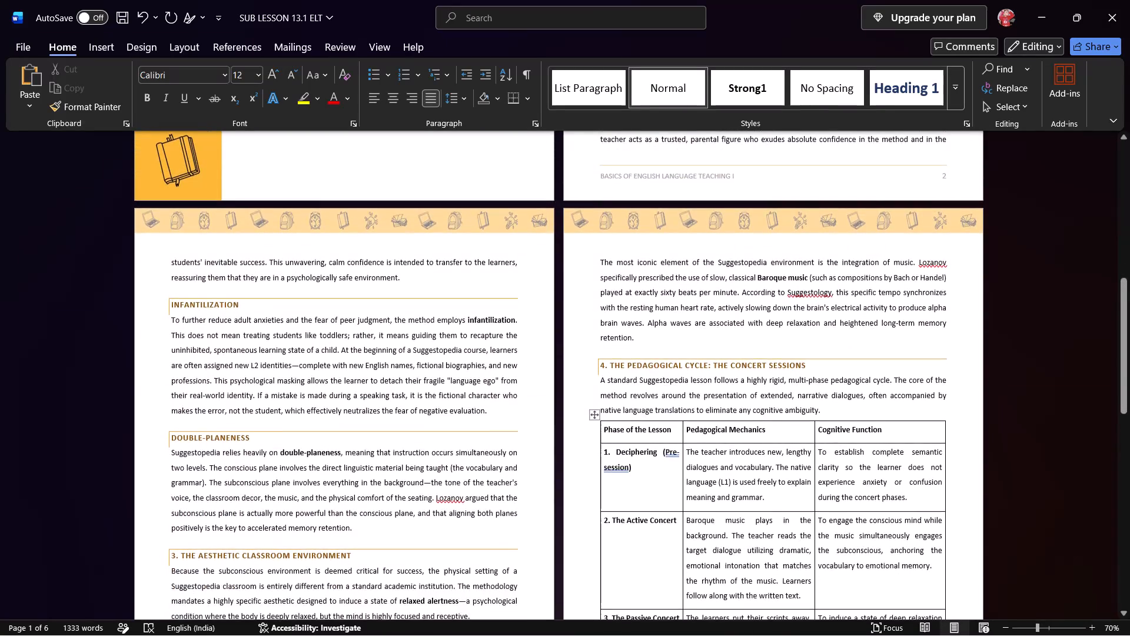
scroll(679, 472, "up", 20)
scroll(678, 473, "up", 3)
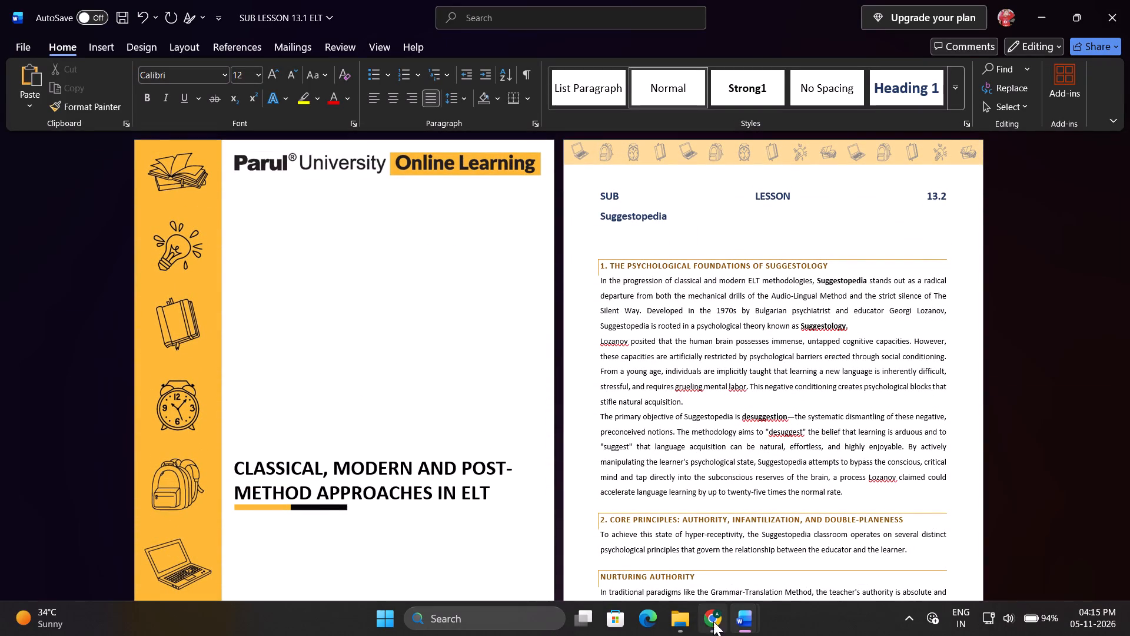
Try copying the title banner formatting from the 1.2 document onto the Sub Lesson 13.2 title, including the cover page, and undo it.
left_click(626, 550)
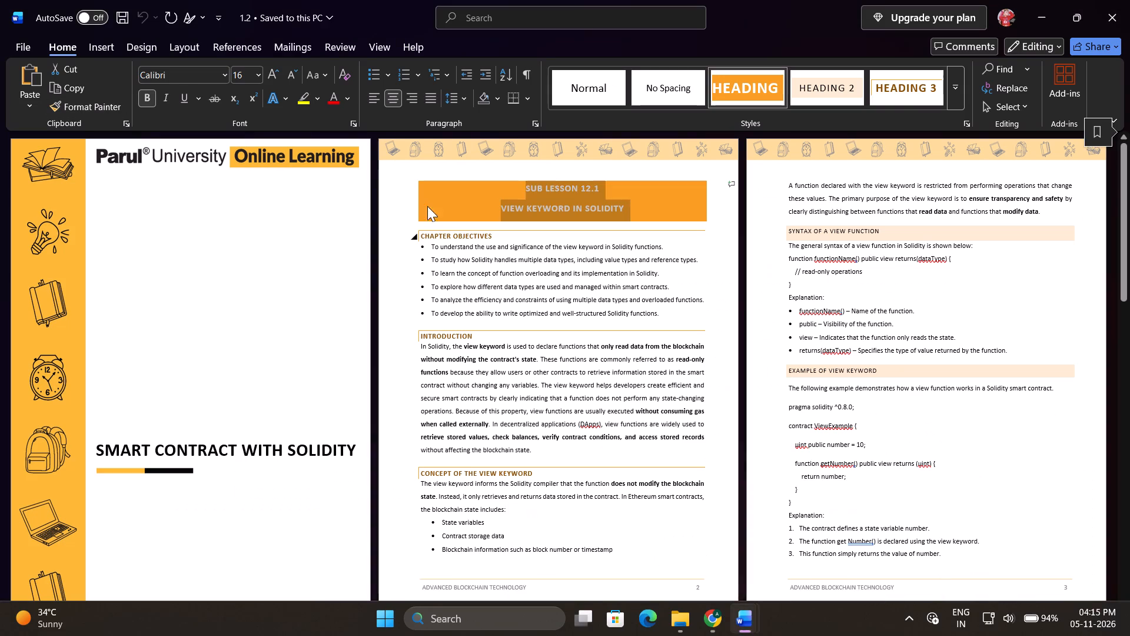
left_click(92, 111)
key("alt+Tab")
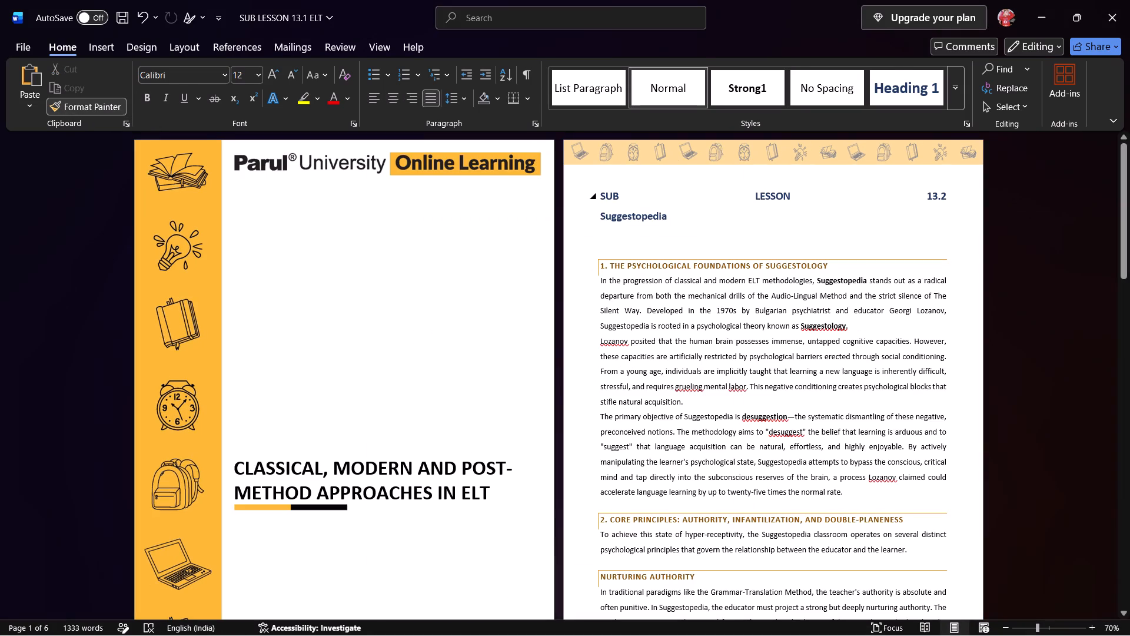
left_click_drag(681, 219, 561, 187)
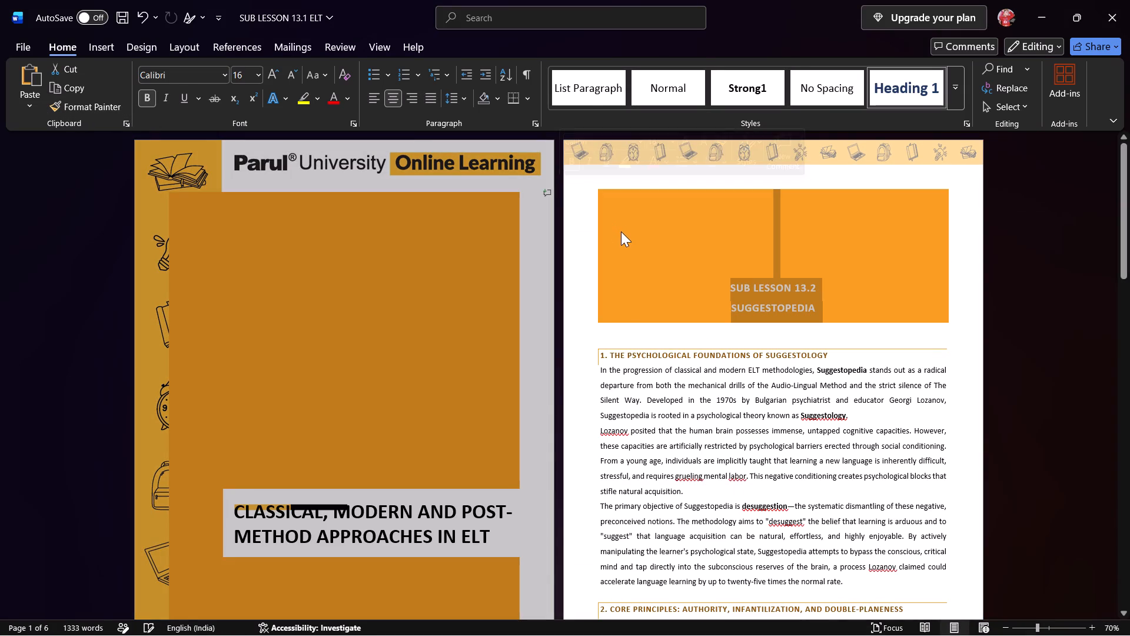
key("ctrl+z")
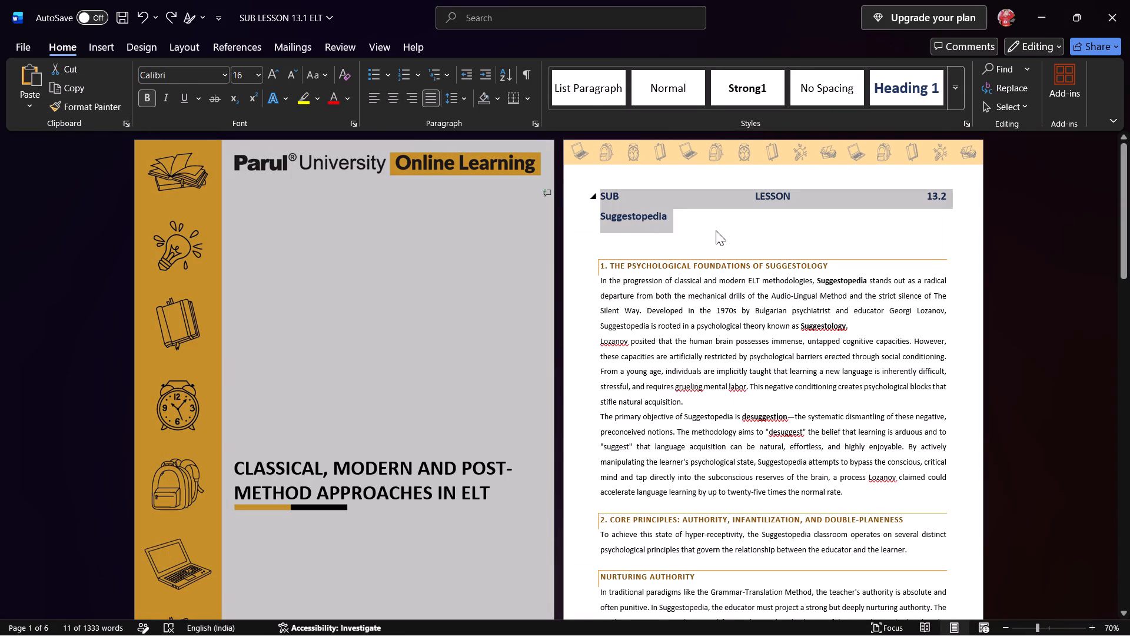
Copy the orange banner title formatting from the 1.2 document onto only the two-line Sub Lesson 13.2 Suggestopedia title.
left_click(716, 230)
key("alt+Tab")
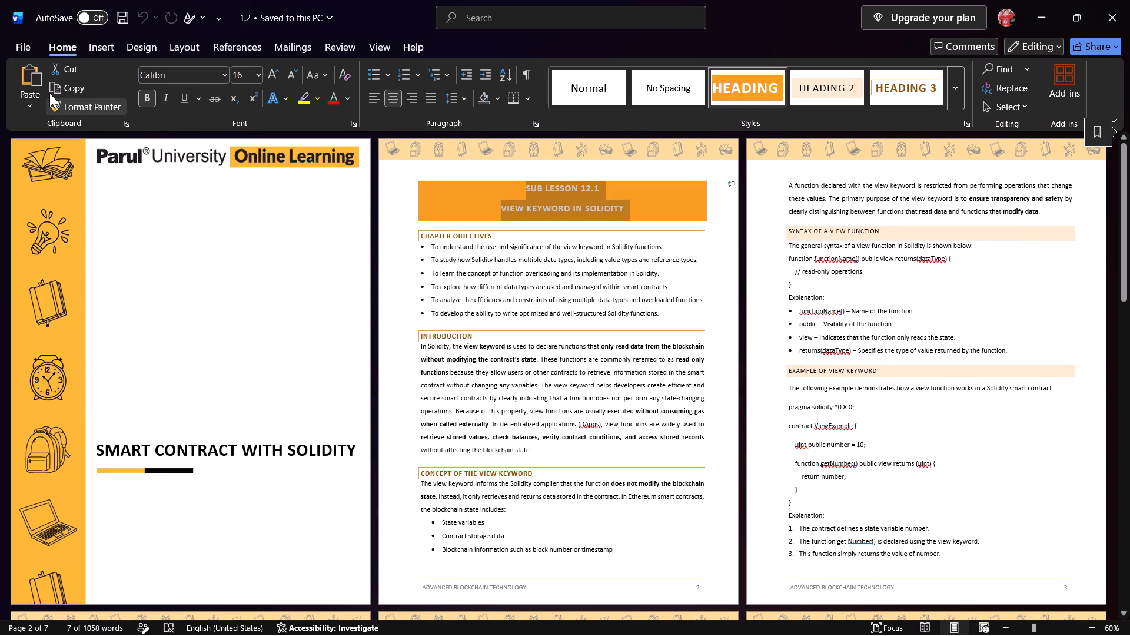
left_click(62, 102)
key("alt+Tab")
left_click_drag(737, 217, 603, 208)
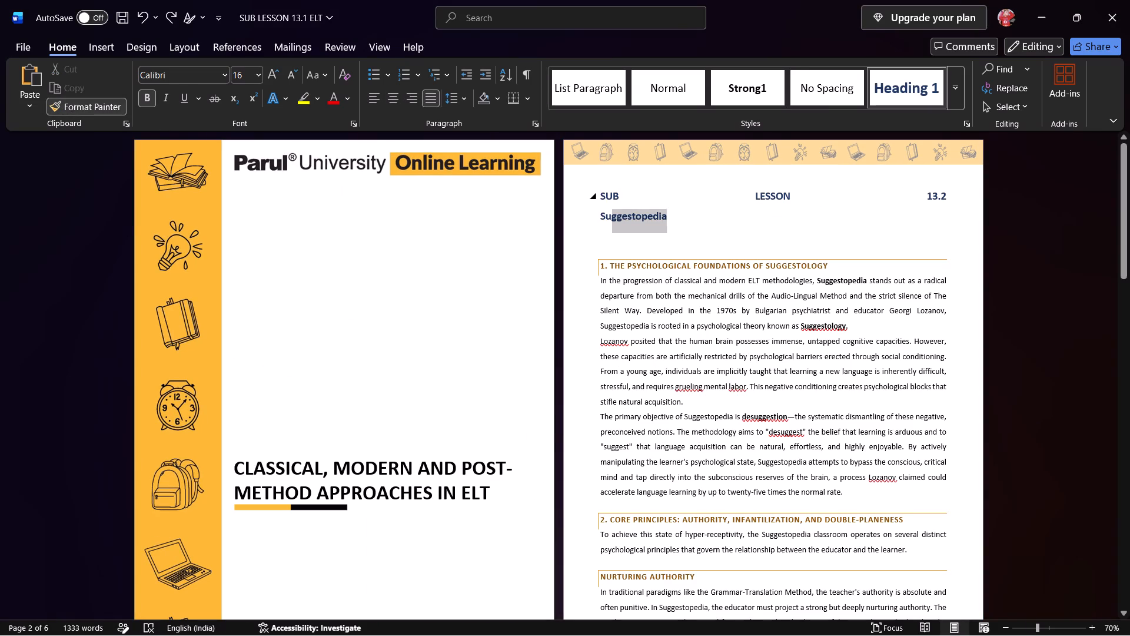
left_click_drag(603, 208, 602, 202)
left_click(746, 250)
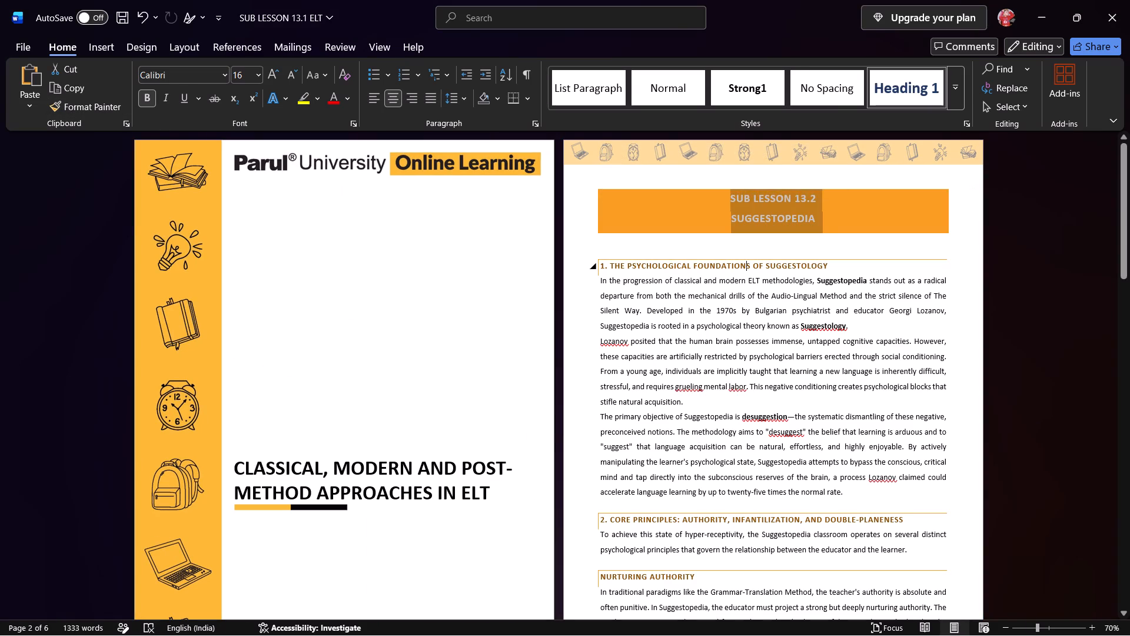
Remove the empty line below the title banner and the number from the Psychological Foundations of Suggestology heading.
left_click(686, 242)
key("Delete")
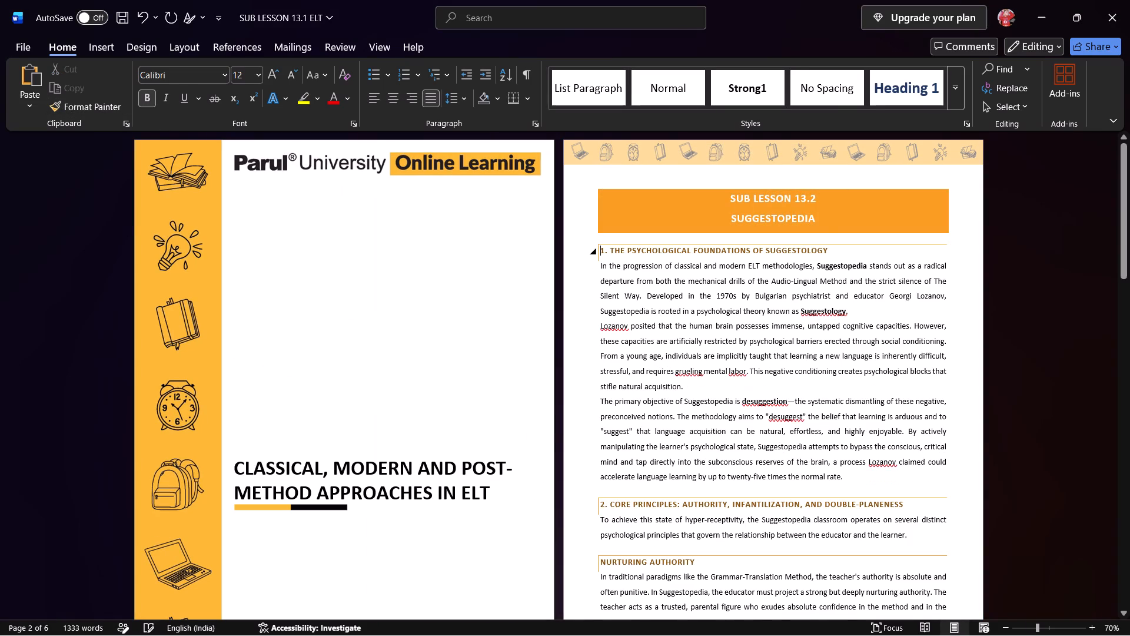
key("Delete")
key("Delete")
key("Delete")
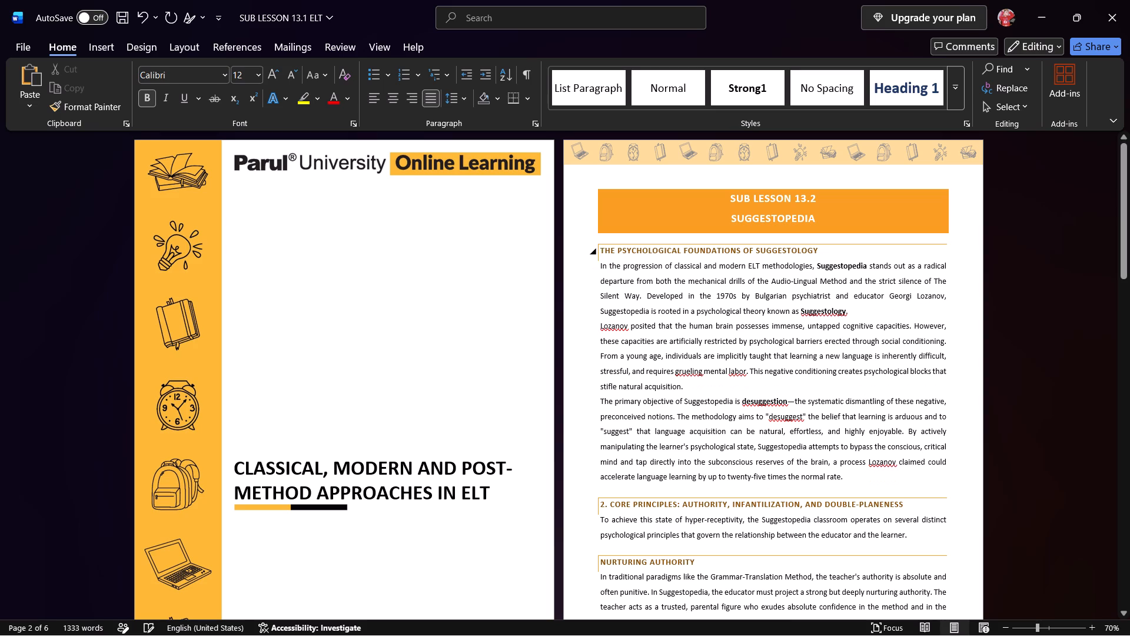
Apply the Heading 4 style to the Nurturing Authority subheading.
scroll(637, 437, "down", 3)
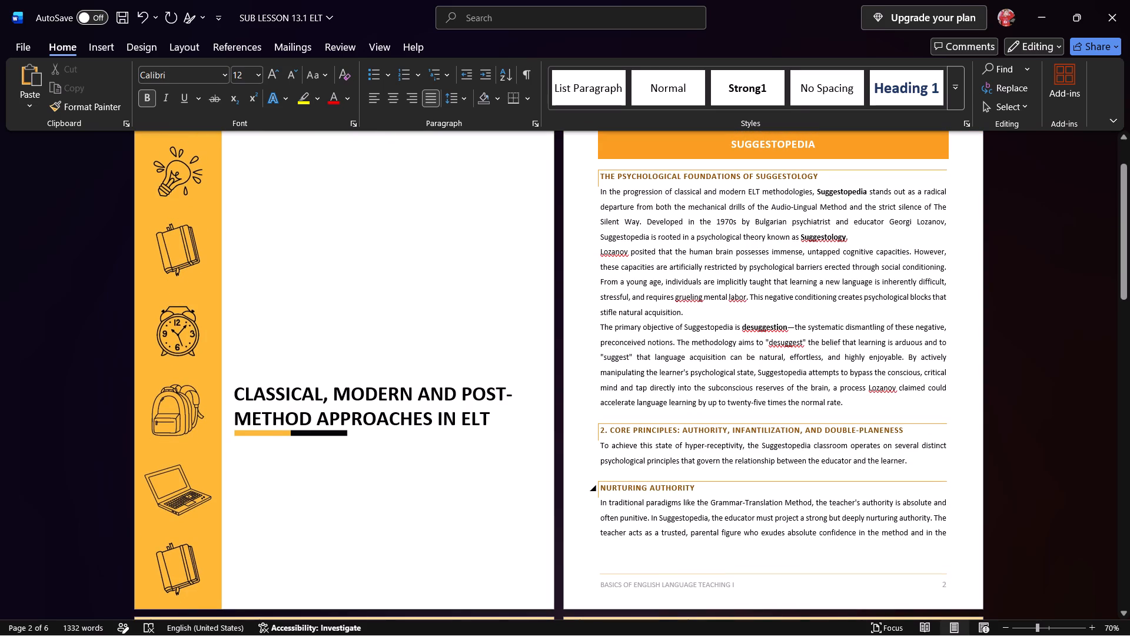
left_click(627, 489)
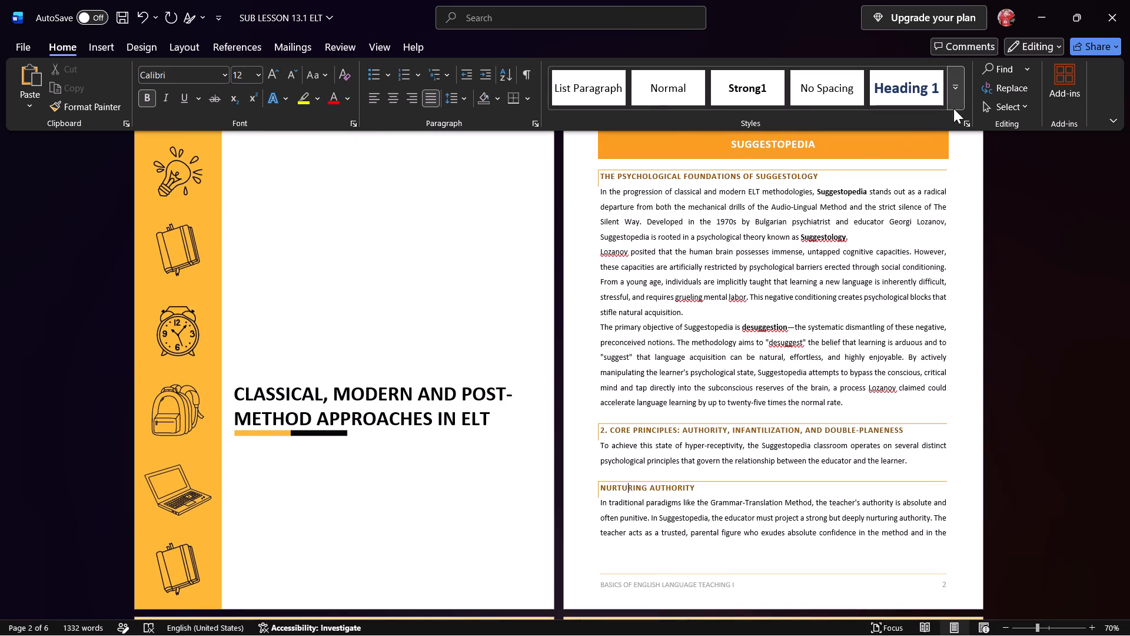
left_click(956, 102)
left_click(763, 134)
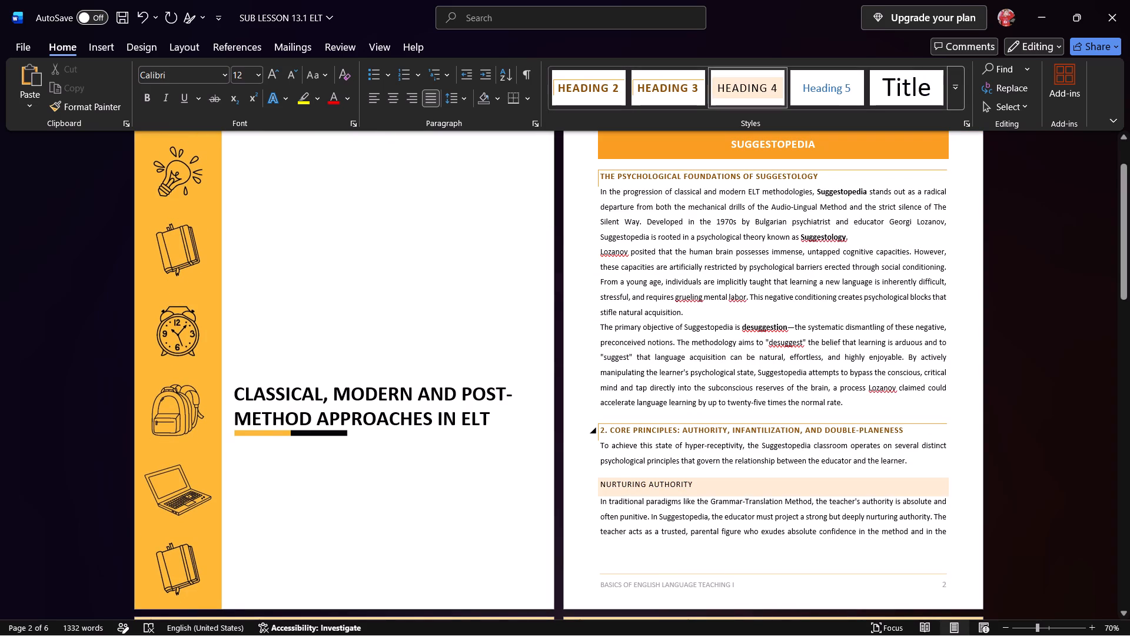
Remove the number from the Core Principles: Authority, Infantilization, and Double-Planeness heading.
left_click(611, 430)
key("BackSpace")
key("BackSpace")
key("BackSpace")
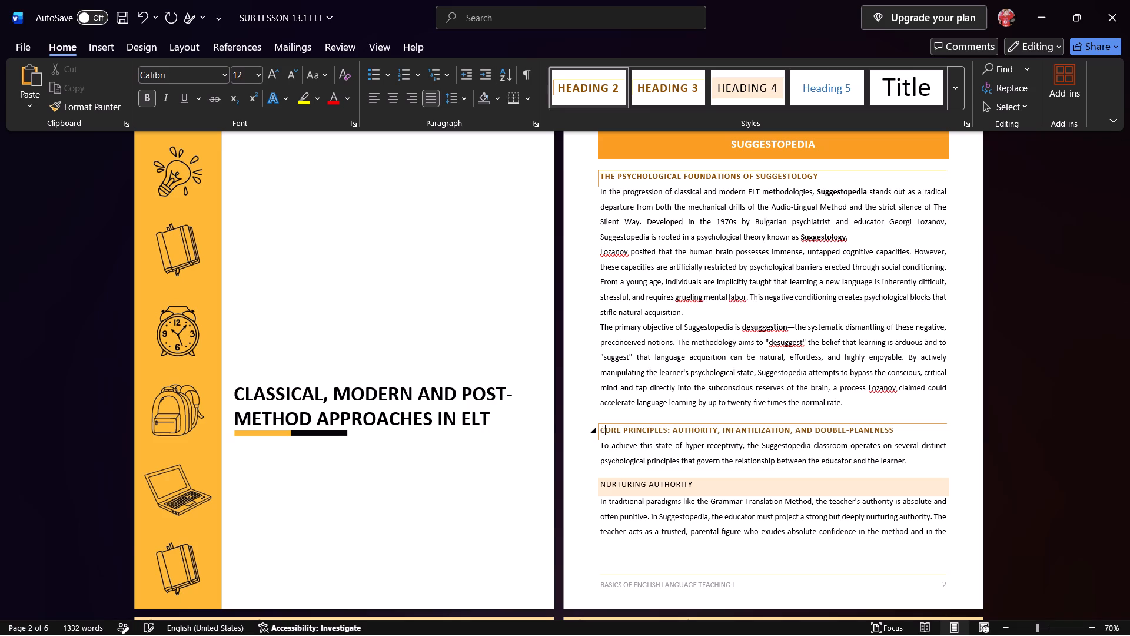
Apply the Heading 4 style to the Infantilization and Double-Planeness subheadings.
scroll(649, 430, "down", 10)
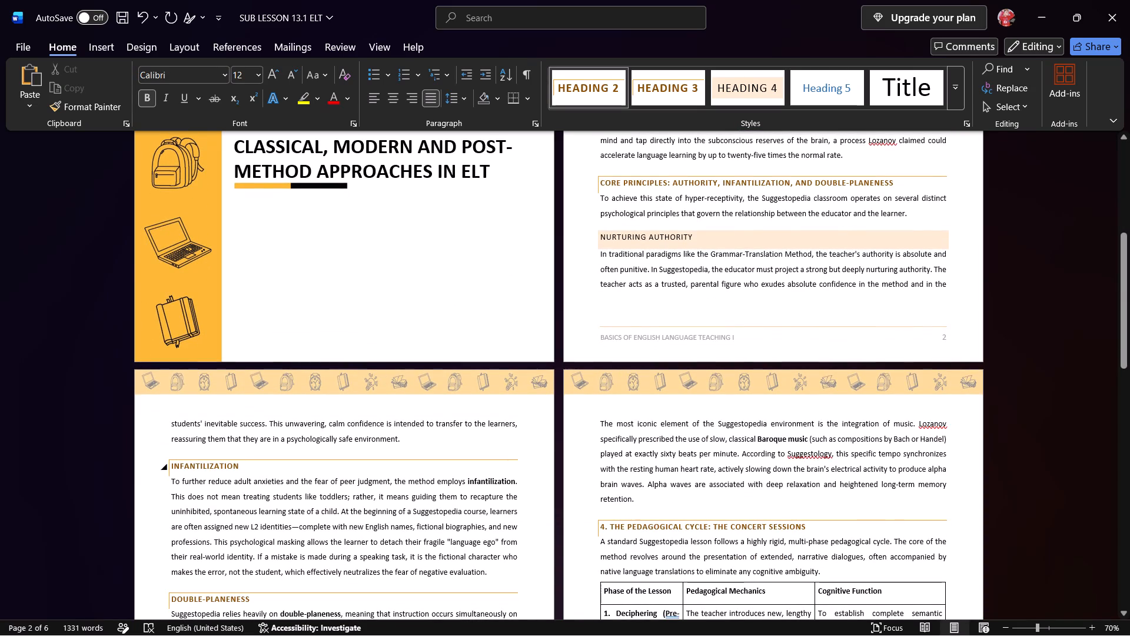
left_click(222, 470)
left_click(754, 93)
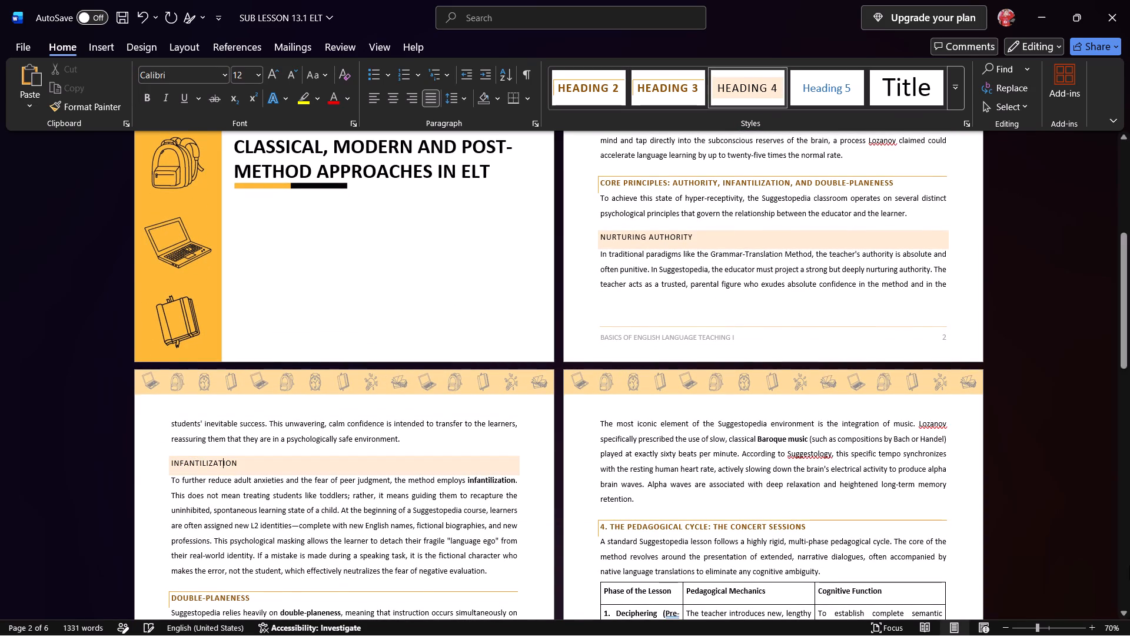
scroll(736, 343, "down", 3)
scroll(494, 300, "down", 7)
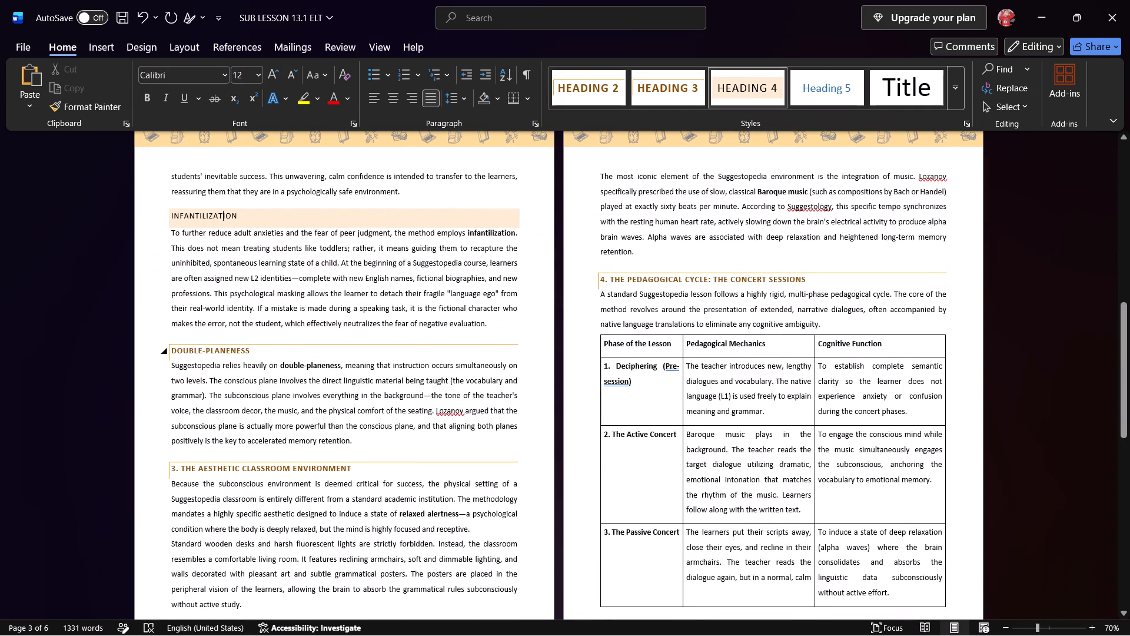
left_click(226, 348)
left_click(732, 89)
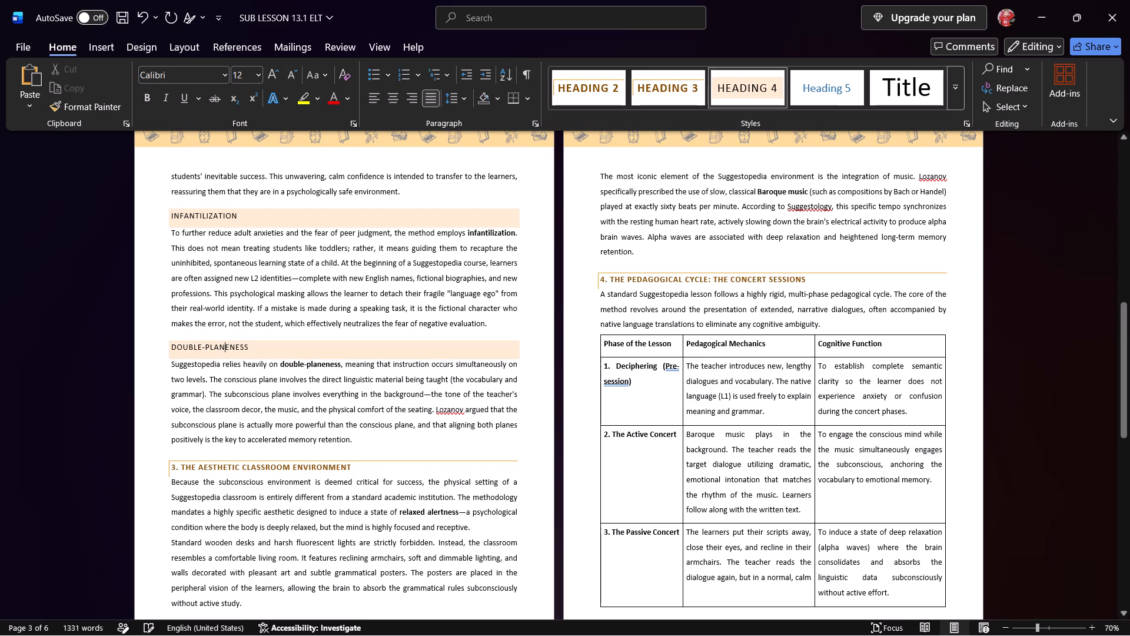
Remove the numbers from the Aesthetic Classroom Environment and Pedagogical Cycle: The Concert Sessions headings.
left_click(172, 468)
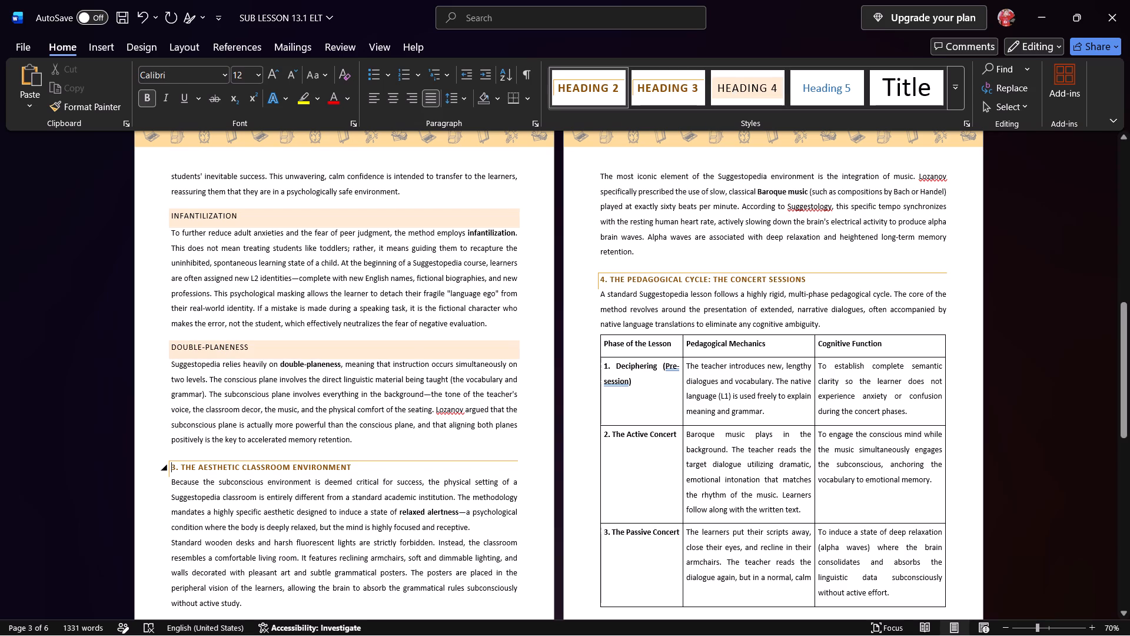
key("Delete")
key("Delete")
key("Delete")
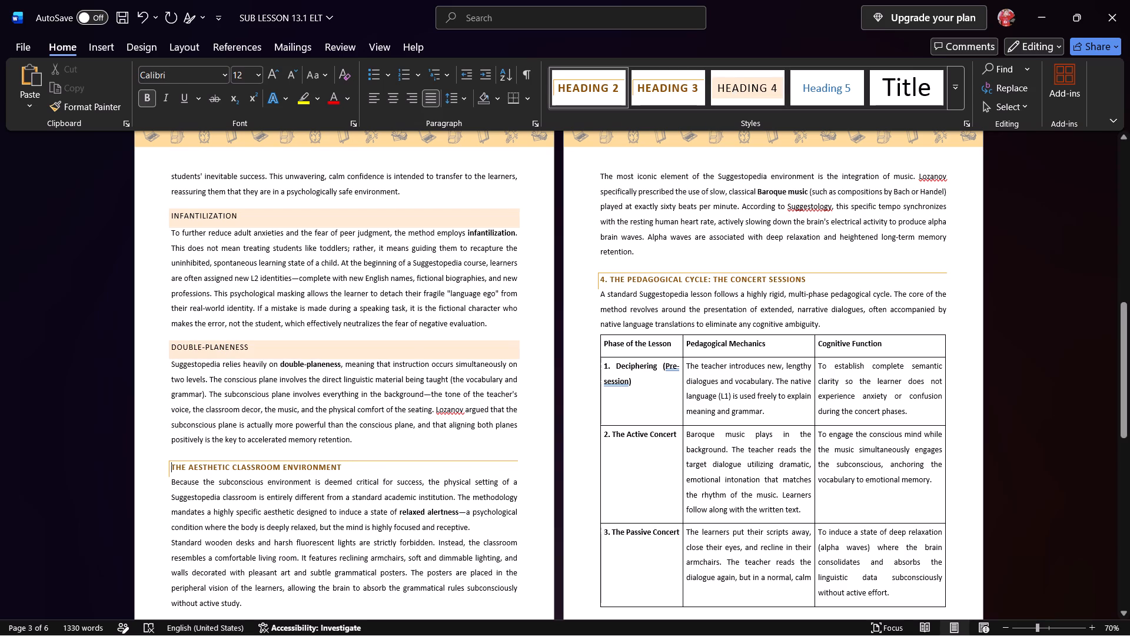
scroll(590, 321, "down", 5)
scroll(590, 321, "up", 3)
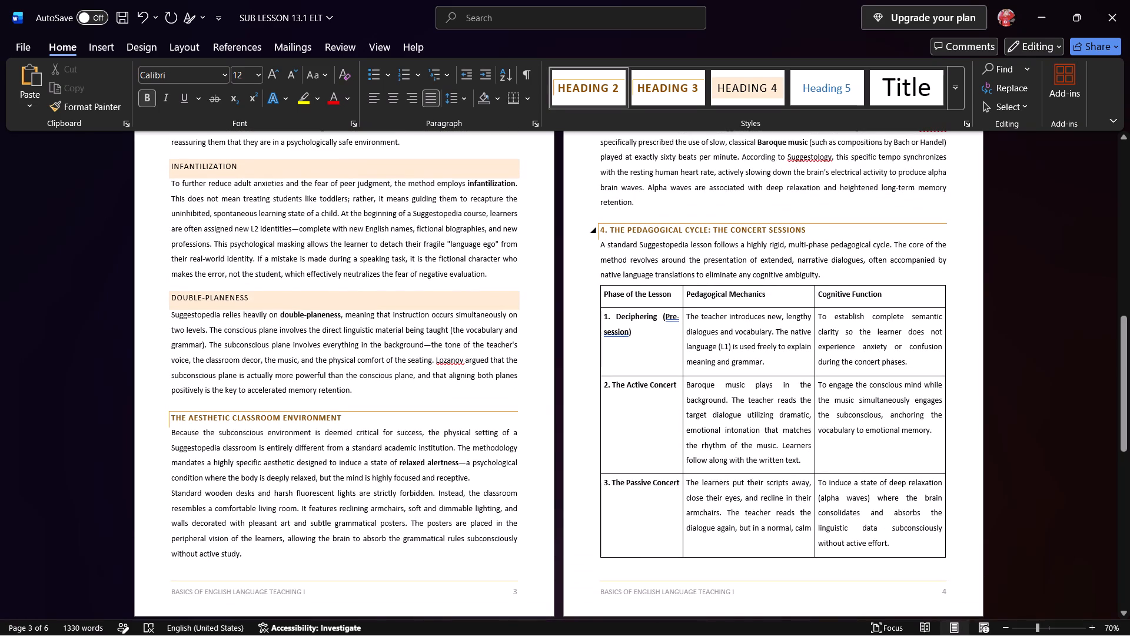
left_click(600, 228)
key("Delete")
key("Delete")
key("Delete")
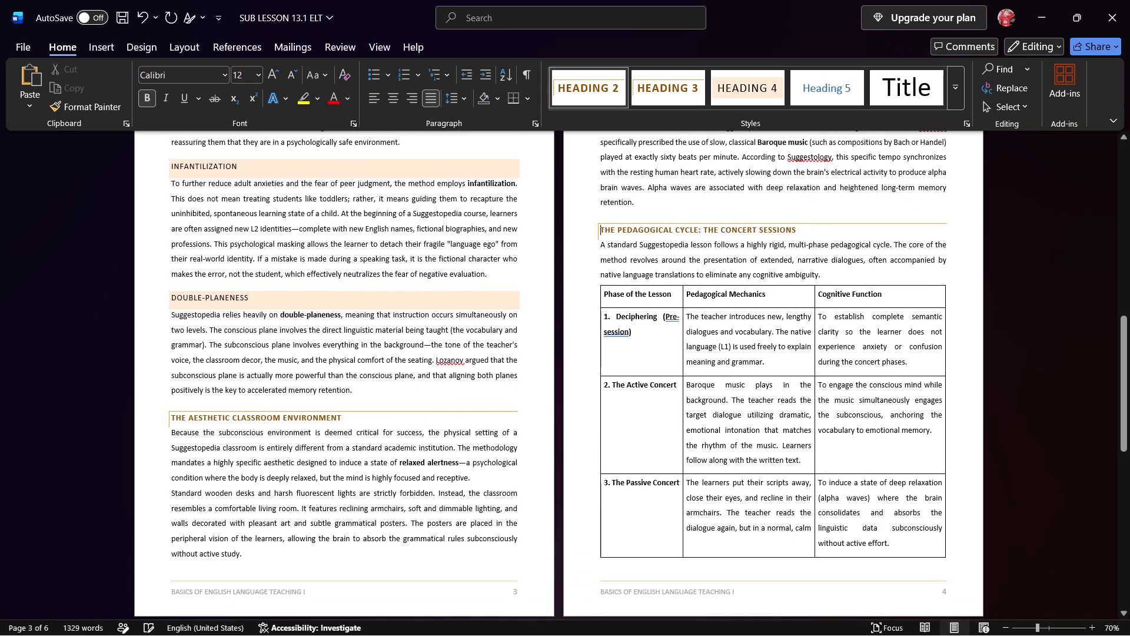
Remove the number from the Academic Critique and Contemporary Legacy heading.
scroll(689, 279, "down", 12)
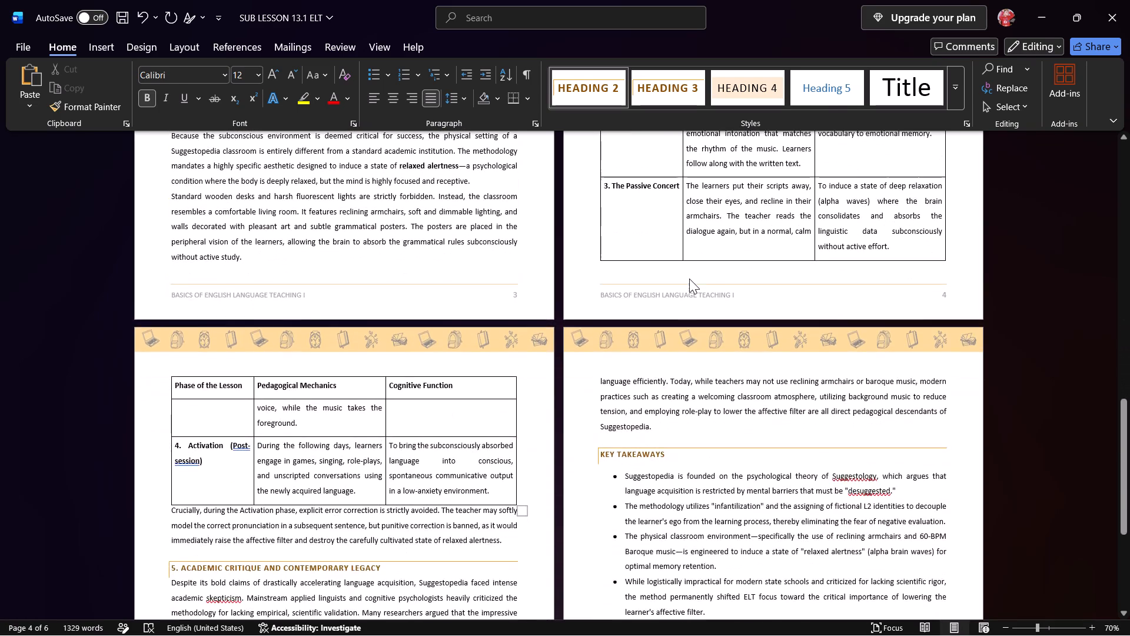
scroll(689, 279, "down", 12)
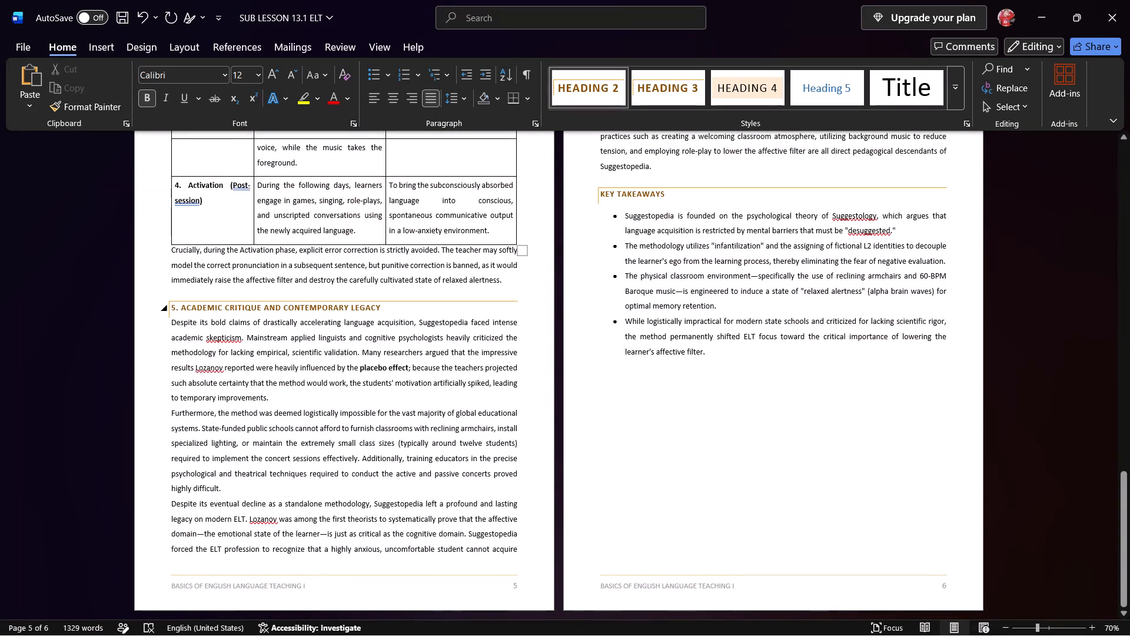
left_click(172, 309)
key("Delete")
key("Delete")
key("Delete")
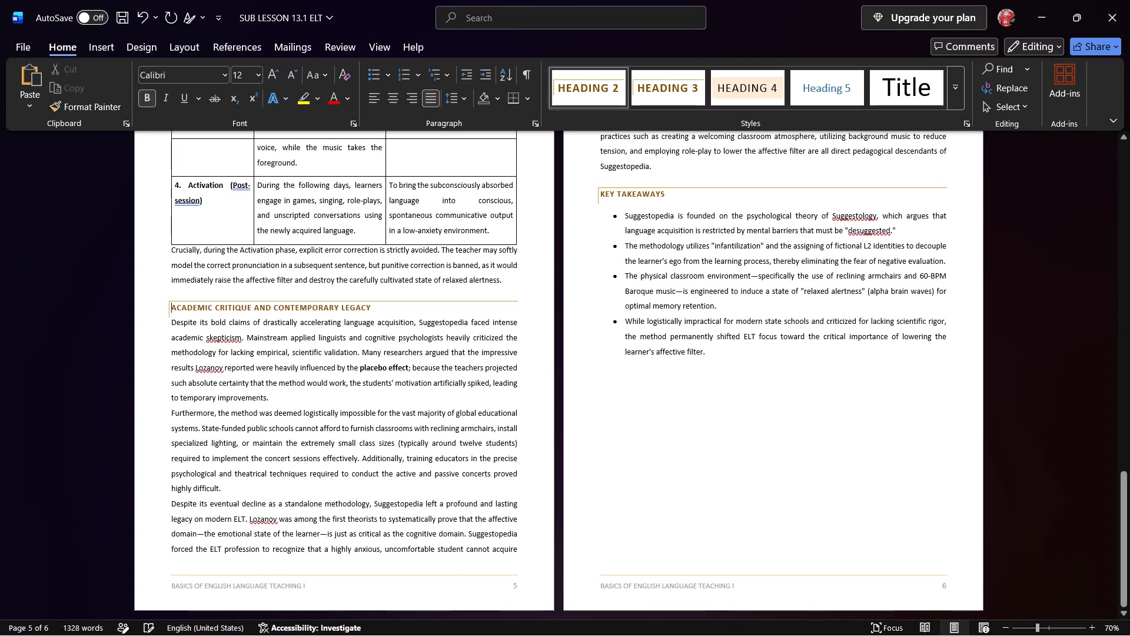
Check the layout of the final pages, from the concert sessions table through Key Takeaways.
scroll(555, 277, "up", 5)
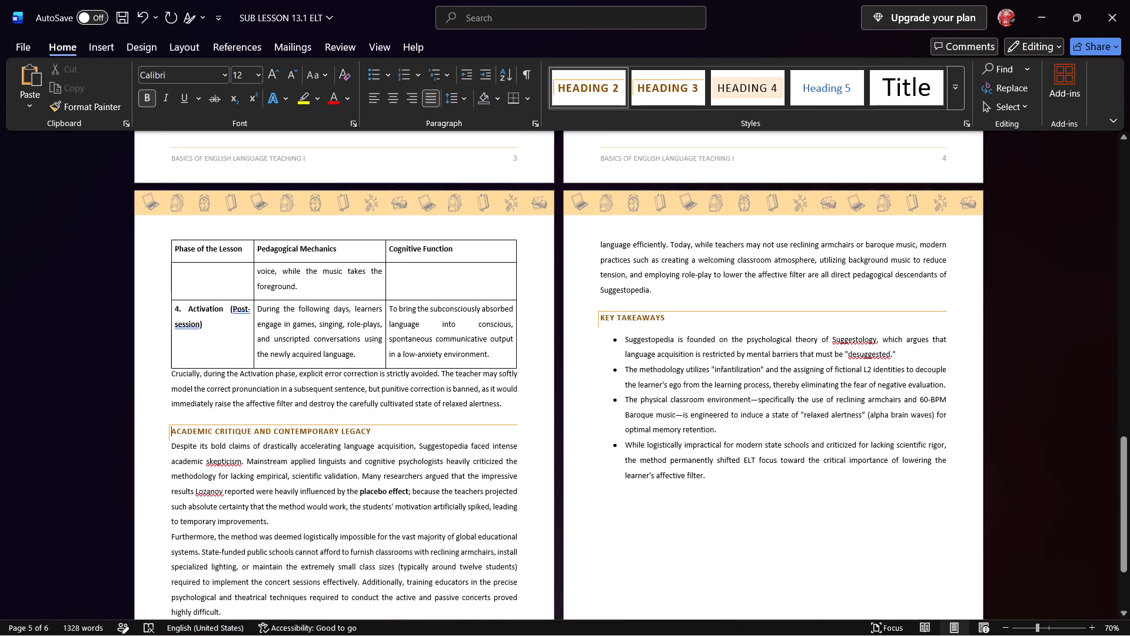
scroll(720, 466, "up", 1)
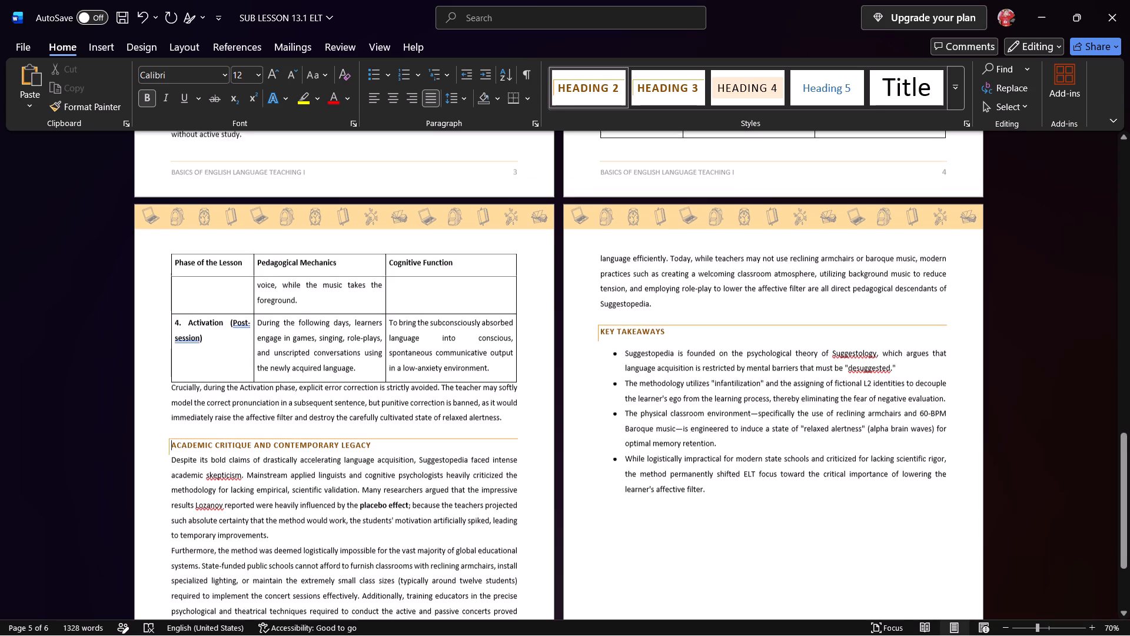
scroll(720, 466, "down", 10)
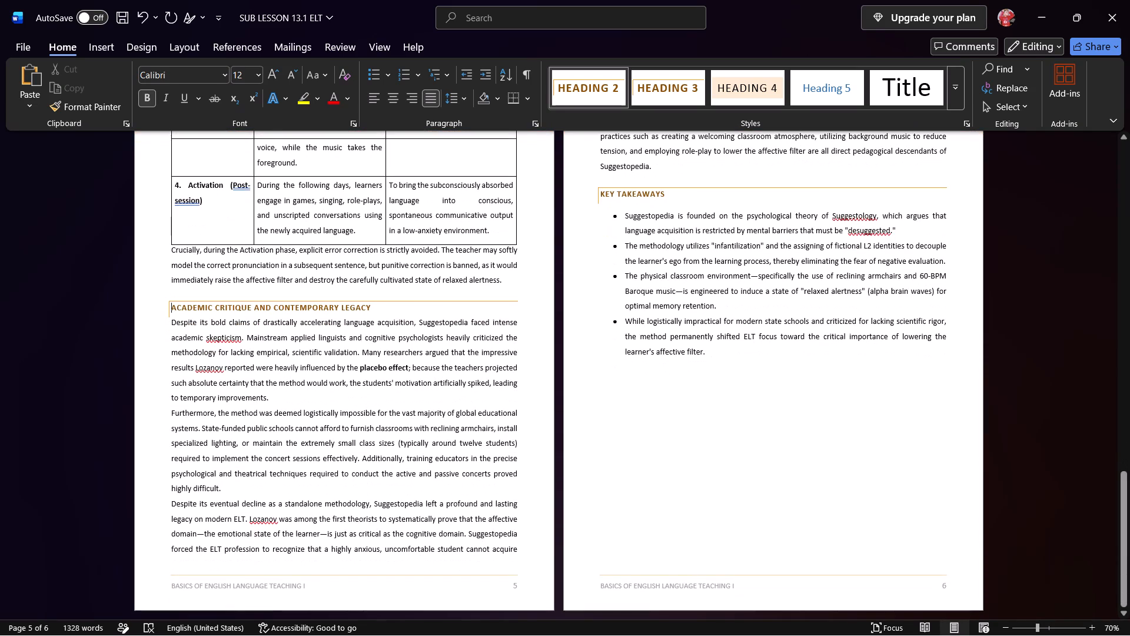
scroll(722, 453, "up", 3)
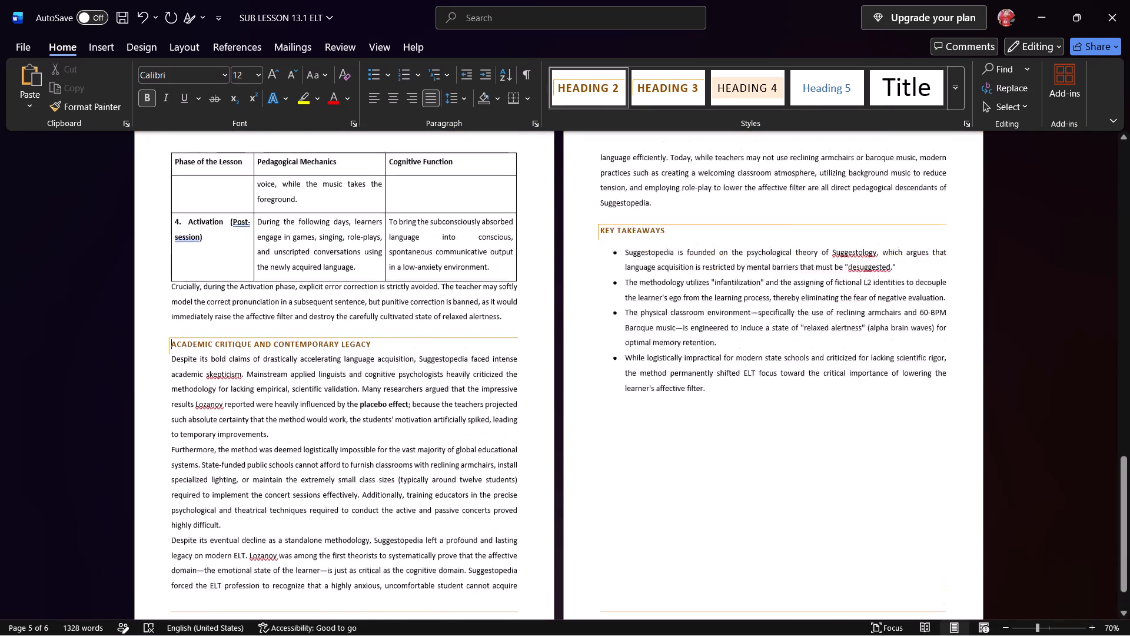
scroll(722, 452, "up", 5)
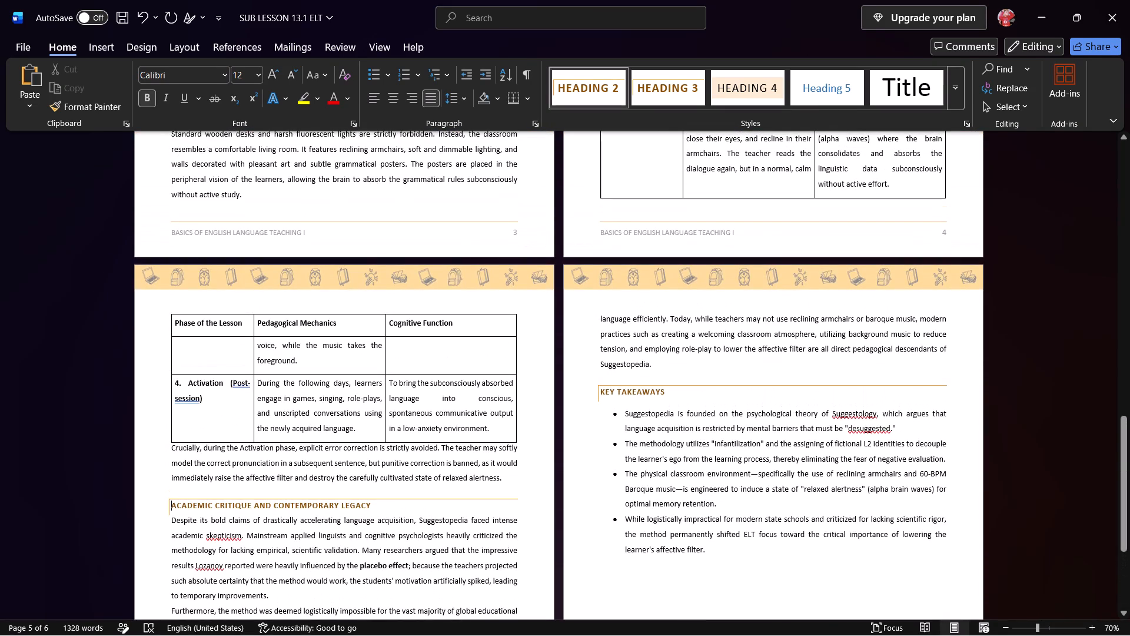
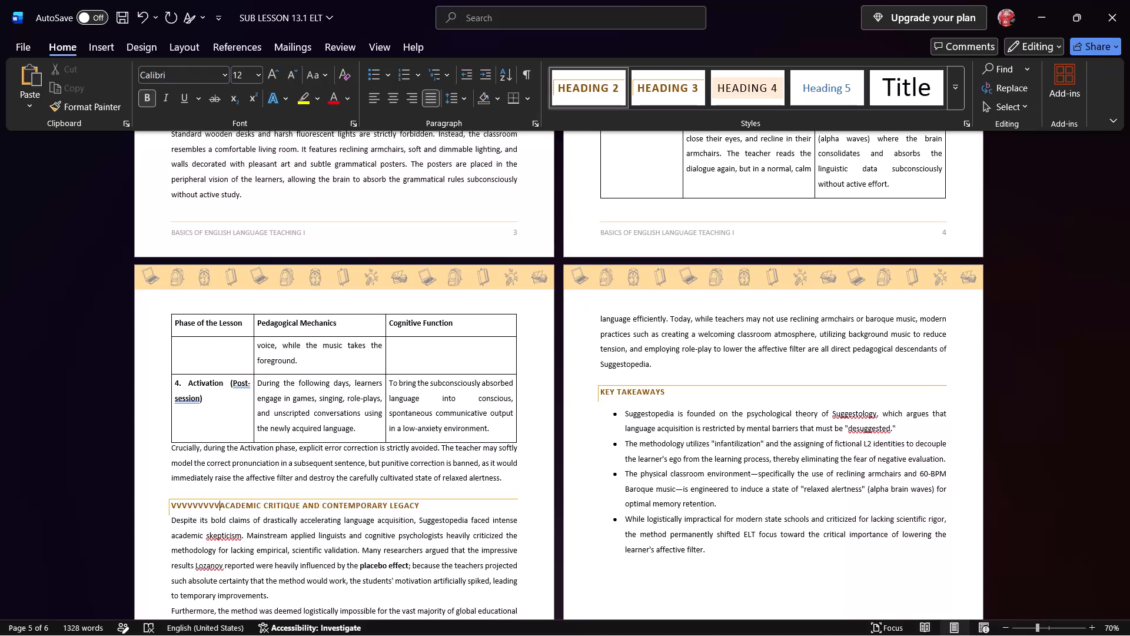
Undo the stray characters at the start of the Academic Critique and Contemporary Legacy heading and delete its number 5 cleanly.
key("ctrl+z")
key("ctrl+z")
key("ctrl+z")
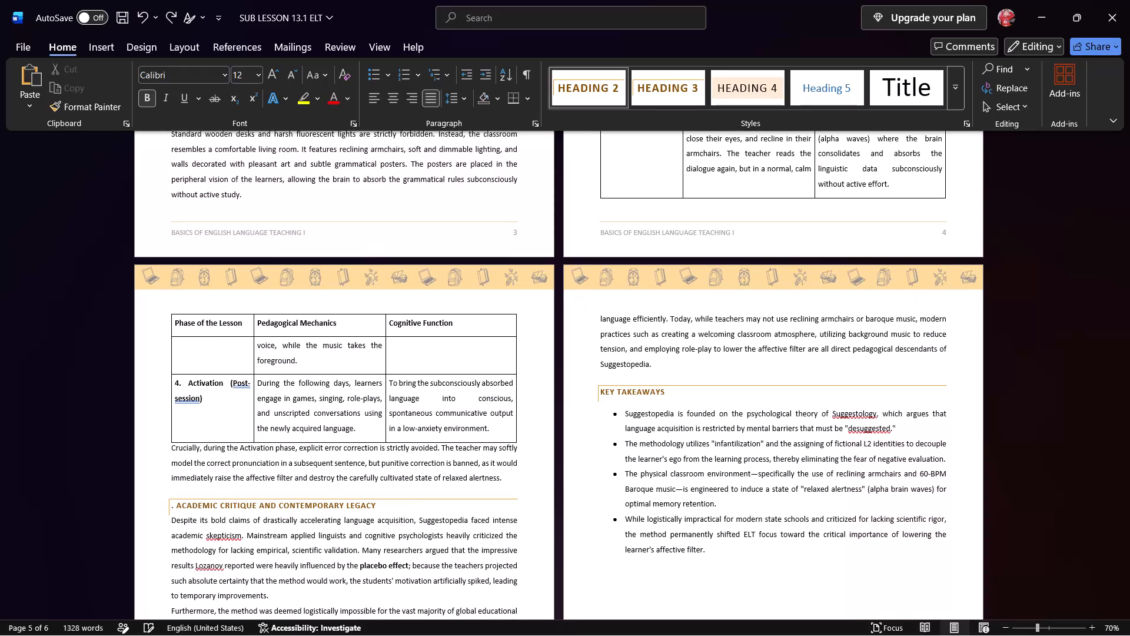
key("ctrl+z")
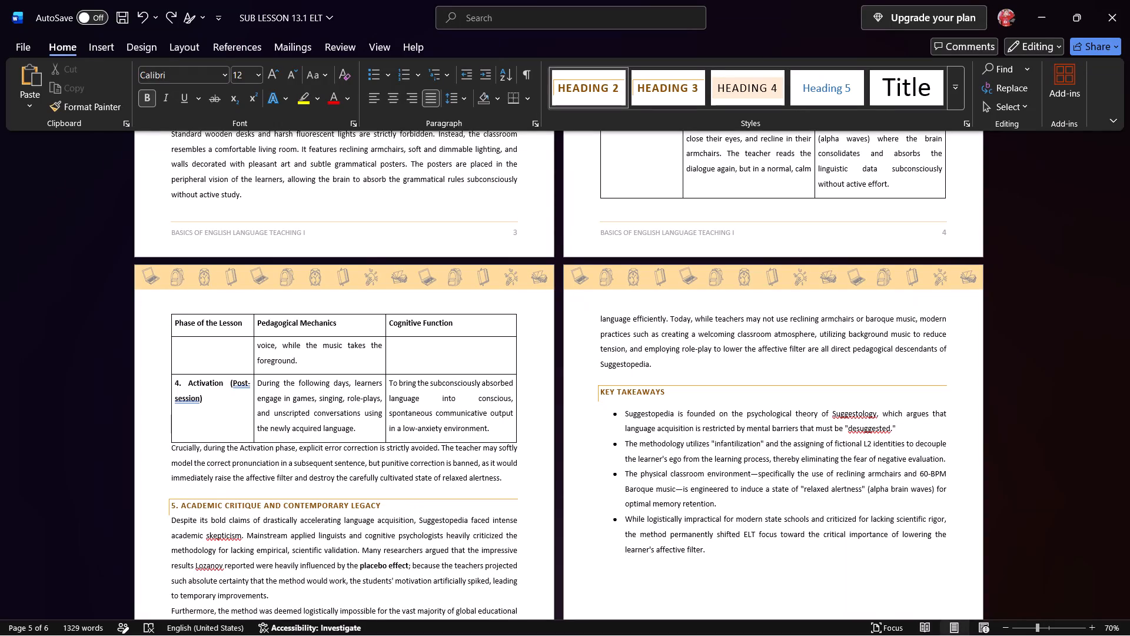
key("Delete")
key("Delete")
key("Delete")
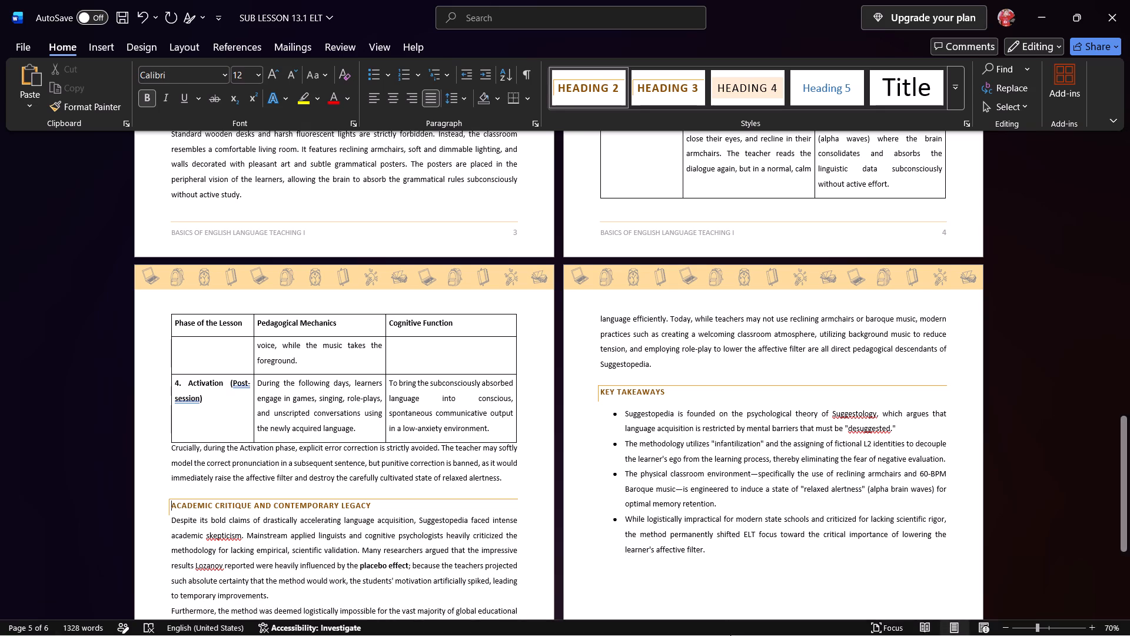
Save the finished Suggestopedia document in Downloads under the new name SUB LESSON 13.2 ELT.
scroll(265, 503, "down", 5)
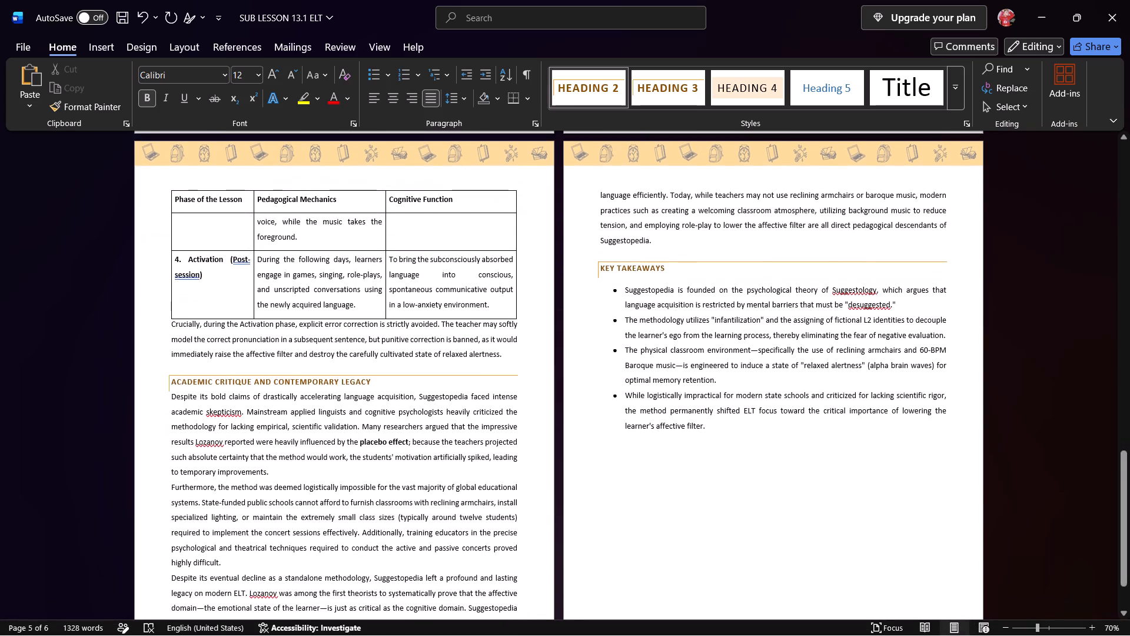
scroll(265, 503, "down", 5)
scroll(265, 503, "up", 14)
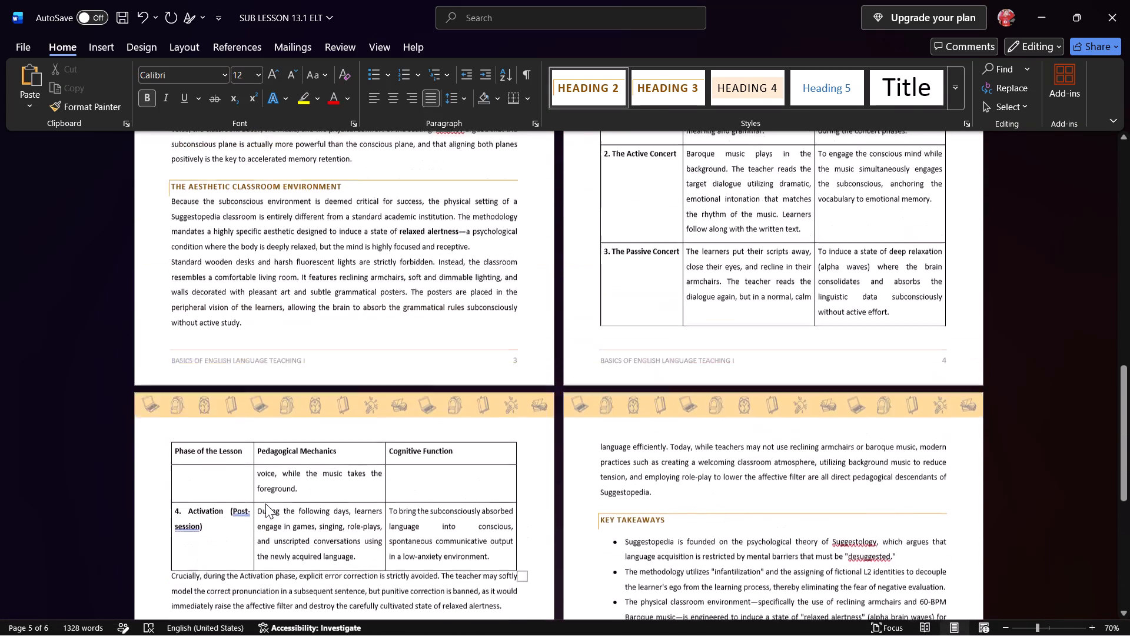
scroll(265, 503, "up", 20)
scroll(265, 503, "up", 14)
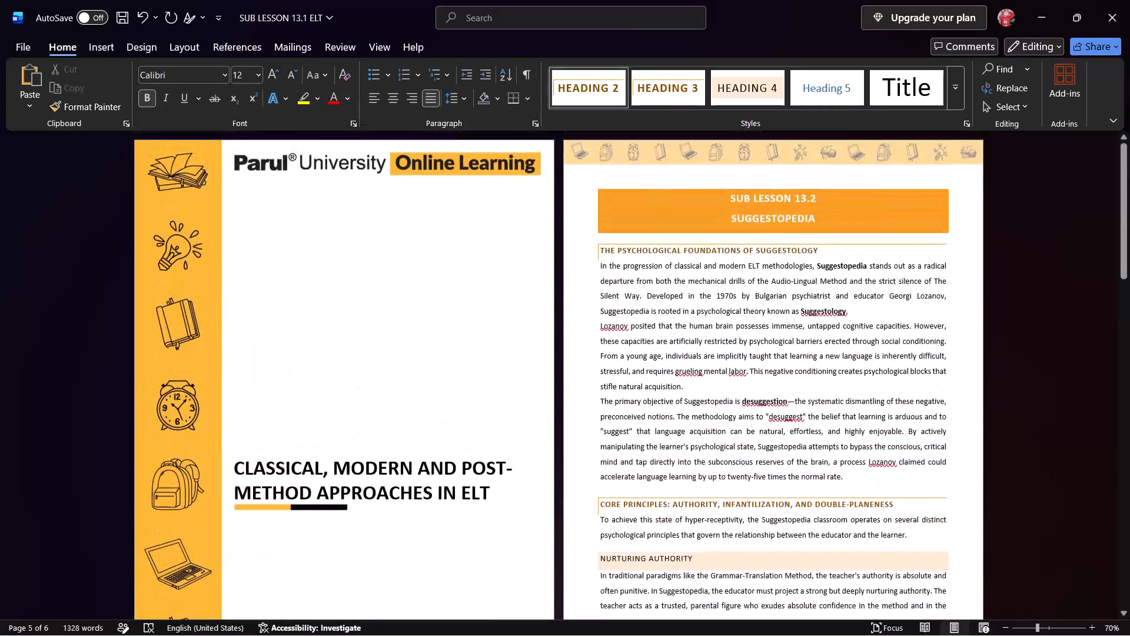
scroll(265, 503, "up", 2)
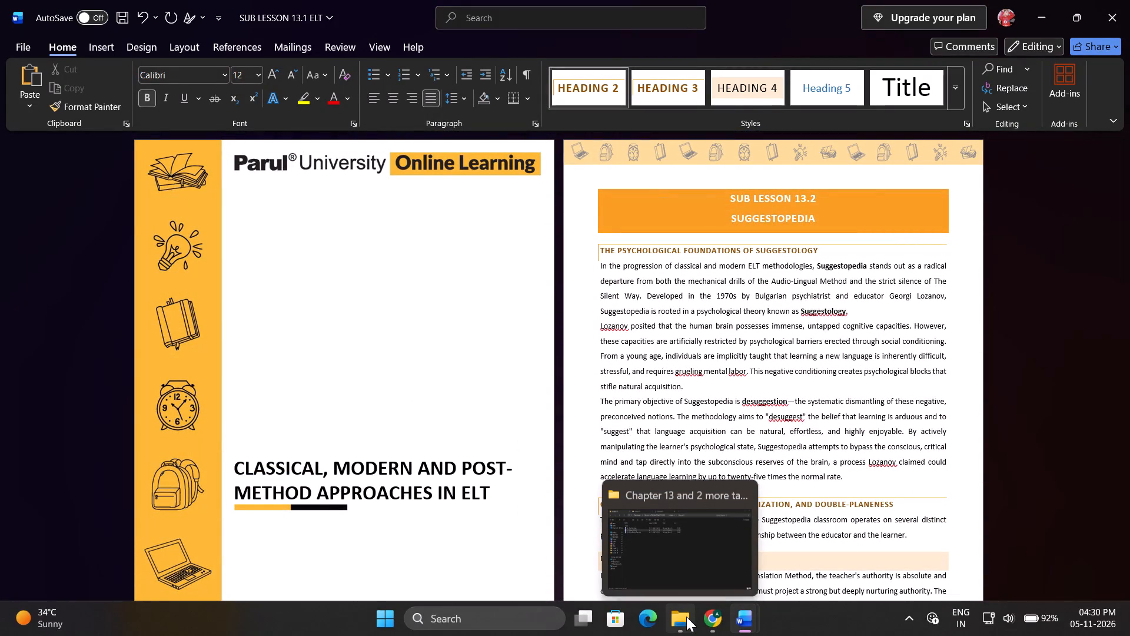
left_click(673, 569)
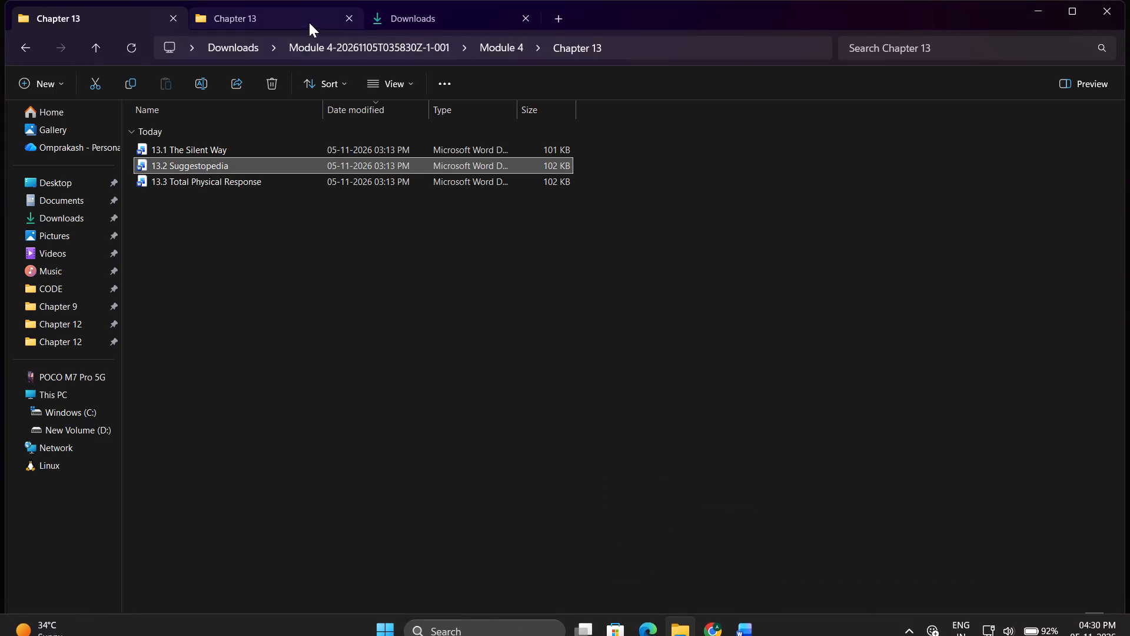
left_click(284, 18)
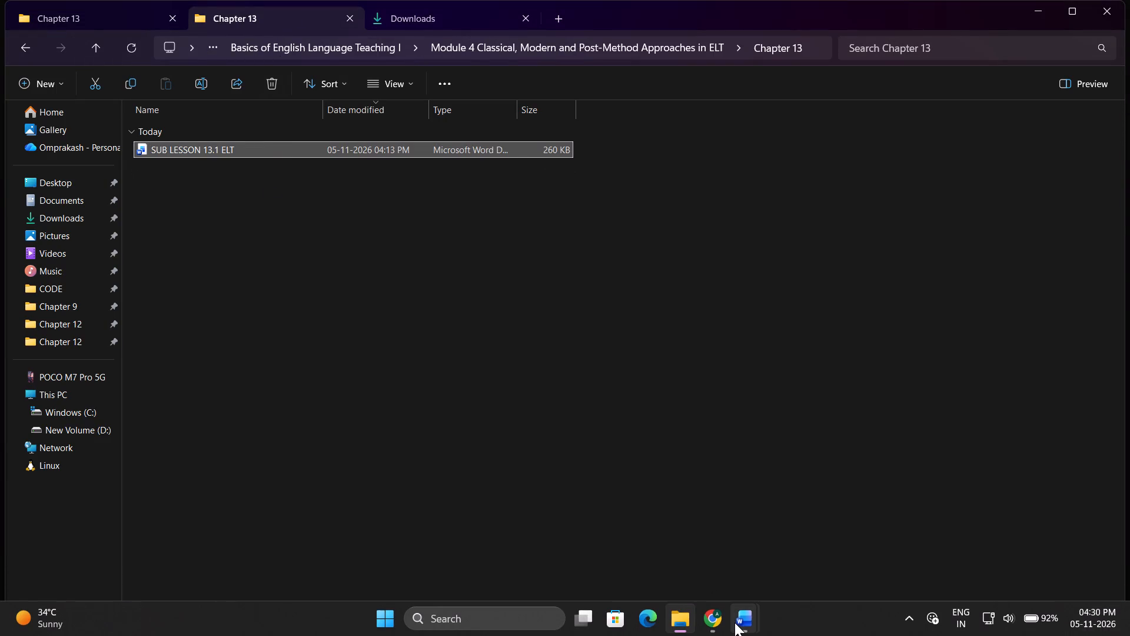
left_click(763, 574)
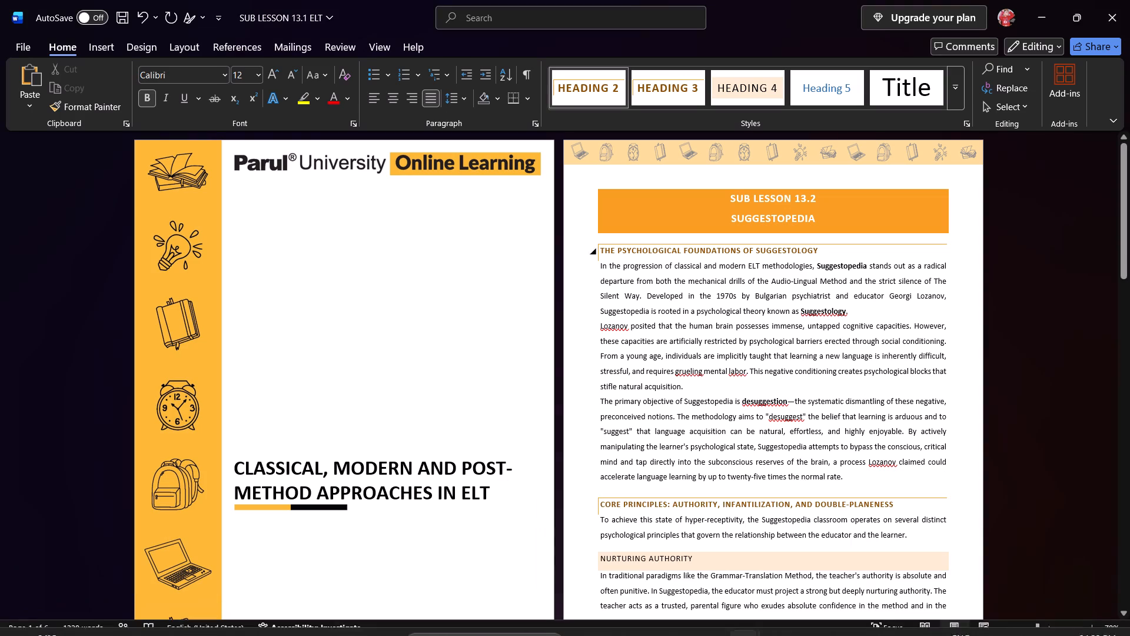
left_click(21, 49)
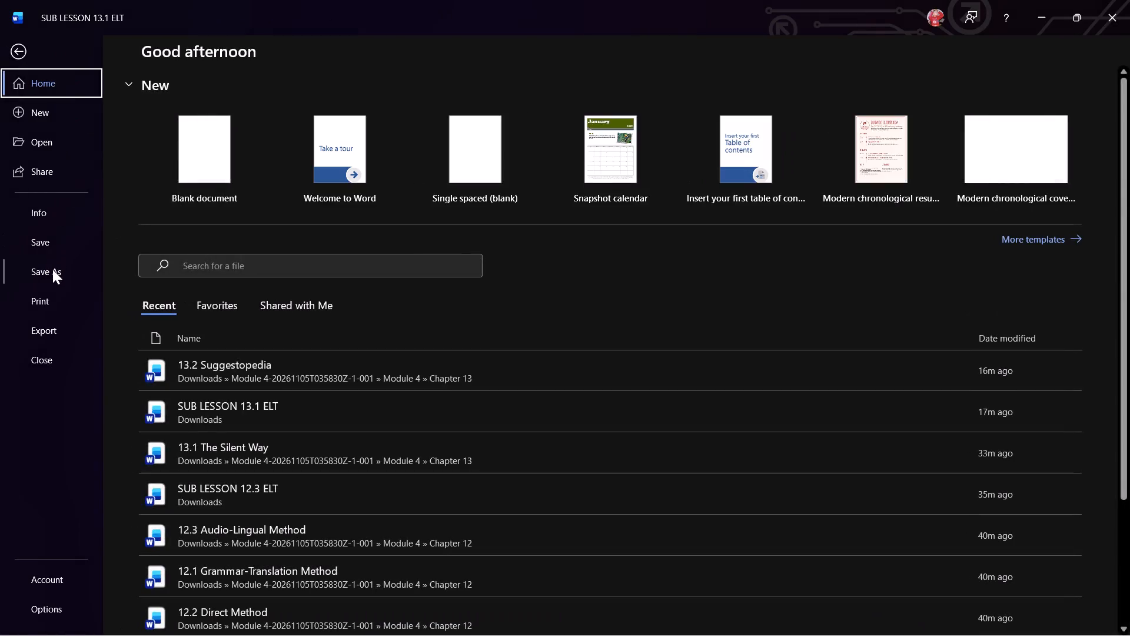
left_click(52, 279)
left_click(486, 193)
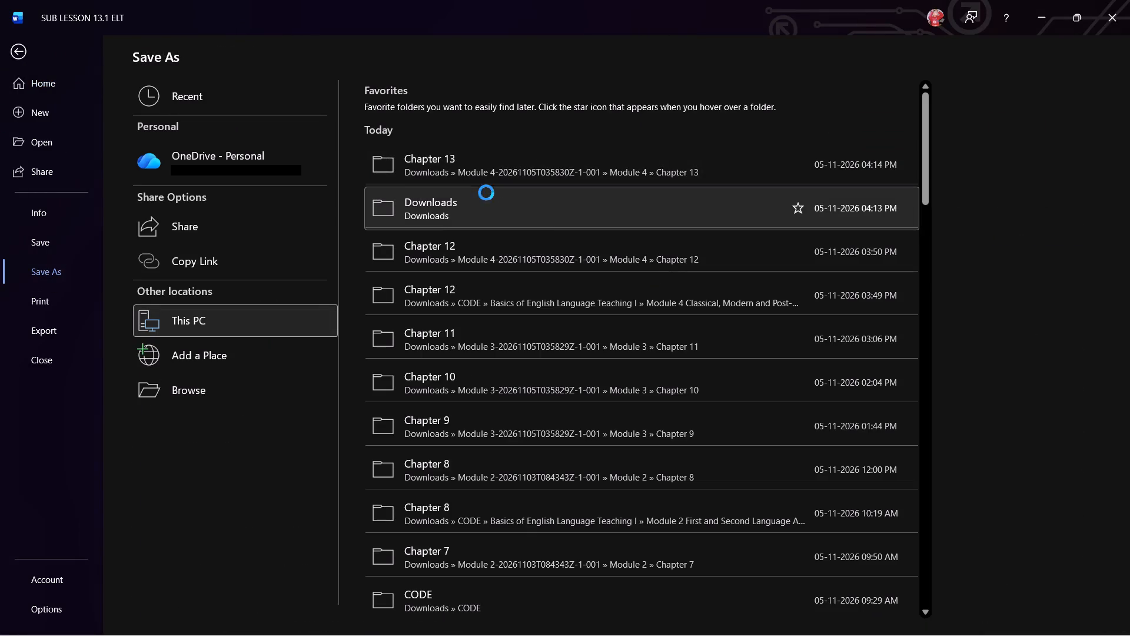
left_click(167, 247)
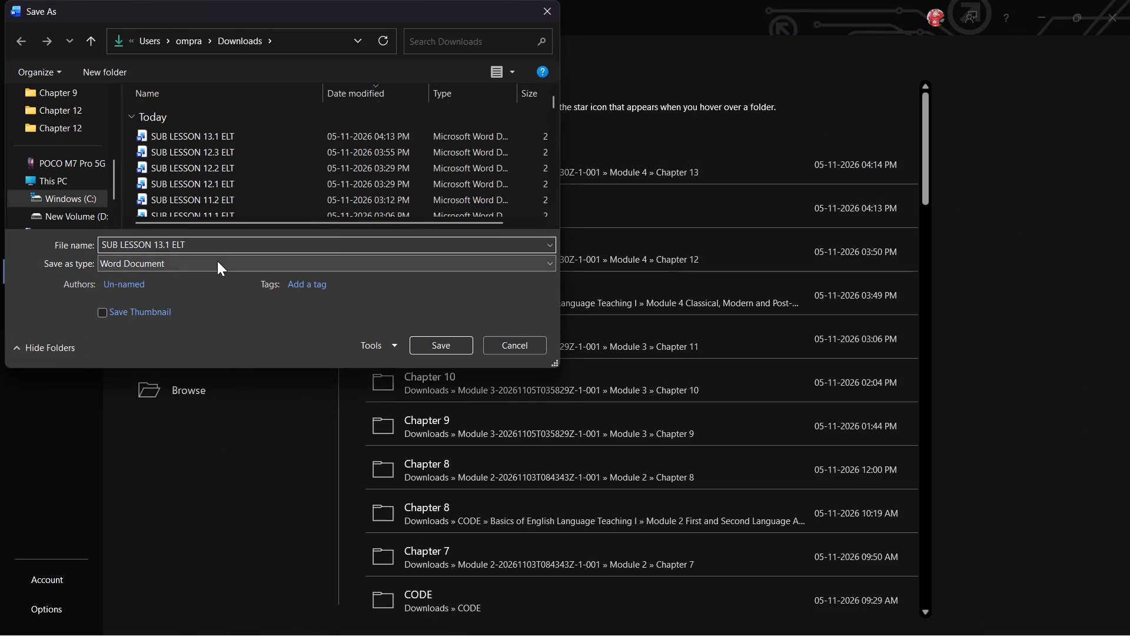
key("BackSpace")
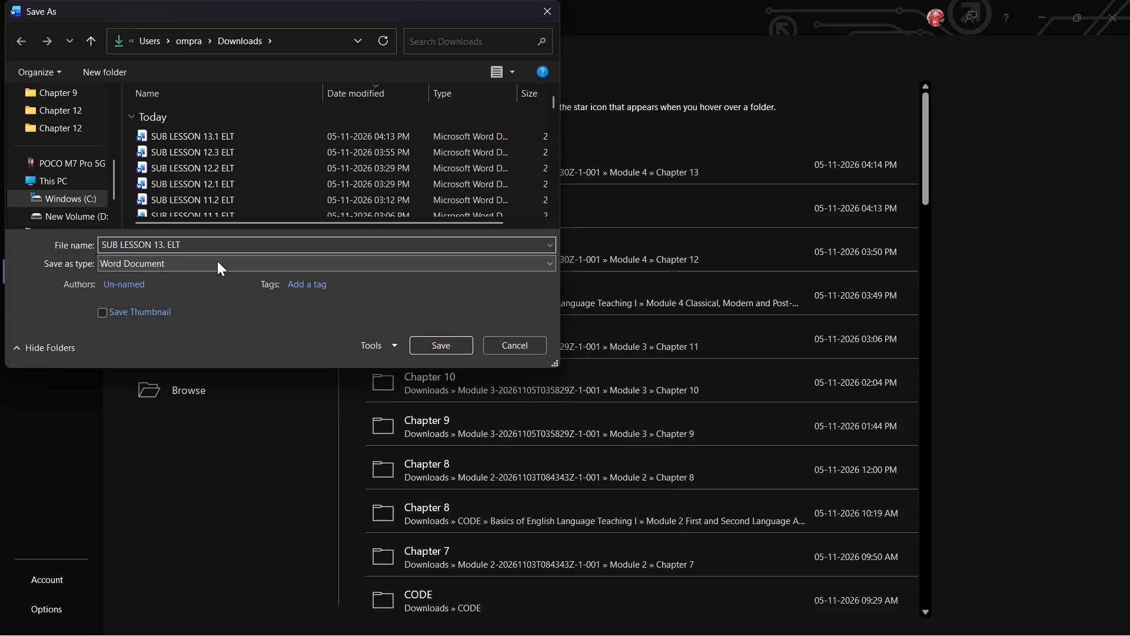
key("2")
key("Return")
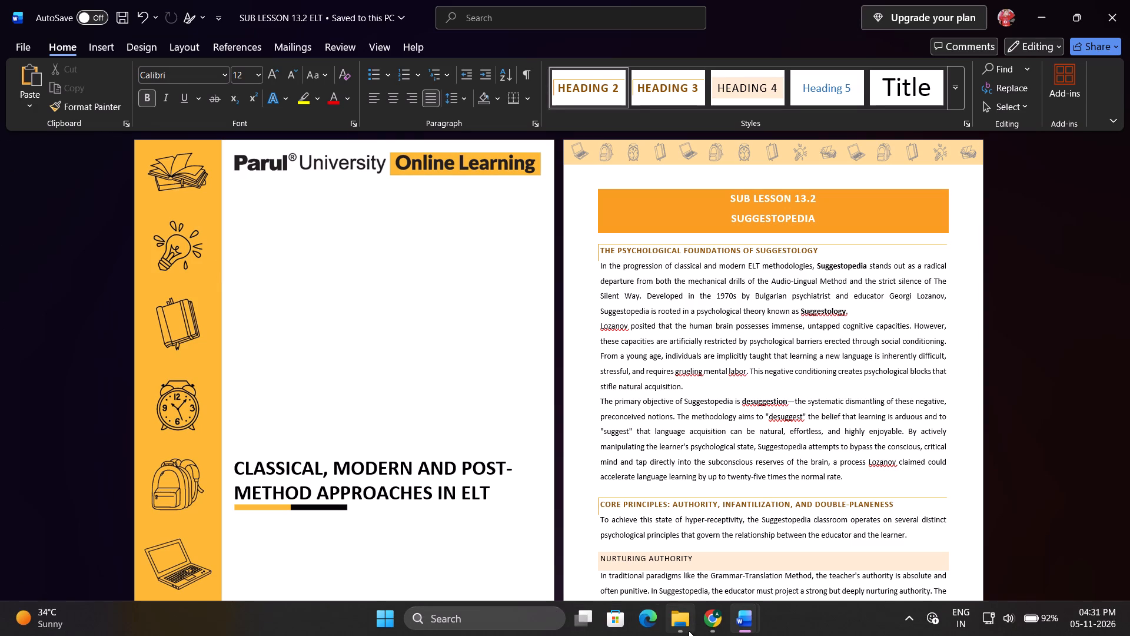
Copy SUB LESSON 13.2 ELT from Downloads into the Chapter 13 folder of Module 4 Classical, Modern and Post-Method Approaches in ELT.
left_click(680, 630)
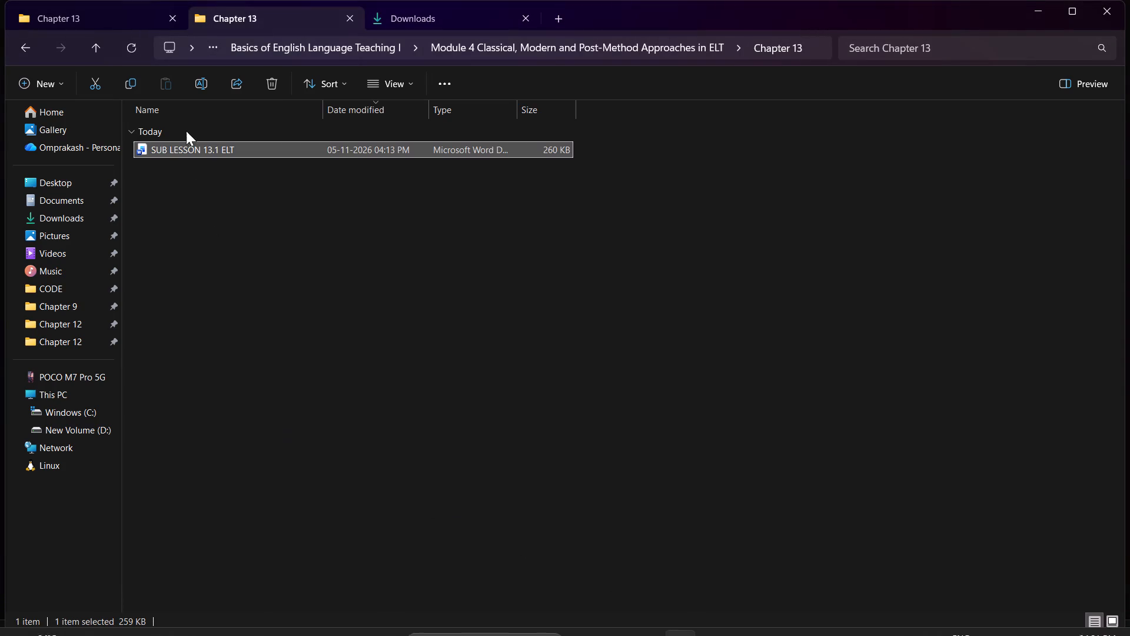
left_click(411, 25)
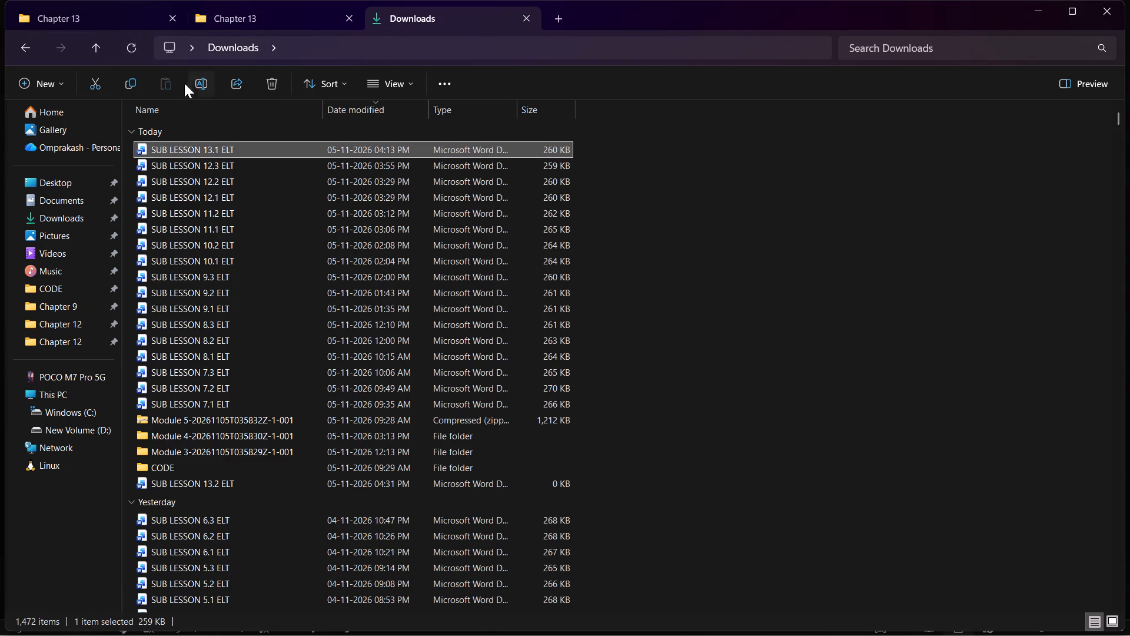
left_click(129, 51)
left_click(168, 149)
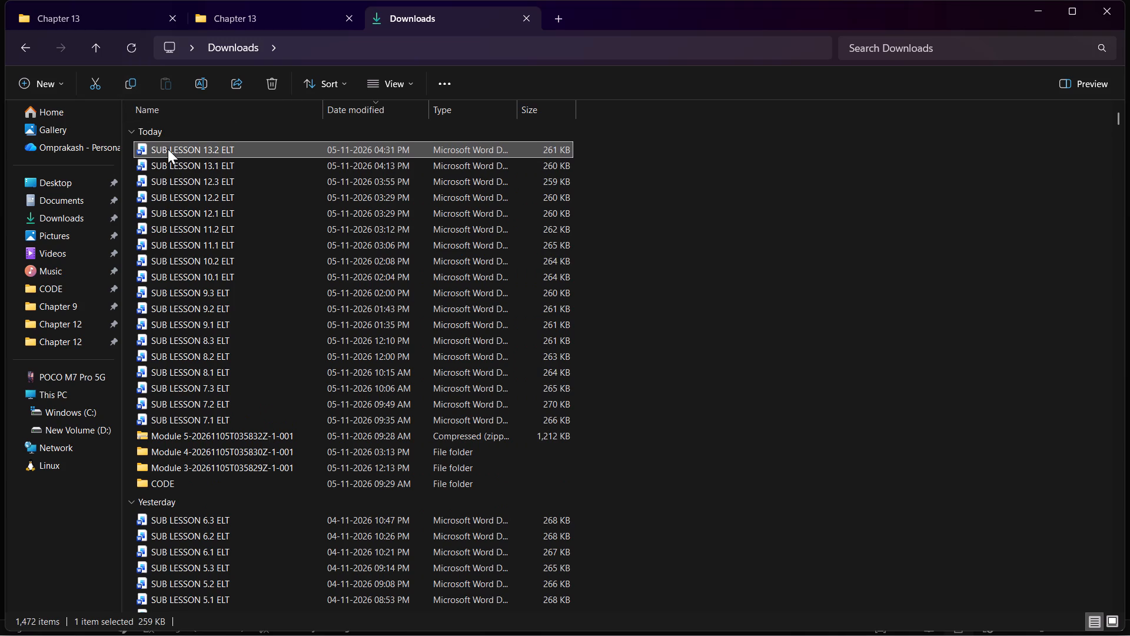
left_click(129, 85)
left_click(225, 14)
left_click(161, 75)
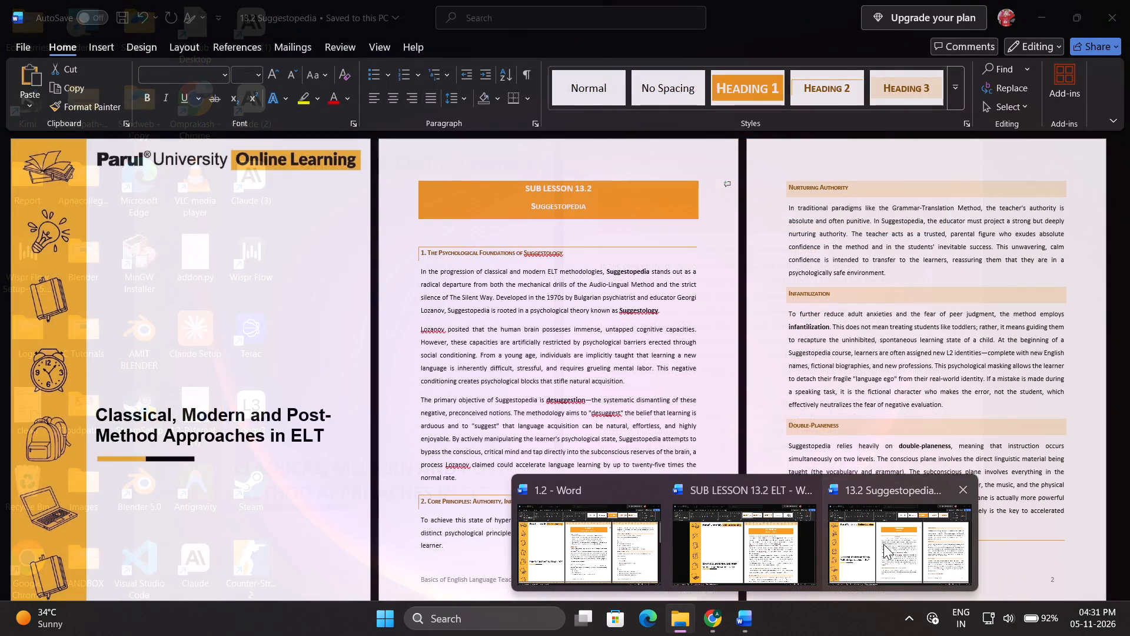
Close the source document 13.2 Suggestopedia.
left_click(883, 544)
left_click(1121, 5)
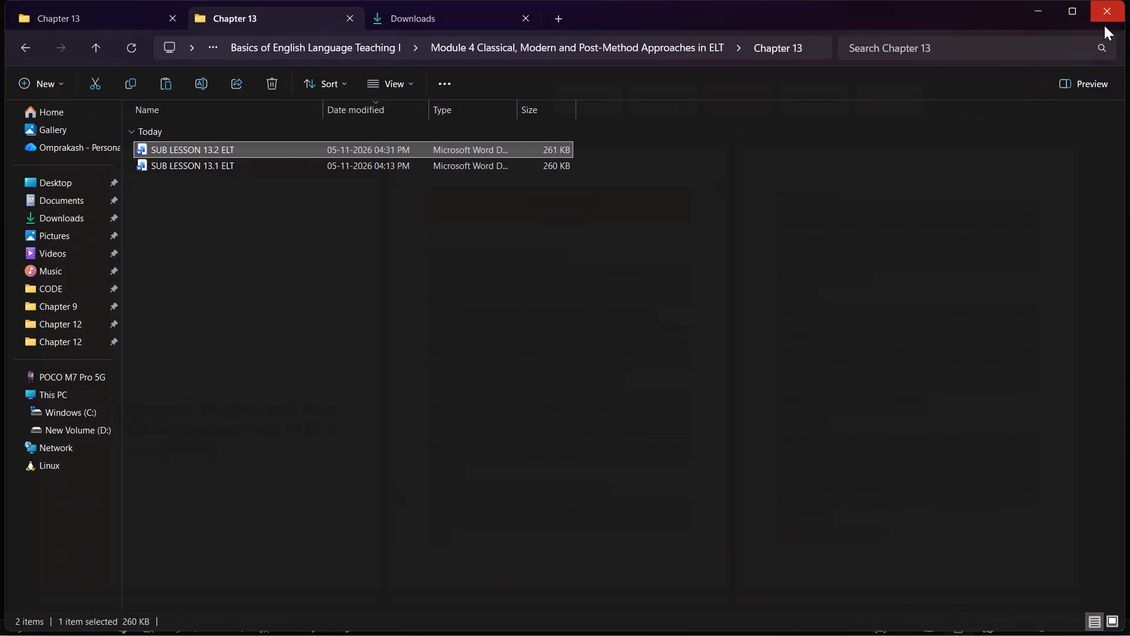
Open the source document 13.3 Total Physical Response from the downloaded Module 4 Chapter 13 folder and enable editing.
left_click(76, 12)
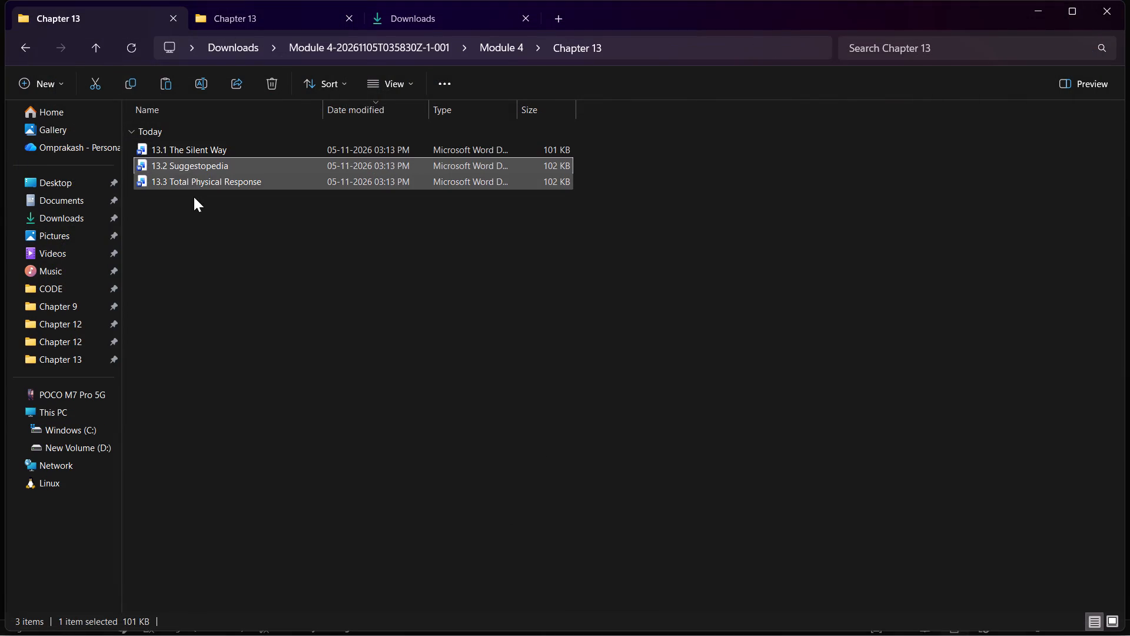
double_click(200, 189)
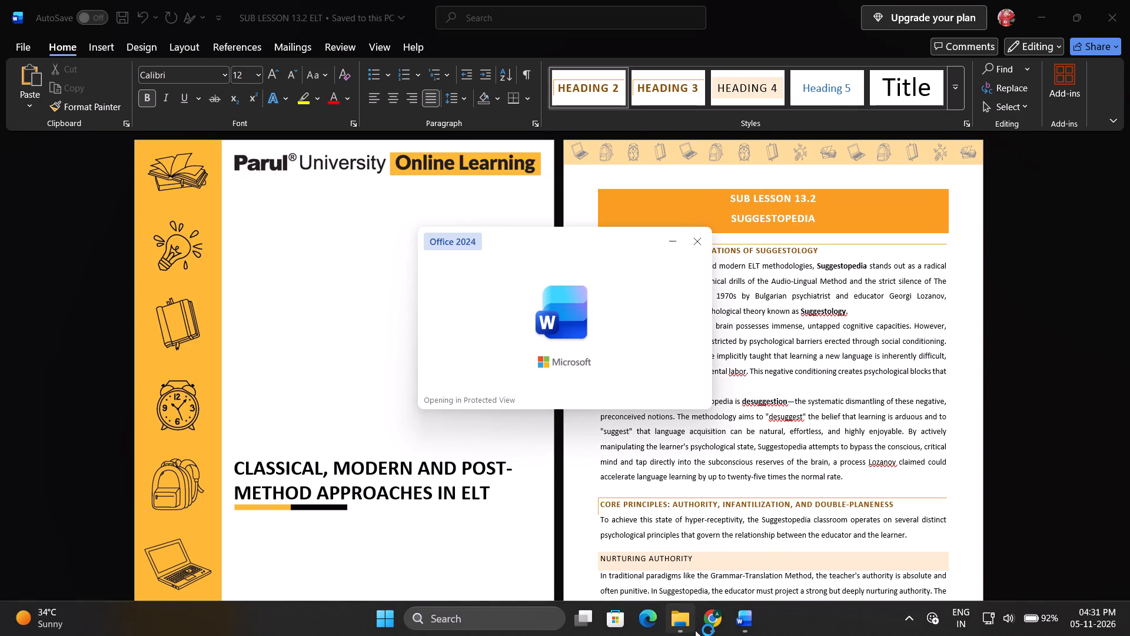
left_click(587, 69)
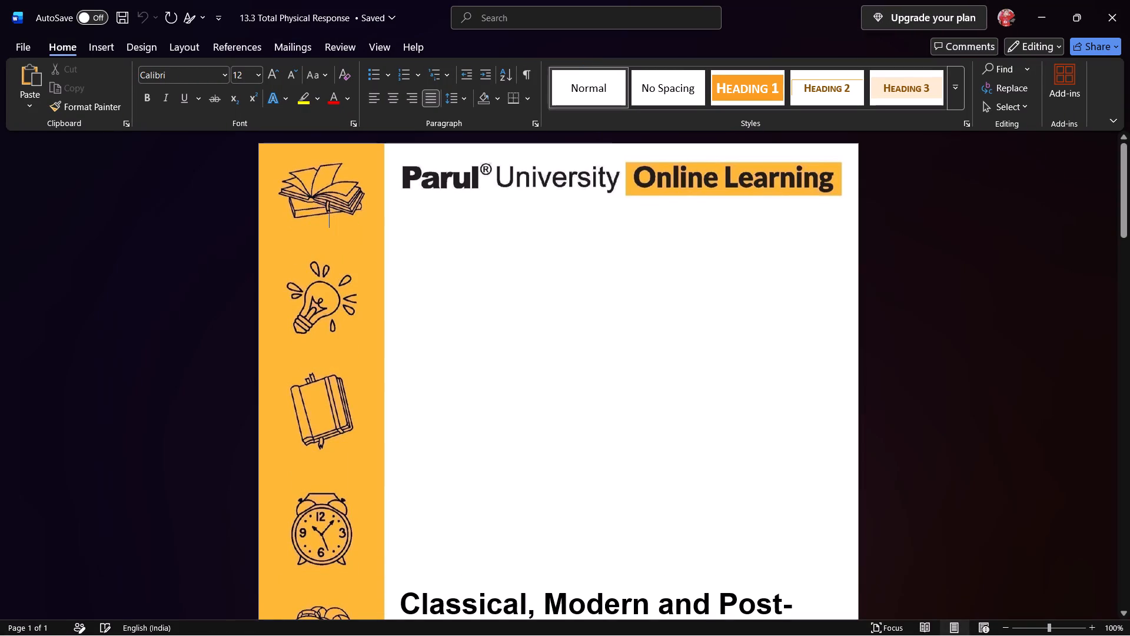
Copy the whole 13.3 Total Physical Response content, from the SUB LESSON 13.3 title through the Course Outcomes list.
scroll(600, 271, "down", 3, "ctrl")
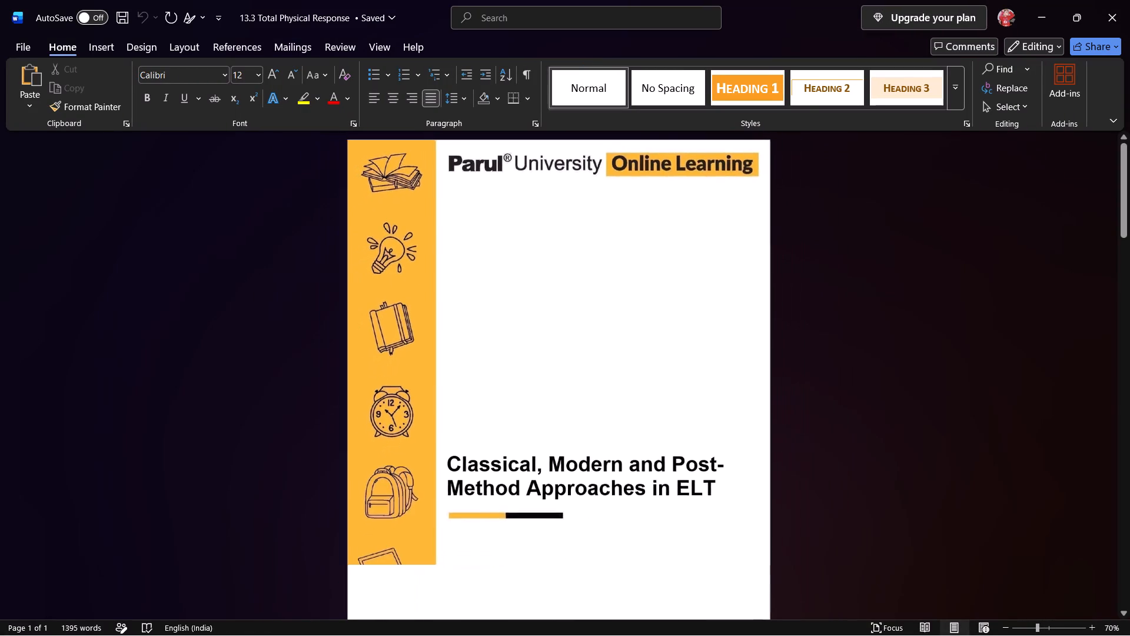
scroll(600, 271, "down", 1)
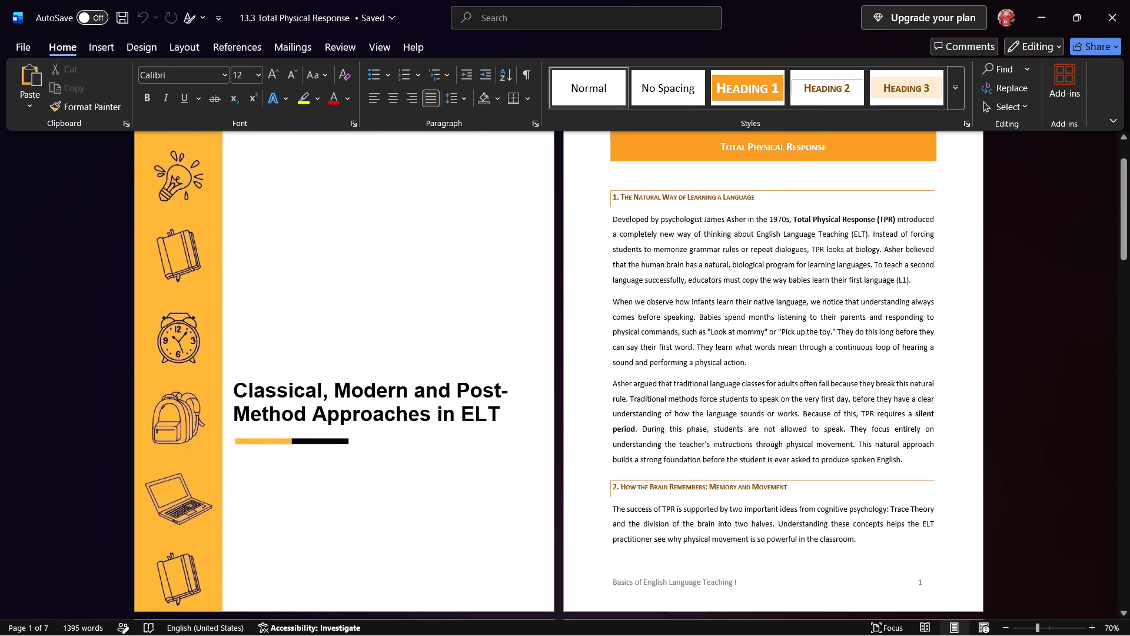
scroll(603, 259, "up", 1)
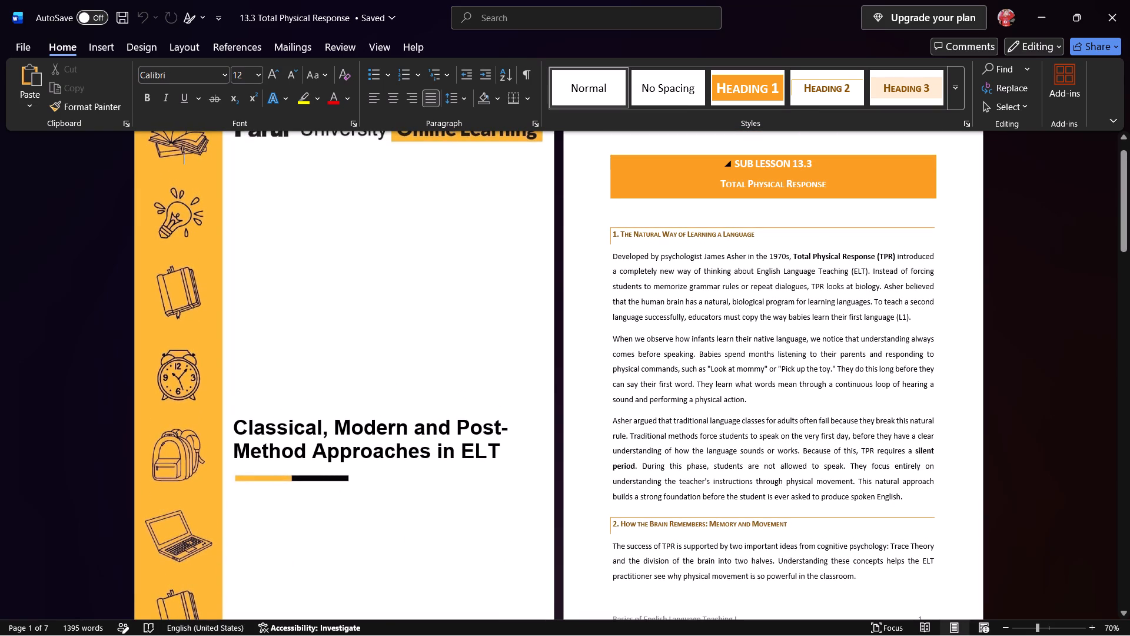
left_click_drag(735, 165, 776, 635)
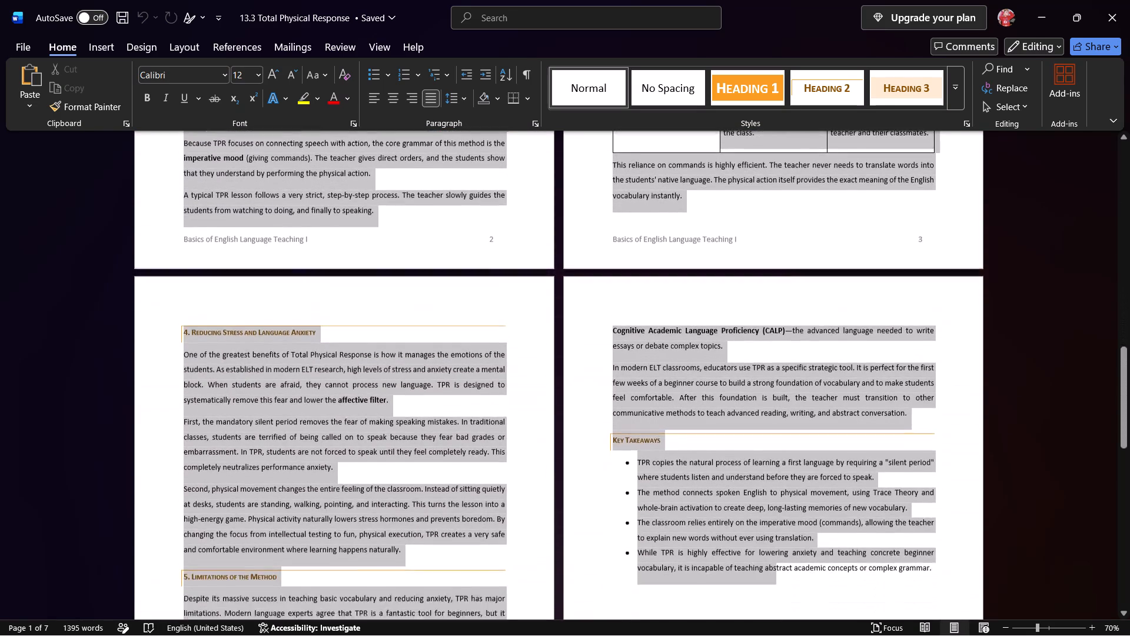
left_click_drag(776, 635, 1129, 634)
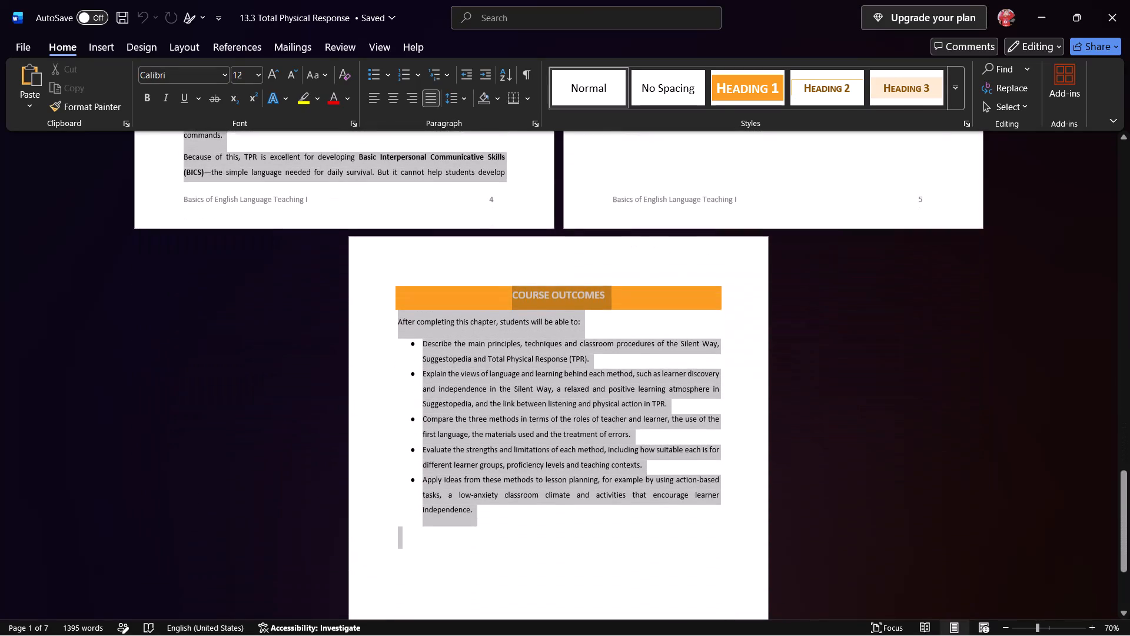
left_click_drag(1129, 634, 621, 505)
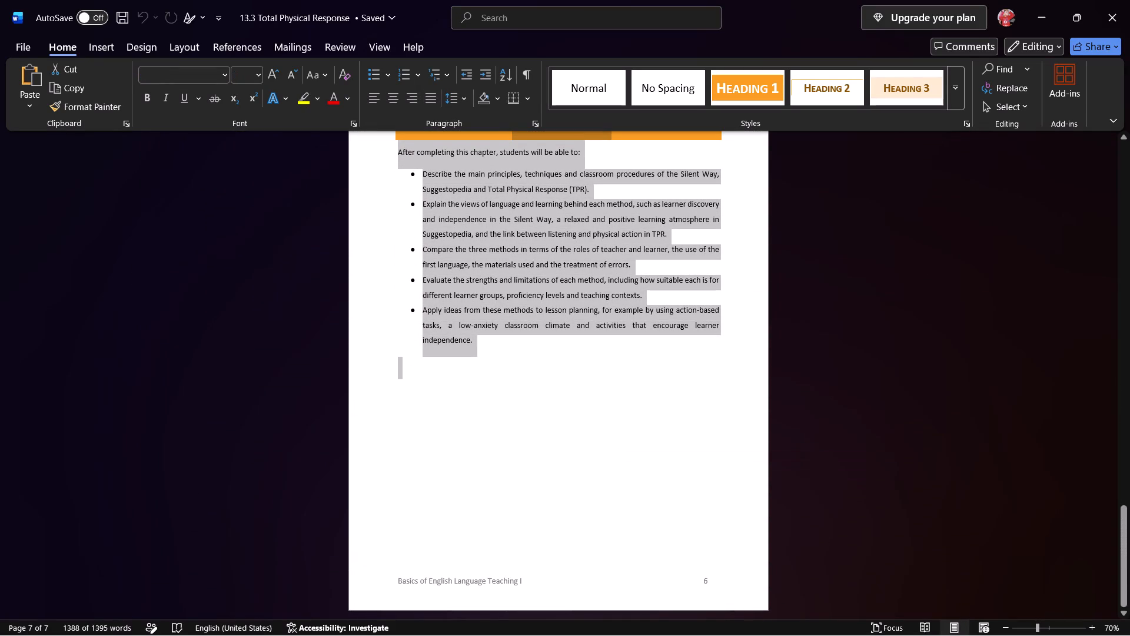
key("ctrl+c")
Replace the whole lesson body of SUB LESSON 13.2 ELT, from the title through Key Takeaways, with the copied 13.3 Total Physical Response content.
key("alt+Tab")
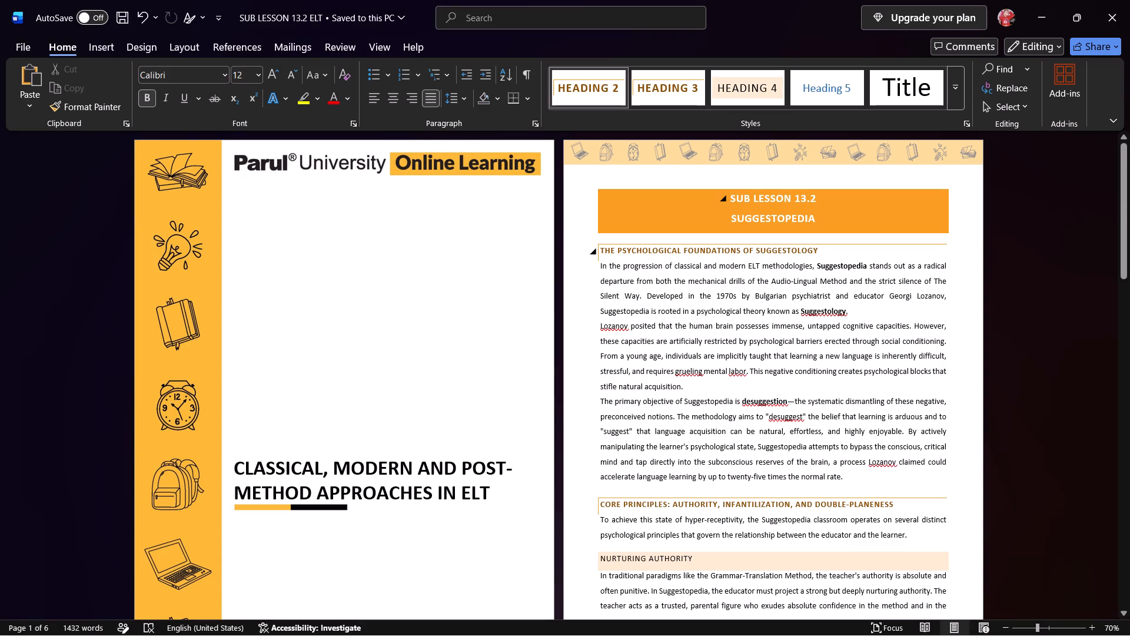
left_click_drag(732, 198, 1129, 635)
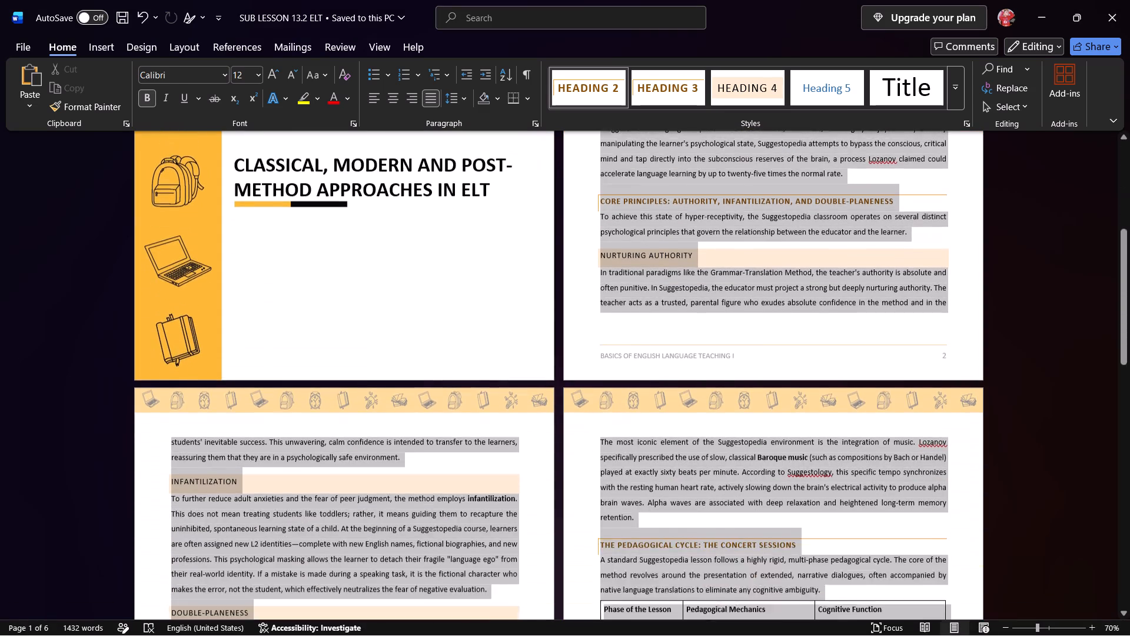
left_click_drag(1129, 635, 1071, 629)
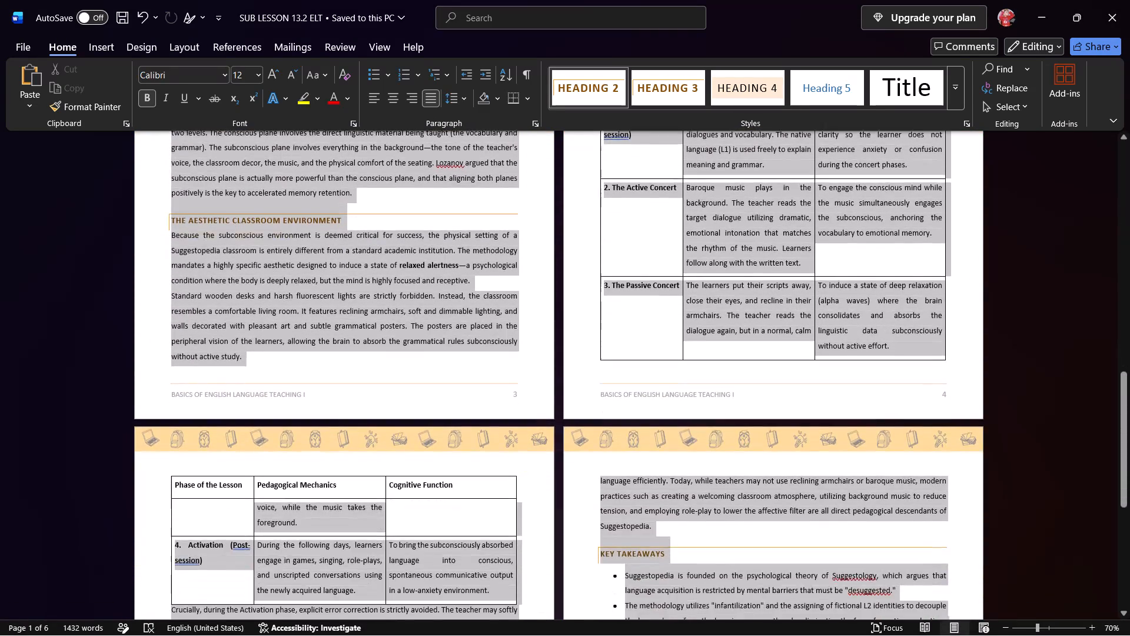
left_click_drag(1071, 629, 961, 635)
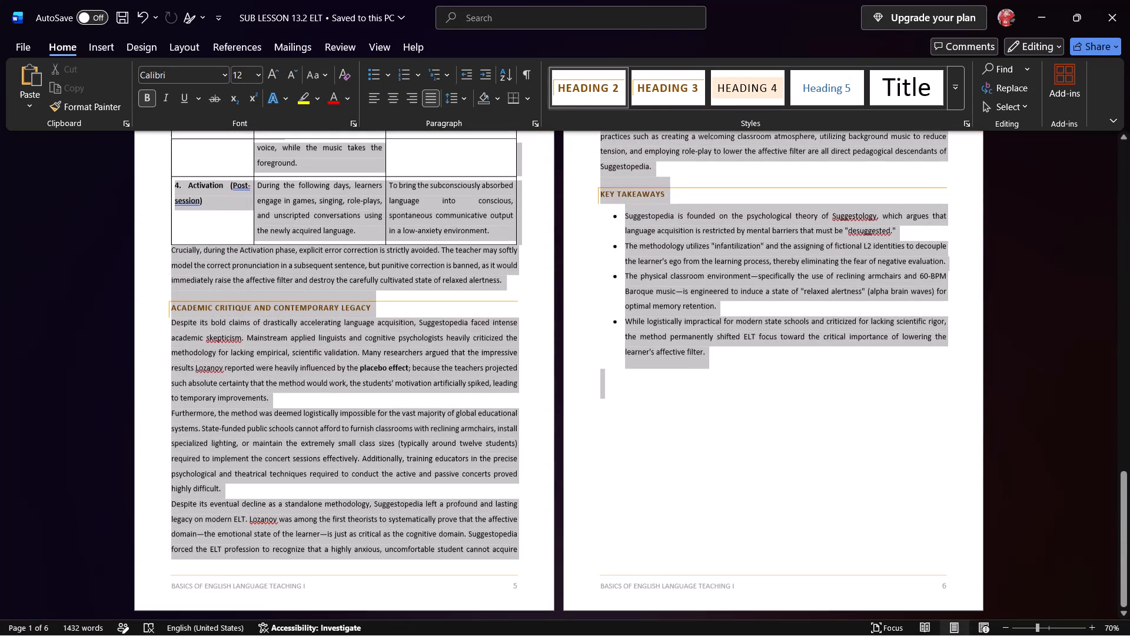
left_click_drag(961, 635, 960, 631)
key("ctrl+v")
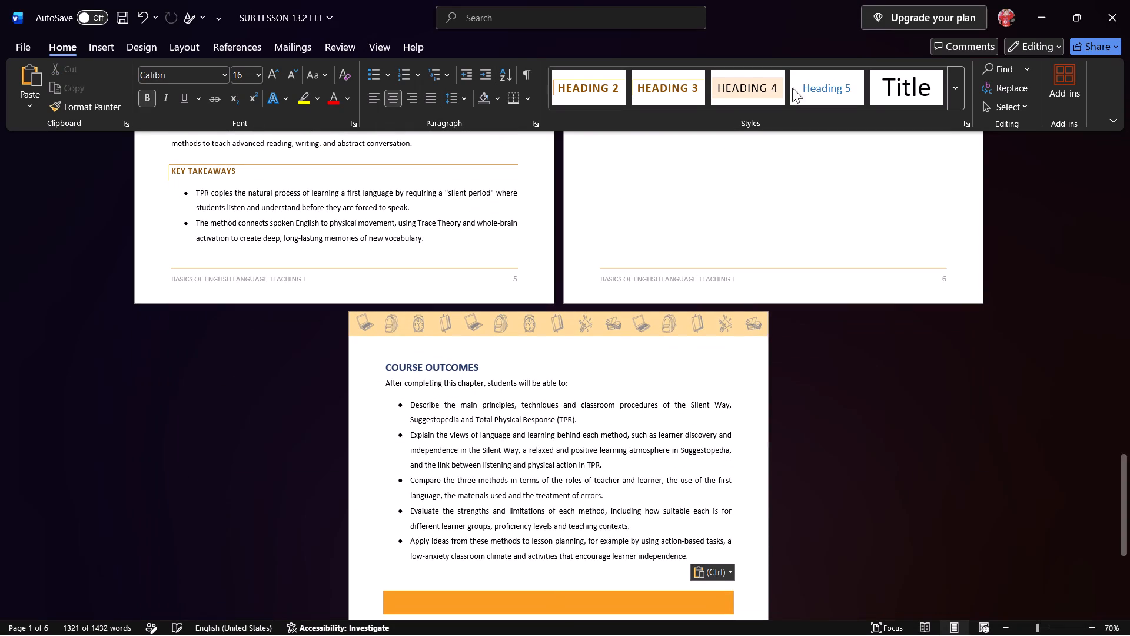
Apply the Normal style to the leftover orange-banded empty paragraph after the Course Outcomes list.
left_click(953, 87)
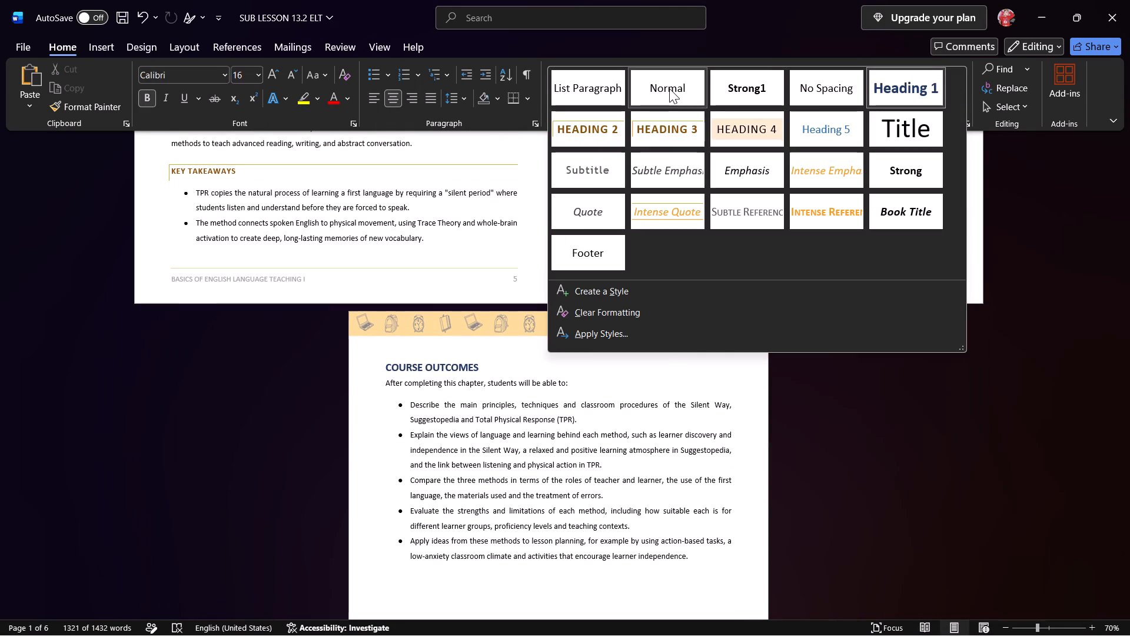
left_click(669, 88)
Delete the "After completing this chapter, students will be able to:" line and apply Heading 3 to the COURSE OUTCOMES heading.
triple_click(468, 382)
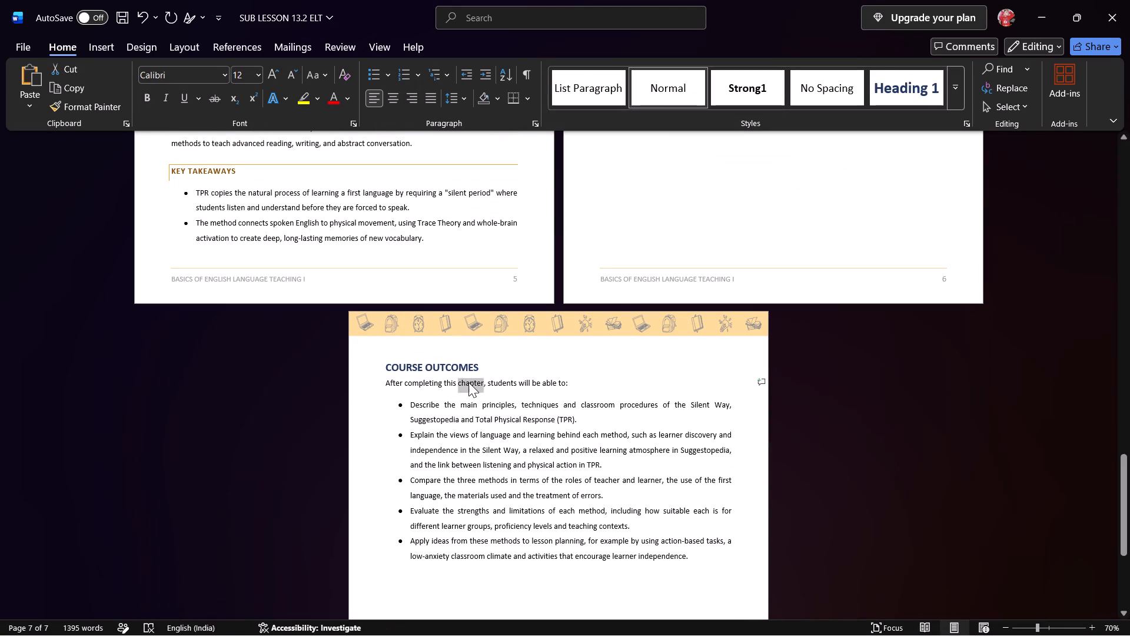
key("BackSpace")
left_click(425, 366)
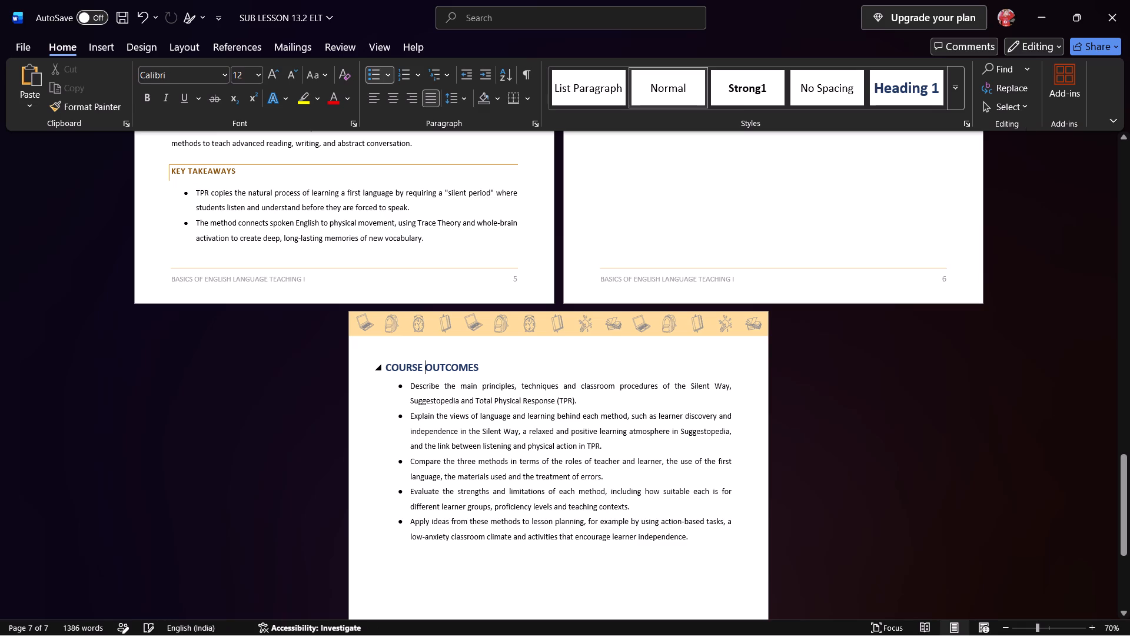
left_click(947, 96)
left_click(664, 121)
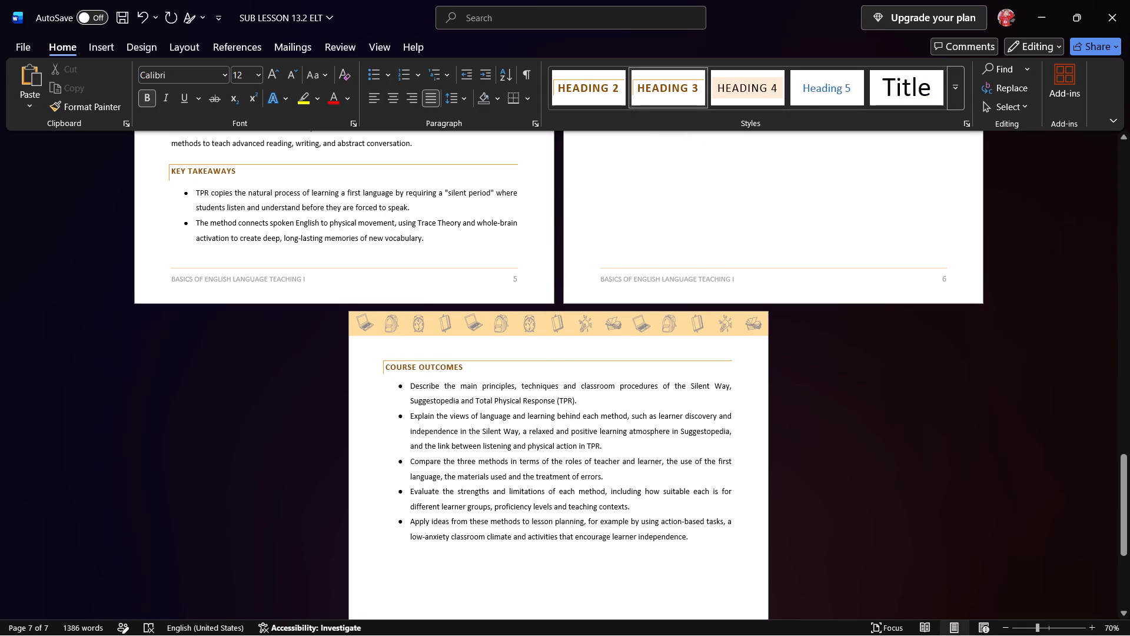
Widen the last column of the Teaching Phase table so the table reaches the right text margin.
scroll(568, 565, "up", 16)
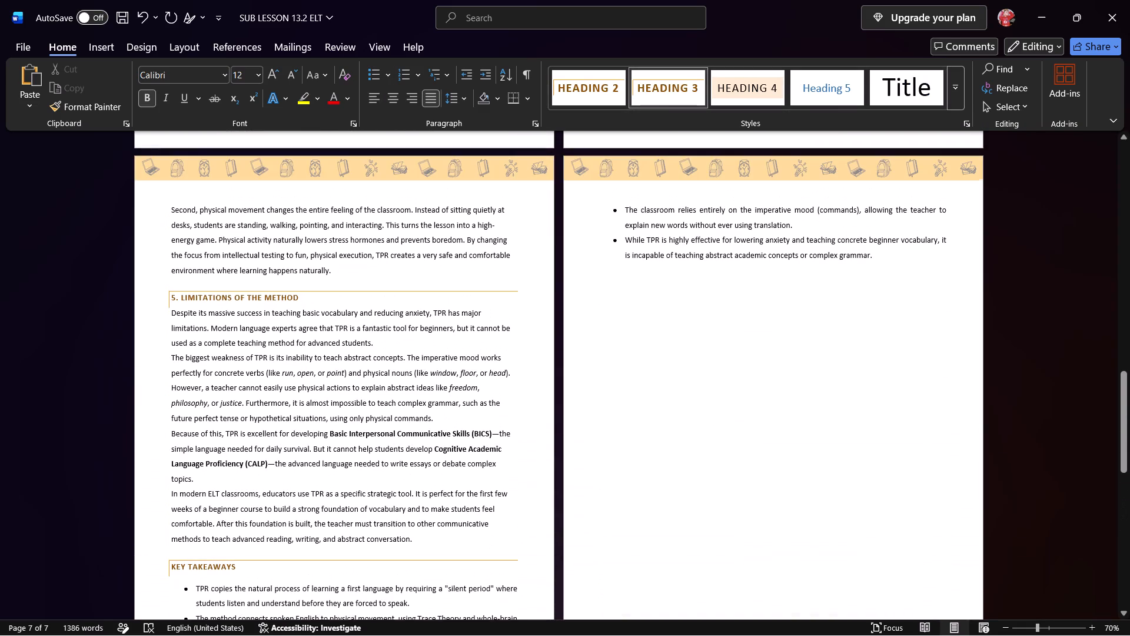
scroll(502, 545, "up", 3)
scroll(365, 524, "up", 12)
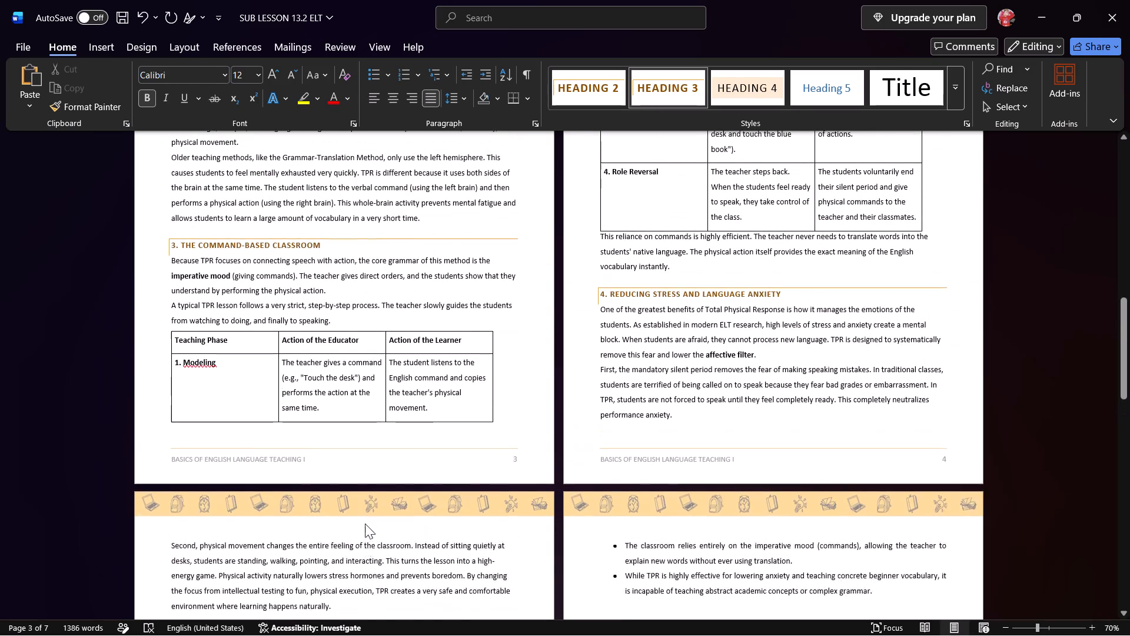
scroll(365, 524, "up", 1)
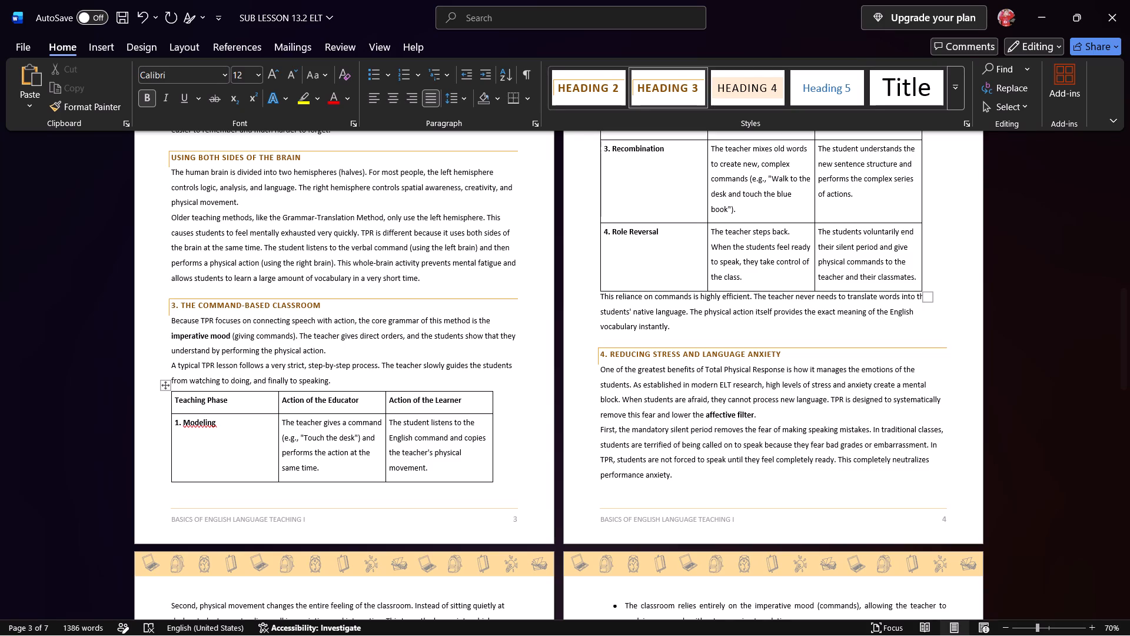
left_click_drag(492, 423, 521, 433)
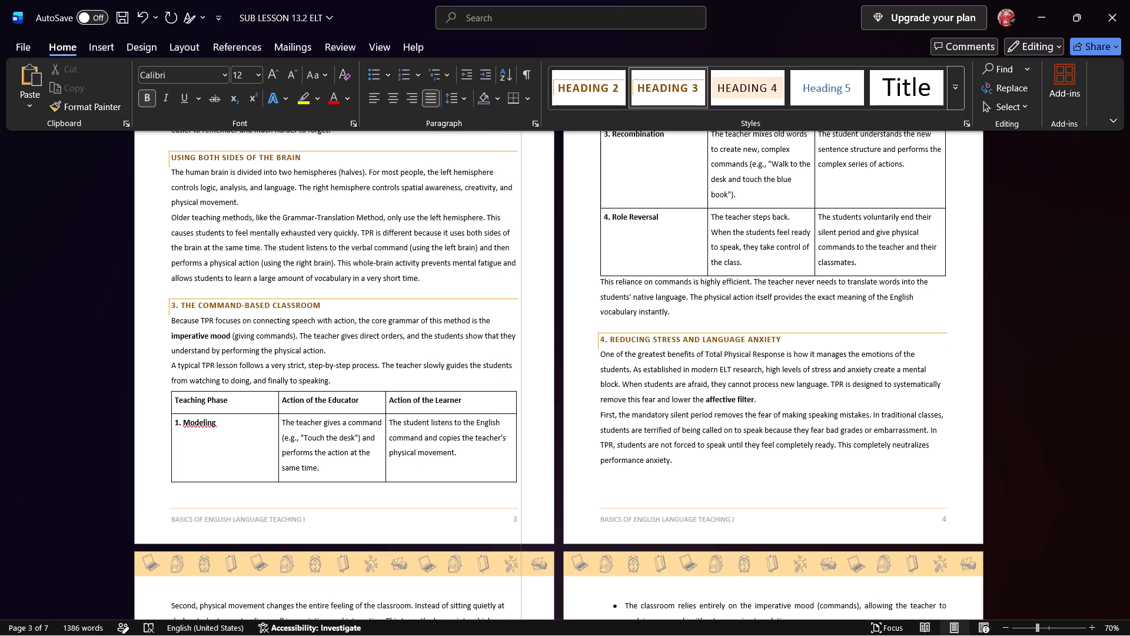
left_click_drag(521, 433, 517, 433)
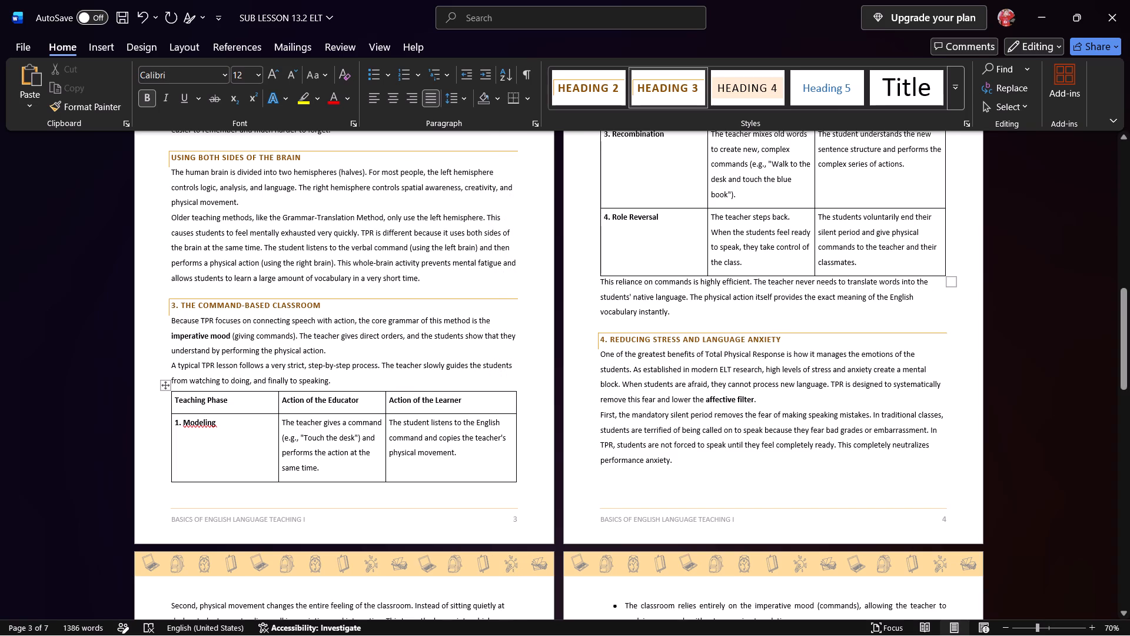
Delete the empty line between the Total Physical Response title and the first section heading.
scroll(476, 467, "up", 20)
scroll(476, 467, "up", 1)
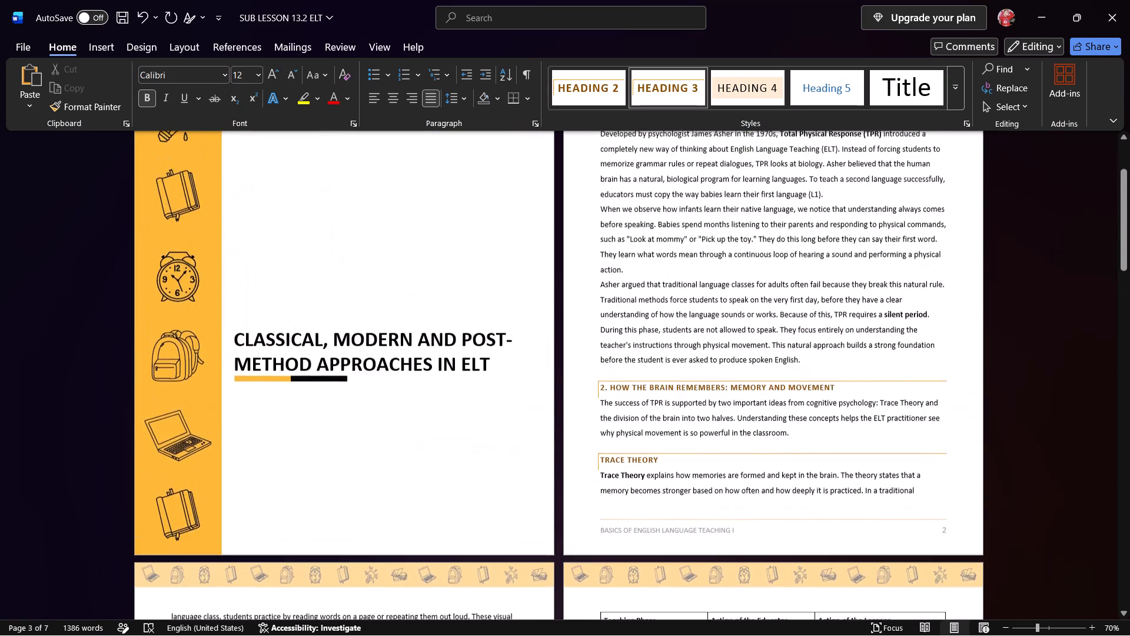
scroll(476, 466, "up", 11)
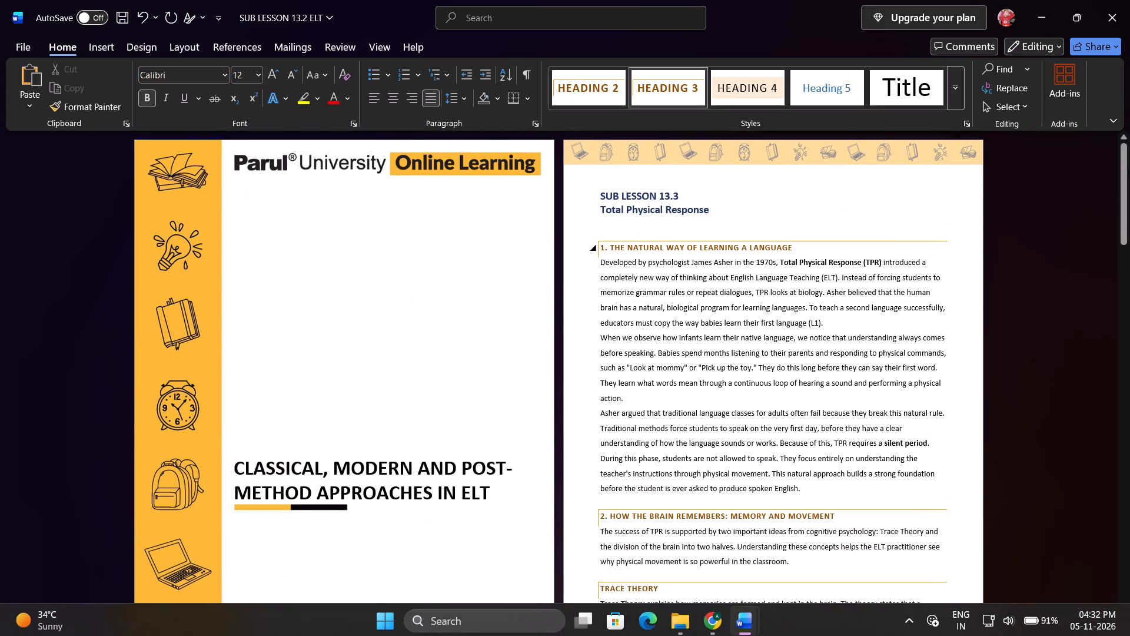
left_click(619, 230)
key("Delete")
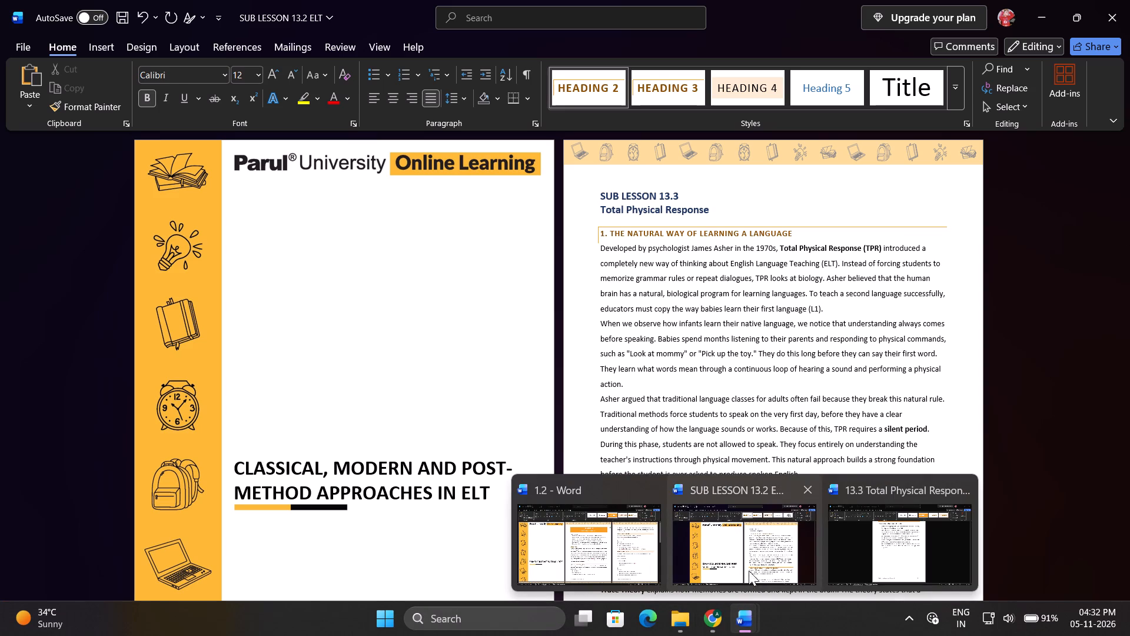
Copy the orange title formatting from the 1.2 document's SUB LESSON 12.1 heading onto the two-line SUB LESSON 13.3 Total Physical Response title.
left_click(627, 556)
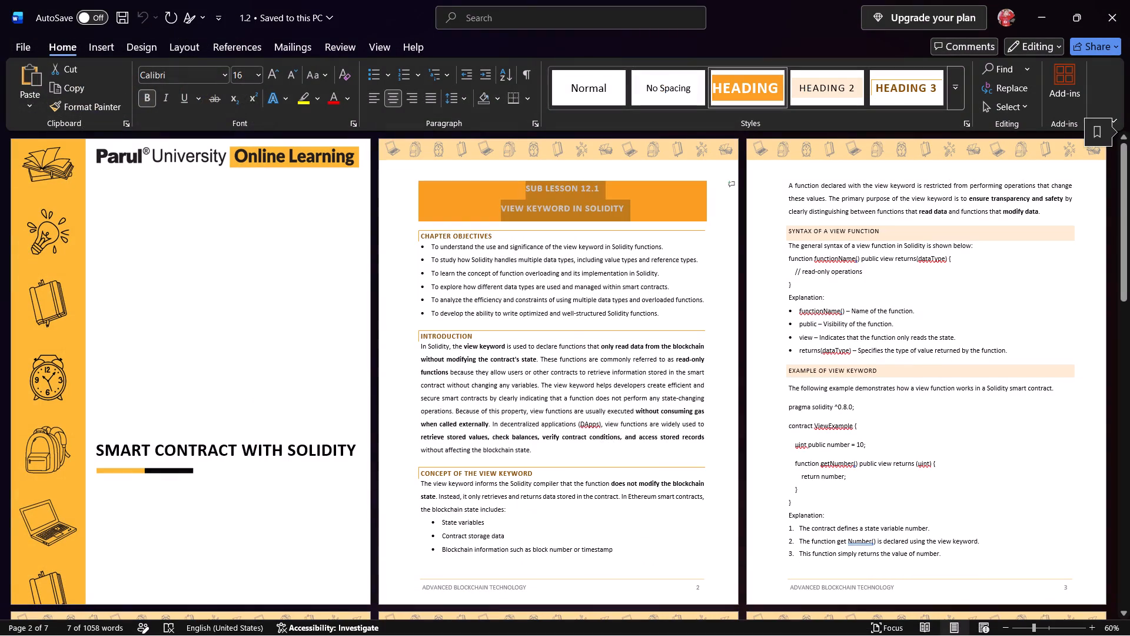
left_click(80, 106)
key("alt+Tab")
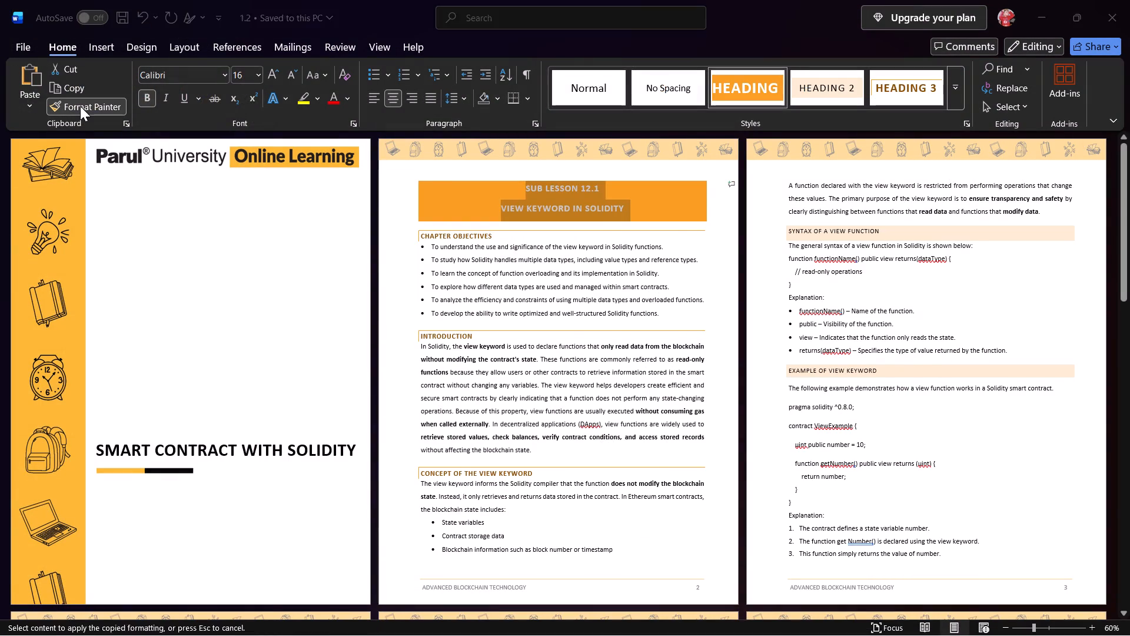
left_click_drag(724, 213, 600, 203)
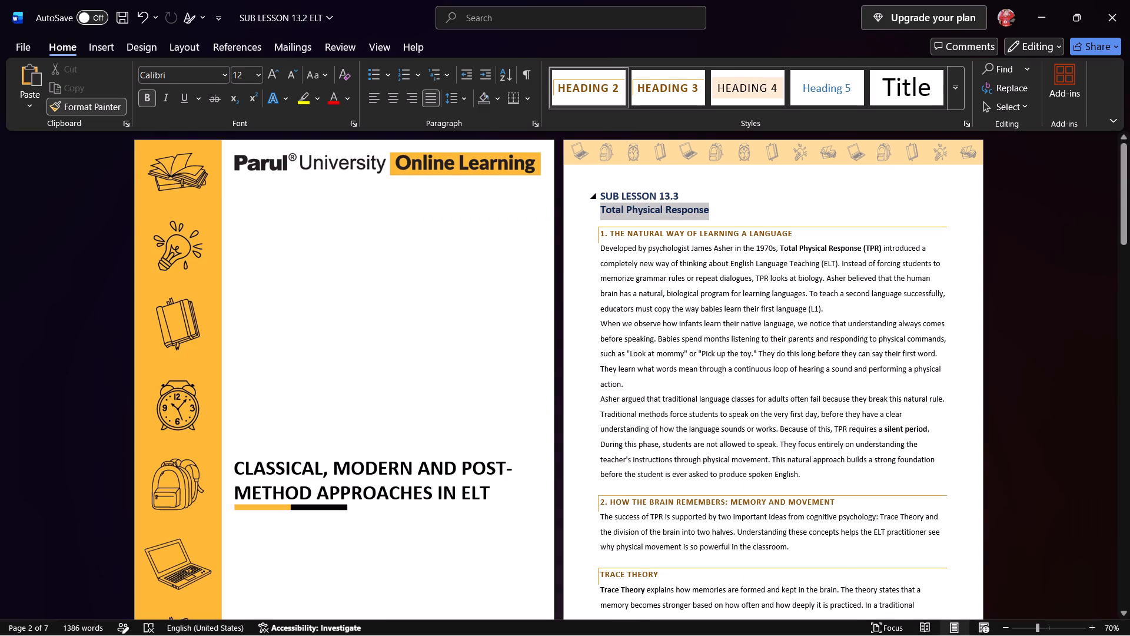
left_click_drag(600, 203, 595, 195)
left_click(656, 209)
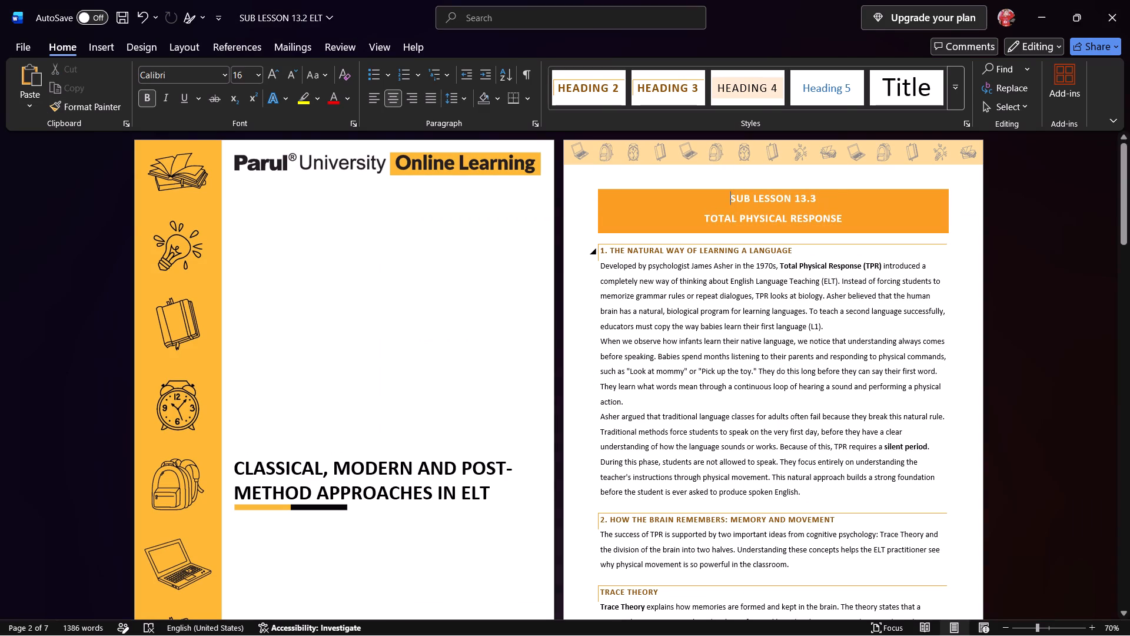
Remove the numbers 1. and 2. from the headings The Natural Way of Learning a Language and How the Brain Remembers: Memory and Movement.
left_click(600, 251)
key("Delete")
key("Delete")
key("Delete")
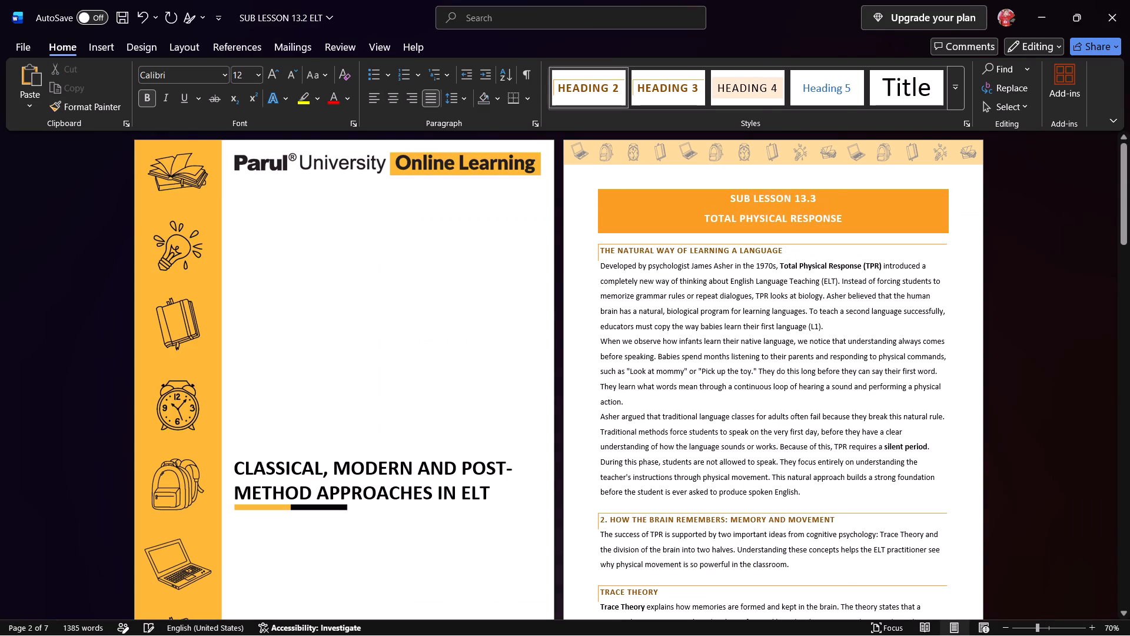
key("Down")
key("Down")
key("Down")
key("Down")
key("Down")
key("Down")
key("Down")
key("Down")
key("Down")
key("Down")
key("Down")
key("Down")
key("Down")
key("Down")
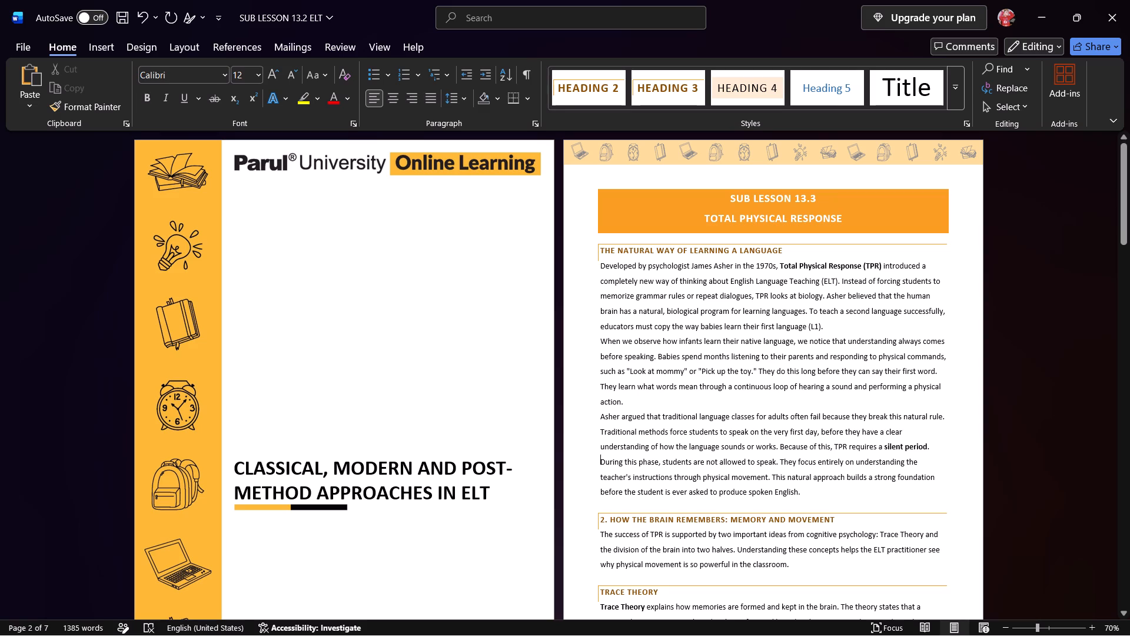
key("Down")
key("Down")
key("Down")
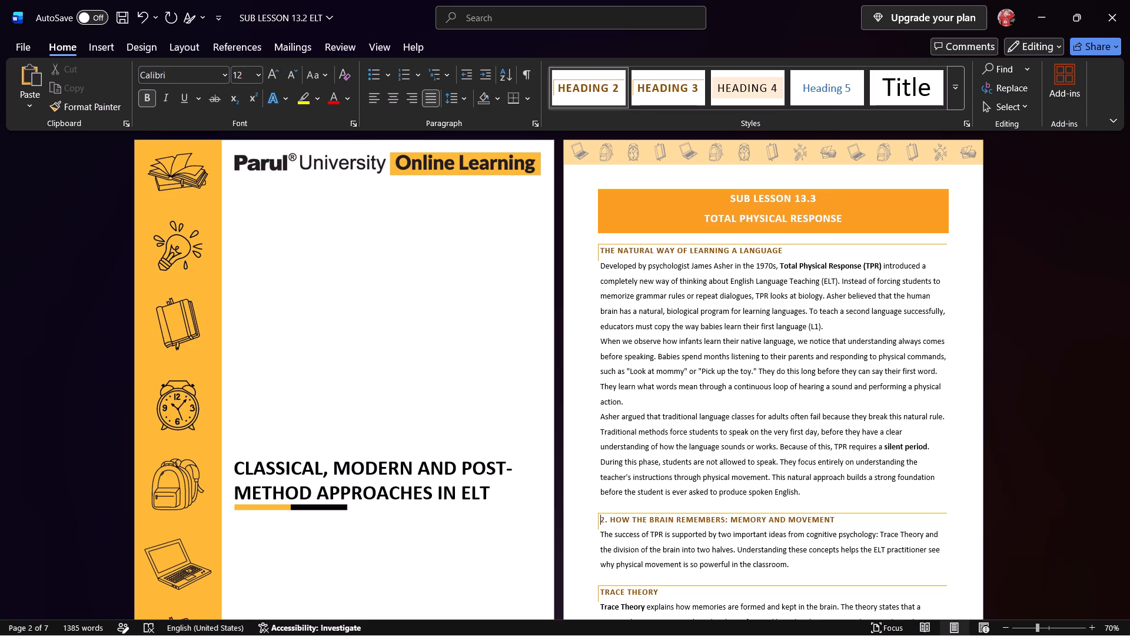
key("Delete")
key("Delete")
key("Delete")
Apply Heading 4 to the subheadings Trace Theory and Using Both Sides of the Brain.
key("Down")
key("Down")
key("Down")
key("Down")
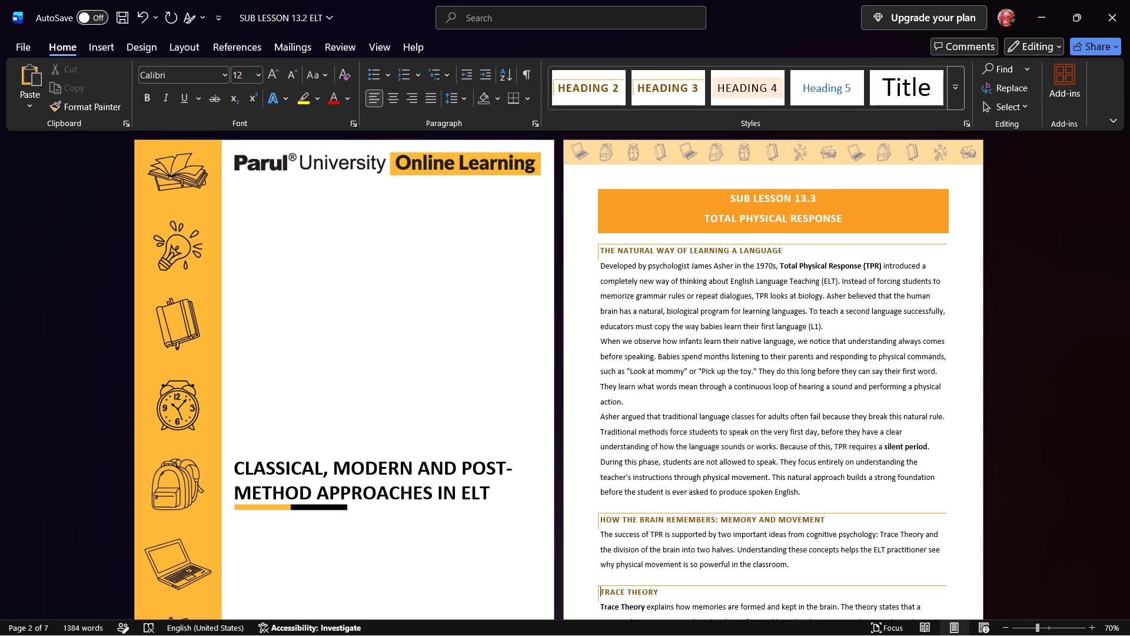
left_click(749, 88)
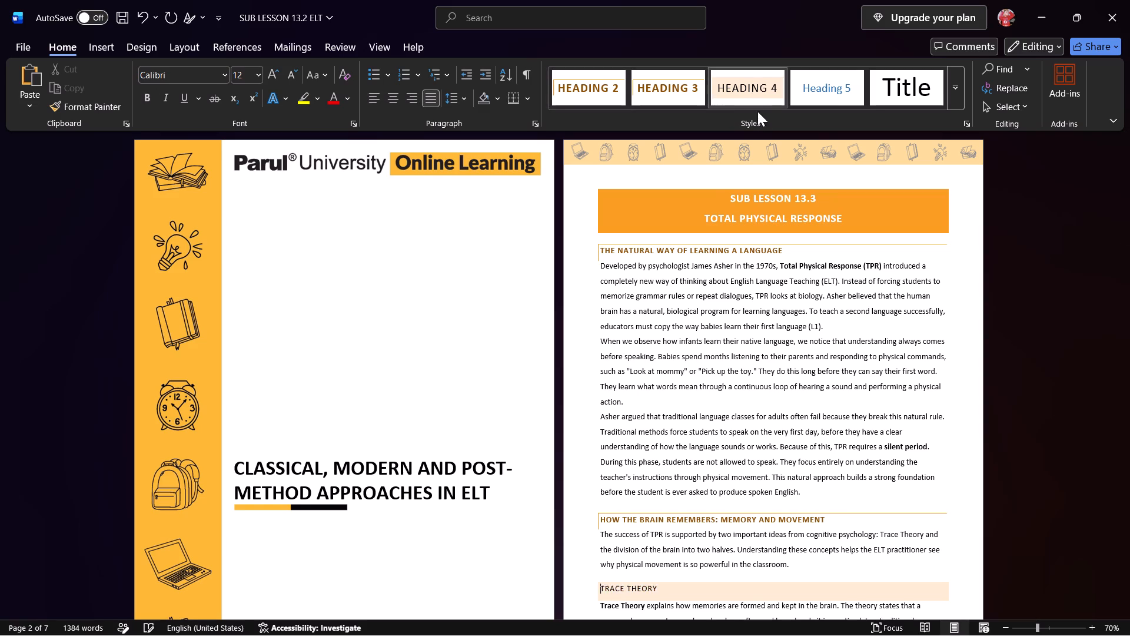
scroll(753, 149, "down", 12)
scroll(671, 246, "down", 4)
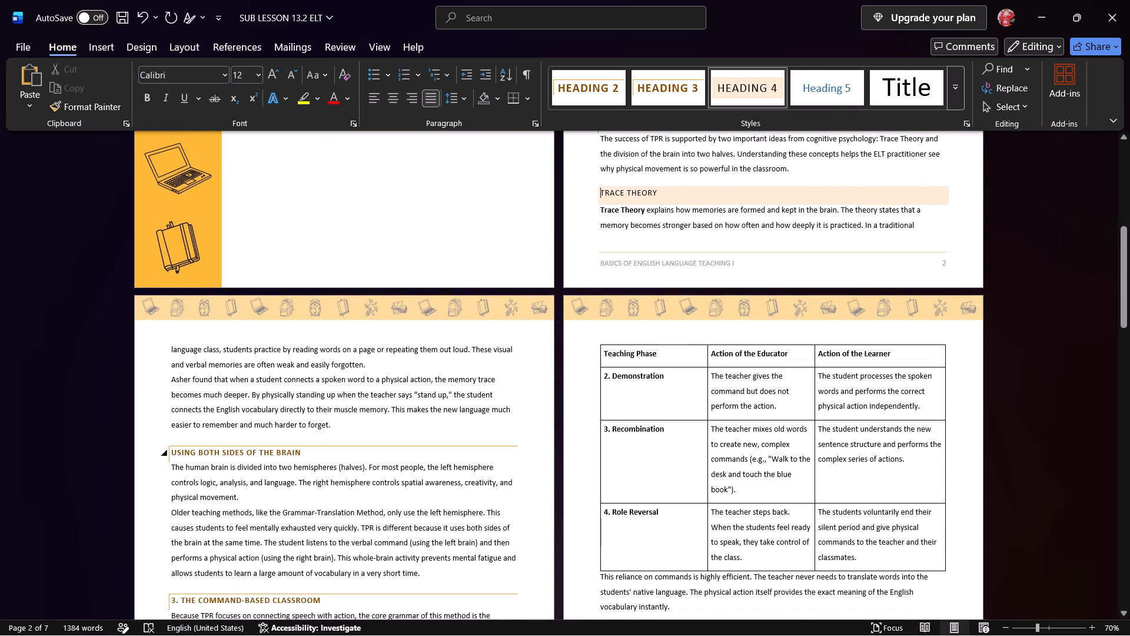
left_click(195, 452)
left_click(759, 88)
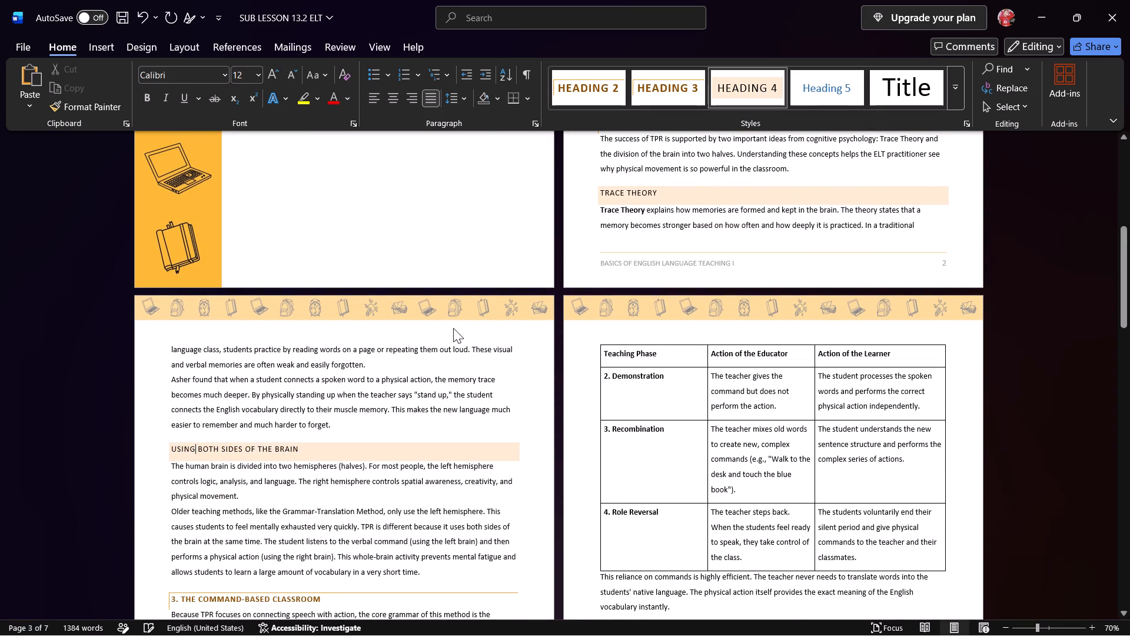
Remove the numbers 3. and 4. from the headings The Command-Based Classroom and Reducing Stress and Language Anxiety.
scroll(422, 352, "down", 4)
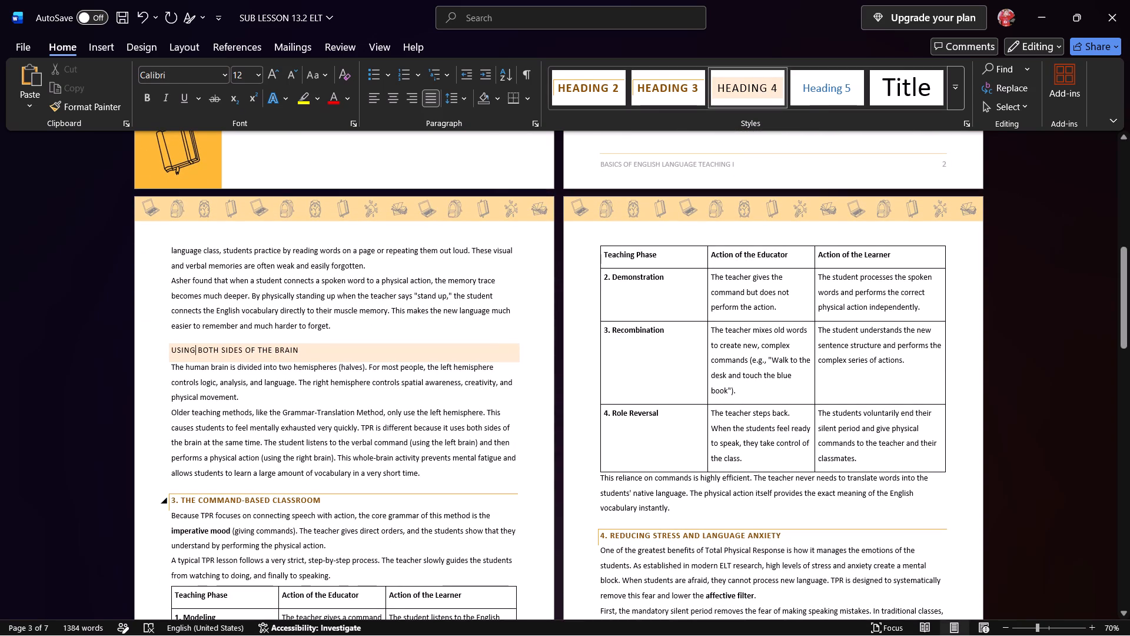
left_click(171, 498)
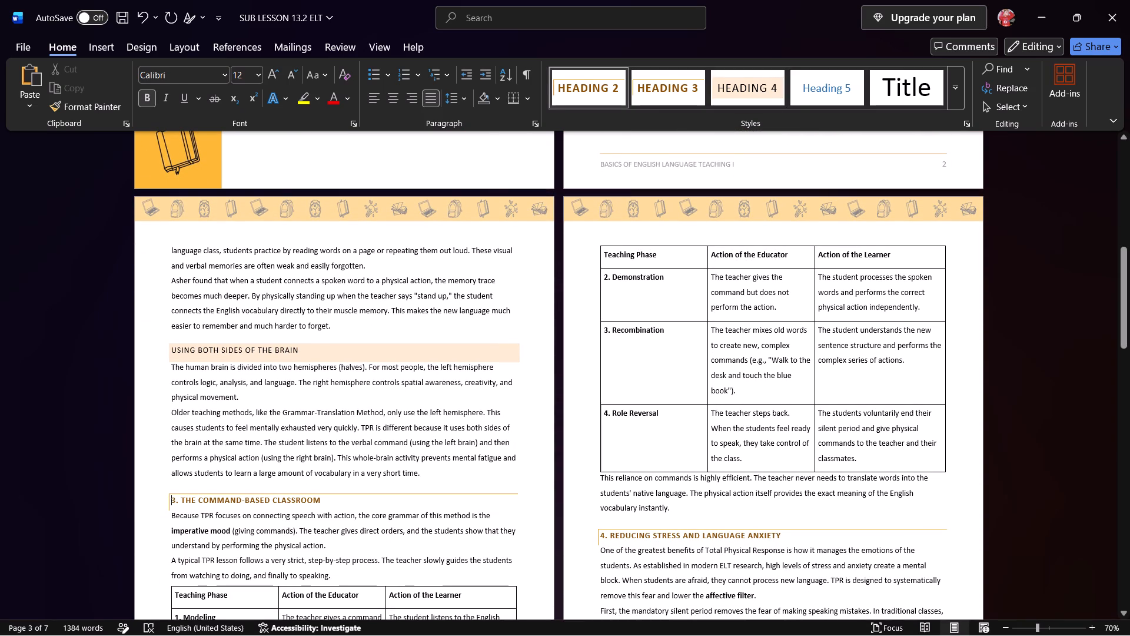
key("Delete")
key("Delete")
key("Delete")
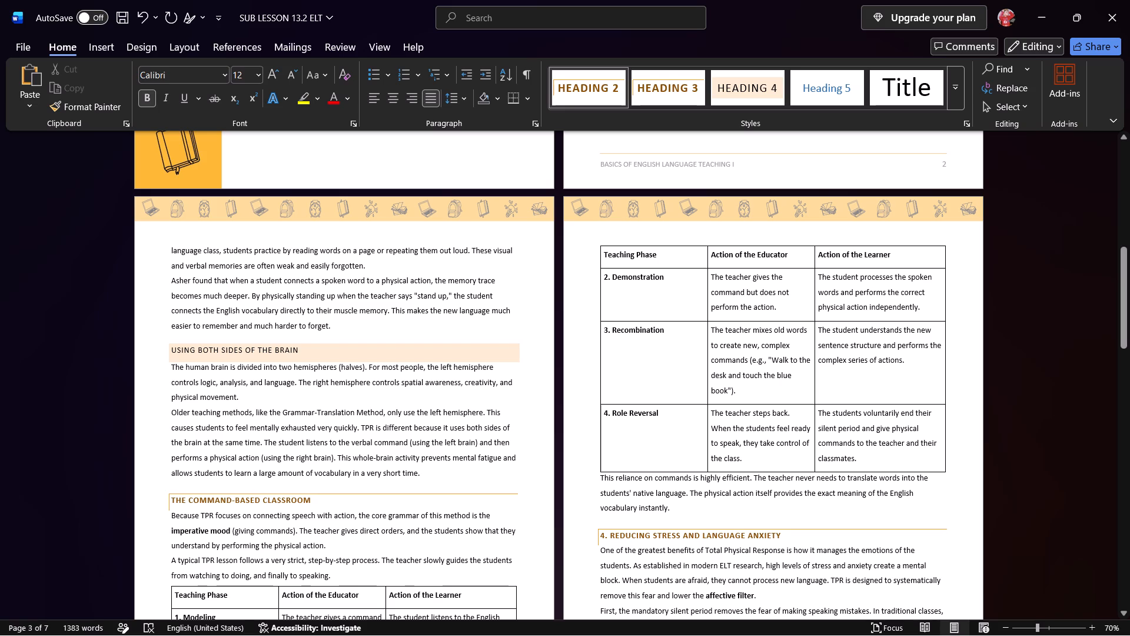
scroll(207, 512, "down", 4)
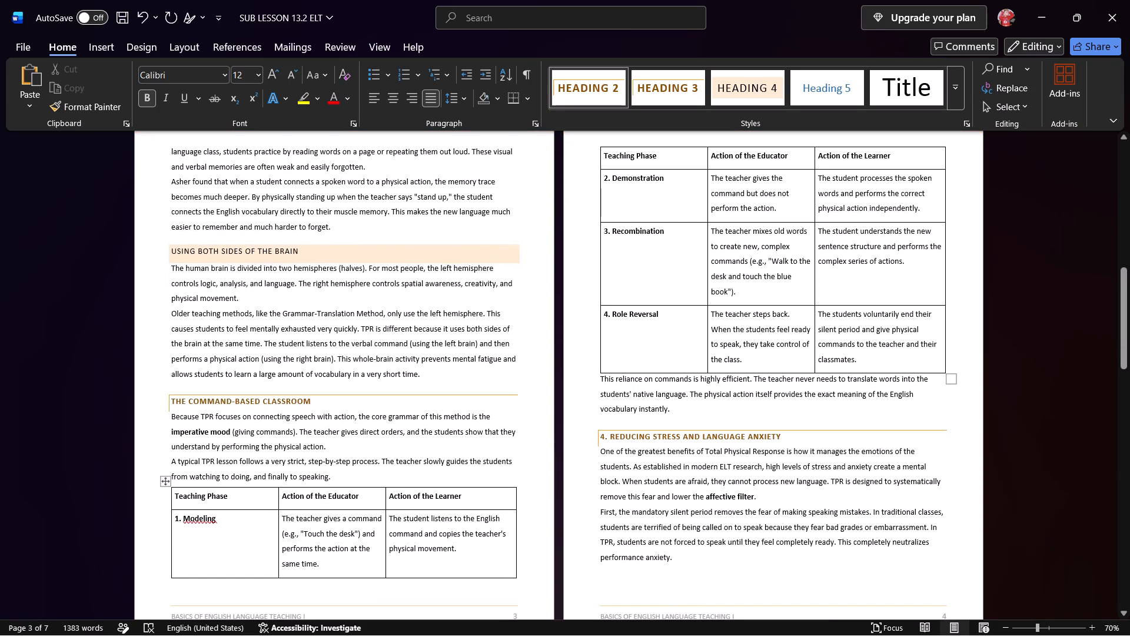
left_click(601, 437)
key("Delete")
key("Delete")
key("Delete")
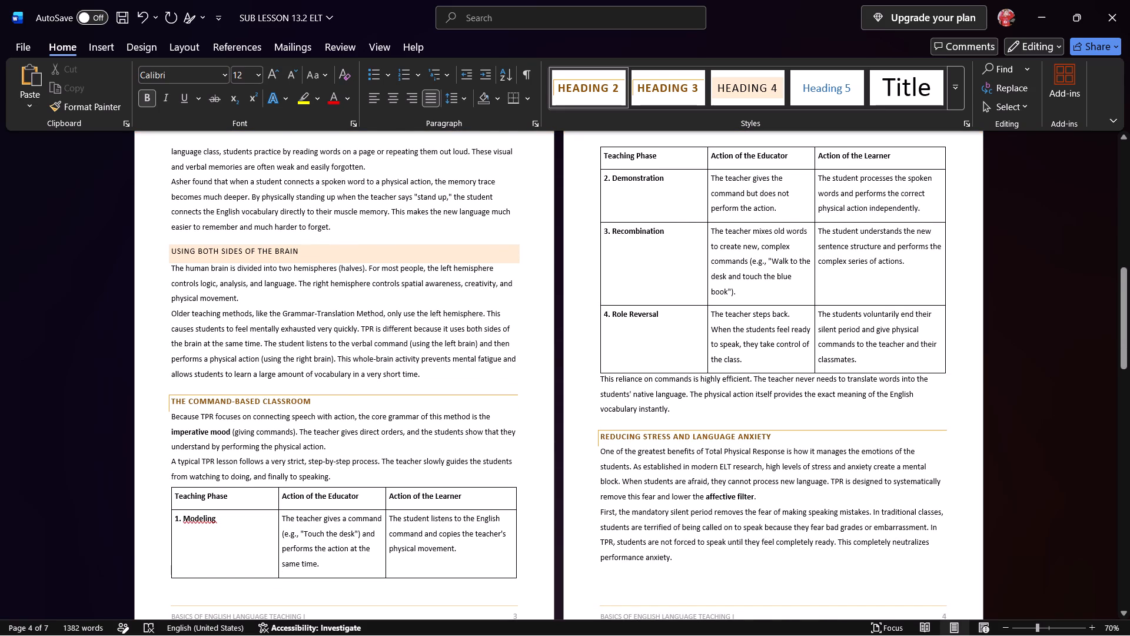
Remove the number 5. from the heading Limitations of the Method.
scroll(663, 460, "down", 14)
scroll(391, 484, "down", 3)
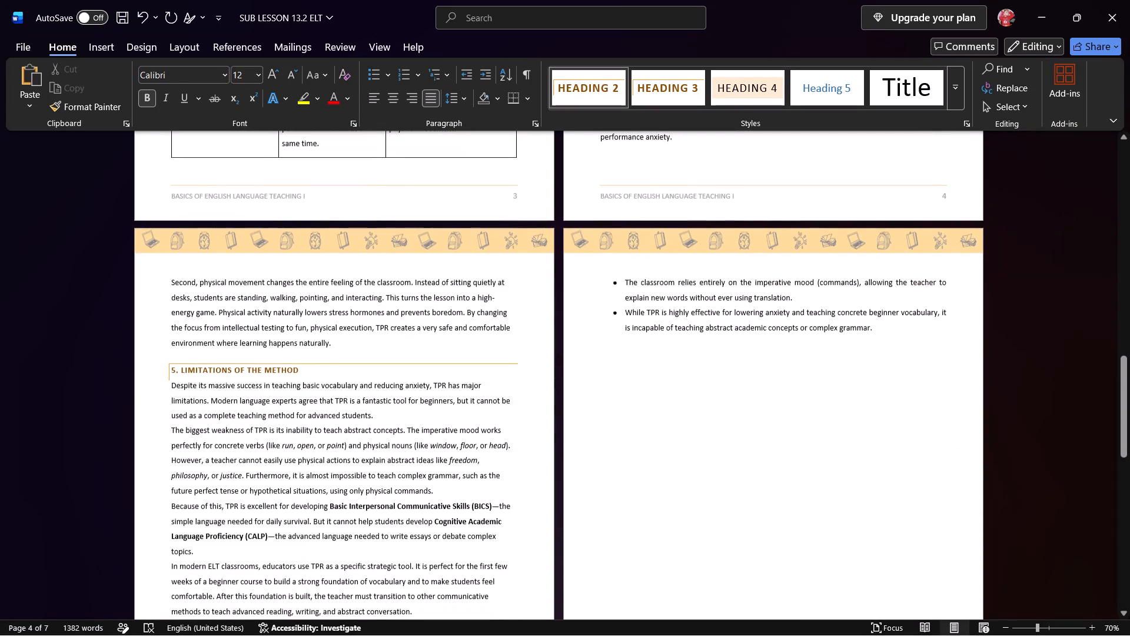
left_click(171, 372)
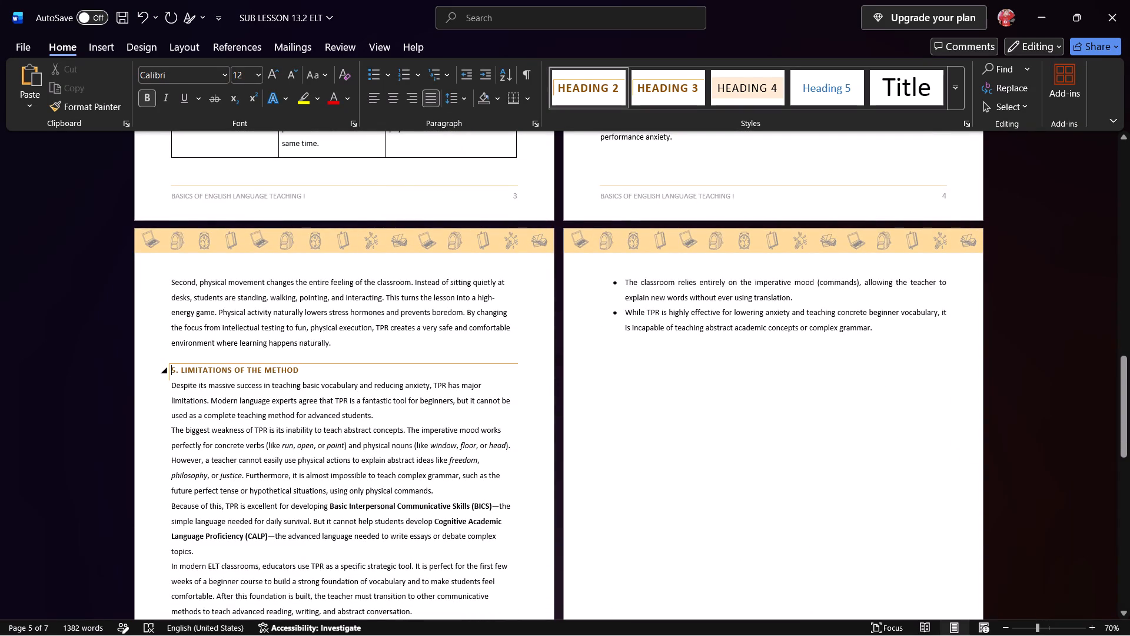
key("Delete")
key("Delete")
key("Delete")
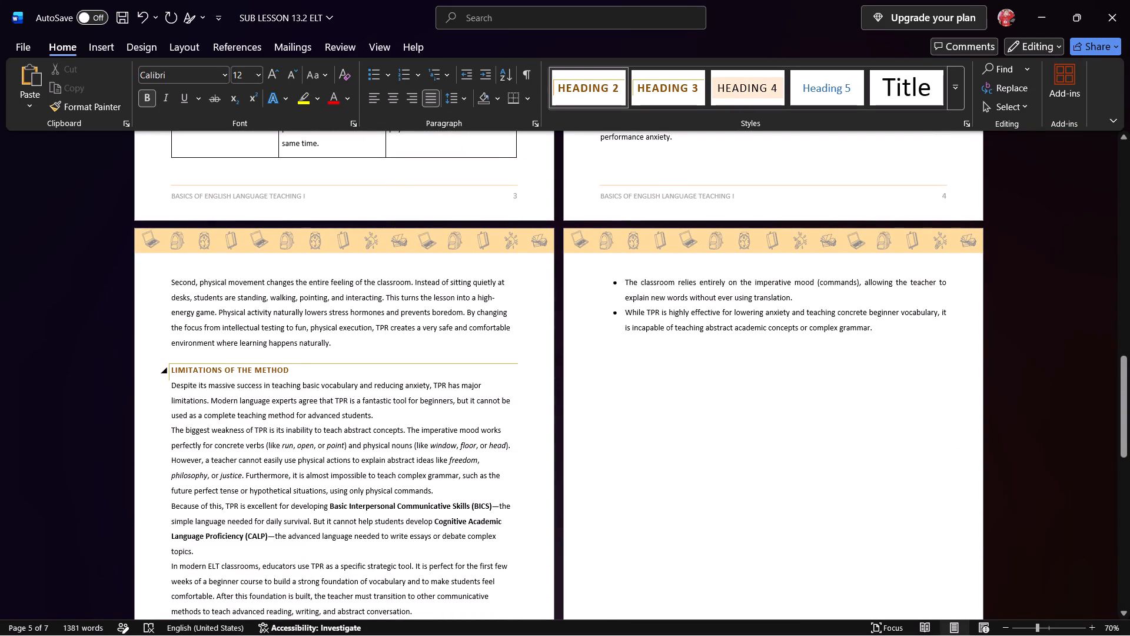
key("Down")
key("Down")
Justify the text of the entire Sub Lesson 13.3 document and apply a uniform line spacing to it.
scroll(106, 406, "down", 5)
scroll(347, 511, "down", 4)
scroll(711, 515, "down", 4)
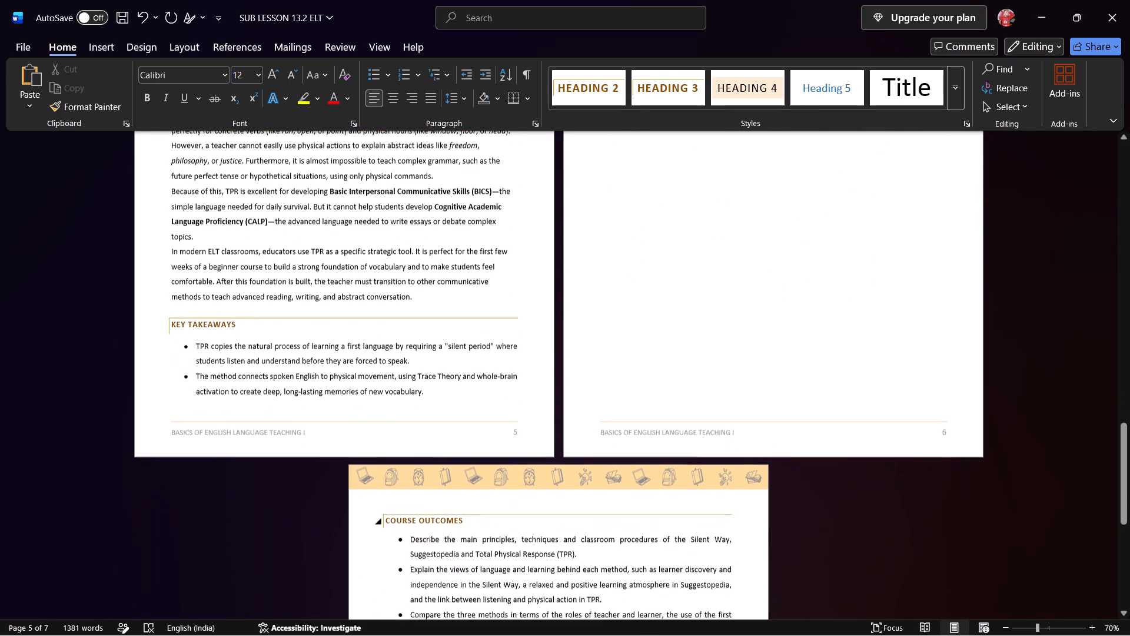
scroll(843, 497, "down", 11)
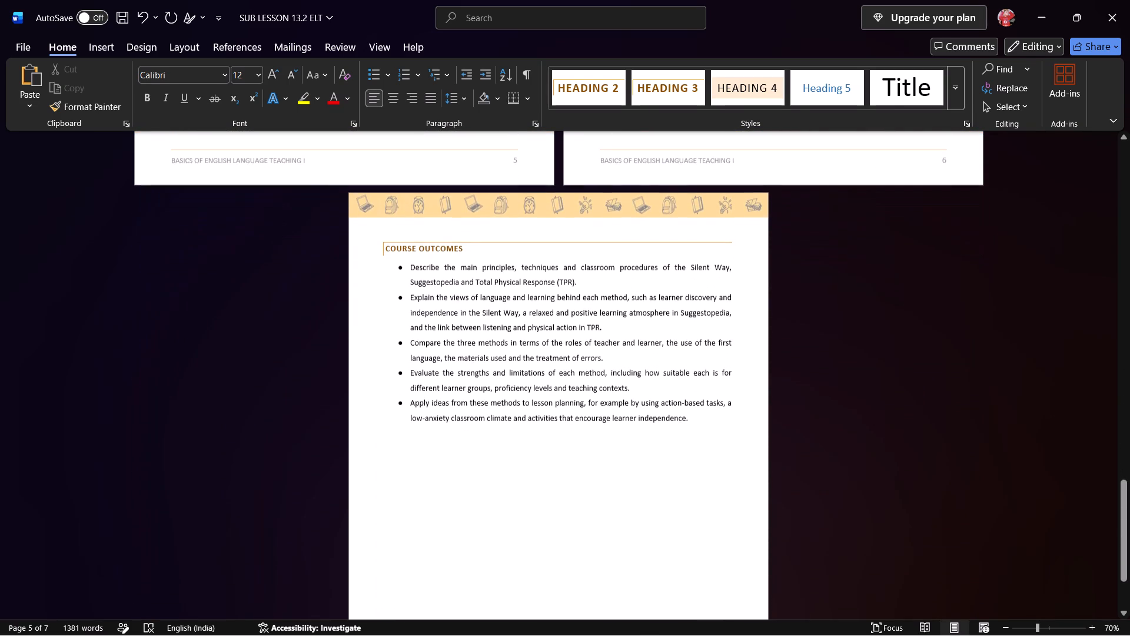
left_click_drag(1122, 535, 1114, 490)
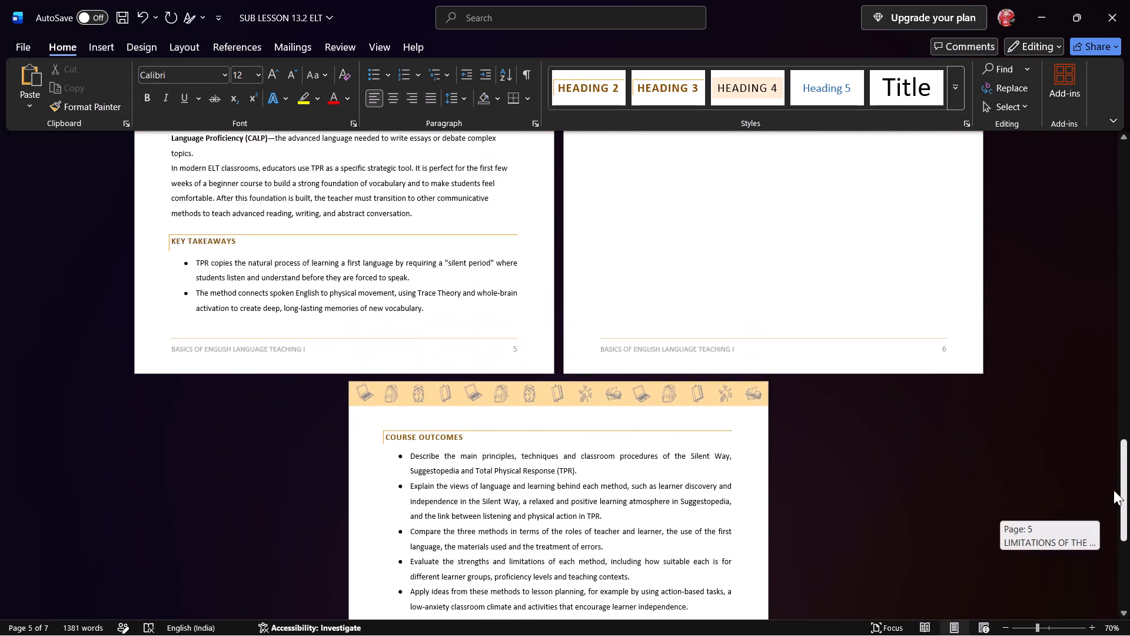
left_click_drag(1114, 490, 1051, 197)
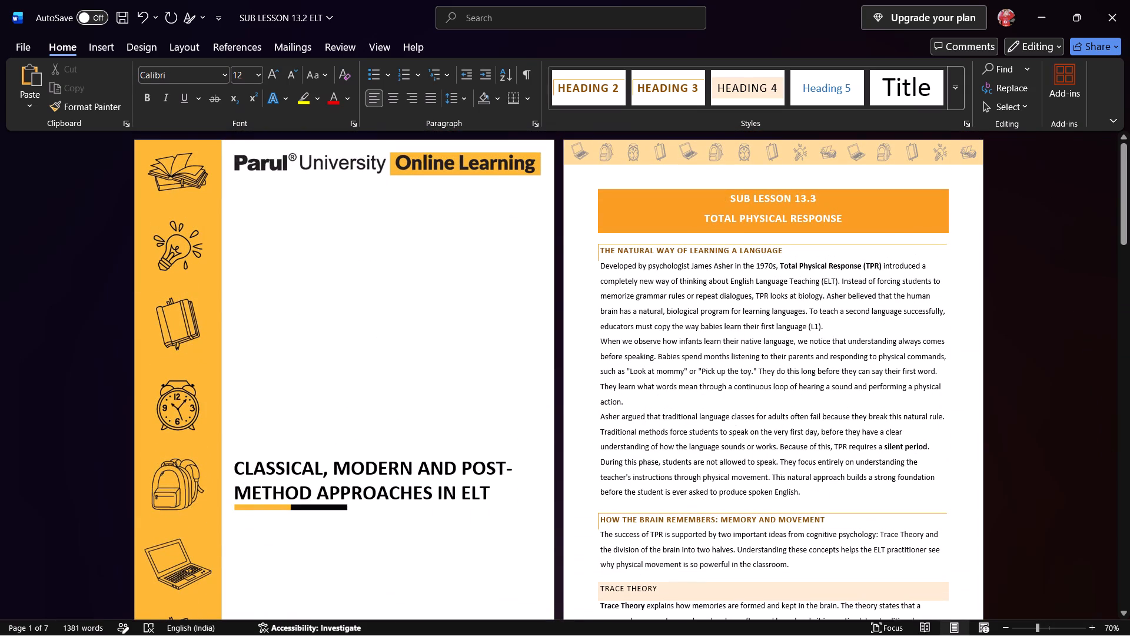
left_click_drag(847, 221, 790, 207)
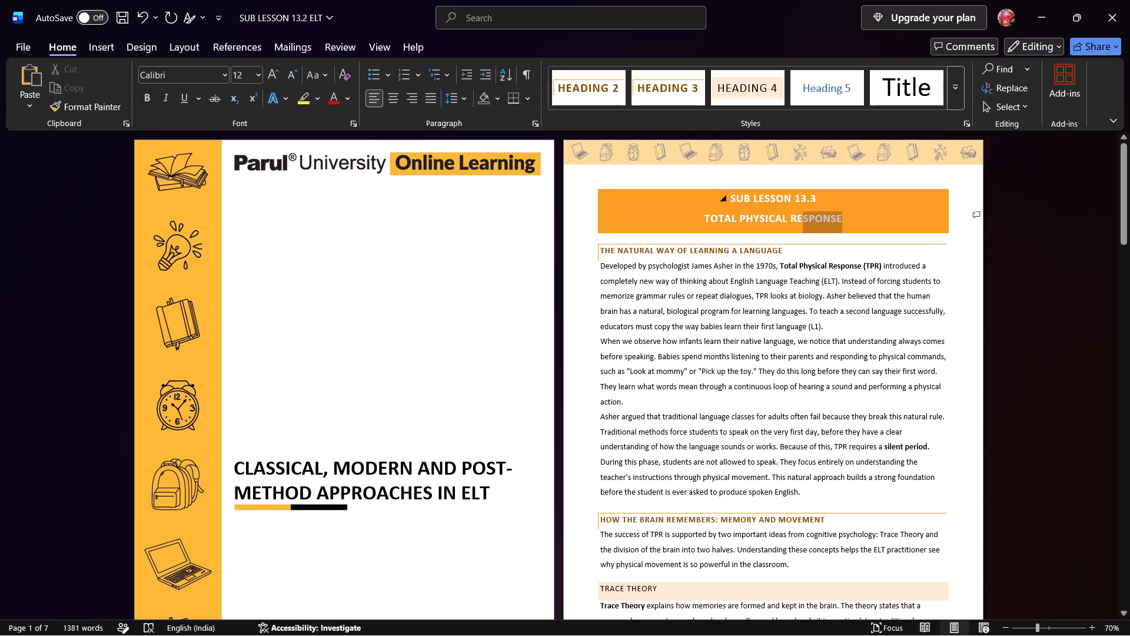
left_click_drag(790, 207, 736, 191)
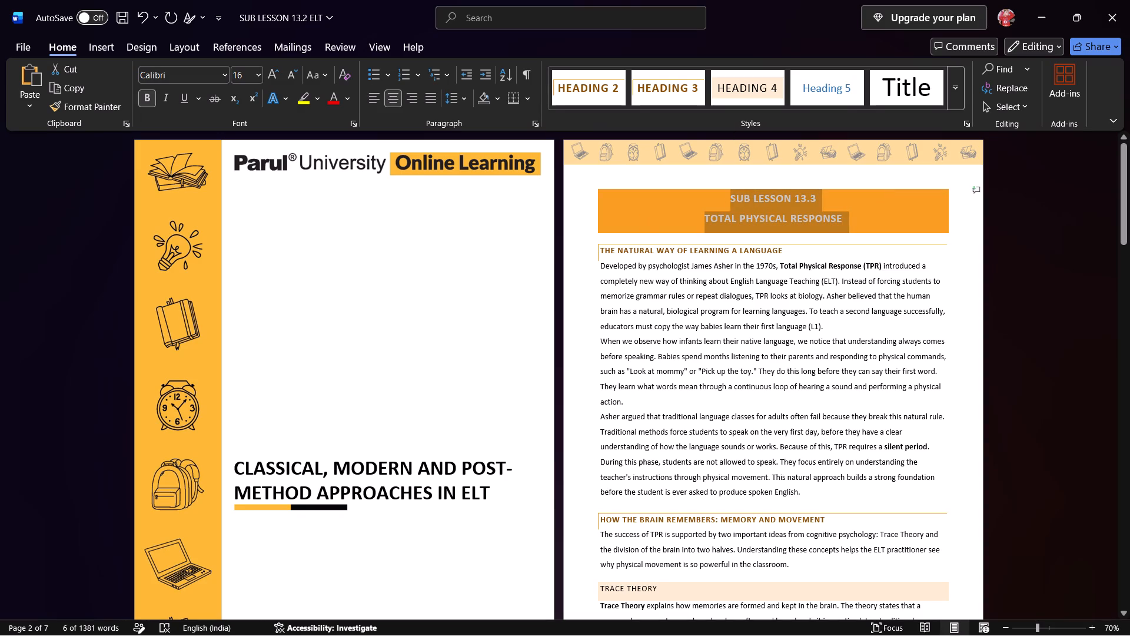
key("ctrl+a")
left_click(428, 102)
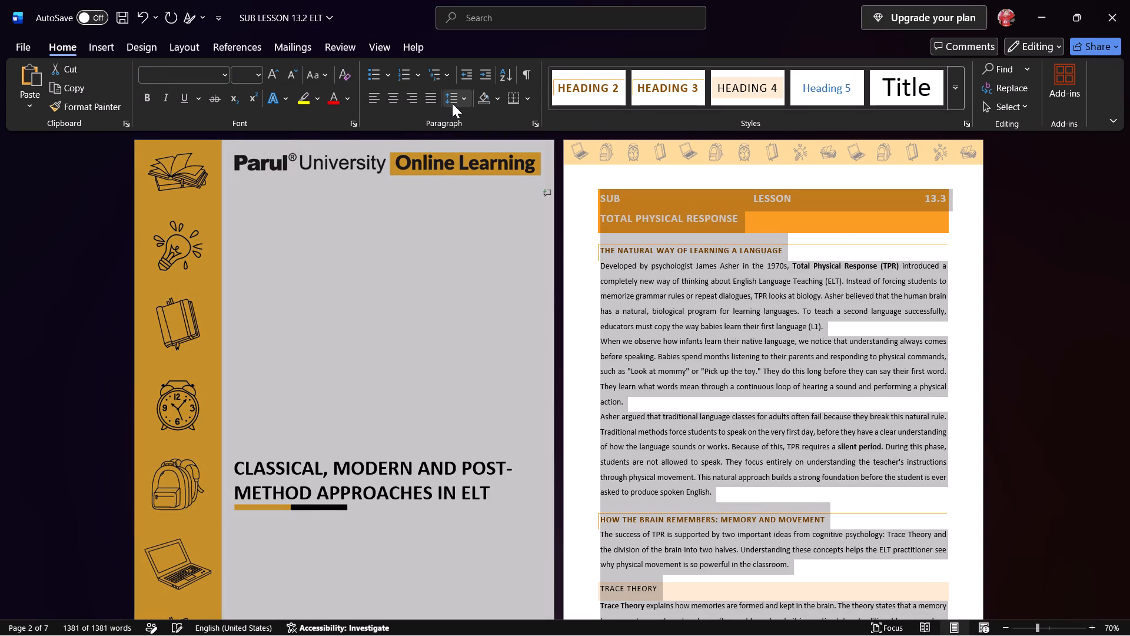
left_click(457, 102)
left_click(485, 151)
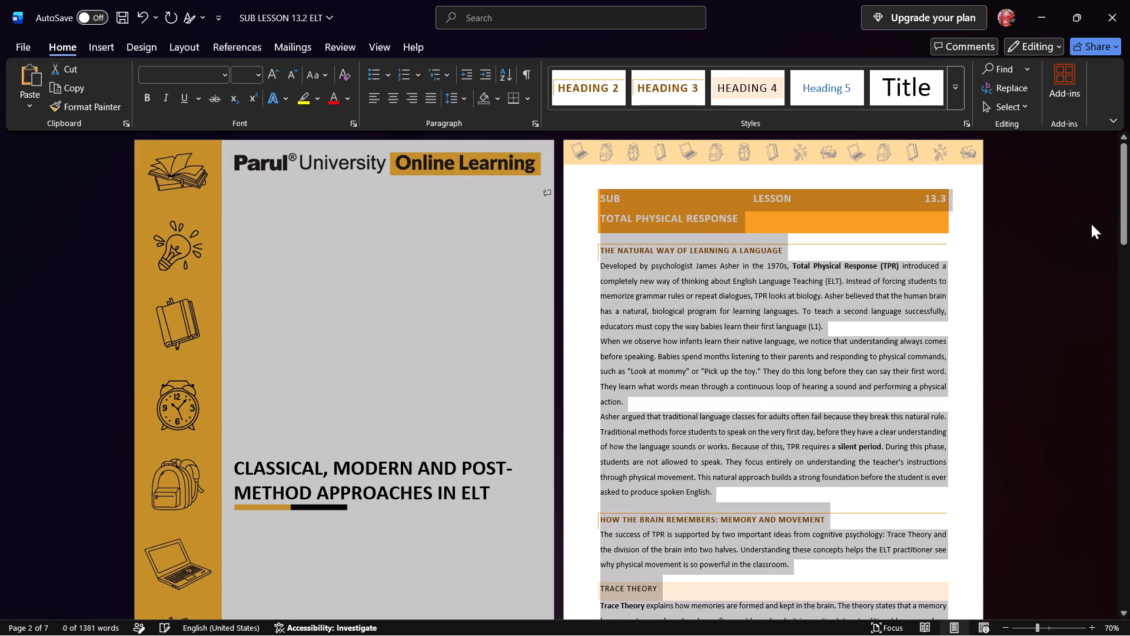
Centre the two-line title SUB LESSON 13.3 Total Physical Response again.
left_click(732, 218)
left_click_drag(763, 218, 594, 195)
left_click(391, 100)
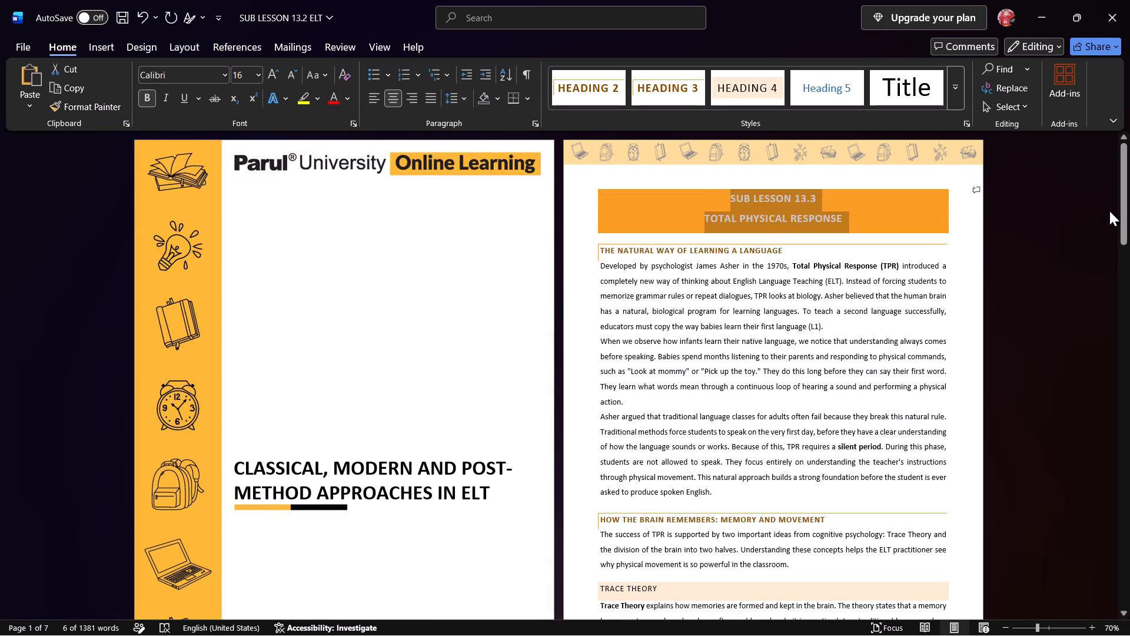
Save the document under the new name SUB LESSON 13.3 ELT in the Downloads folder.
left_click_drag(1125, 211, 1129, 361)
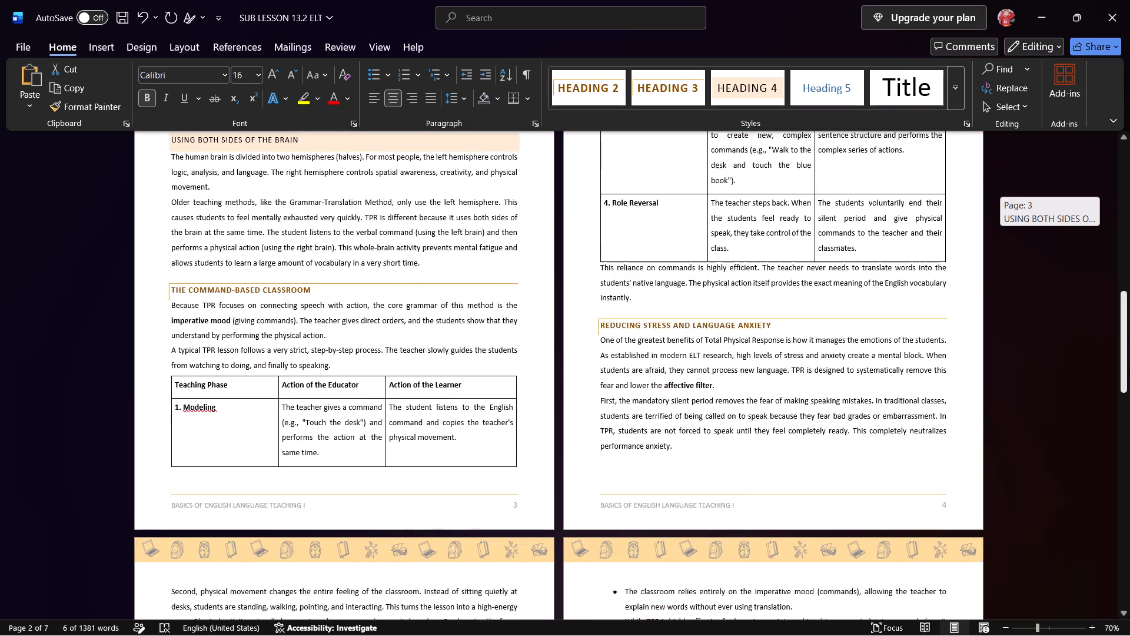
left_click_drag(1129, 361, 1129, 462)
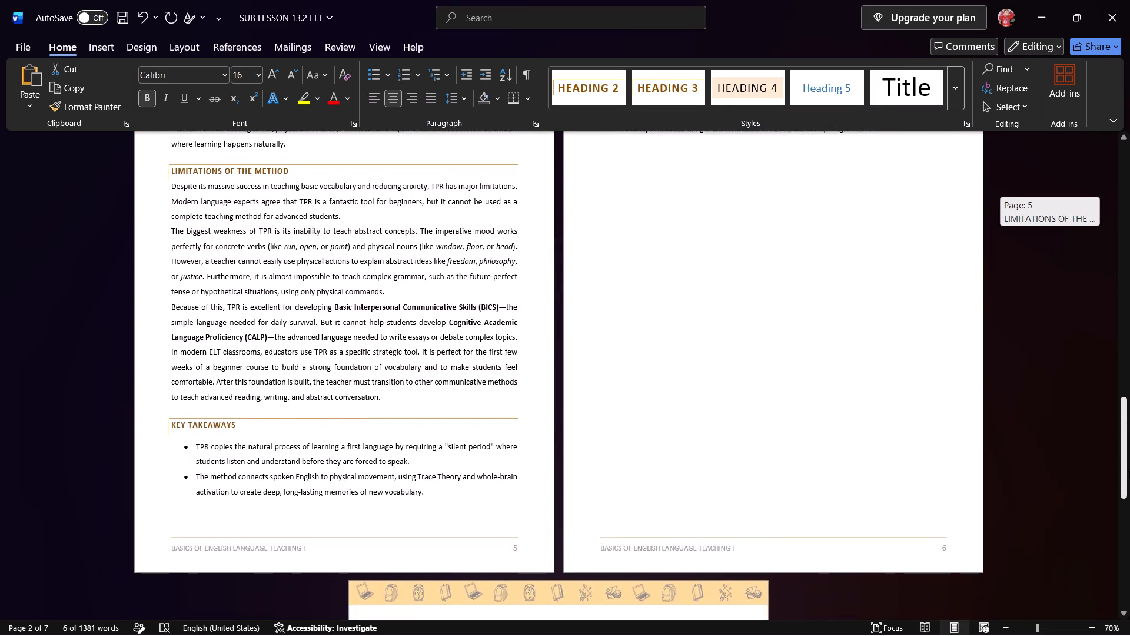
left_click_drag(1129, 462, 1058, 210)
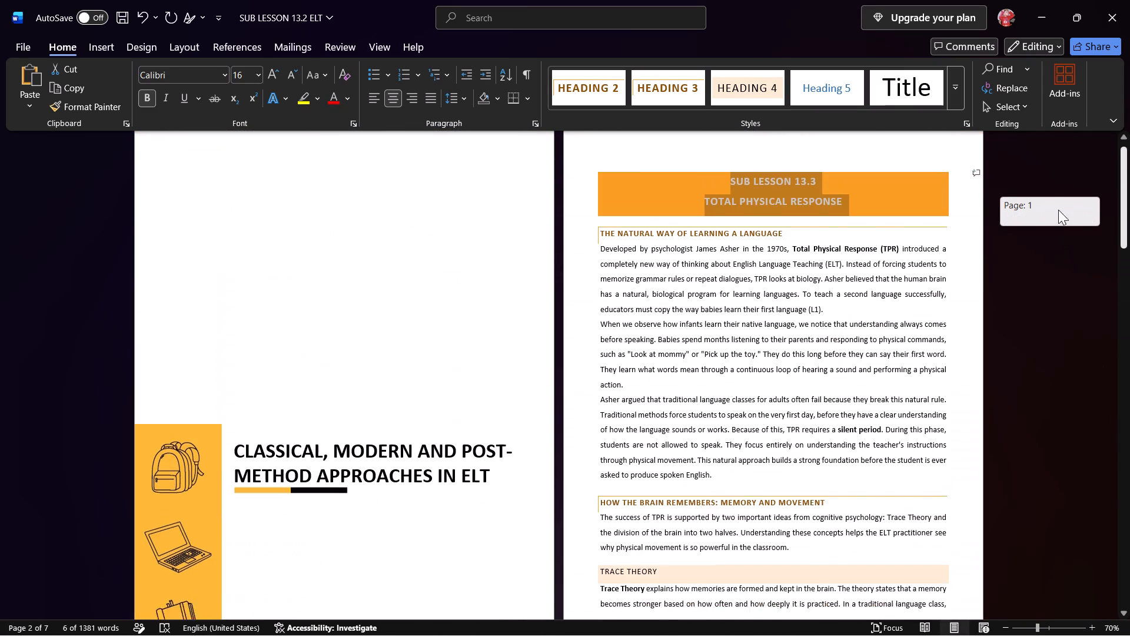
left_click_drag(1058, 210, 1050, 188)
left_click(29, 53)
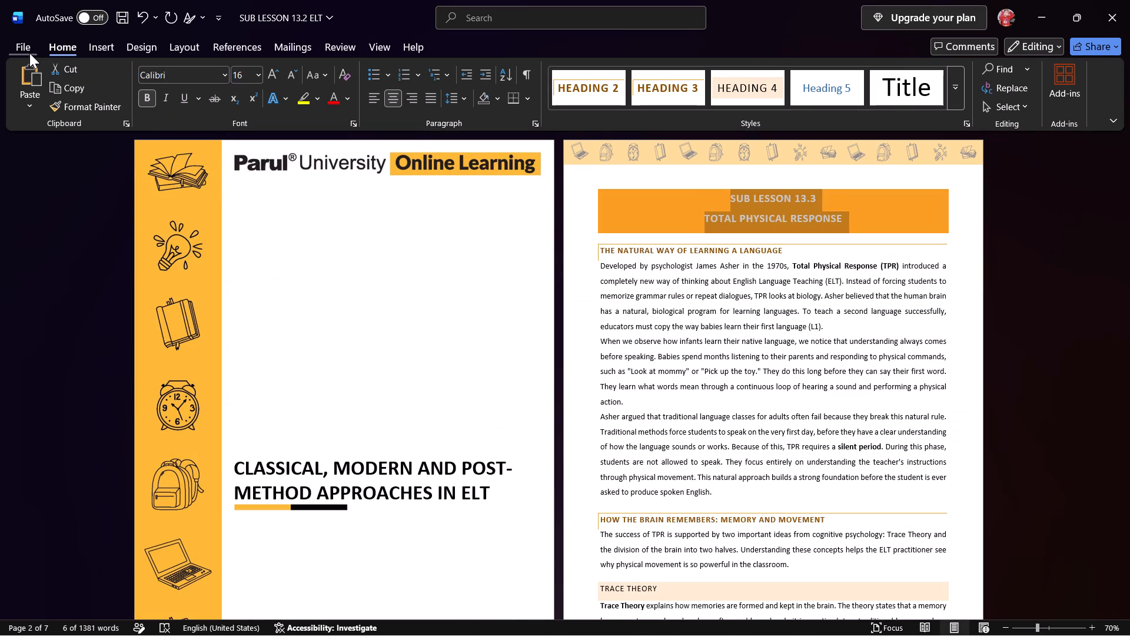
left_click(61, 279)
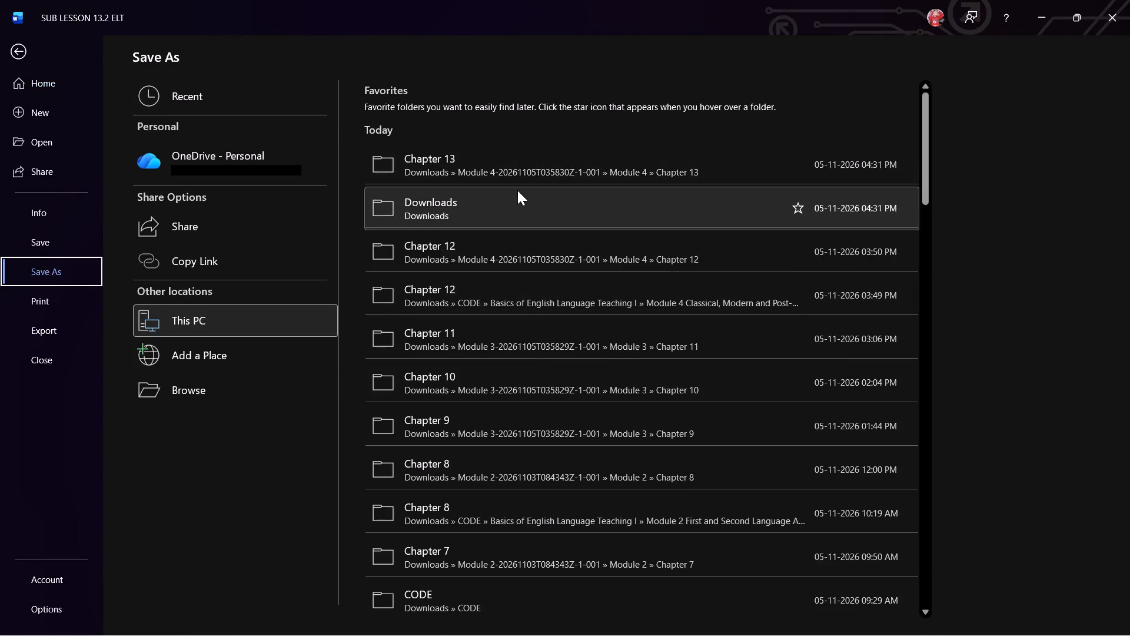
left_click(511, 198)
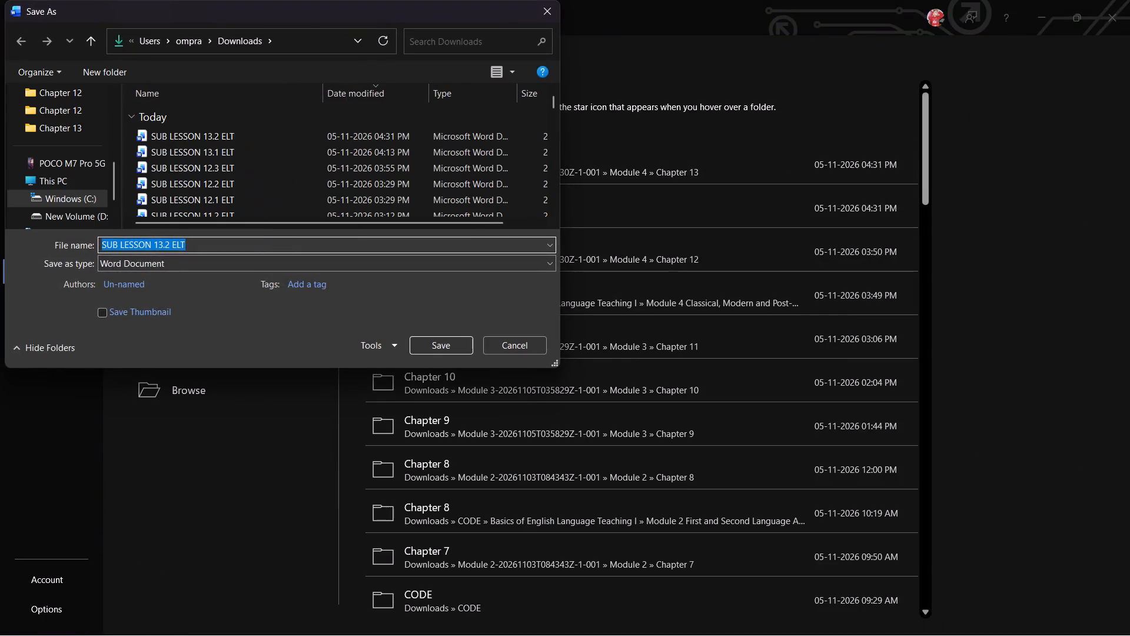
left_click(168, 247)
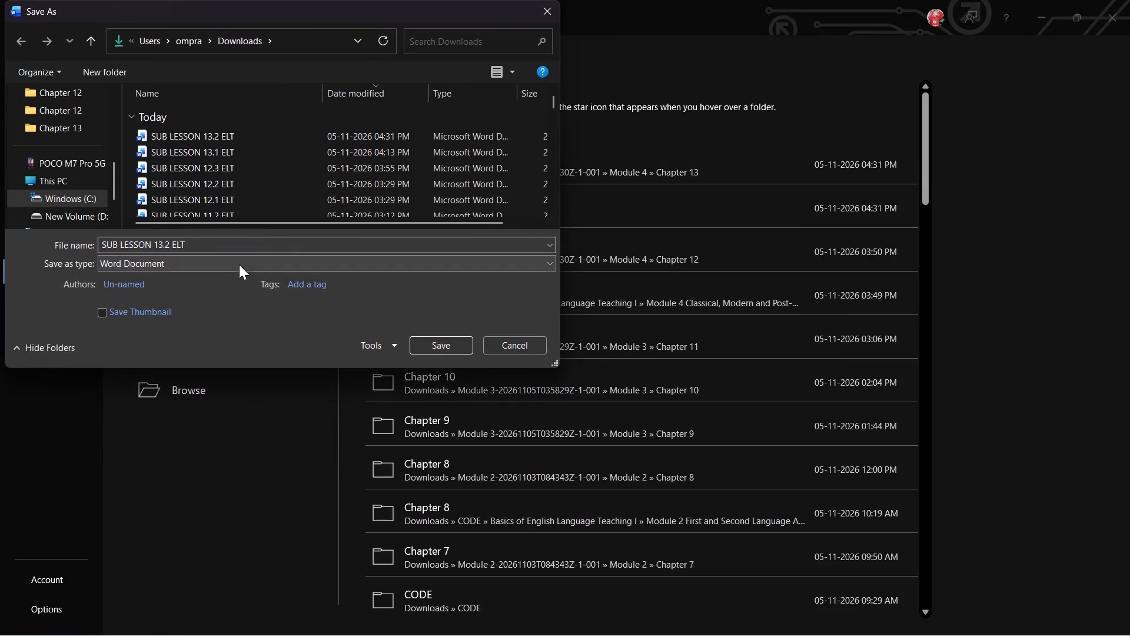
key("BackSpace")
key("3")
key("Return")
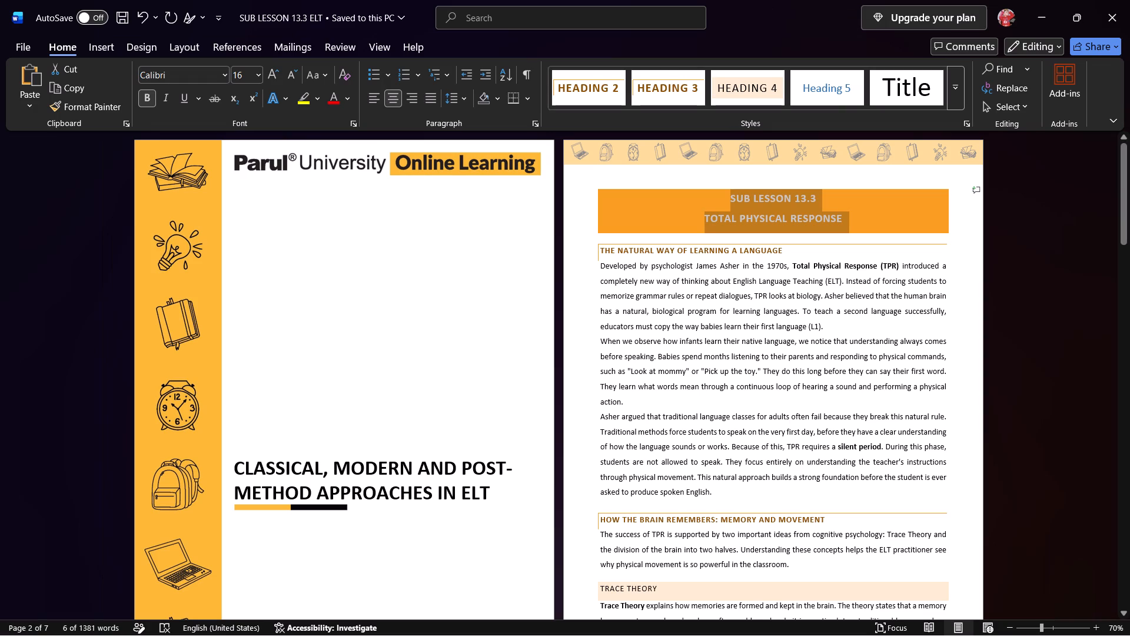
Switch to File Explorer and copy SUB LESSON 13.3 ELT from Downloads into the Basics of English Language Teaching I Module 4 Chapter 13 folder.
left_click(690, 624)
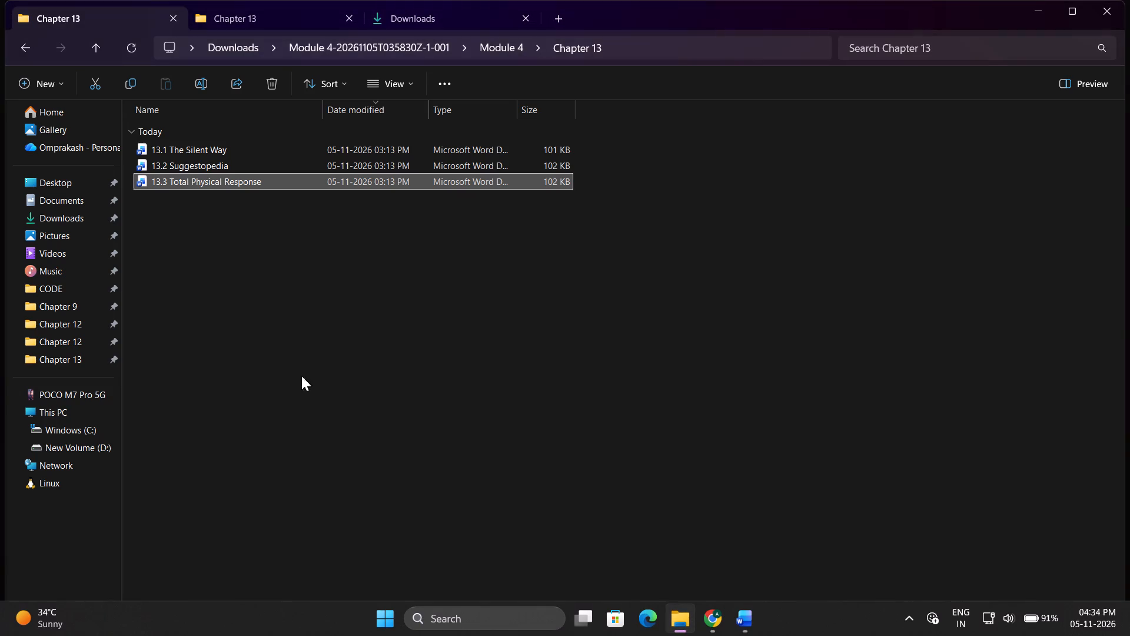
left_click(403, 23)
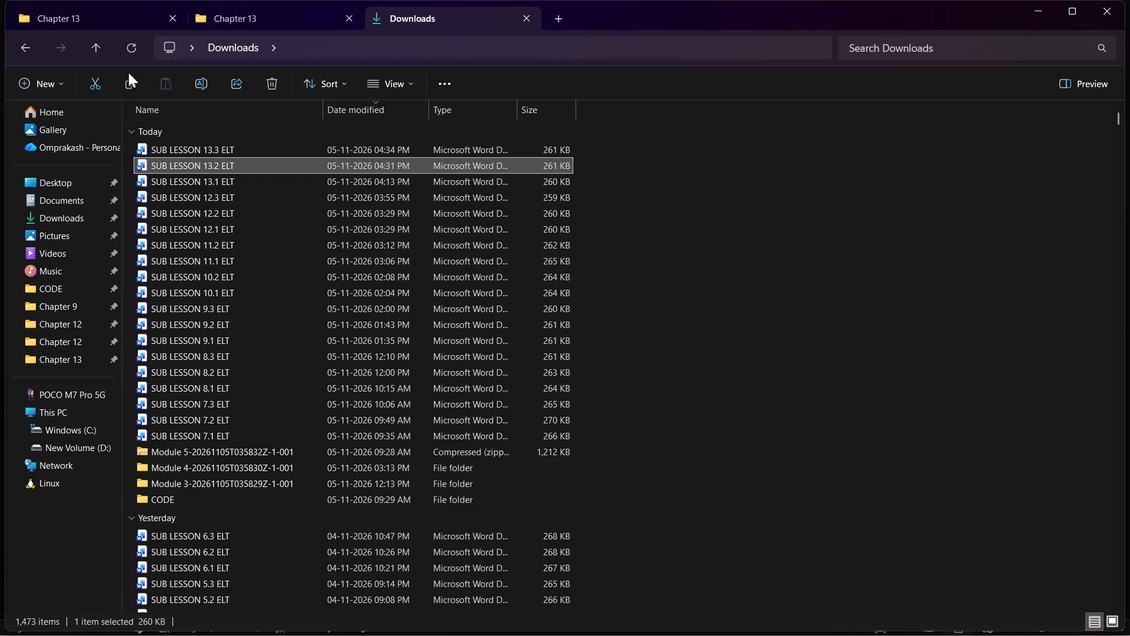
left_click(128, 50)
left_click(209, 146)
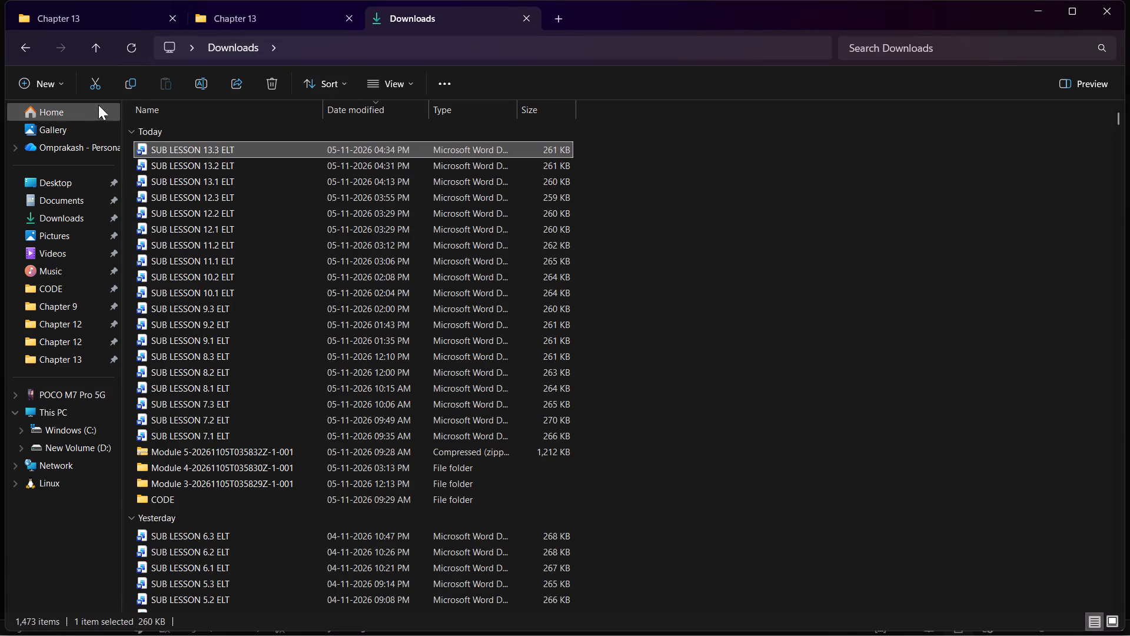
left_click(129, 79)
left_click(228, 5)
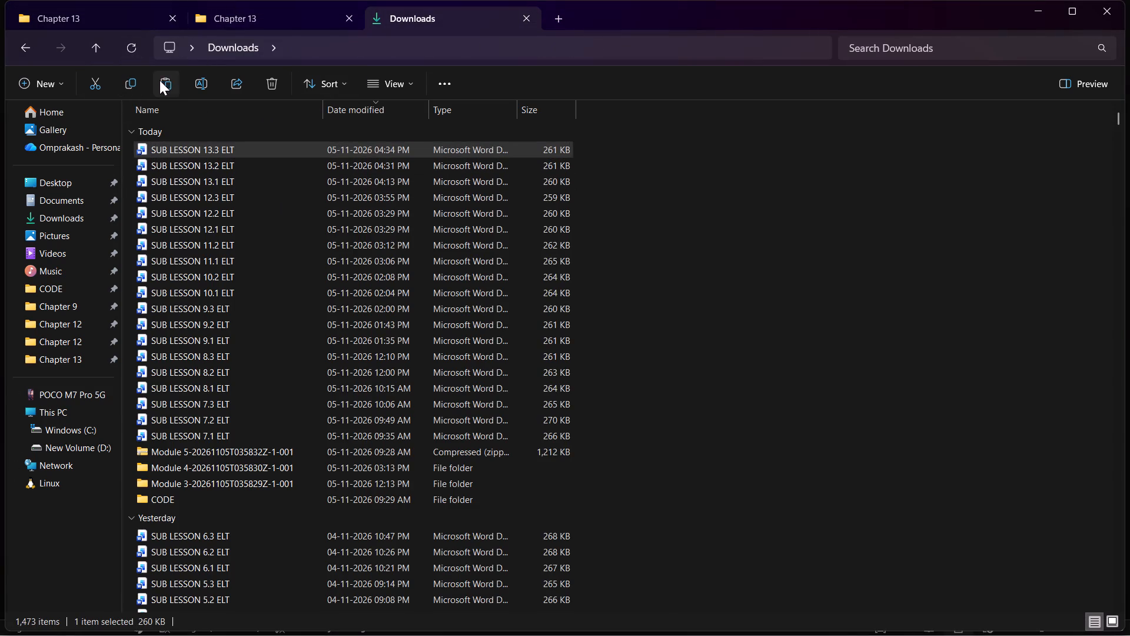
left_click(227, 13)
left_click(163, 78)
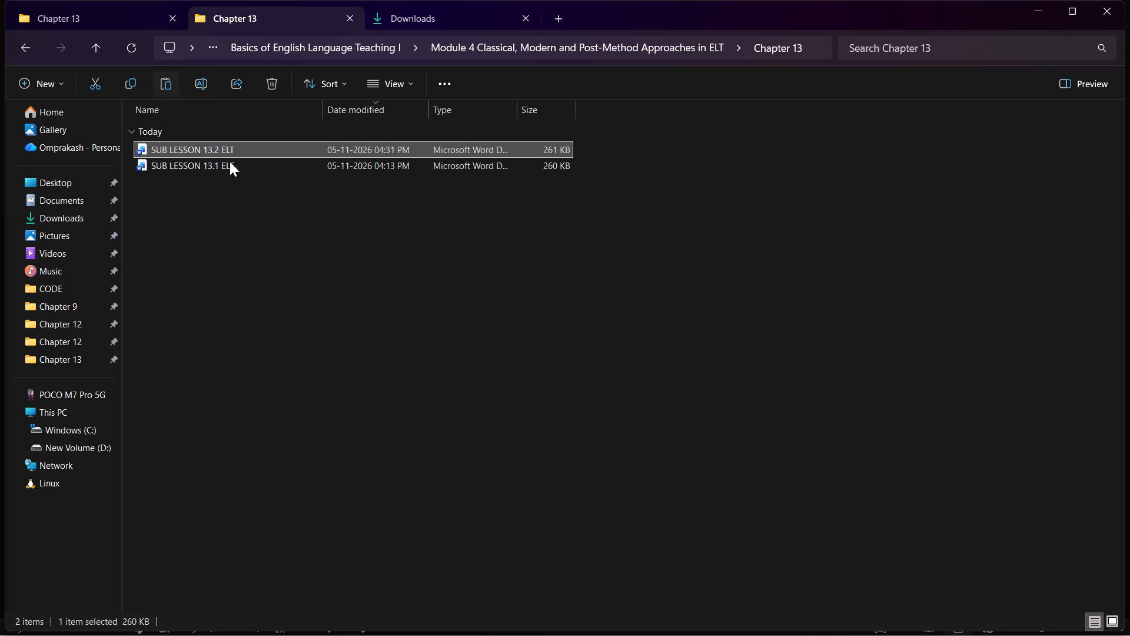
left_click(301, 328)
left_click(301, 328)
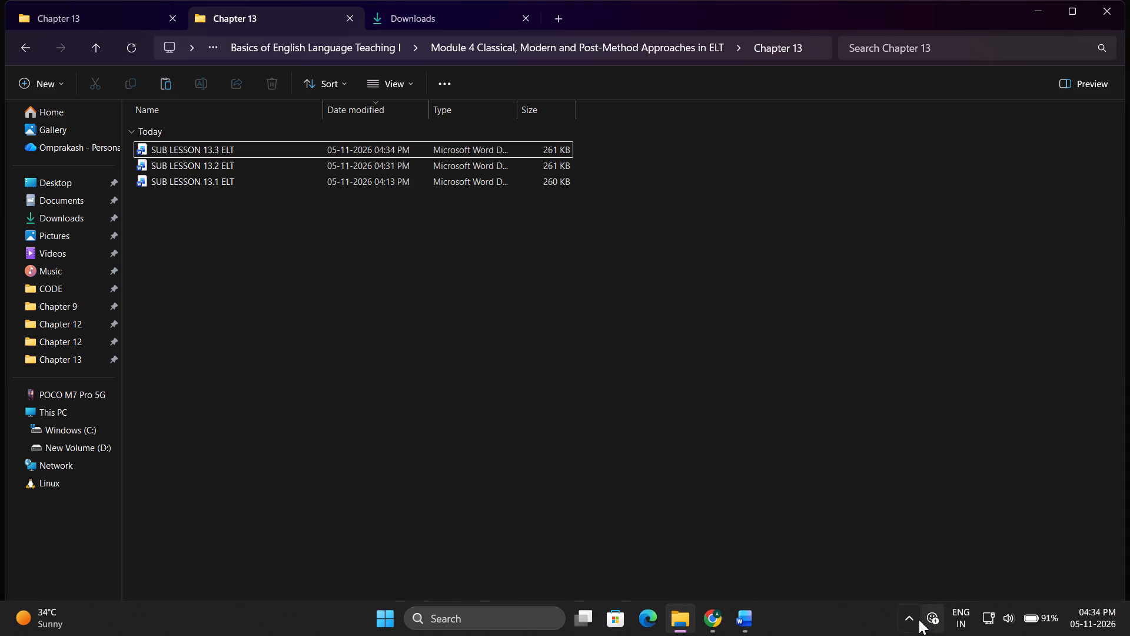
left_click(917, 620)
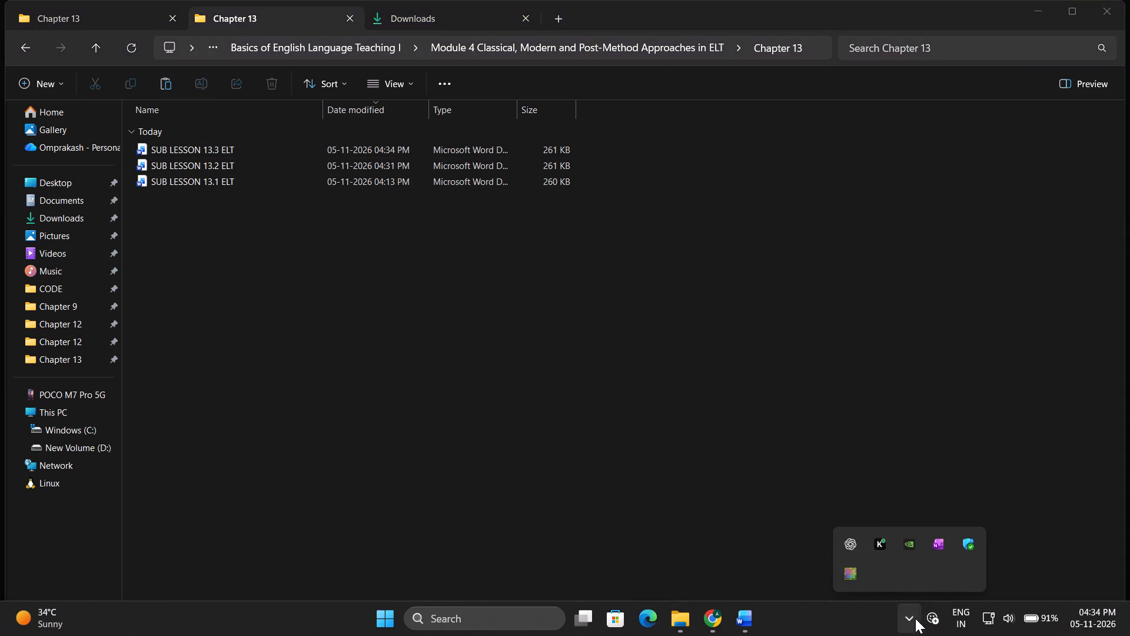
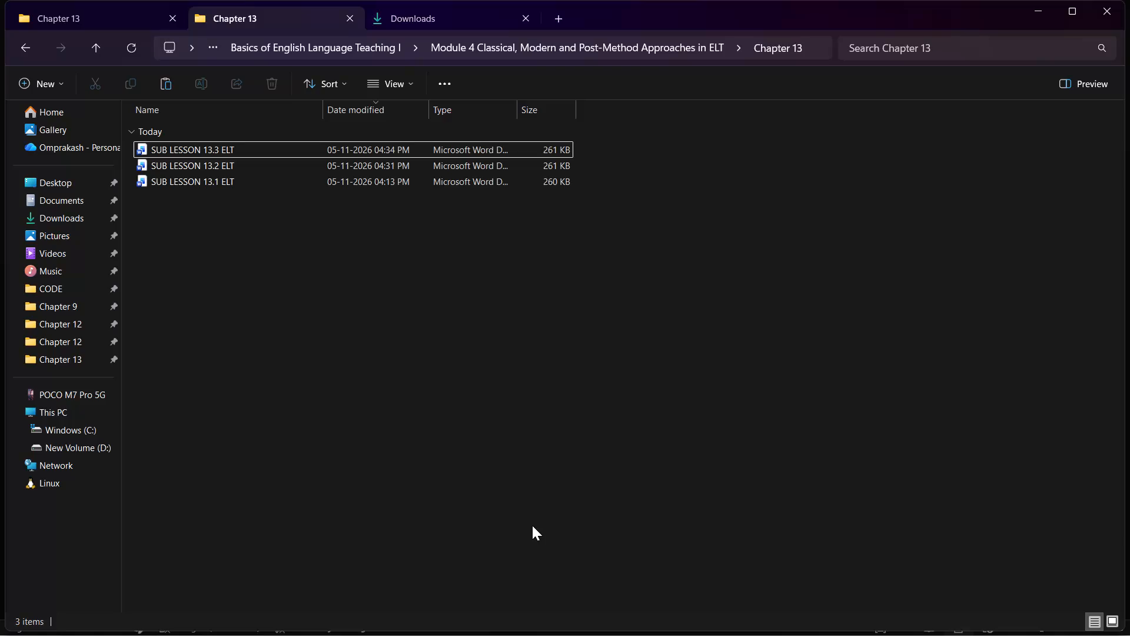
Open the Chapter 14 folder of the downloaded Module 4 source files in place of its Chapter 13 folder.
left_click(98, 14)
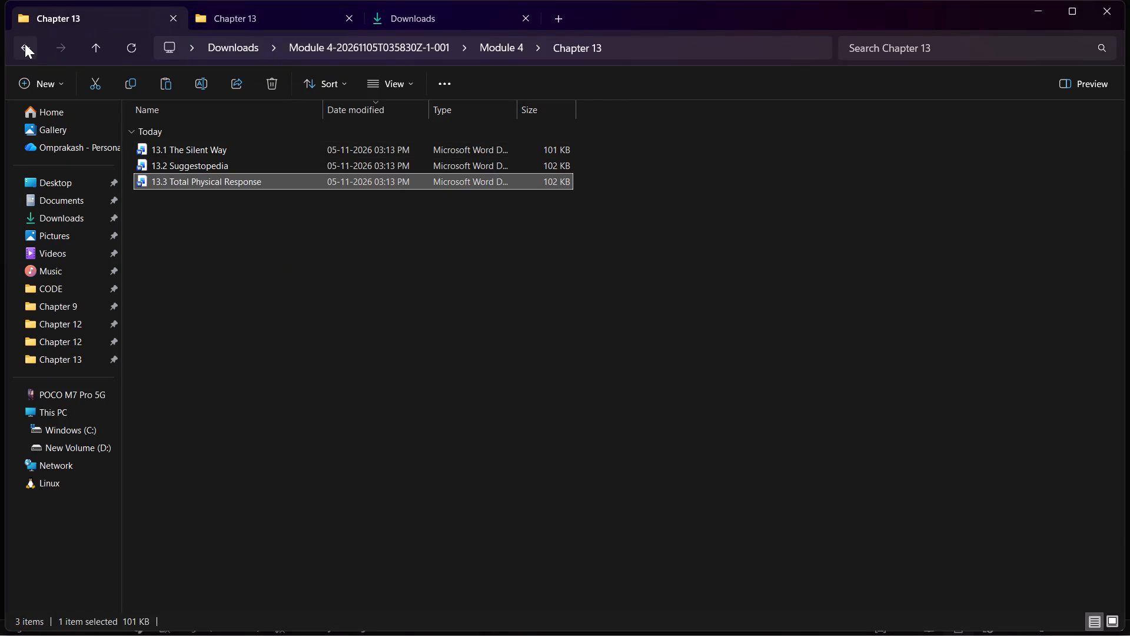
left_click(25, 44)
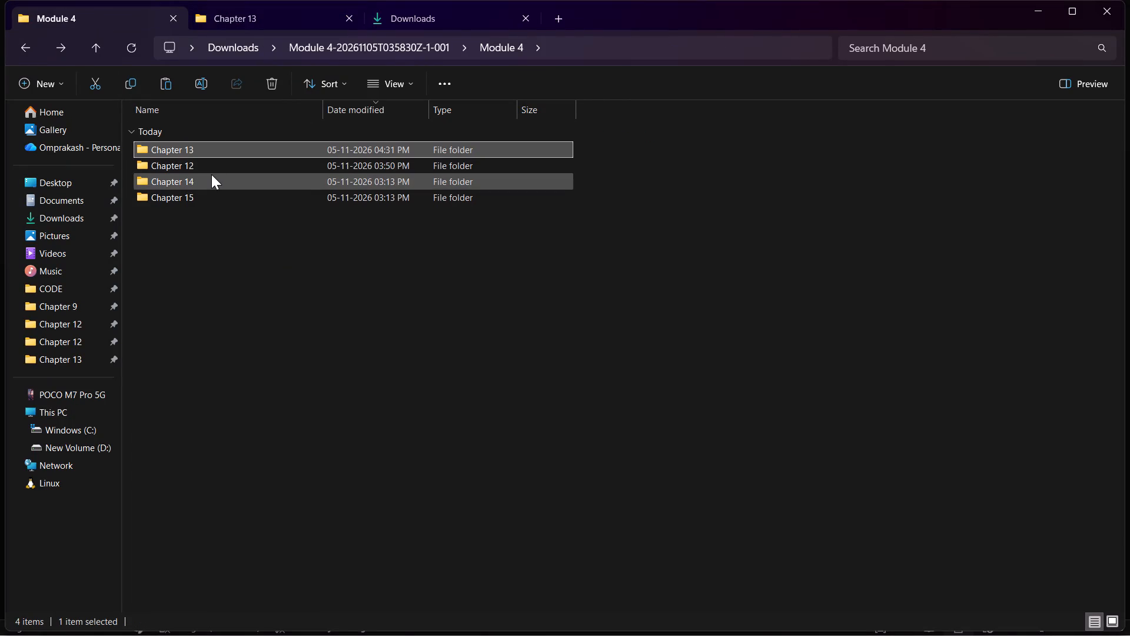
double_click(211, 174)
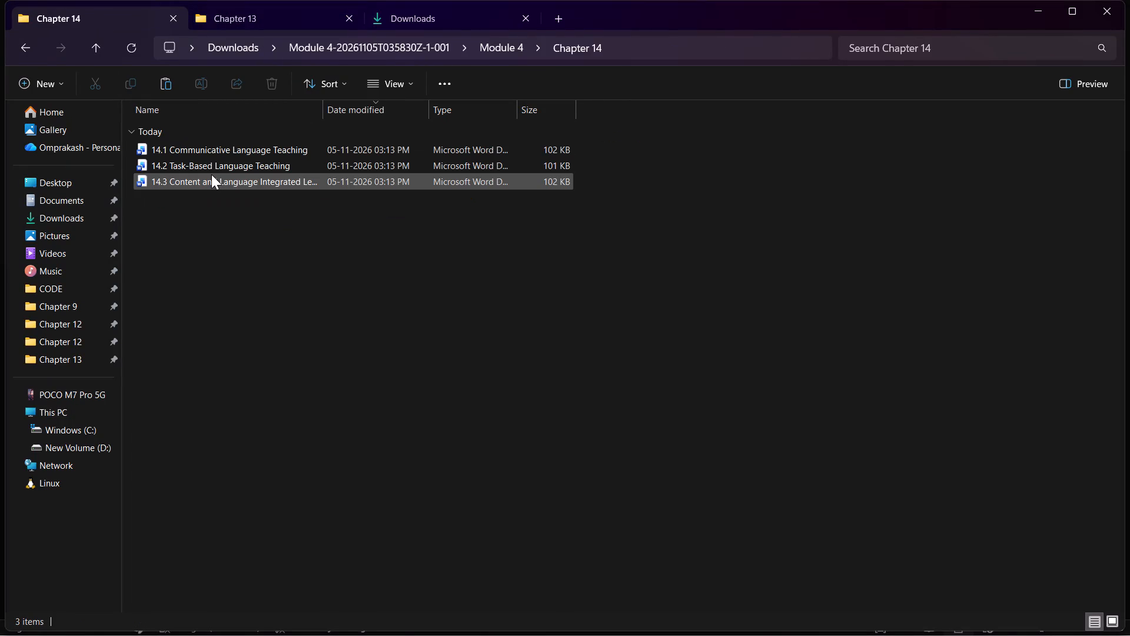